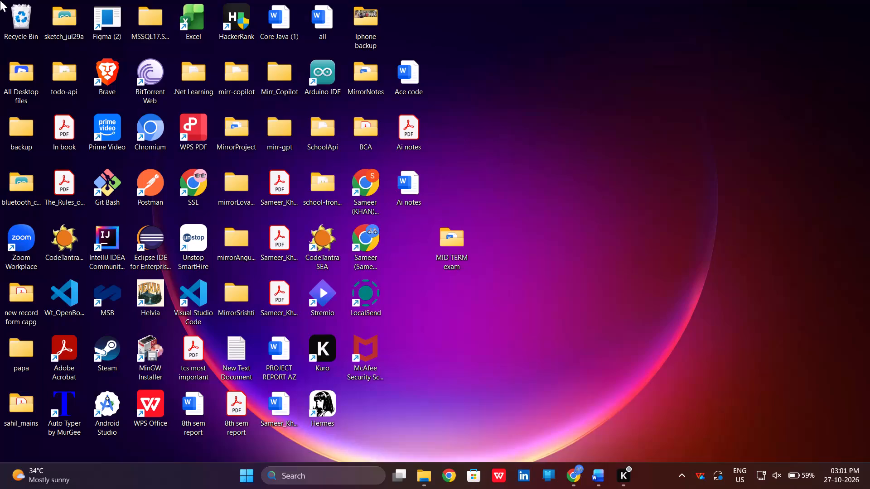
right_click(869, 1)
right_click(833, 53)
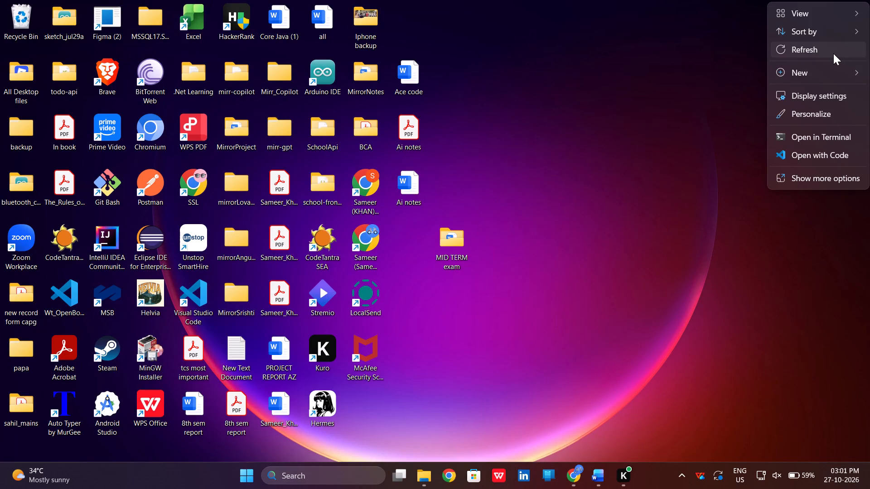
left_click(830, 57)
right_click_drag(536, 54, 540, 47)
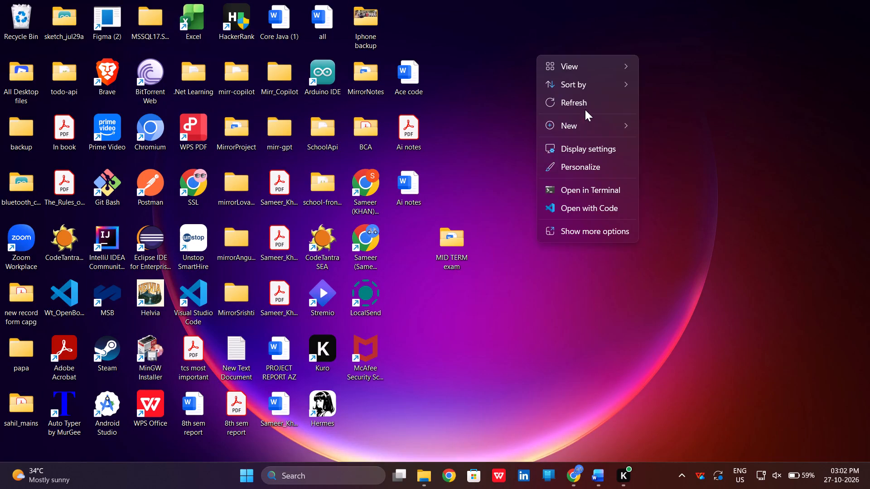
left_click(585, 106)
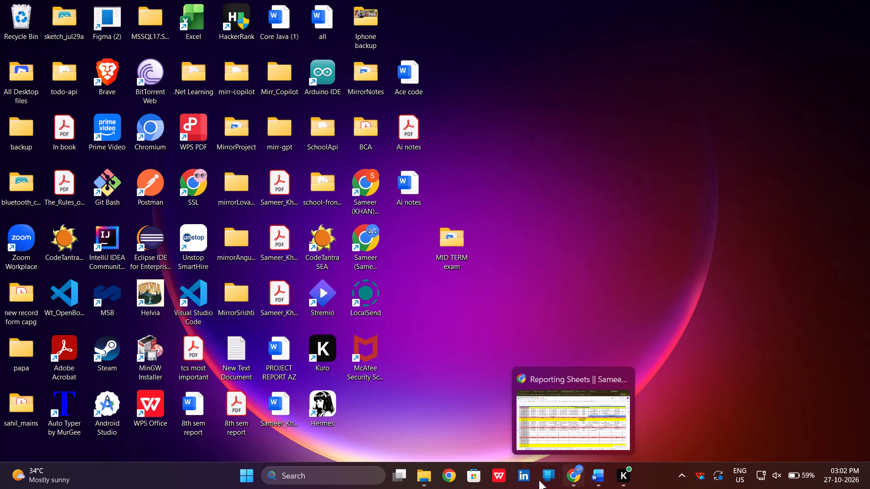
In the desktop's MID TERM exam folder, delete the BCA 1st SEM I, BCA 3rd SEM OS and BCA 5th SEM WEB DEV documents.
double_click(454, 247)
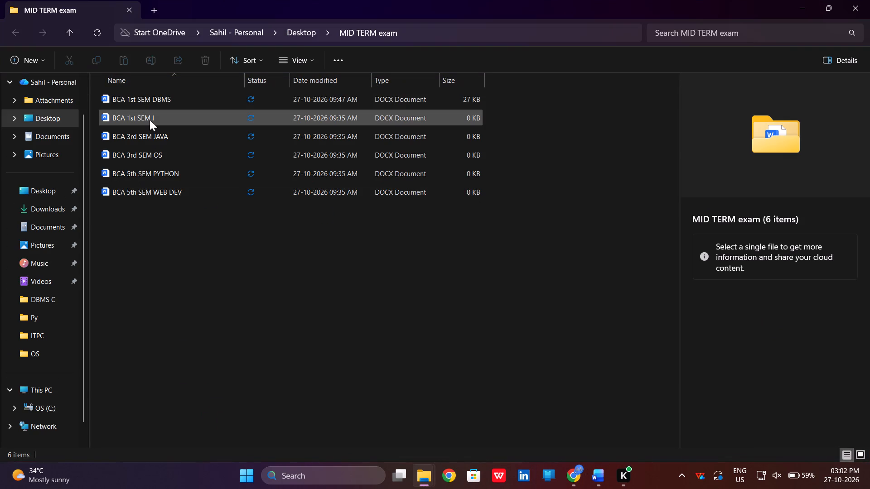
left_click(149, 115)
left_click(154, 158, "ctrl")
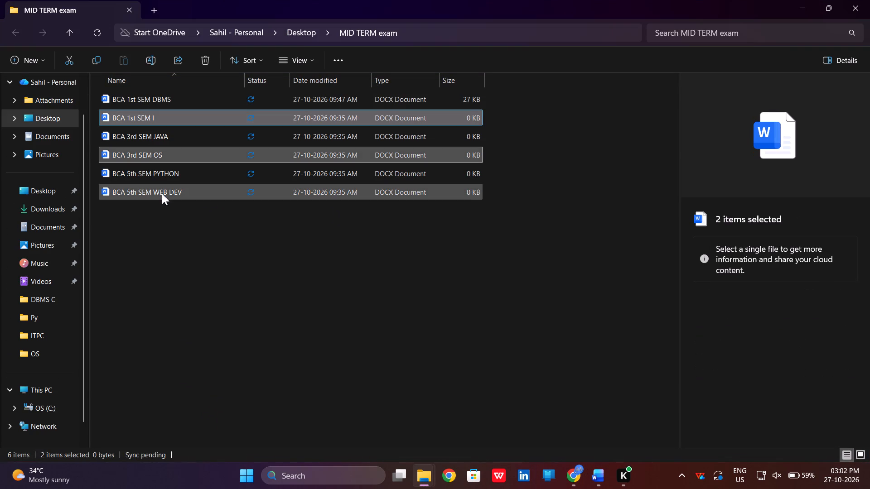
left_click(162, 193, "ctrl")
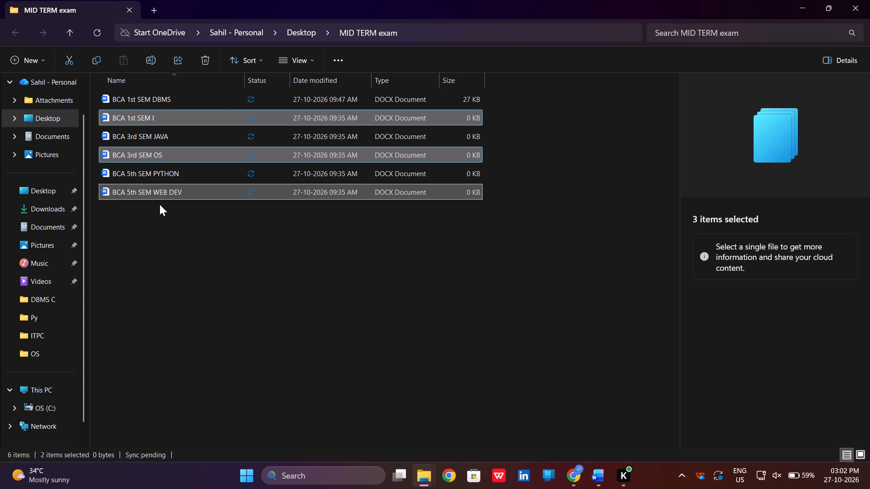
left_click(202, 64)
Rename the BCA 1st SEM DBMS document as "BCA 1st SEM DBMS, IT&PC".
left_click(175, 99)
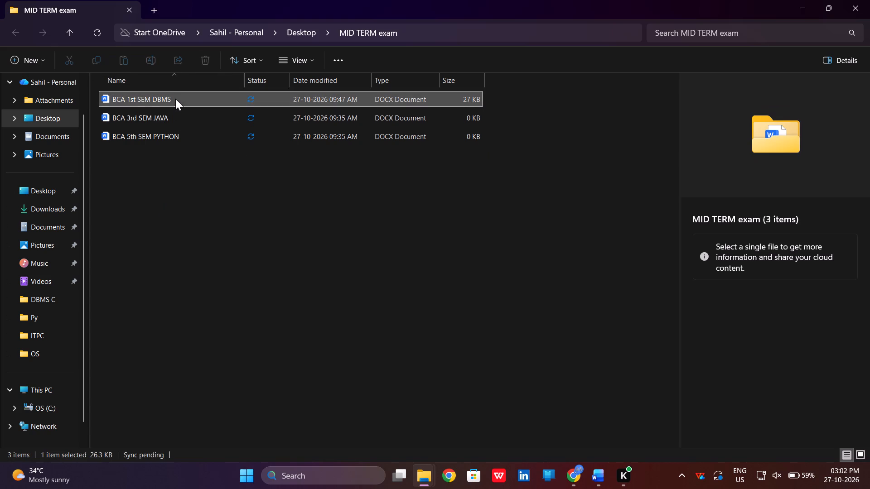
left_click(186, 99)
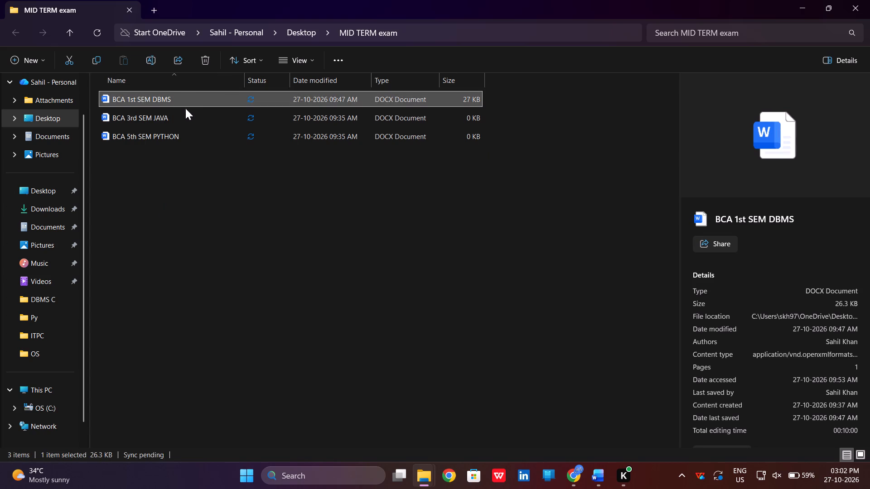
key("Right")
type(",")
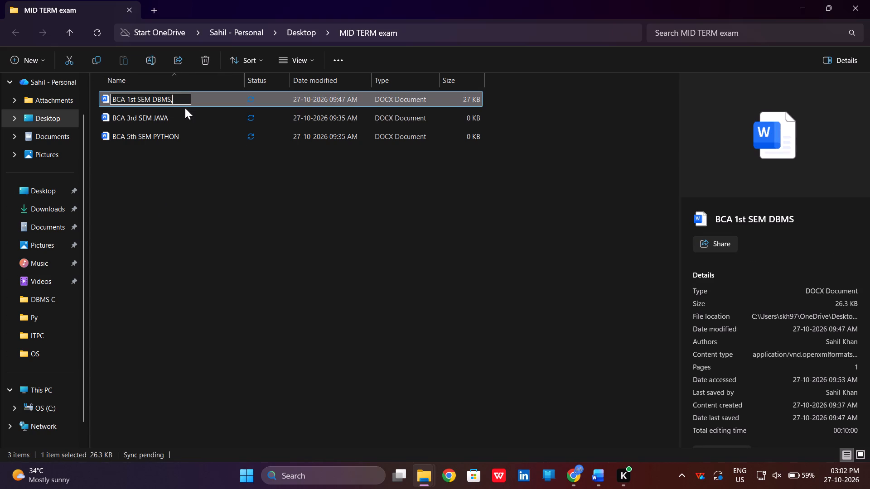
key("space")
key("shift+i")
key("shift+t")
type("&PC")
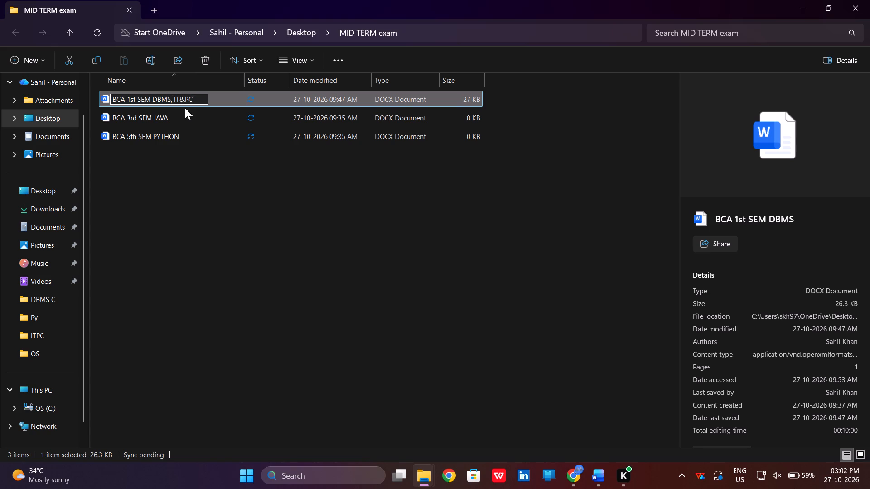
key("Return")
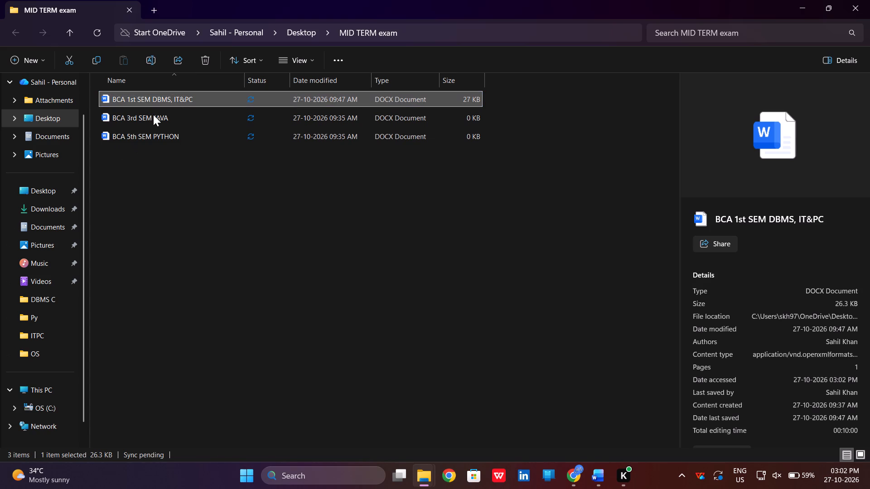
Rename the BCA 3rd SEM JAVA document as "BCA 3rd SEM JAVA, OS".
left_click(153, 115)
left_click(154, 115)
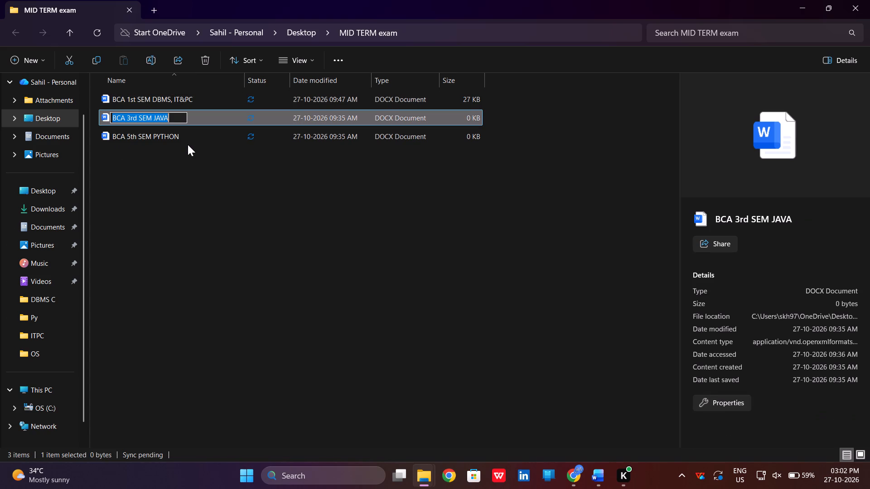
key("Right")
type(",")
key("space")
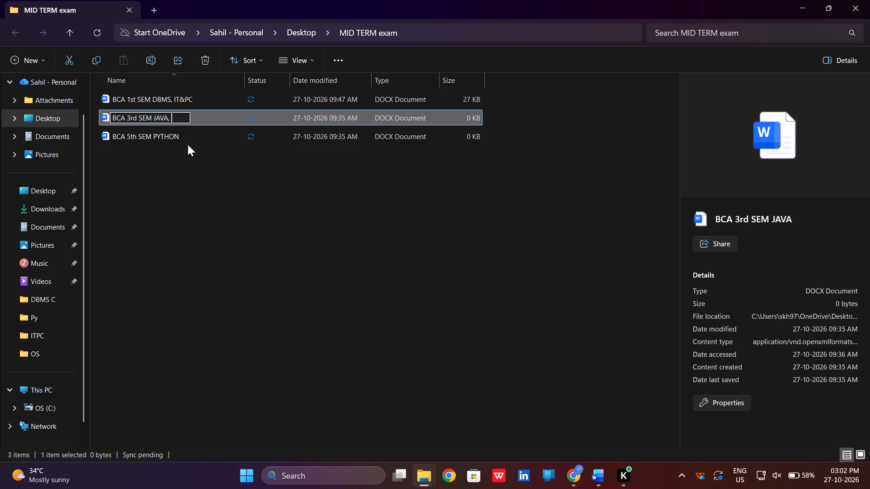
type("OS")
key("Return")
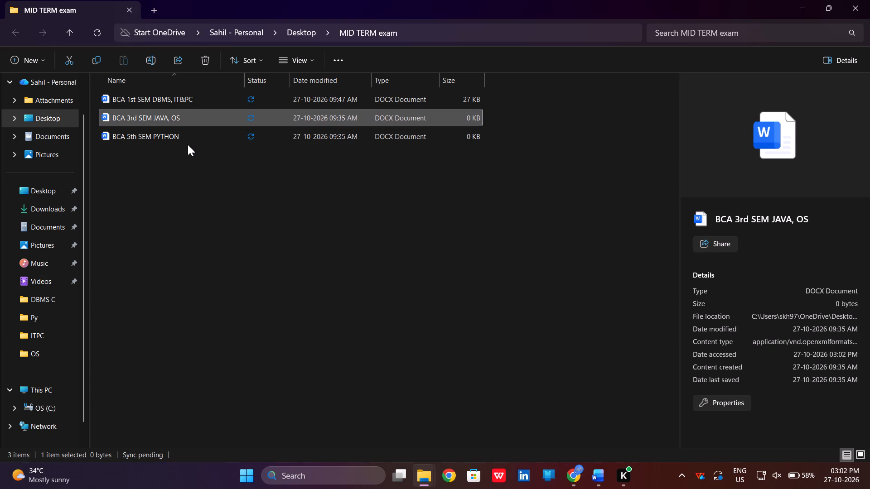
Rename the BCA 5th SEM PYTHON document as "BCA 5th SEM PYTHON, WEB DEV".
left_click(176, 130)
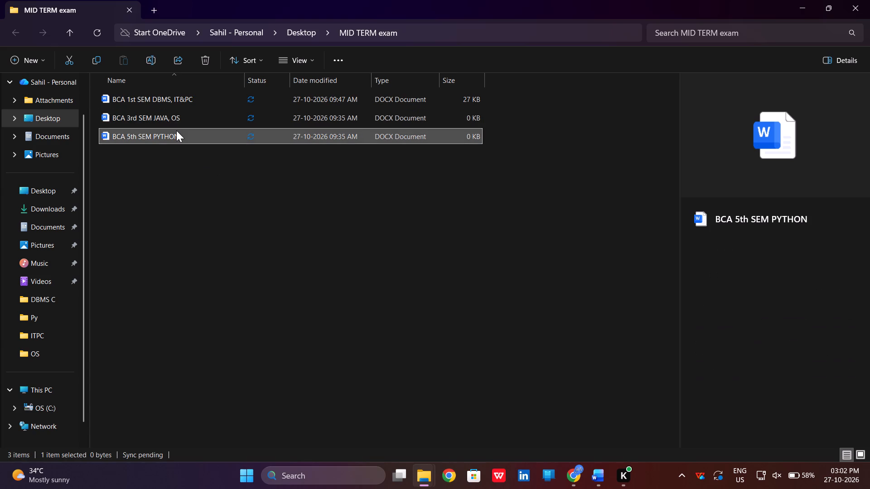
left_click(176, 130)
key("Right")
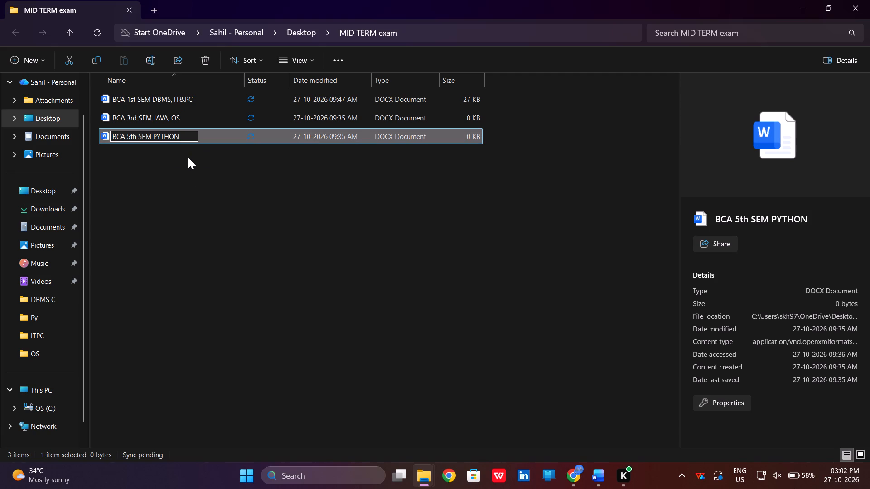
type(",WEB")
key("space")
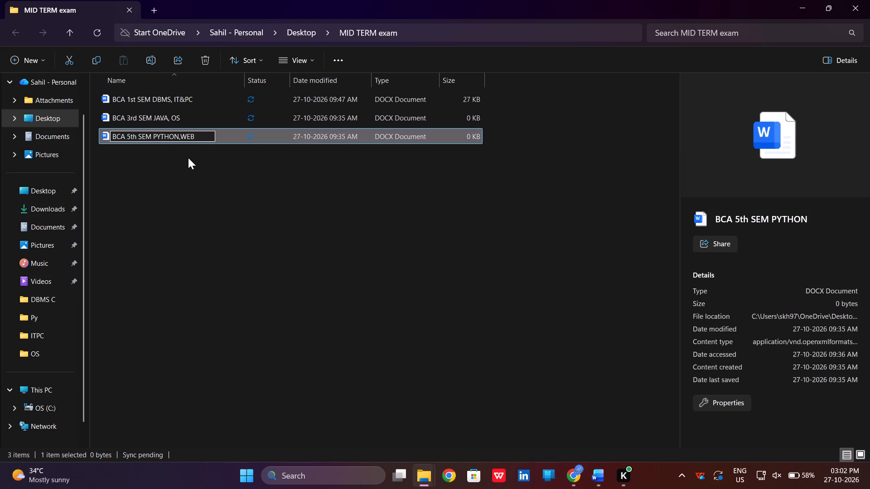
key("ctrl+Left")
key("space")
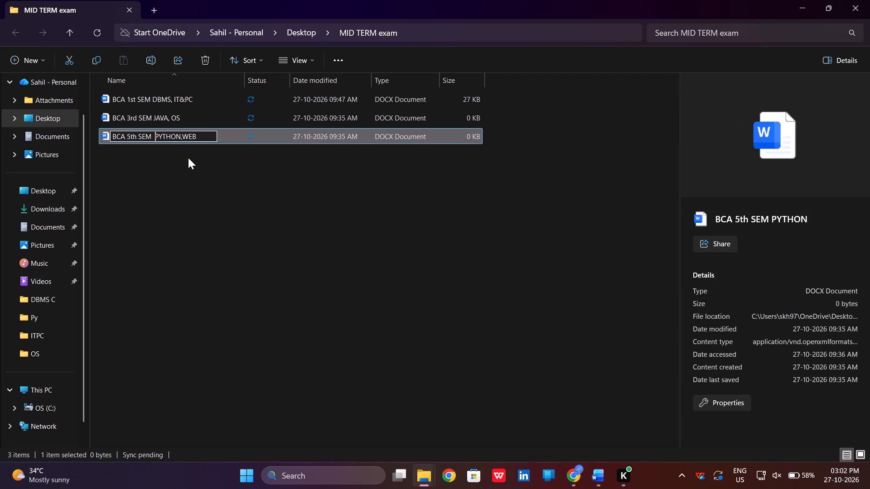
key("ctrl+z")
key("ctrl+Down")
key("Left")
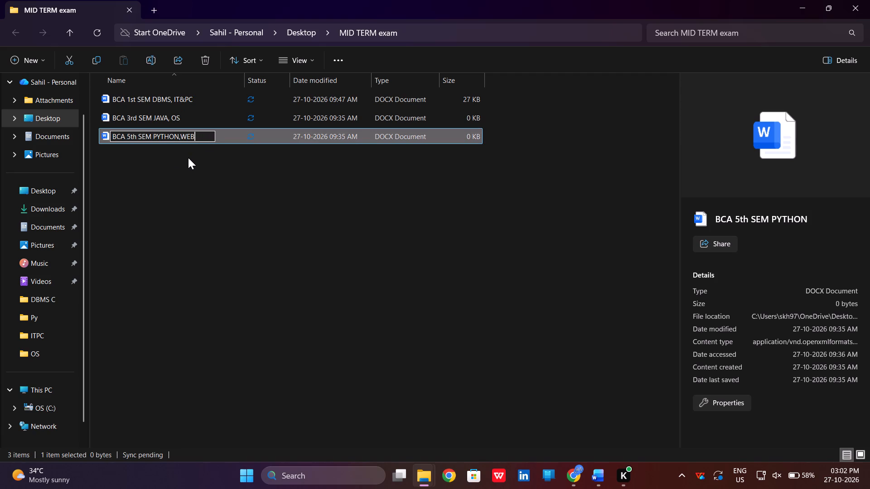
key("Left")
key("Left")
key("Left")
key("space")
key("ctrl+Down")
type("DEV")
key("Return")
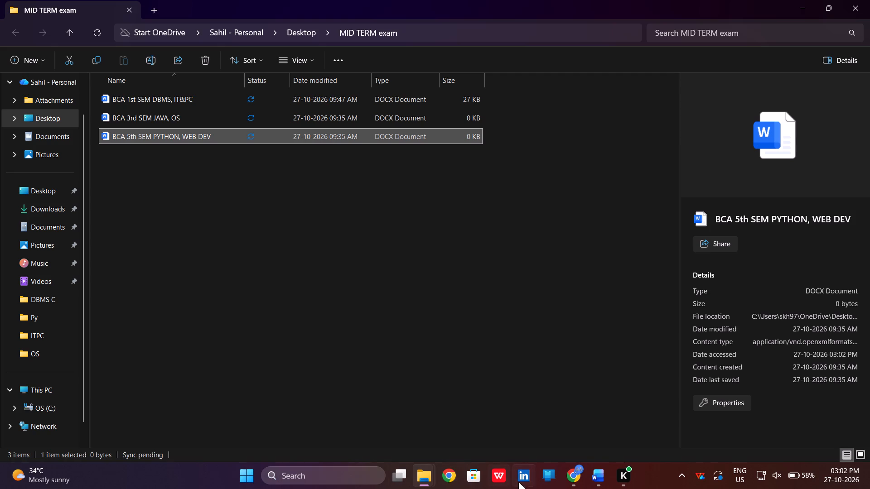
Open the BCA 1st SEM DBMS, IT&PC document in Word.
left_click(186, 101)
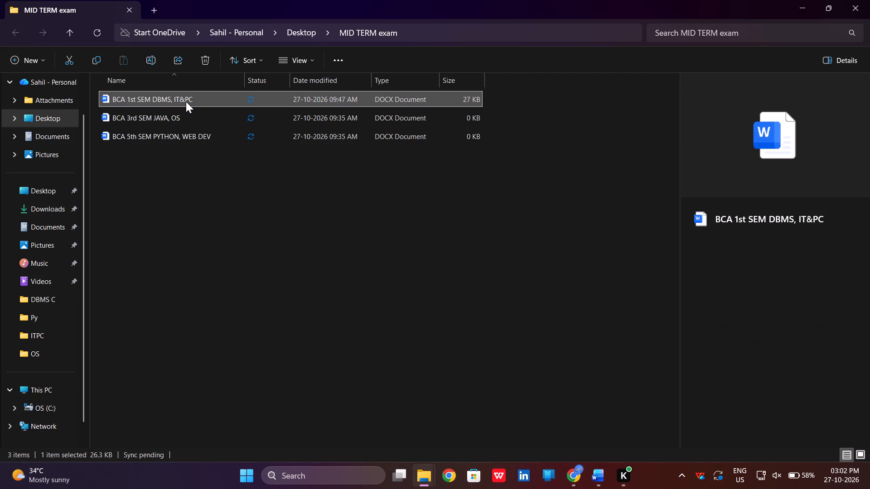
right_click(186, 101)
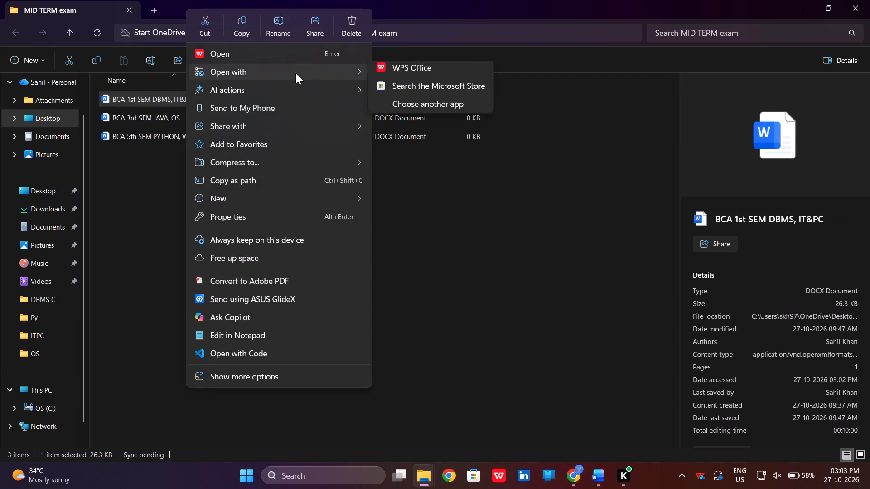
left_click(386, 71)
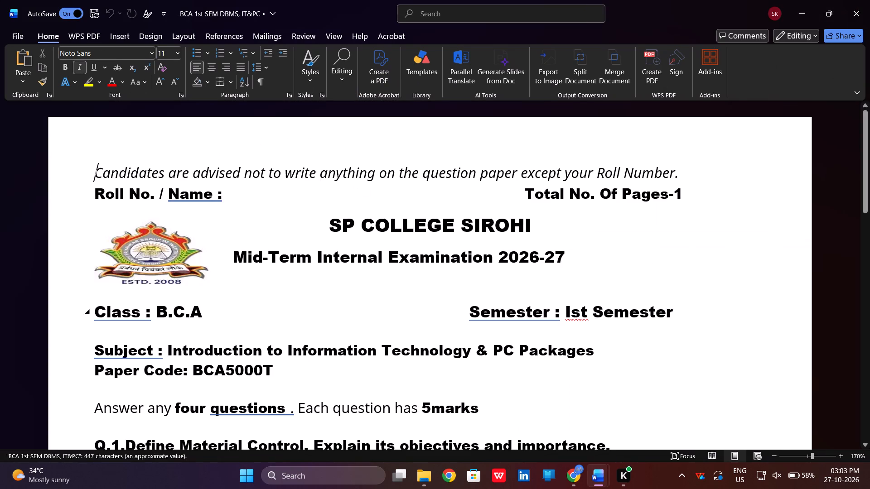
Examine the overall page layout of the BCA 1st SEM DBMS, IT&PC question paper.
left_click(581, 376)
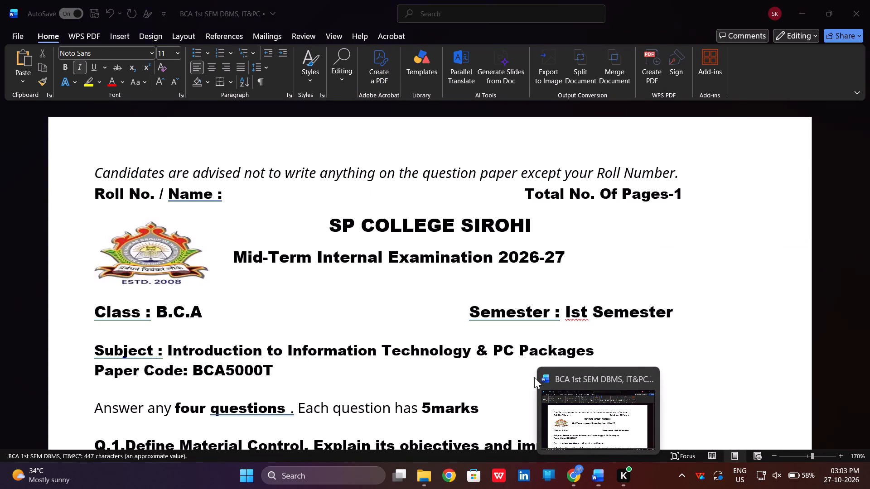
scroll(426, 301, "down", 4, "ctrl")
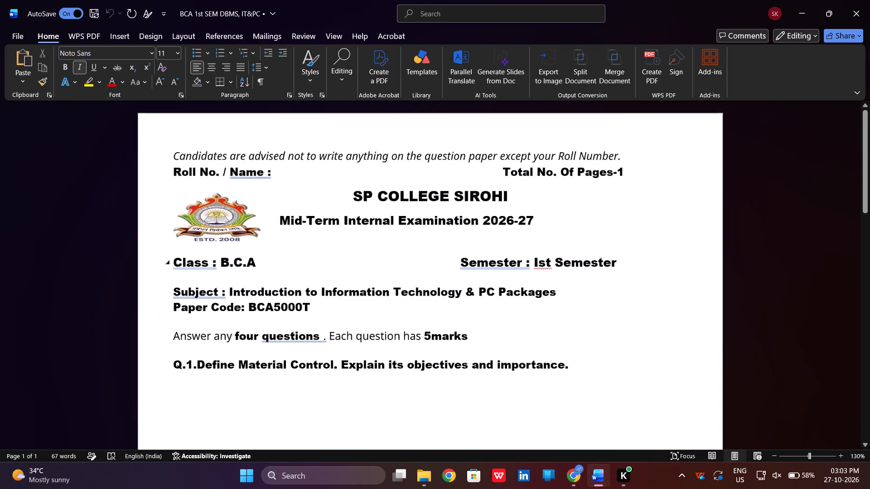
scroll(425, 309, "down", 12, "ctrl")
scroll(424, 312, "up", 3, "ctrl")
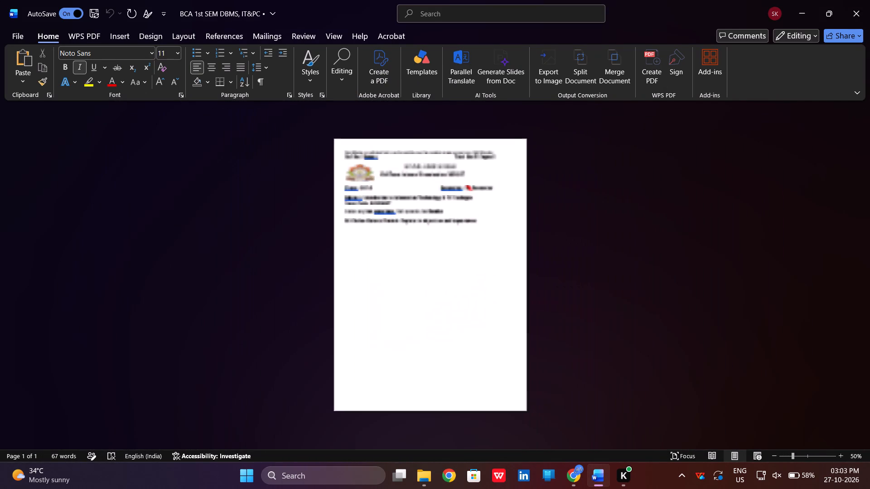
scroll(424, 312, "up", 3, "ctrl")
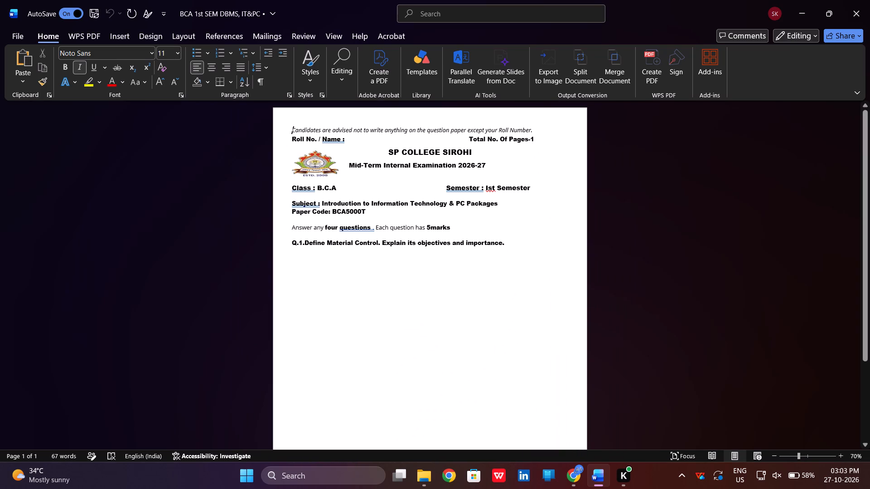
Search the computer for "w" and open the matching app from the results.
left_click(379, 480)
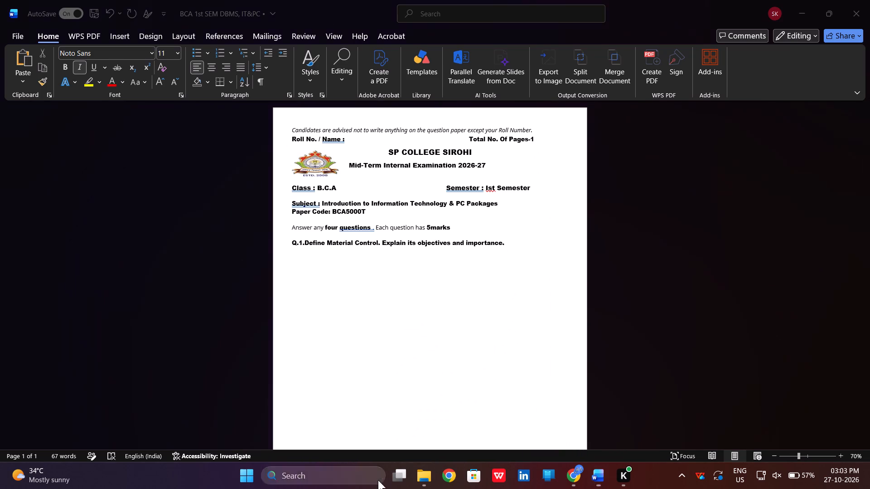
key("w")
left_click(390, 141)
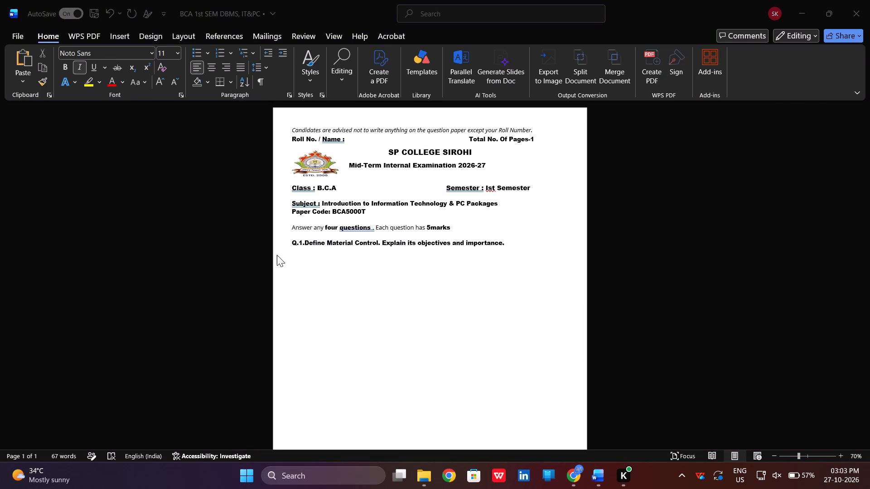
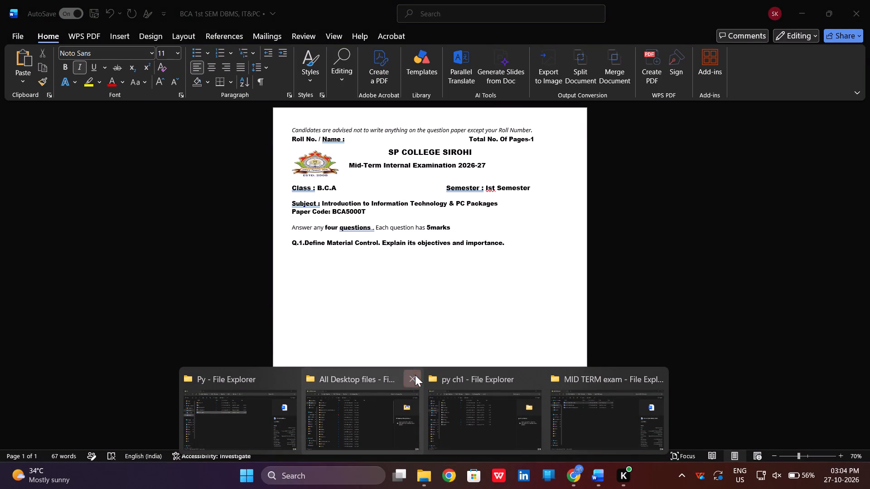
Close the extra File Explorer windows, keeping the MID TERM exam folder window open.
left_click(415, 375)
left_click(415, 375)
left_click(869, 0)
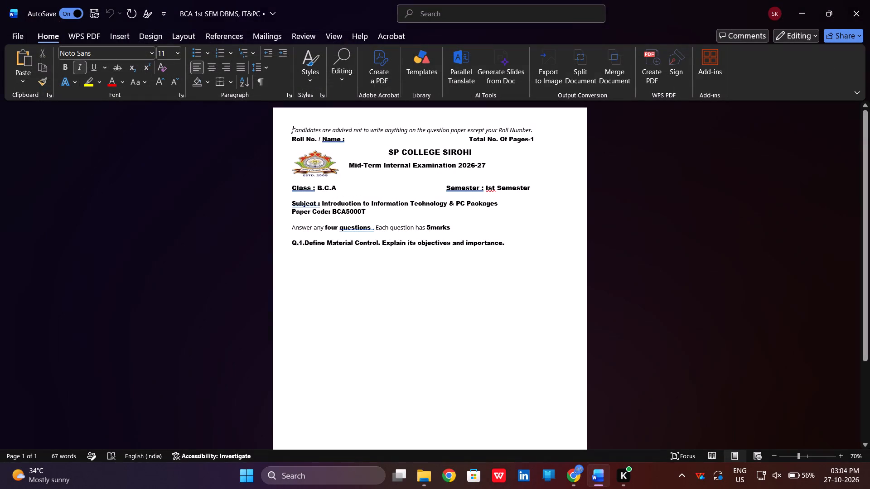
Switch to the MID TERM exam window in File Explorer and go to the Downloads folder.
left_click(428, 479)
left_click(460, 423)
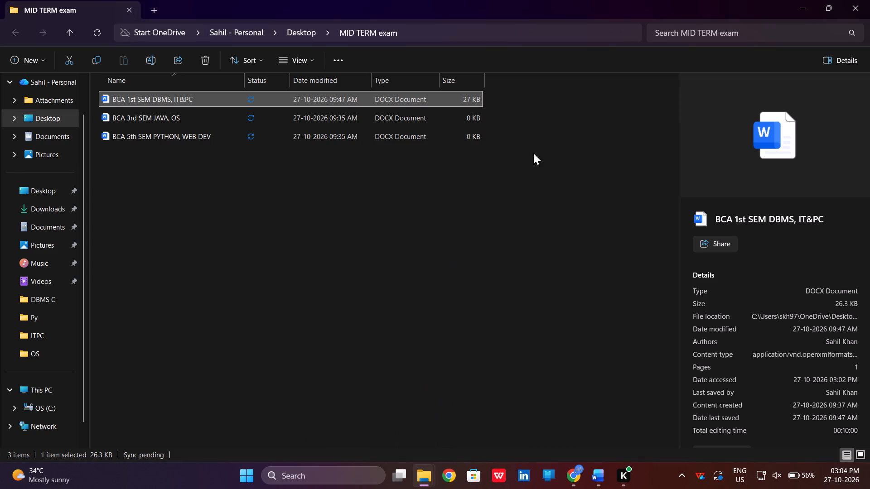
left_click(47, 208)
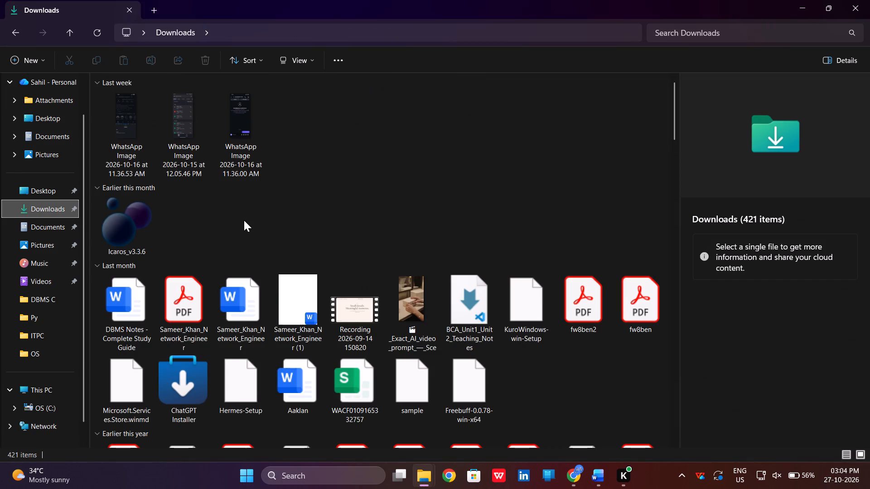
View the 11.36.00 AM WhatsApp image, close it, and delete all three WhatsApp images from last week in Downloads.
scroll(244, 221, "up", 3)
left_click_drag(312, 129, 249, 129)
double_click(237, 121)
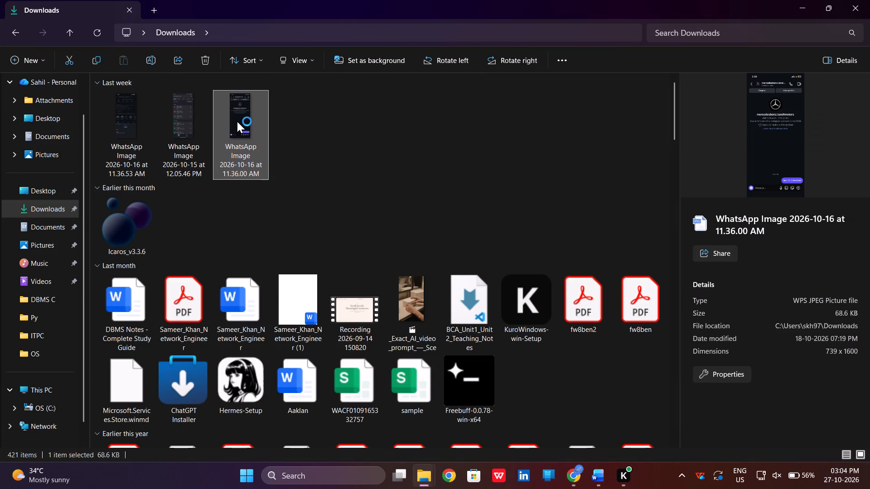
left_click(410, 128)
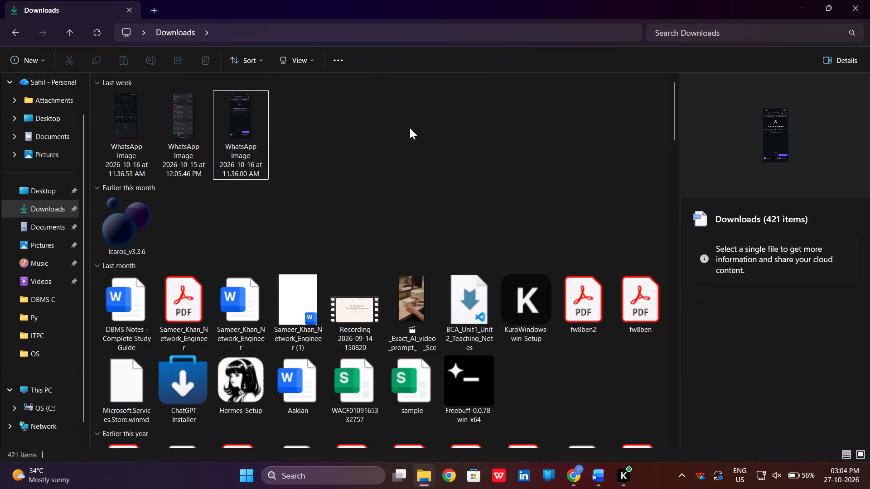
left_click_drag(385, 122, 148, 135)
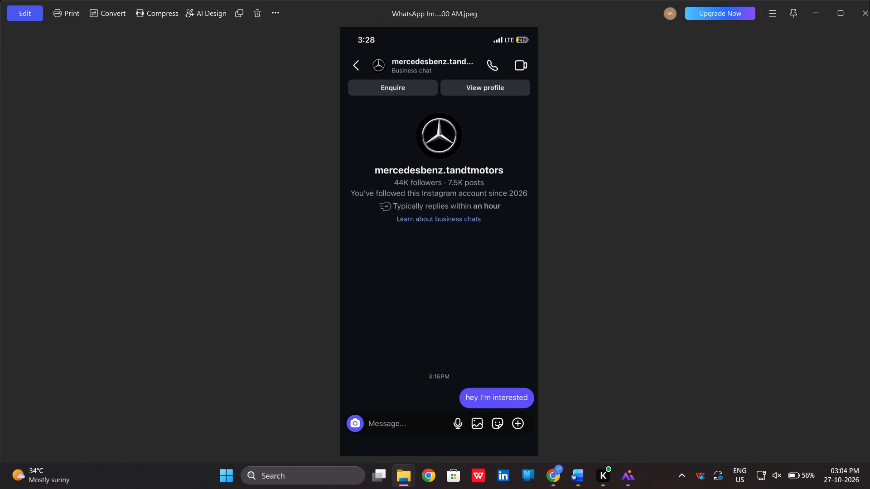
left_click(869, 0)
left_click(862, 9)
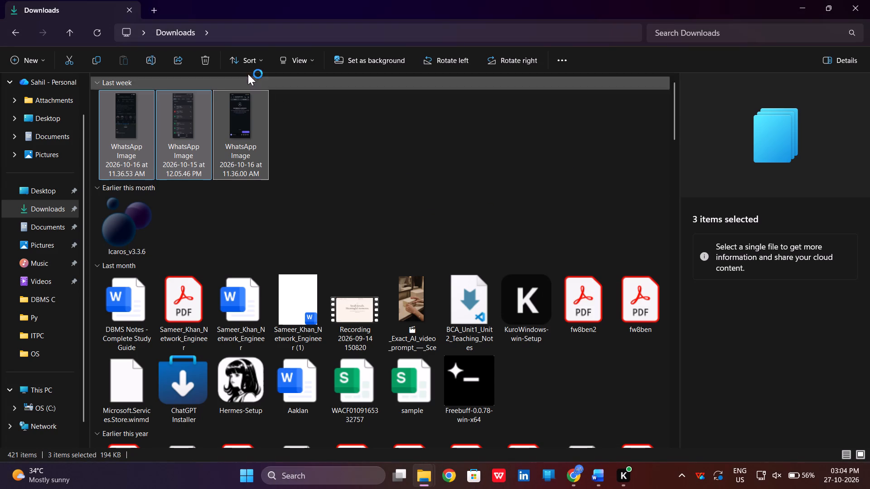
left_click(205, 62)
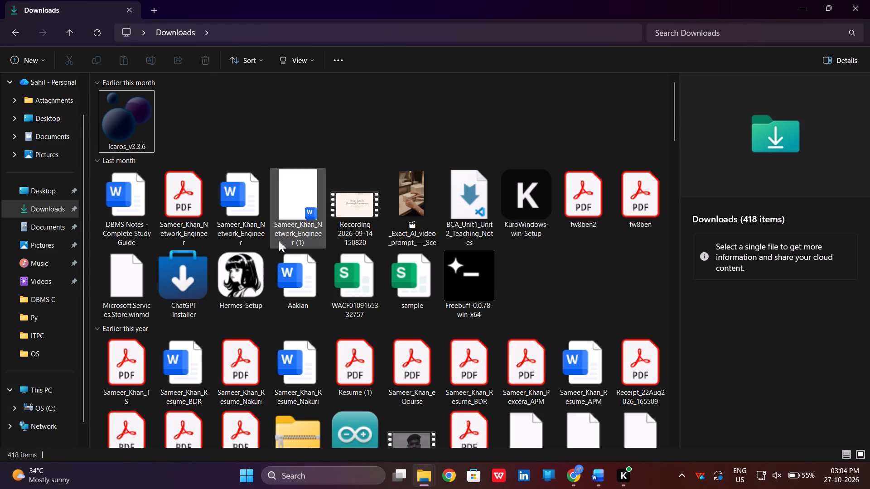
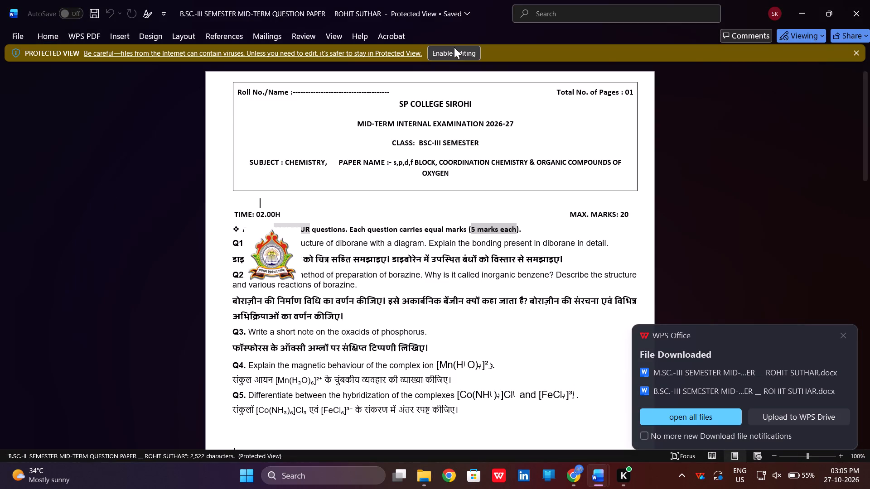
left_click(454, 47)
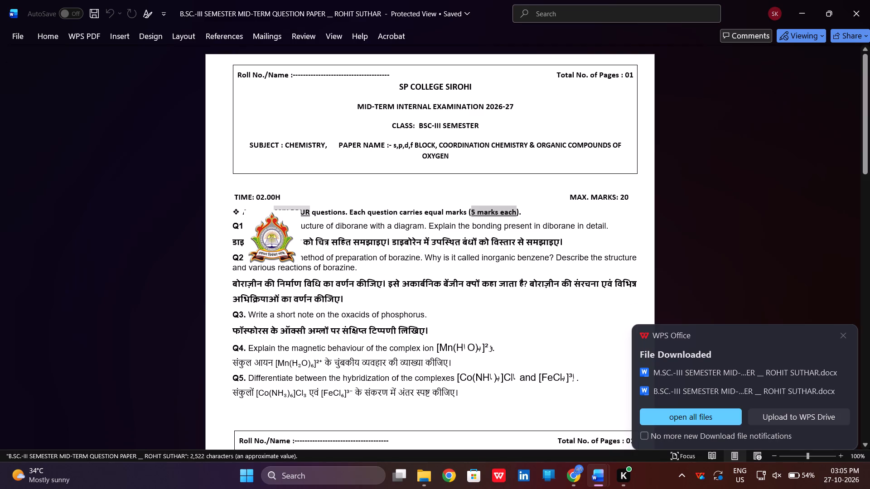
scroll(382, 284, "down", 1, "ctrl")
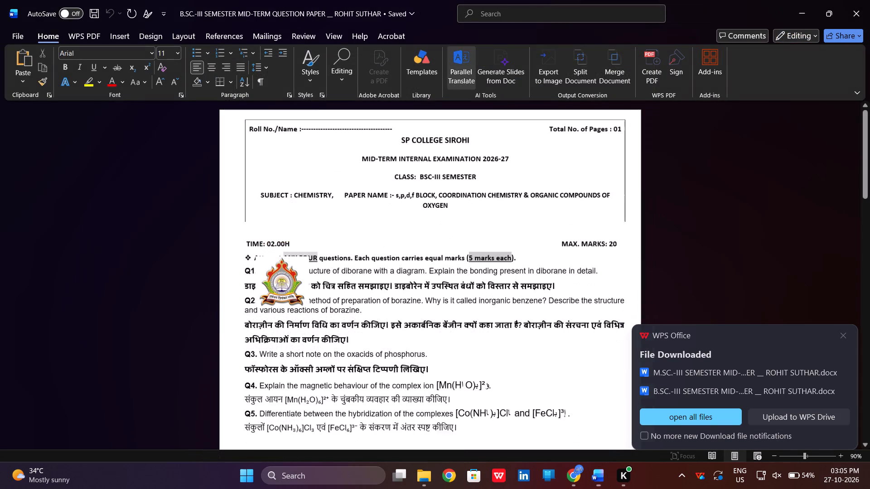
Move the college logo off the questions into the header box of the first copy in the B.Sc. III semester paper.
left_click(291, 276)
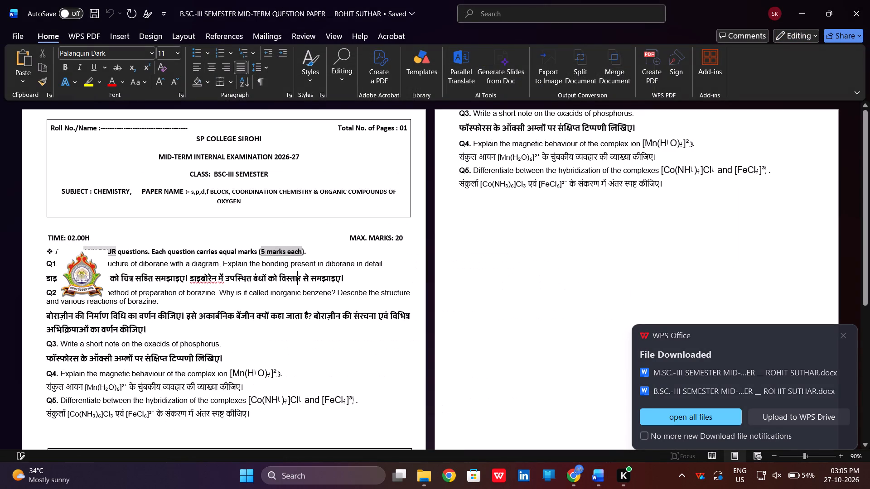
left_click(81, 282)
left_click_drag(82, 275, 78, 183)
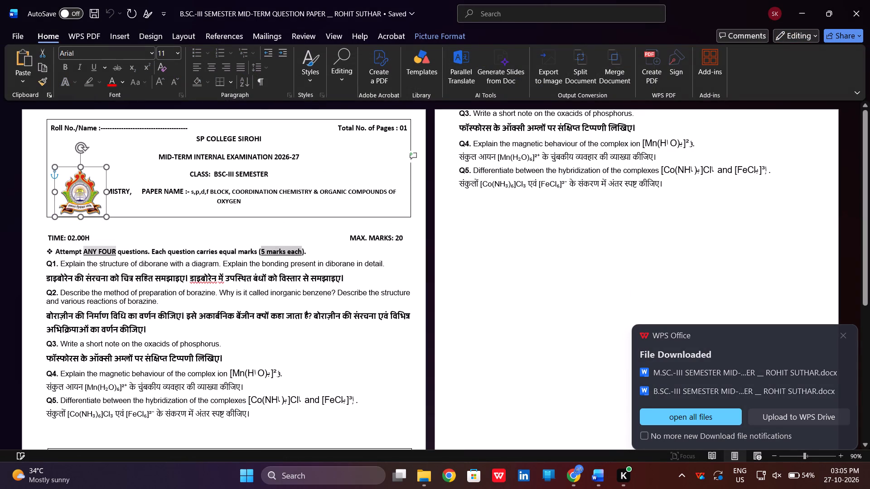
left_click_drag(78, 183, 77, 160)
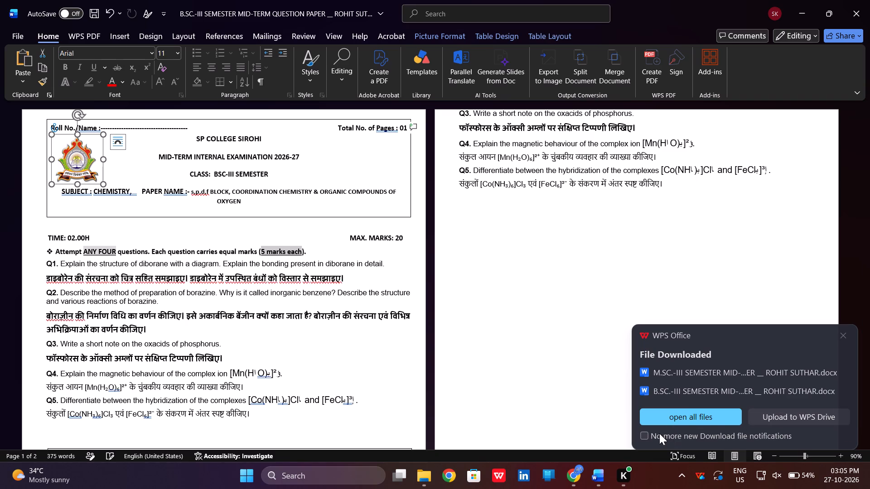
left_click(843, 331)
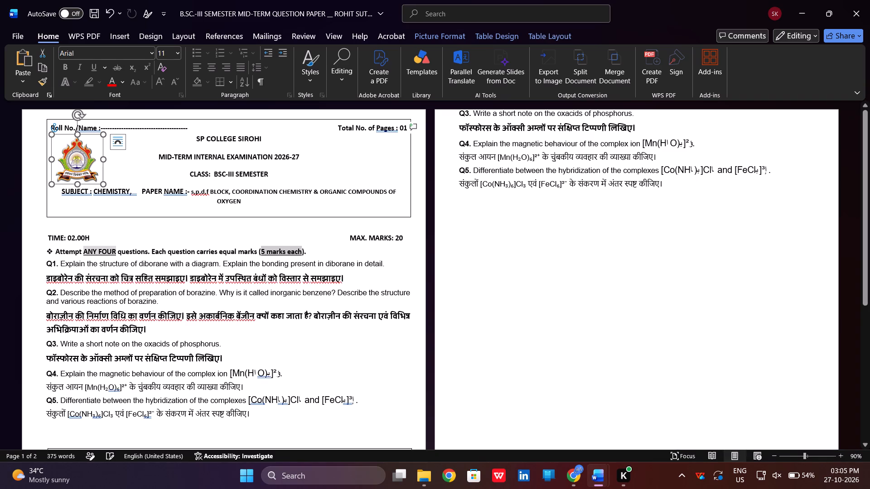
Look over the page layout of both copies of the B.Sc. III semester chemistry paper.
scroll(415, 324, "down", 1)
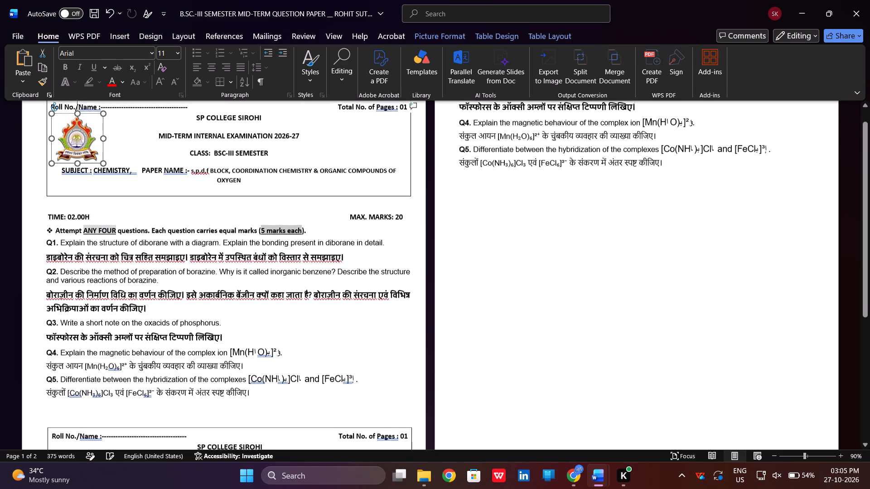
scroll(415, 324, "down", 4, "ctrl")
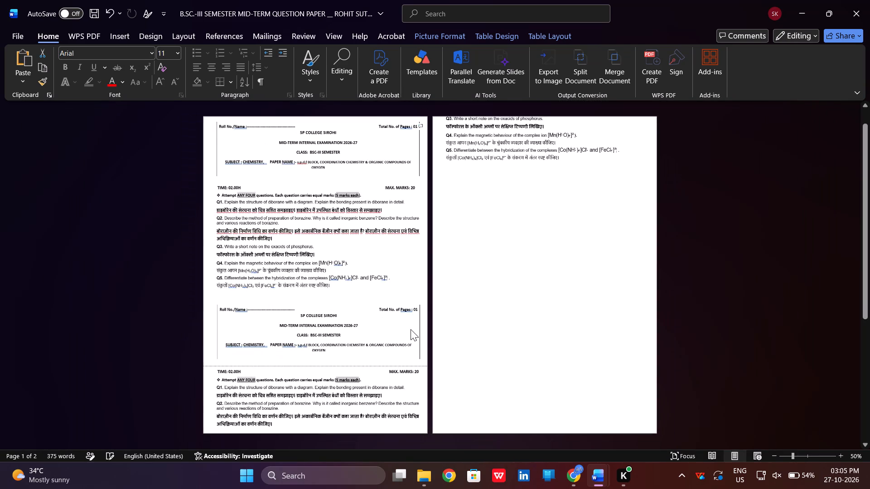
scroll(411, 329, "up", 2)
scroll(352, 378, "up", 2)
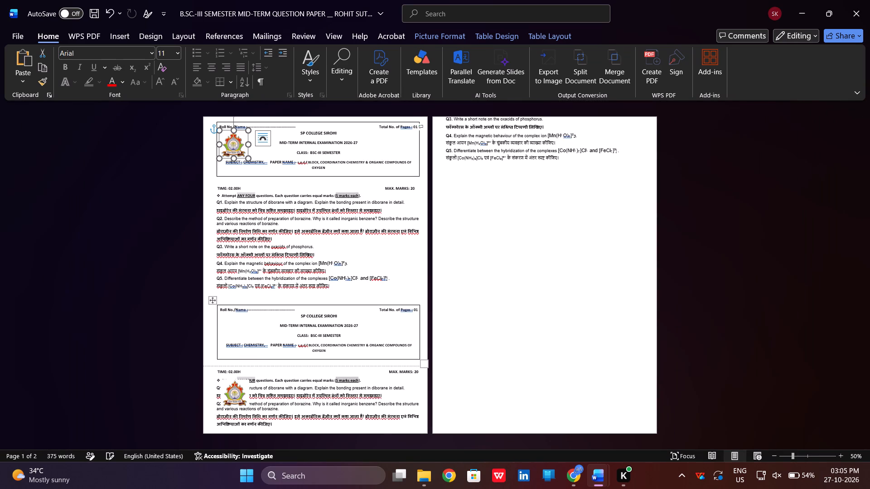
scroll(351, 396, "down", 1)
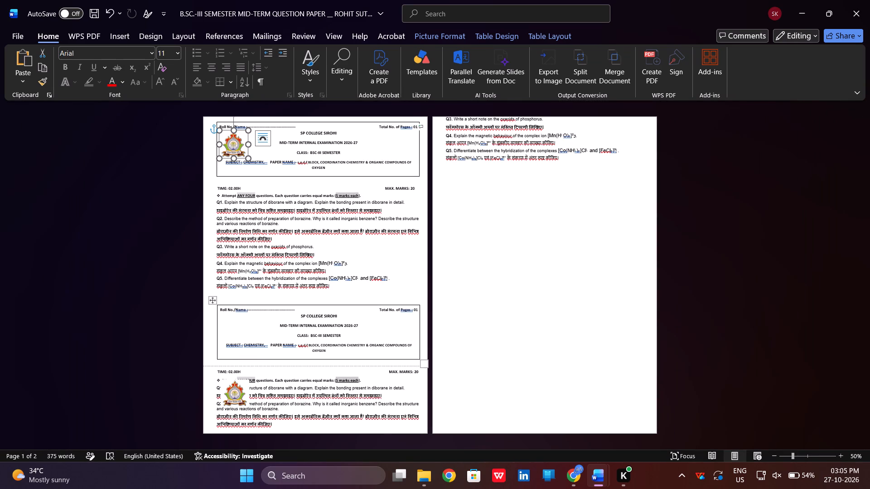
scroll(347, 382, "down", 2)
scroll(346, 382, "up", 3)
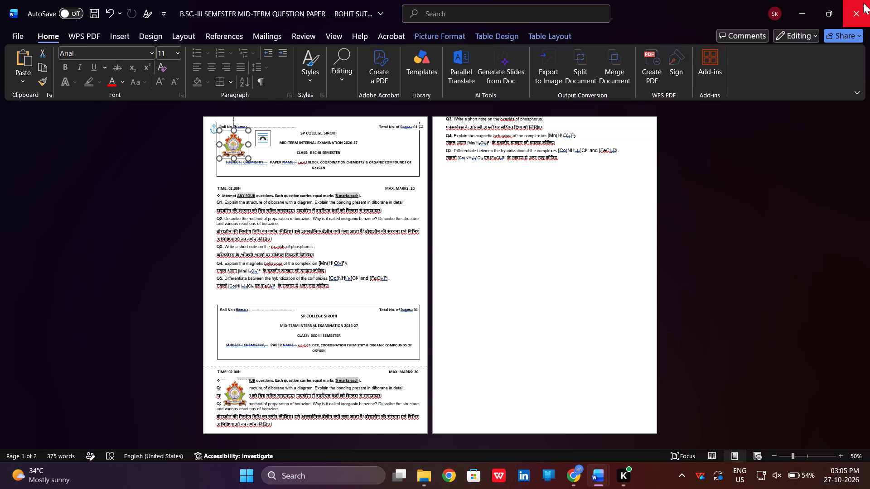
Switch back to the BCA 1st SEM DBMS, IT&PC document.
key("alt+Tab")
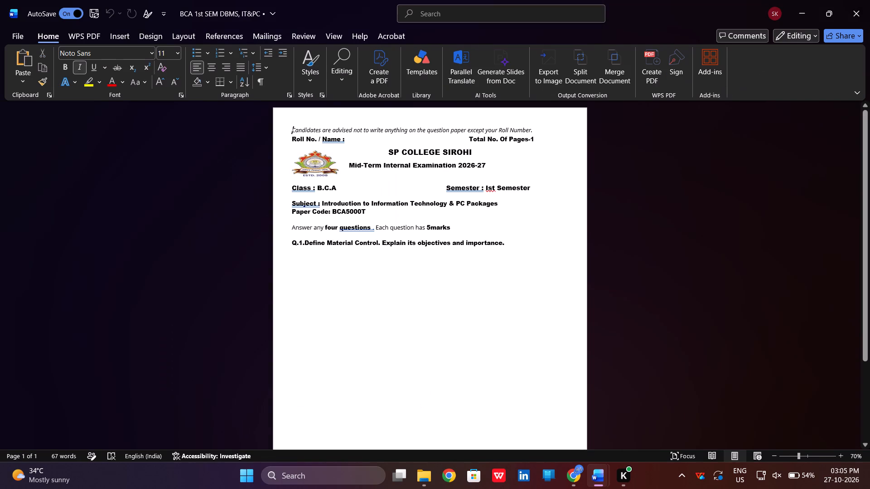
key("alt+Tab")
key("alt+Tab")
Duplicate the whole question paper, from the candidates' note through Q.1, below the original on the same page.
scroll(412, 254, "up", 2, "ctrl")
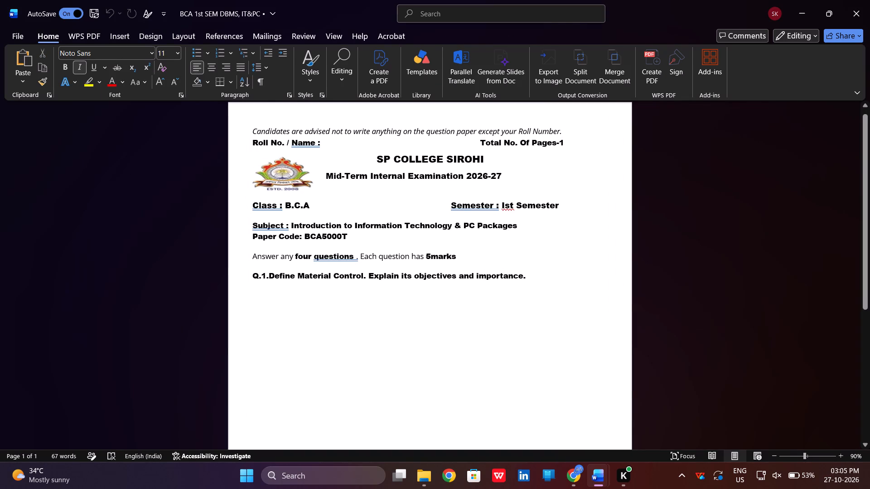
scroll(469, 330, "down", 10)
scroll(460, 322, "up", 18)
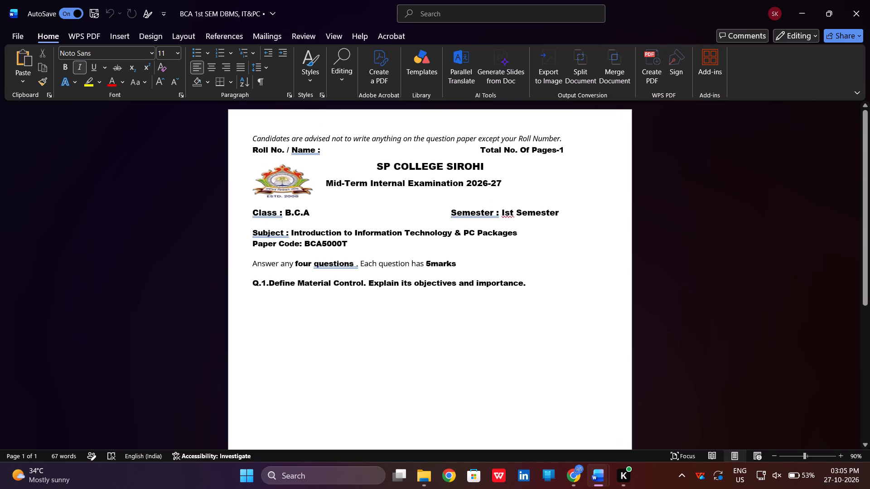
left_click_drag(471, 261, 425, 260)
left_click_drag(425, 260, 247, 136)
left_click(673, 257)
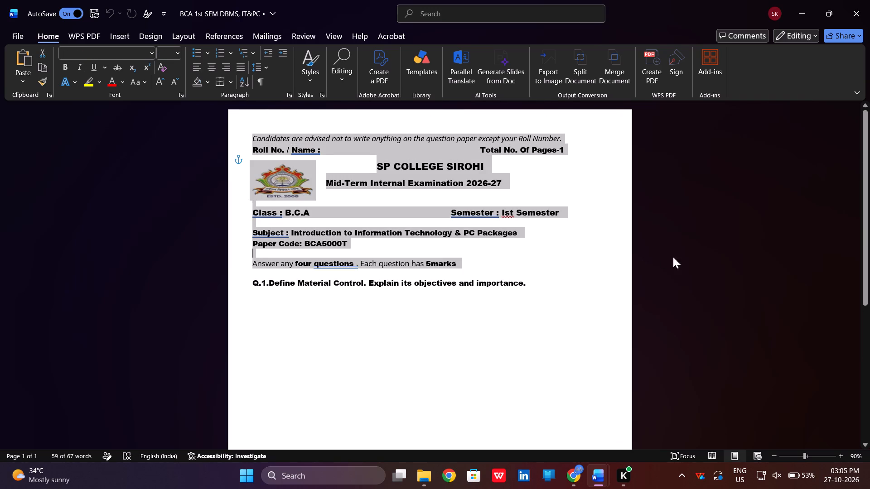
left_click_drag(561, 290, 155, 132)
key("ctrl+c")
left_click(437, 346)
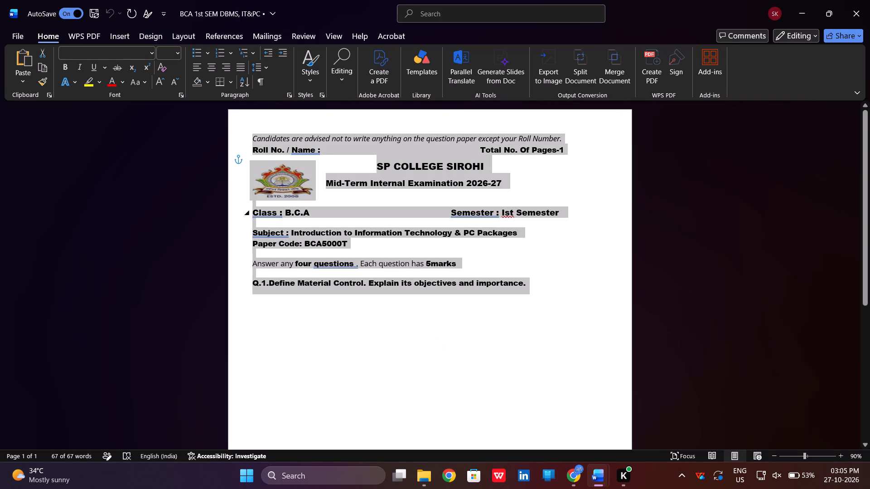
left_click(576, 287)
key("Return")
key("Return")
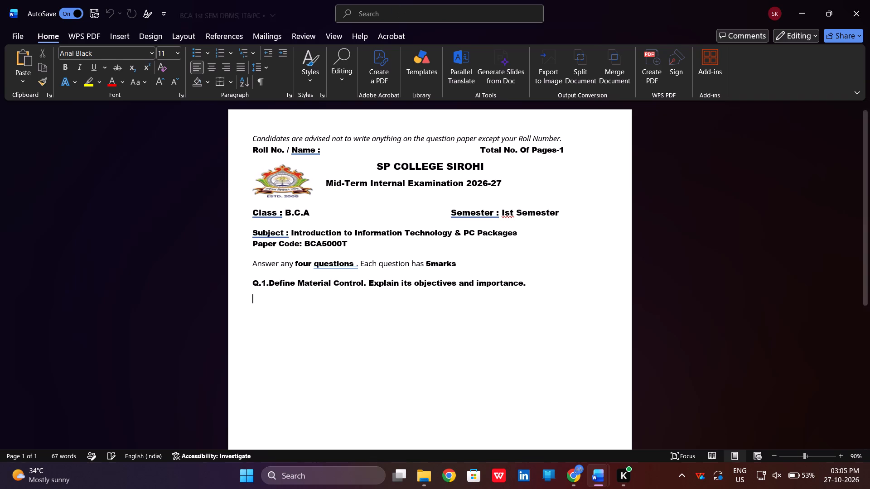
key("ctrl+v")
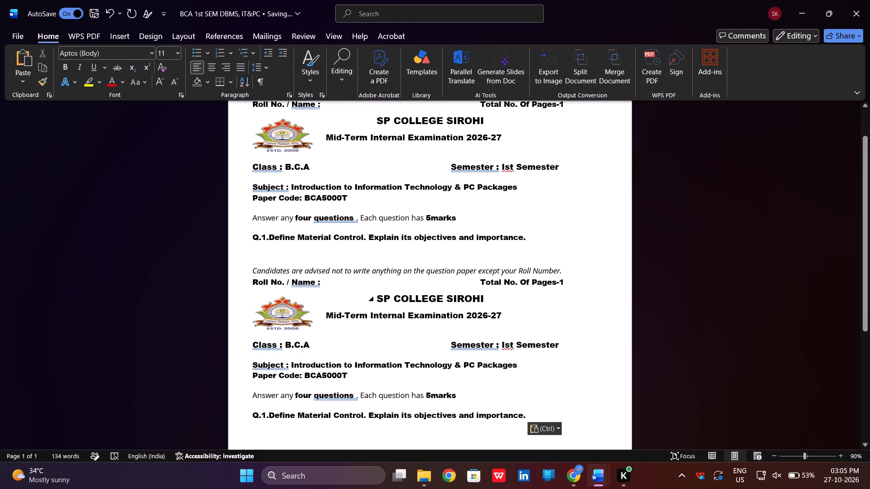
Insert six blank lines between the first paper's Q.1 and the second copy of the paper.
left_click(264, 254)
key("Return")
key("Return")
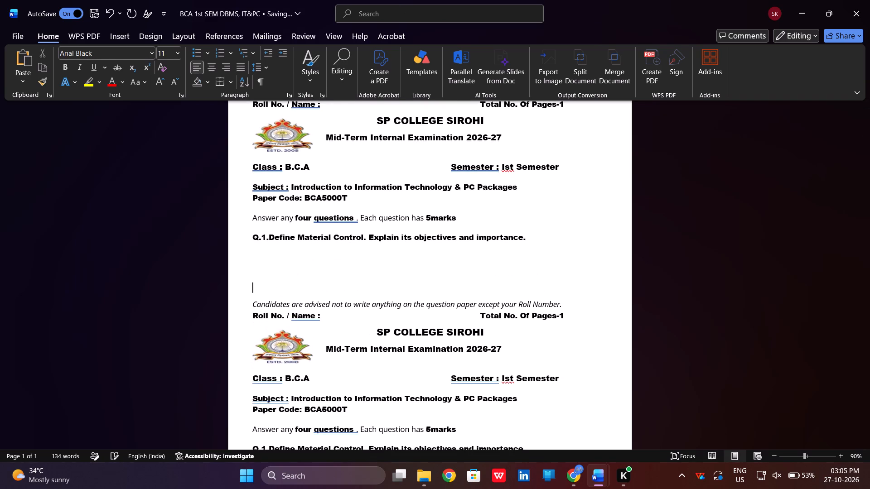
scroll(264, 254, "down", 4, "ctrl")
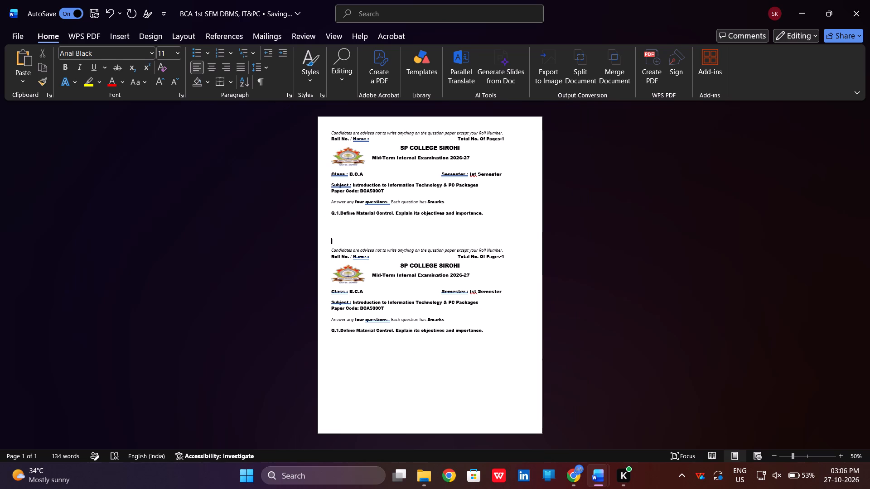
left_click(497, 330)
left_click(364, 225)
key("Return")
key("Return")
key("Return")
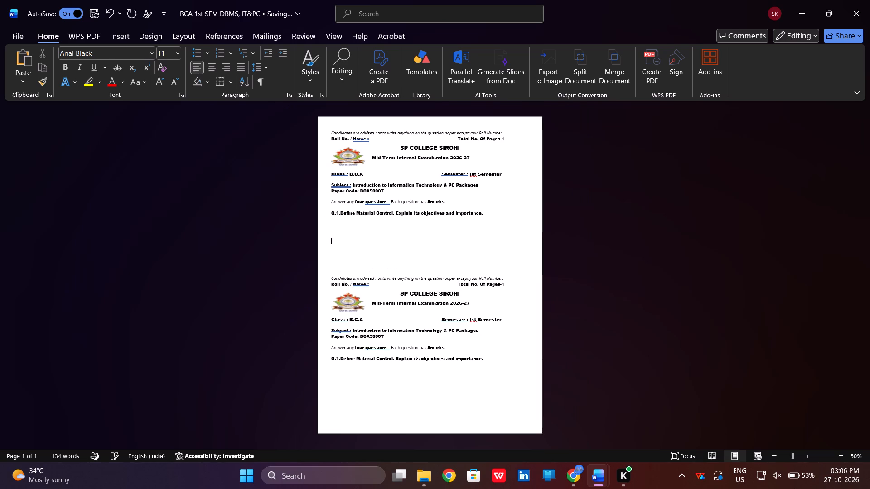
key("Return")
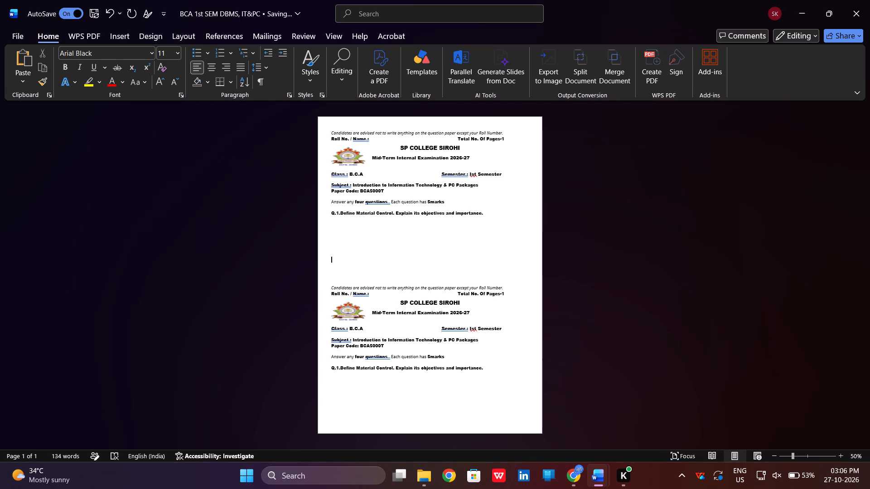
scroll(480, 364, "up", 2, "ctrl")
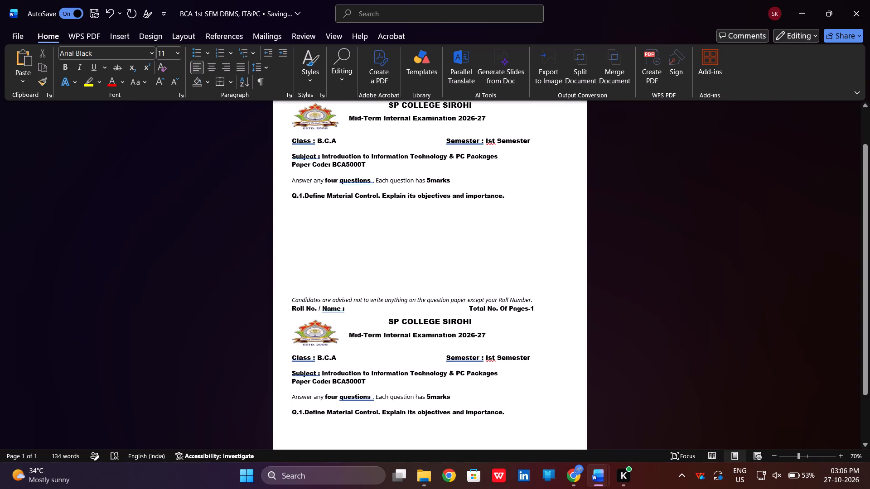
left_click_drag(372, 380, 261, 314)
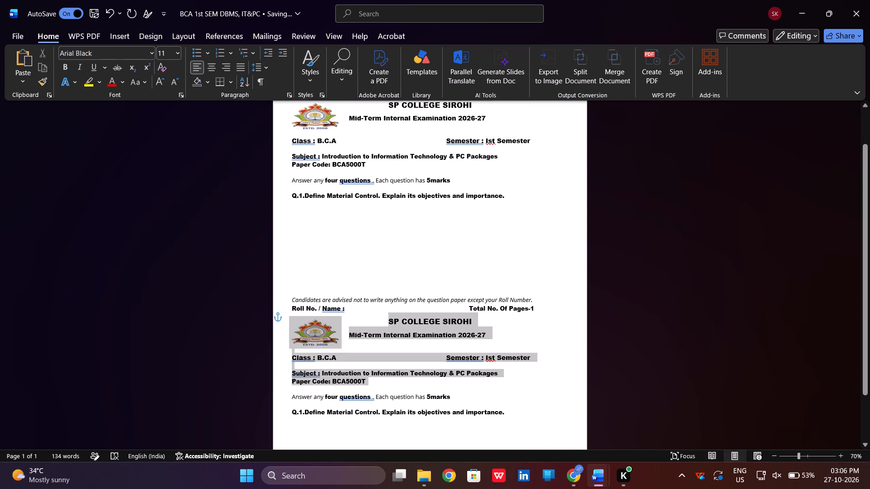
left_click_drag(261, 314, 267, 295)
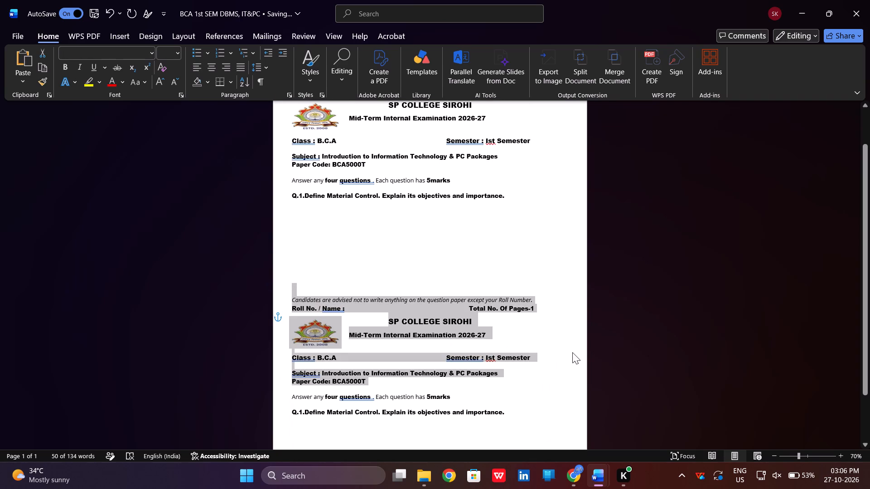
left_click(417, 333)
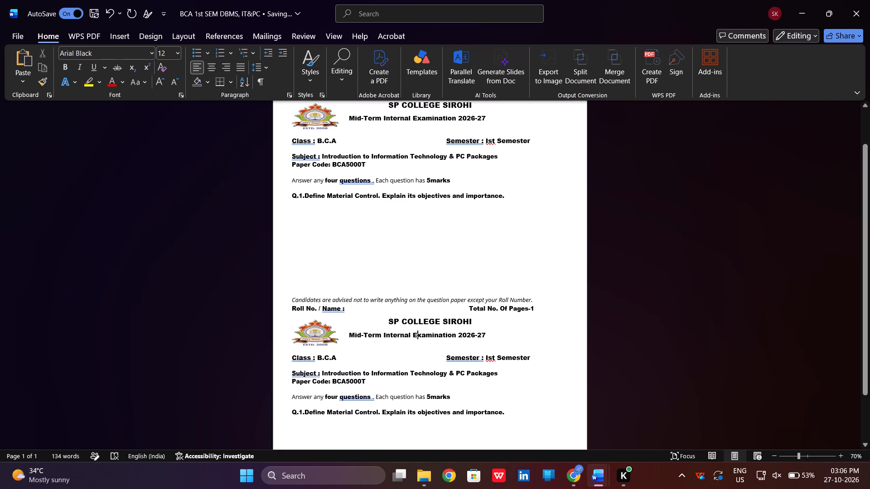
Start a new question line reading "Q.2" below Q.1 in the first copy of the paper.
left_click(333, 208)
left_click(519, 197)
key("Return")
key("shift+q")
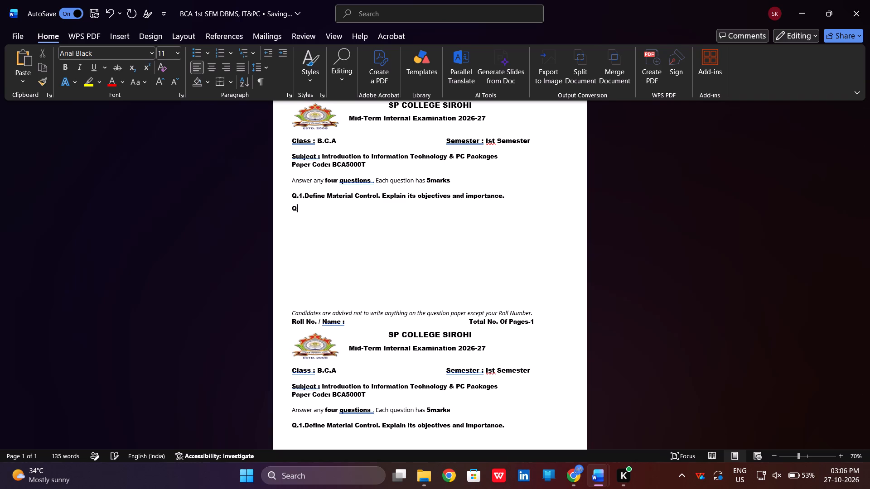
type(".2")
Open the BCA NEP SYLLABUS_21.04.2026 (1) PDF from the BCA folder in File Explorer.
left_click(420, 478)
left_click(381, 450)
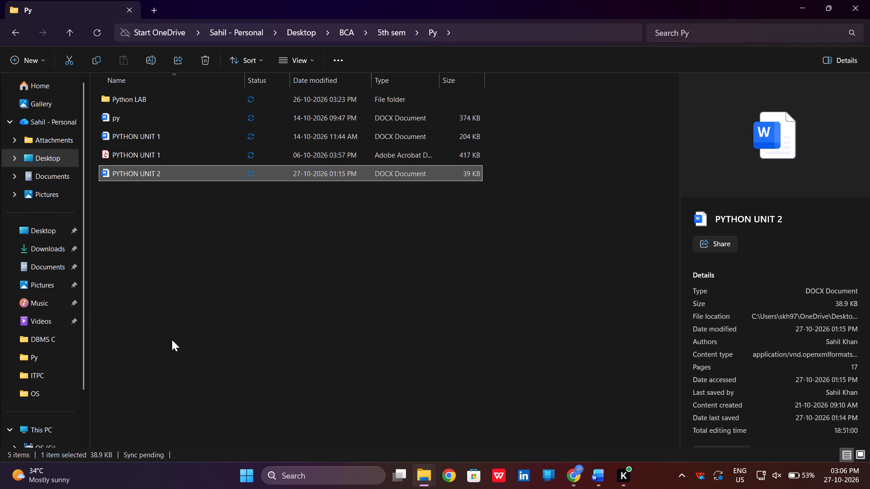
double_click(72, 34)
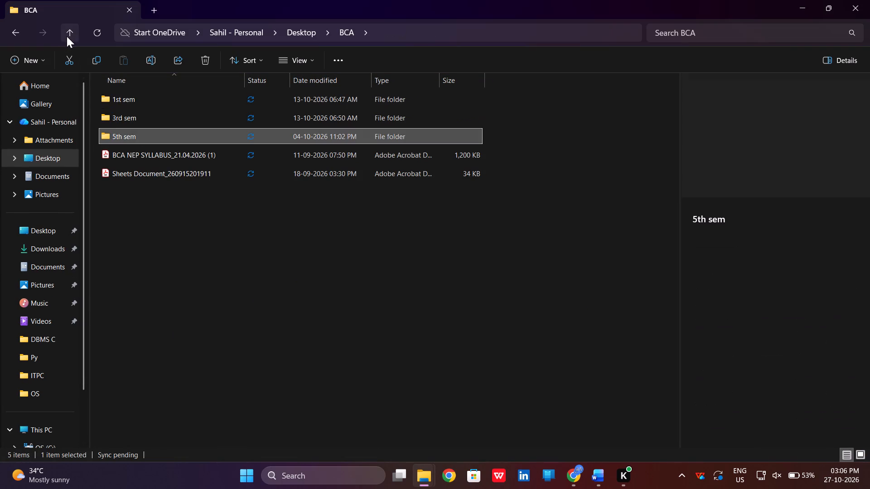
double_click(142, 149)
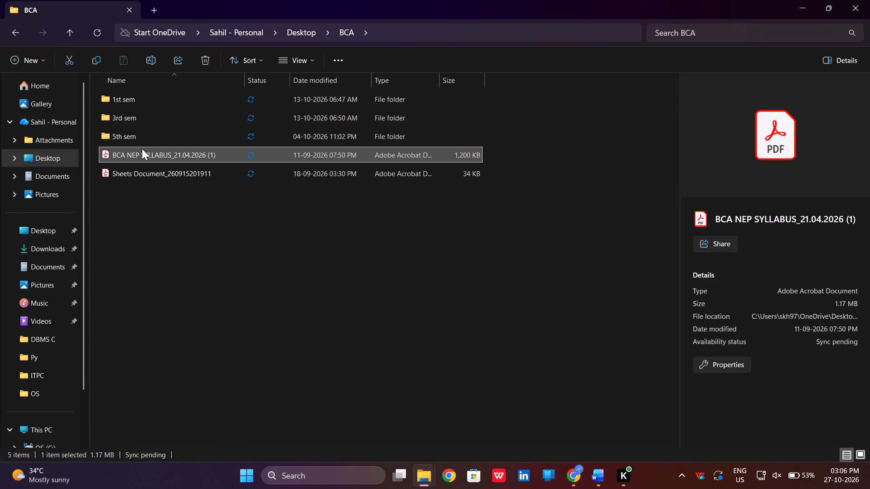
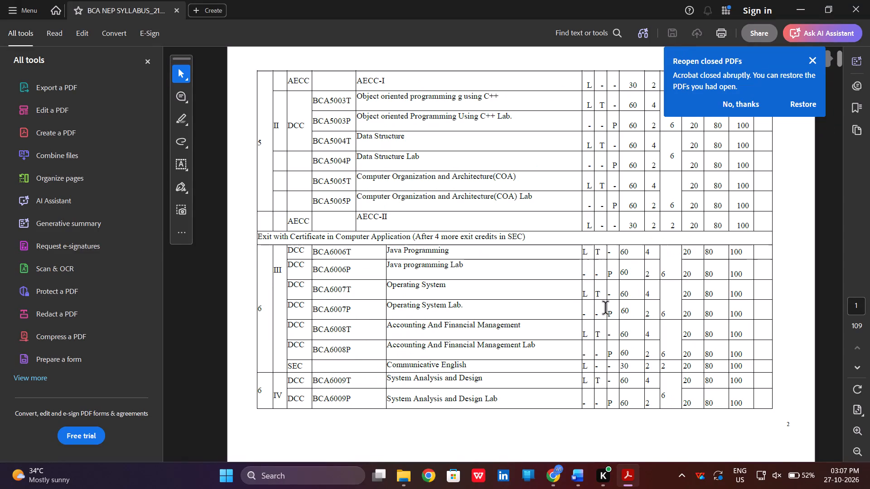
Find the first-semester courses in the syllabus PDF, and delete the subject name from the second paper's Subject line in Word.
scroll(559, 300, "up", 1)
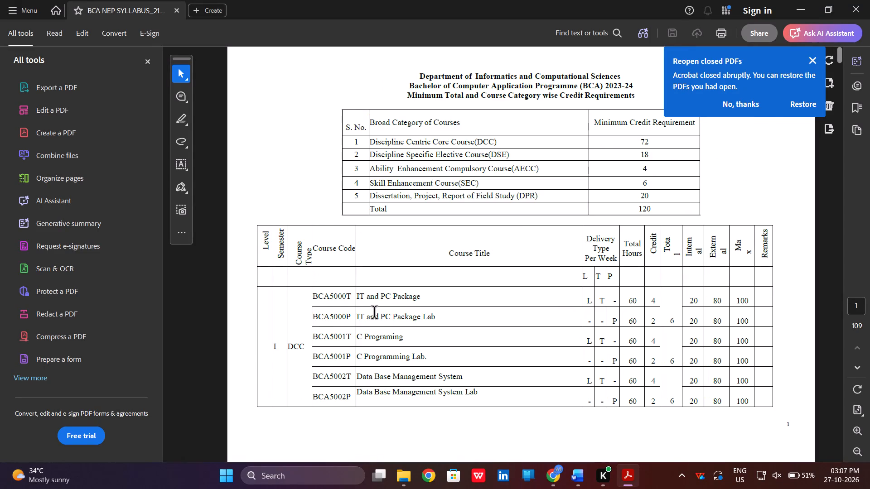
key("alt+Tab")
key("alt+Tab")
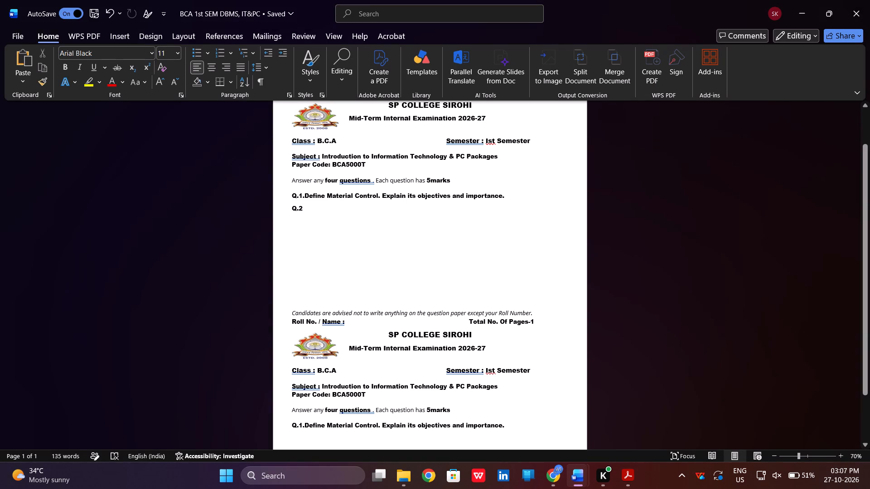
left_click_drag(500, 386, 315, 387)
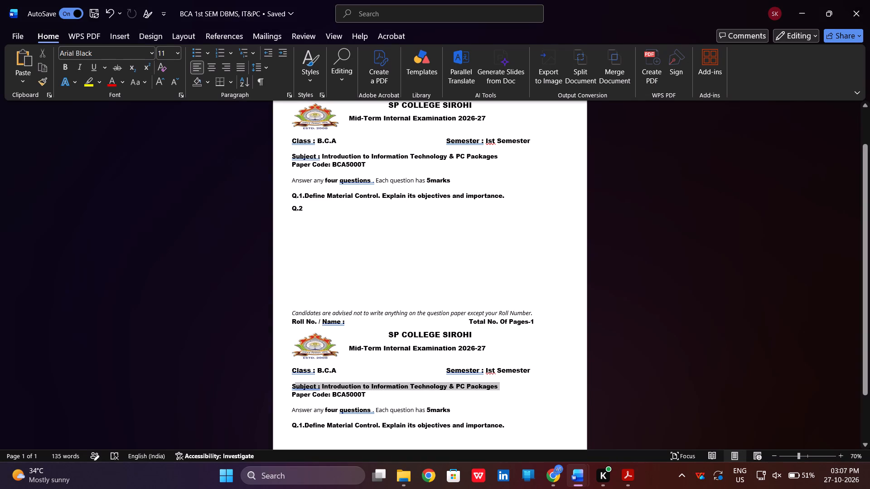
left_click_drag(315, 387, 323, 387)
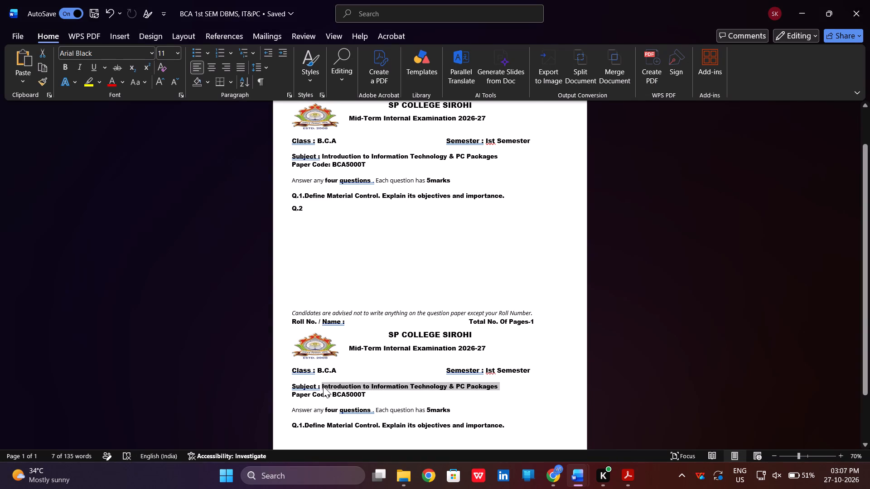
key("BackSpace")
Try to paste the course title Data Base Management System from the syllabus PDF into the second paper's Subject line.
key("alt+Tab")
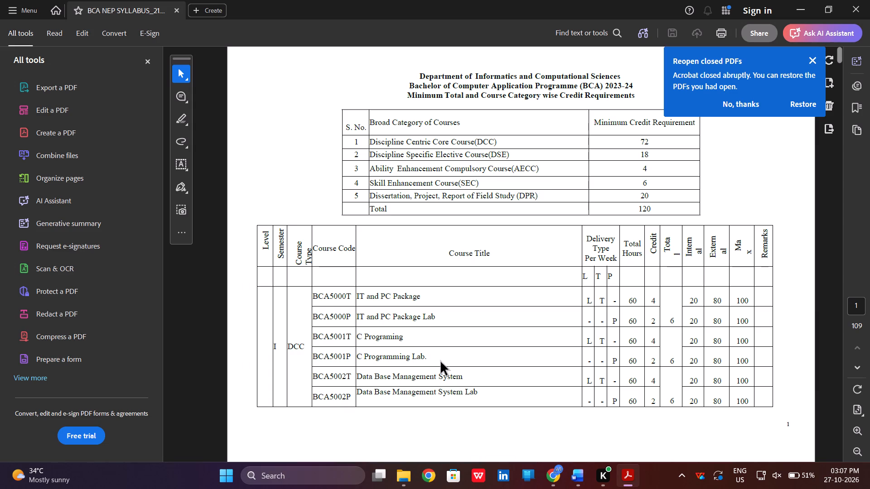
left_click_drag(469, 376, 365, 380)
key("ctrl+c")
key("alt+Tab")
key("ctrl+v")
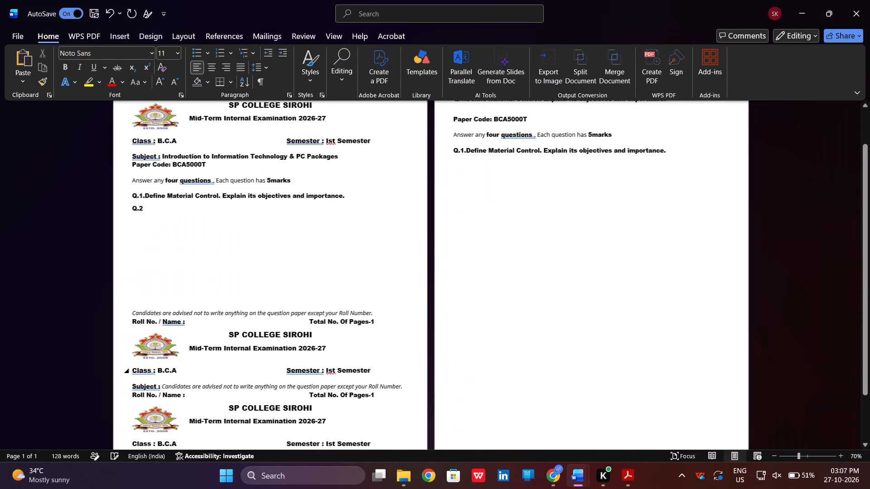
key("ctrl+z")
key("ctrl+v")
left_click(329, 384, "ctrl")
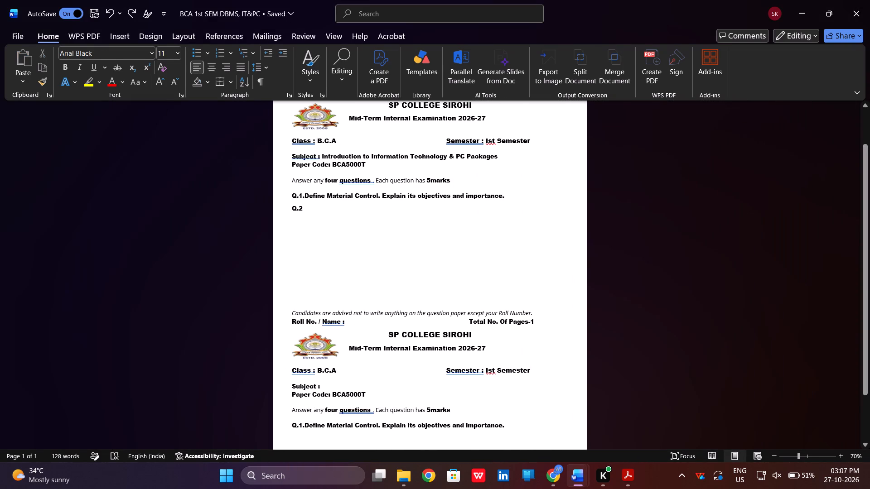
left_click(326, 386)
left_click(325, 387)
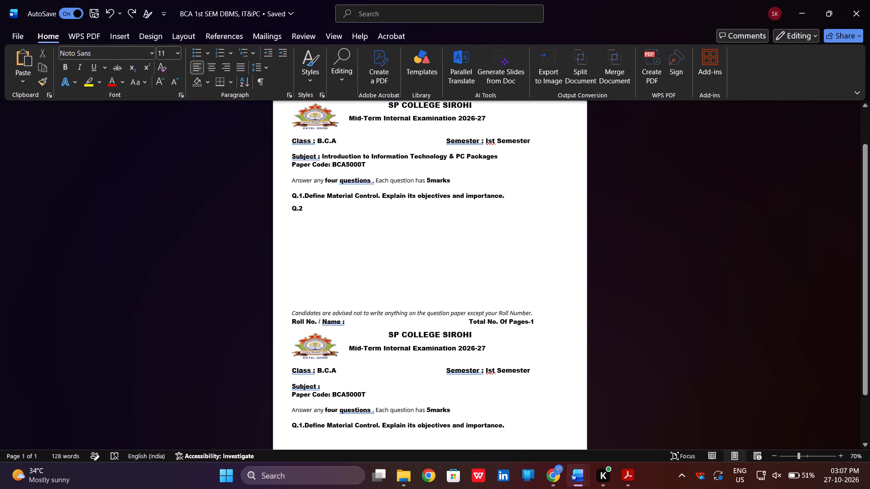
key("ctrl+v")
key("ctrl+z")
Copy the course title Data Base Management System from the syllabus PDF into the second paper's Subject line as text only.
key("alt+Tab")
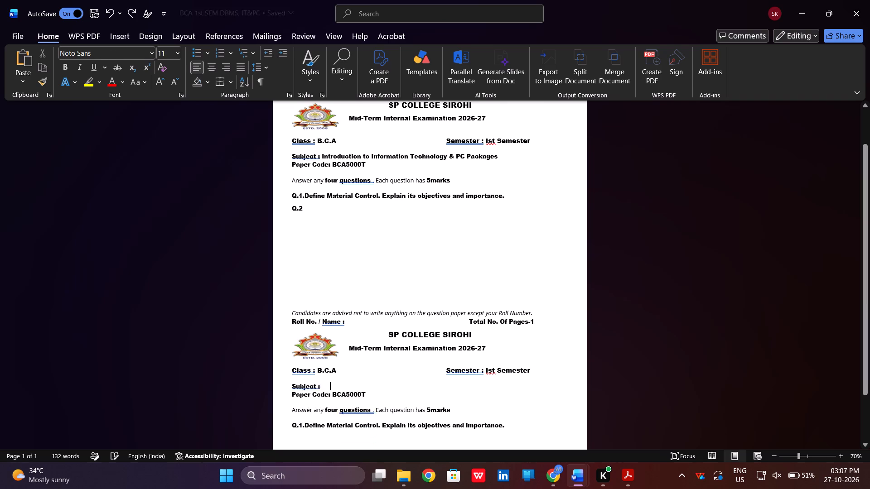
right_click(387, 376)
left_click(427, 184)
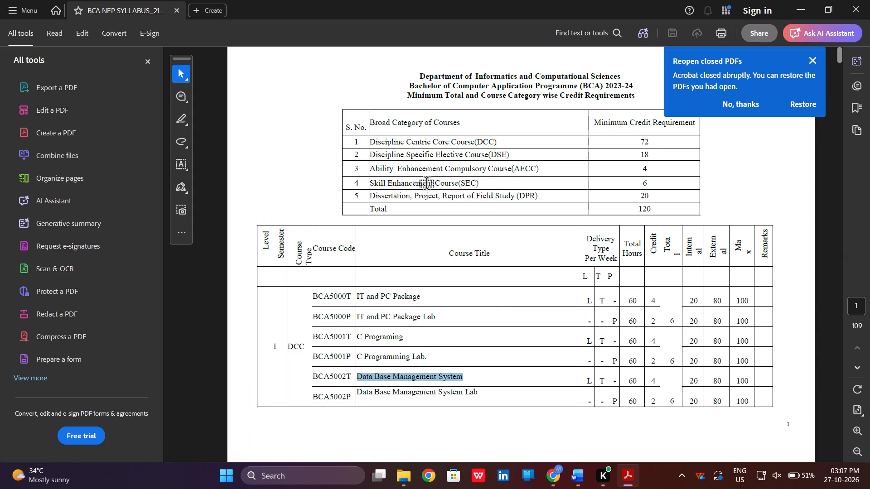
key("alt+Tab")
scroll(312, 403, "up", 2, "ctrl")
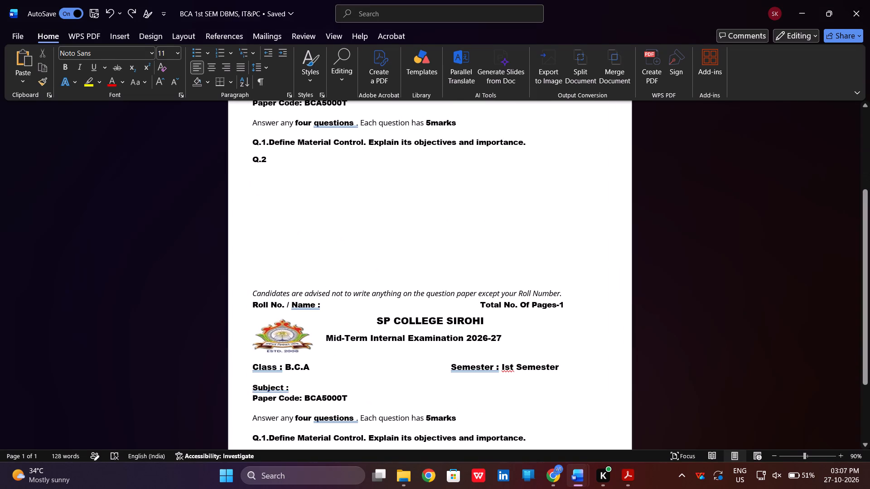
left_click(294, 387)
key("ctrl+v")
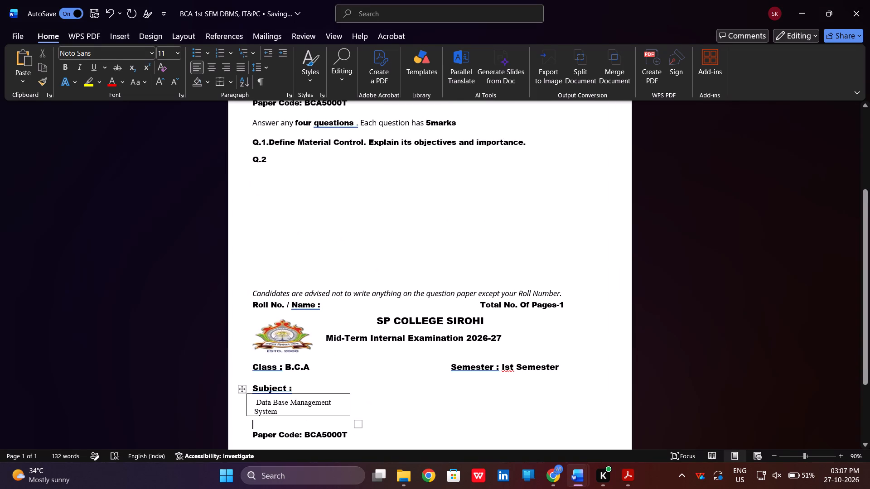
scroll(360, 411, "down", 2)
left_click(383, 376)
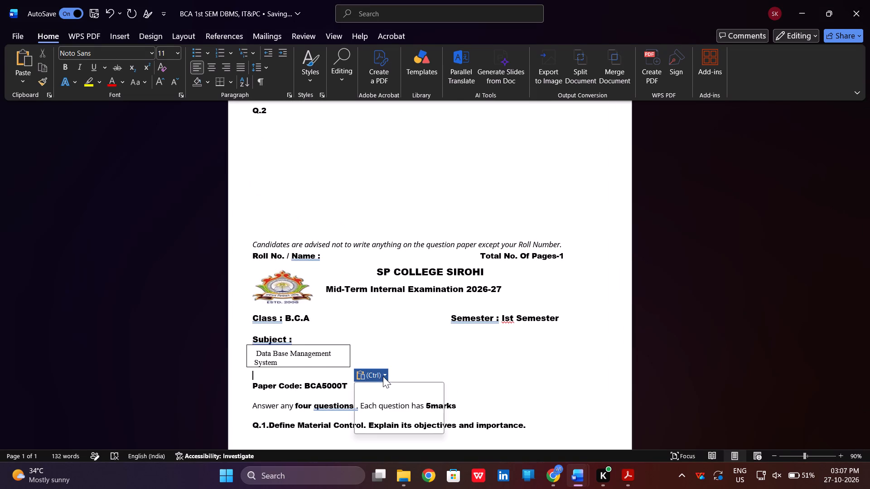
left_click(402, 404)
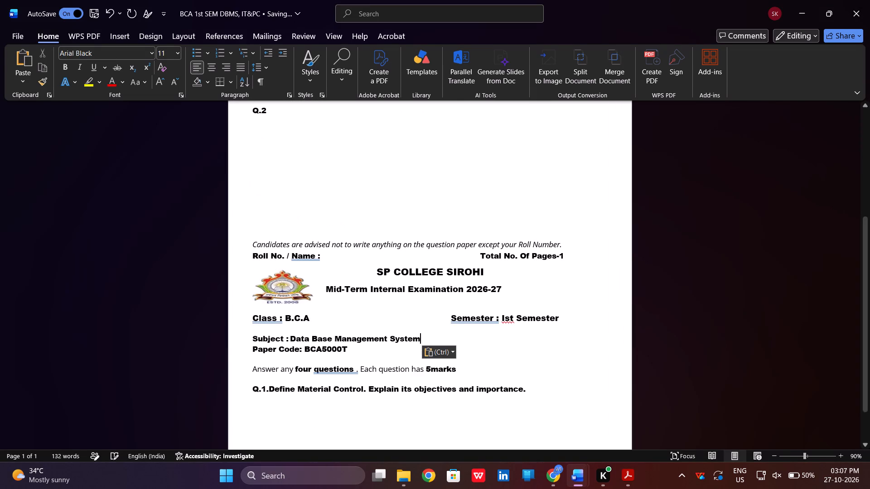
left_click(548, 272)
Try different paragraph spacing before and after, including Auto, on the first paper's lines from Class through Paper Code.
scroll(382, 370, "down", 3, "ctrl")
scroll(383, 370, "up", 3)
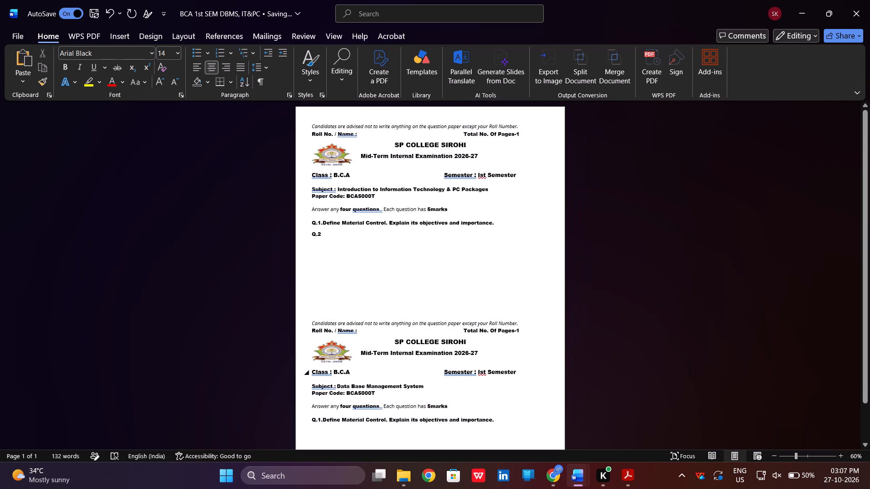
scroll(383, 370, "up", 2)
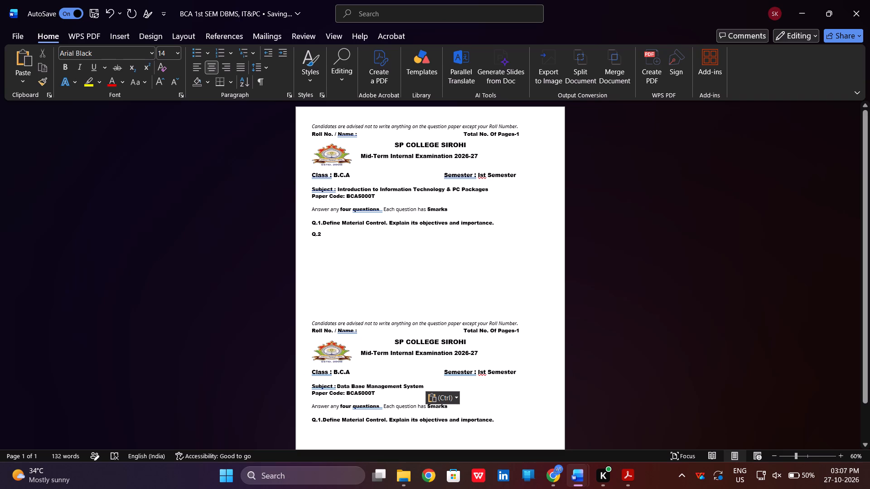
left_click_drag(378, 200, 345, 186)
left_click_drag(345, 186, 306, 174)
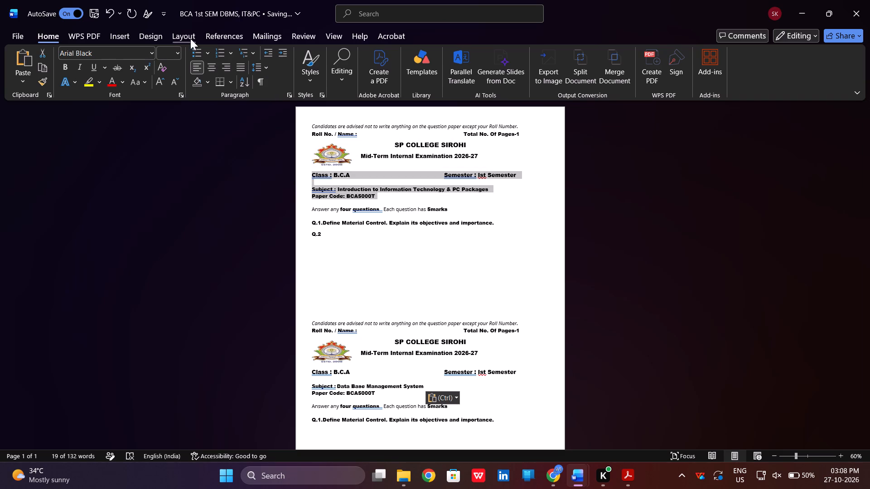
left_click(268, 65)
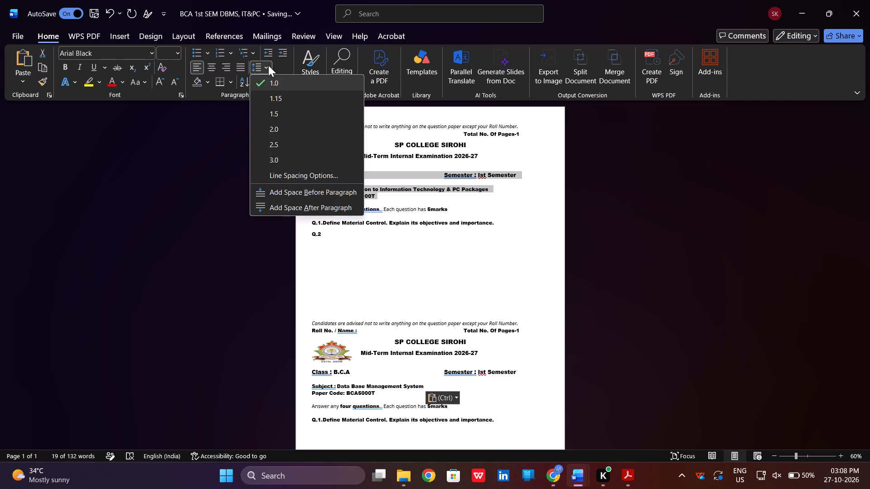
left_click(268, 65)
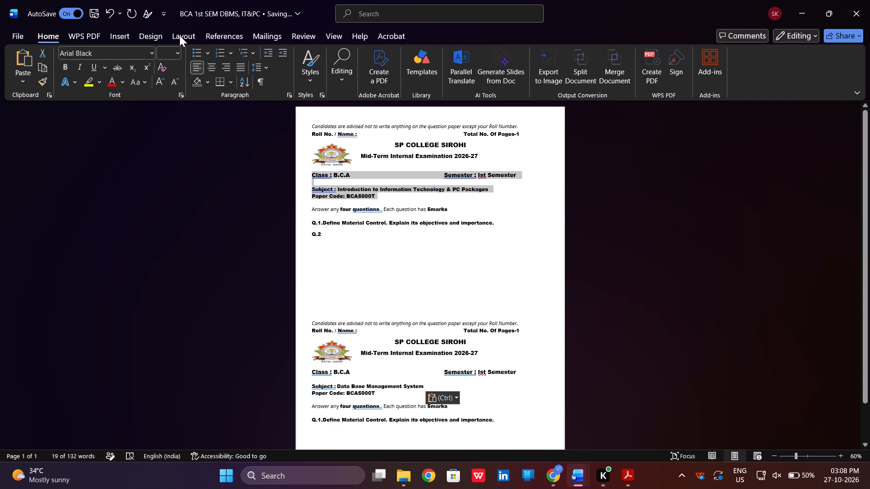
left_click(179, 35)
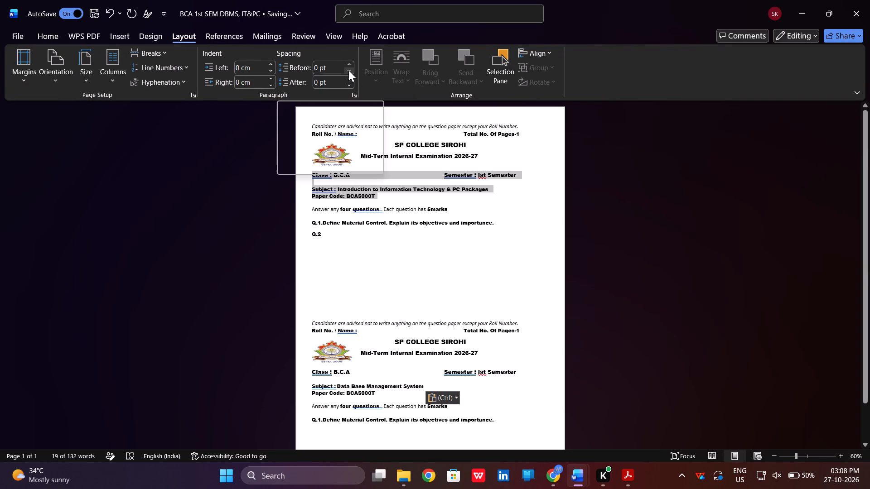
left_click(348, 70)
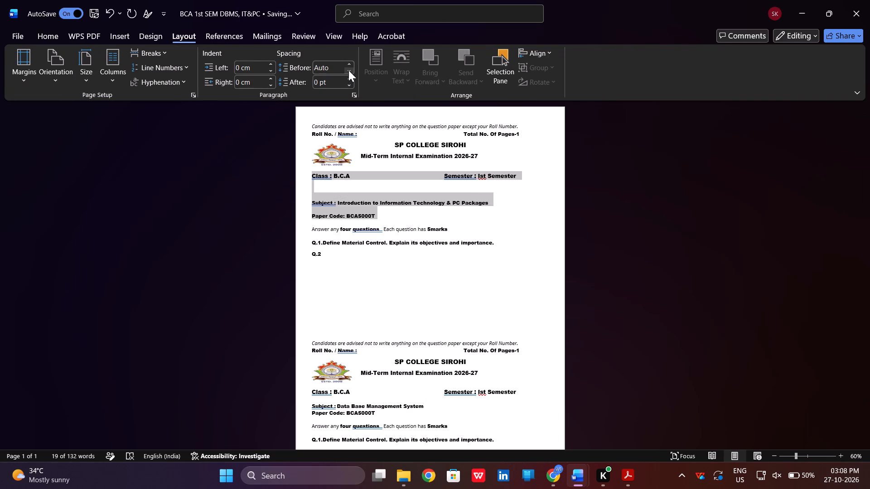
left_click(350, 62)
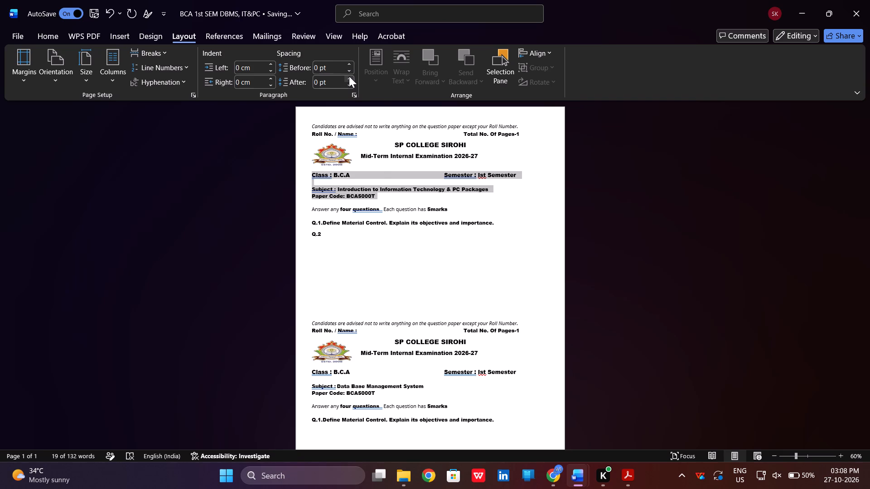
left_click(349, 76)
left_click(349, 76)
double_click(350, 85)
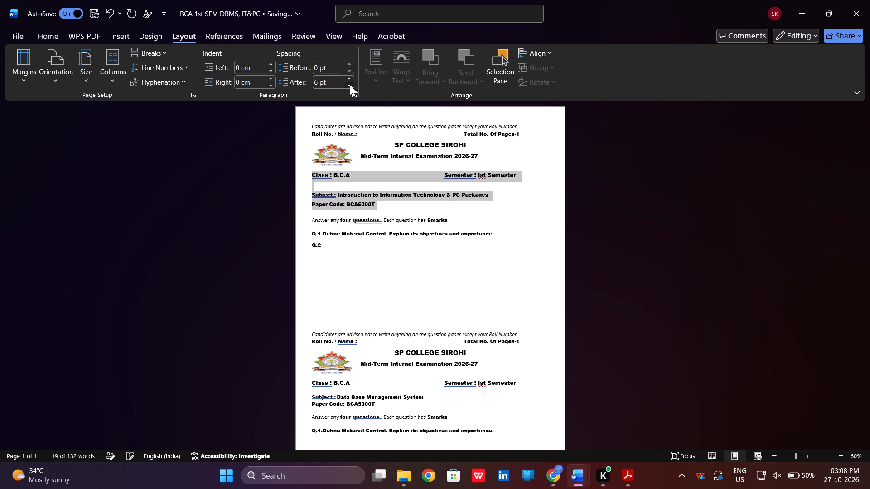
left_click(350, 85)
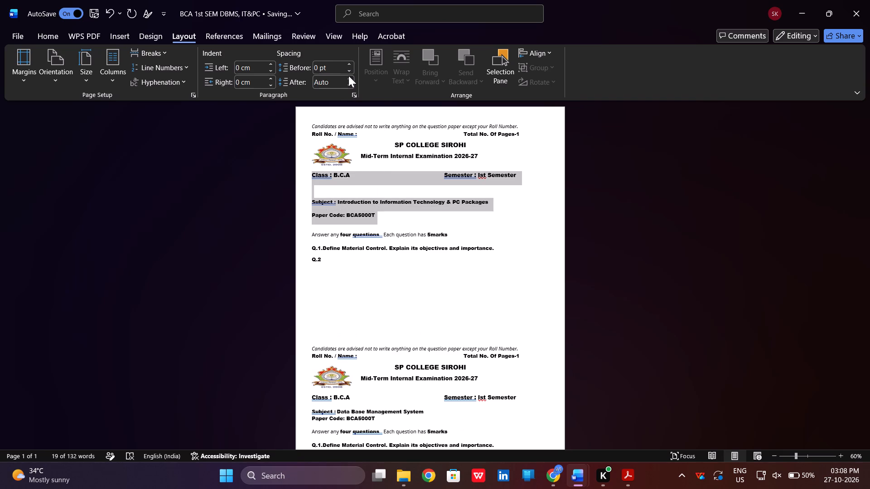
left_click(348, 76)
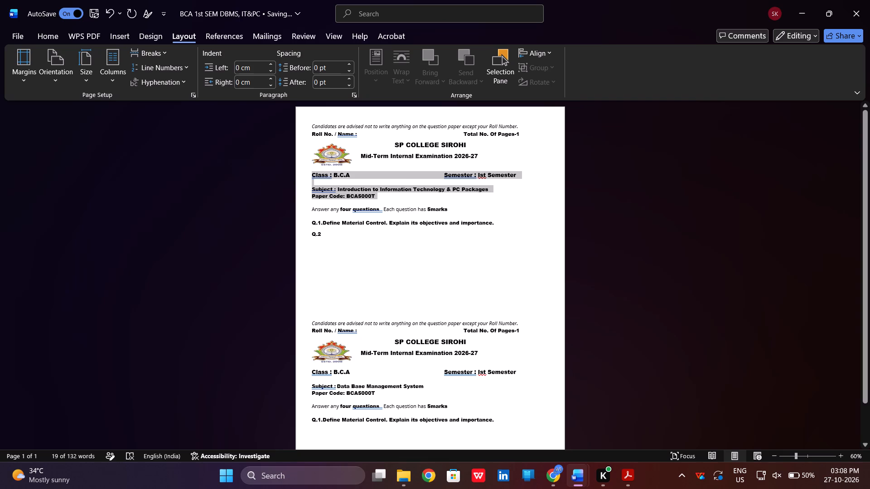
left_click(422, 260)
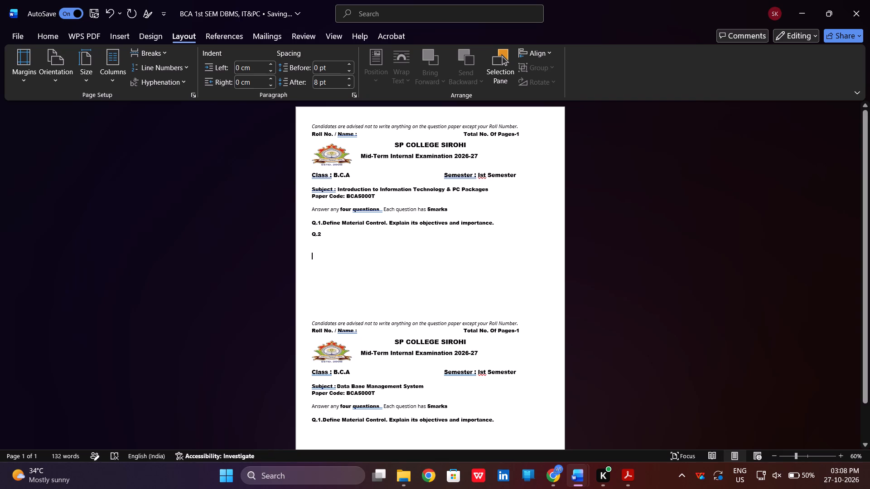
Set the spacing before to 0 pt for the first paper's header lines, from SP COLLEGE SIROHI through Paper Code.
scroll(385, 380, "down", 1)
scroll(385, 379, "up", 1)
scroll(385, 384, "down", 5)
scroll(384, 381, "up", 1)
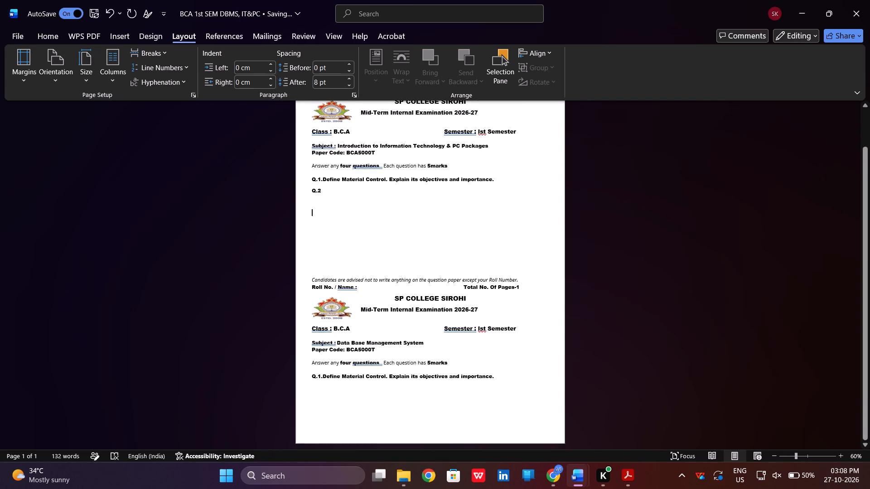
scroll(384, 381, "up", 2)
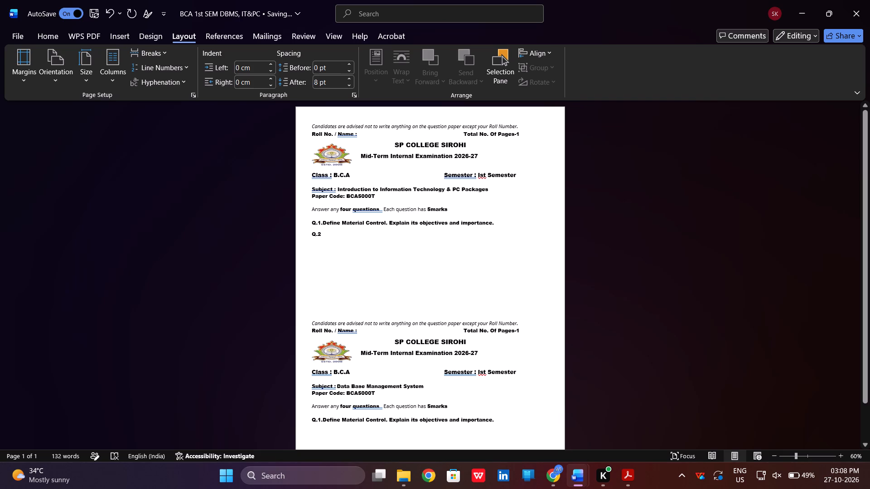
left_click_drag(377, 193, 305, 139)
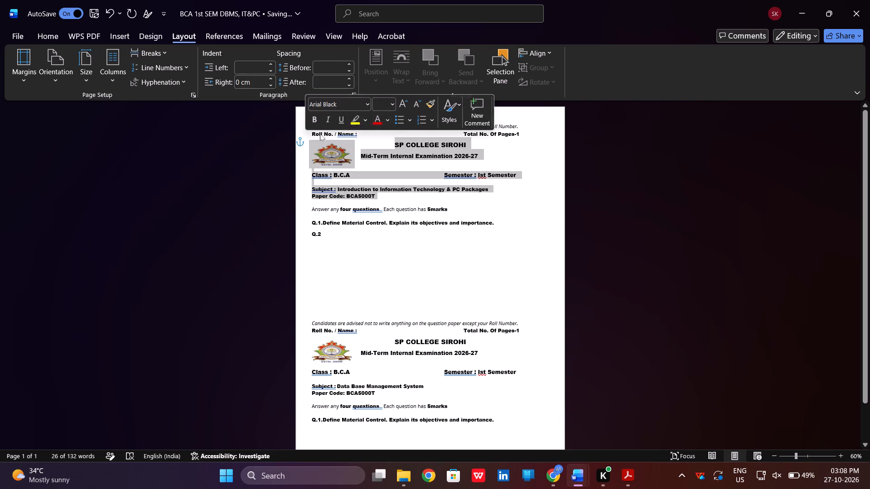
left_click(350, 64)
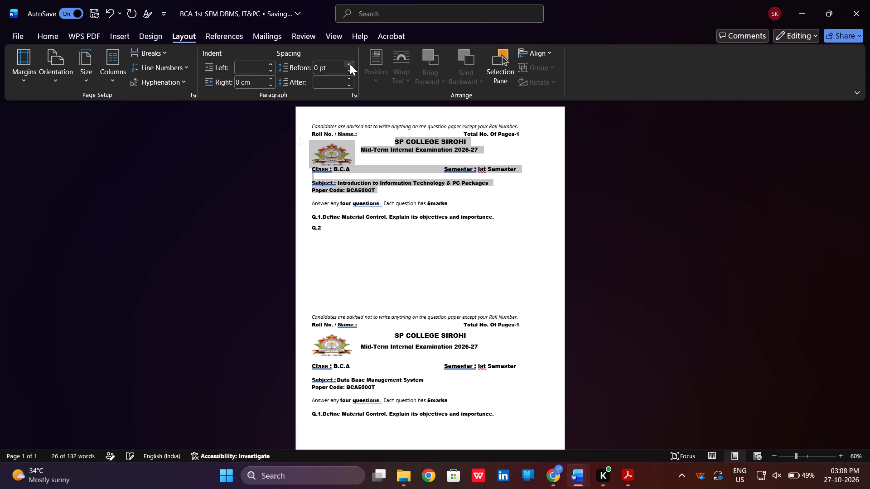
left_click(813, 251)
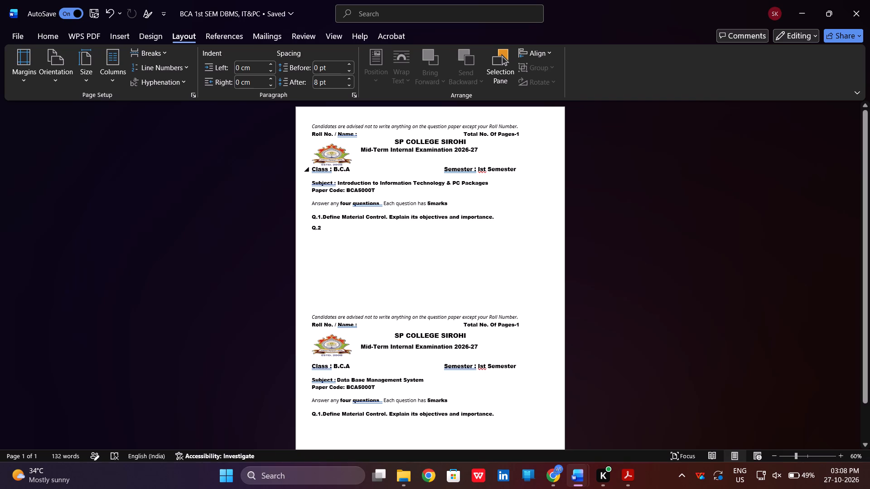
Replace the second paper's Paper Code with BCA5002T, copied from the syllabus PDF and pasted as text only.
key("alt+Tab")
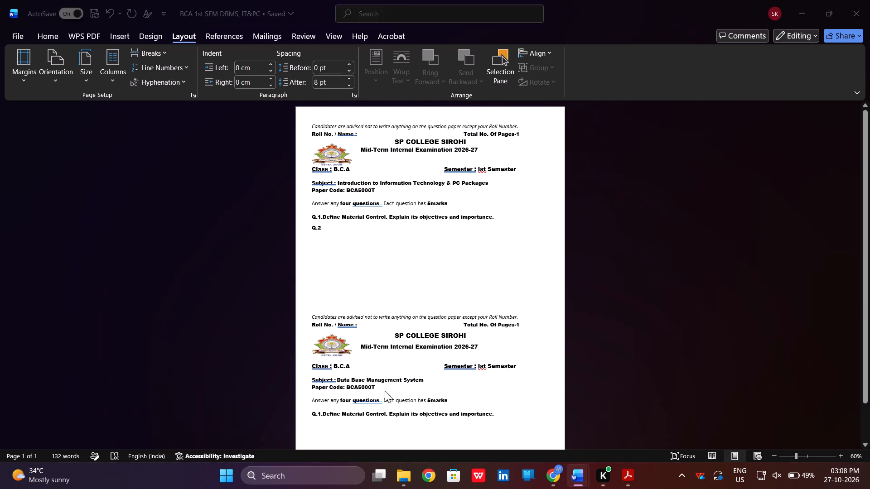
left_click_drag(352, 376, 312, 375)
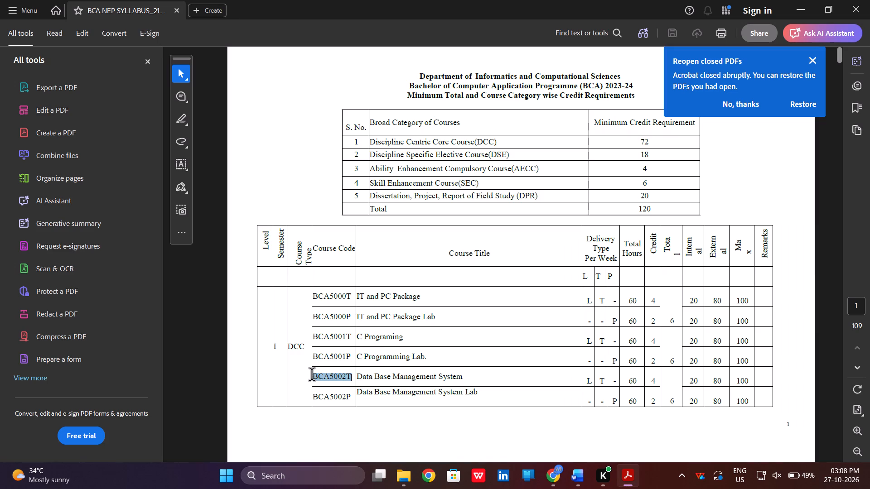
left_click_drag(312, 375, 314, 375)
key("ctrl+c")
key("alt+Tab")
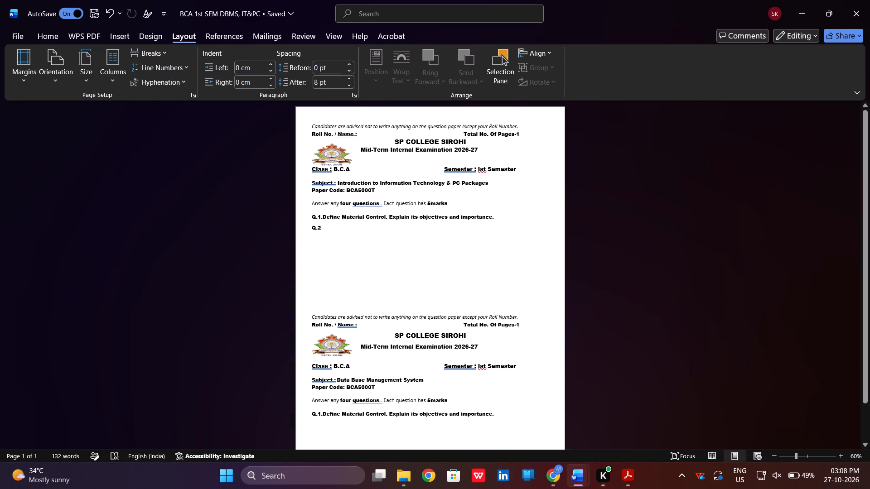
left_click(376, 385)
key("ctrl+BackSpace")
key("ctrl+v")
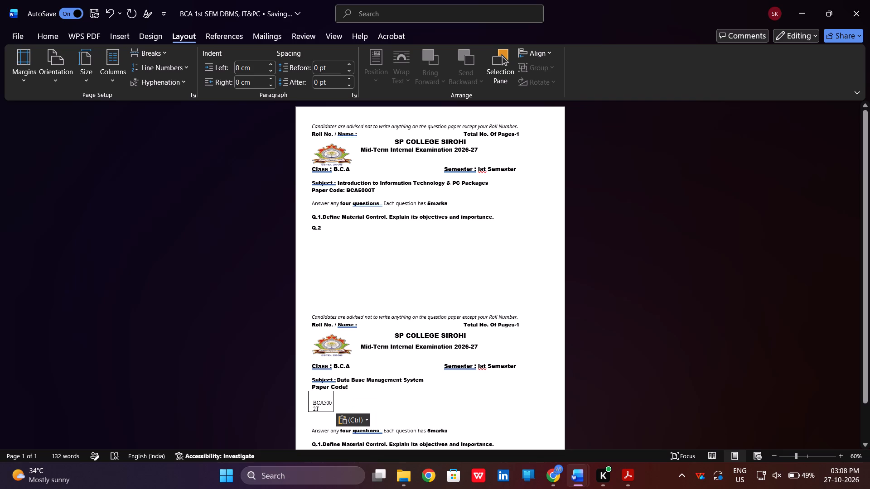
left_click(361, 422)
left_click(378, 384)
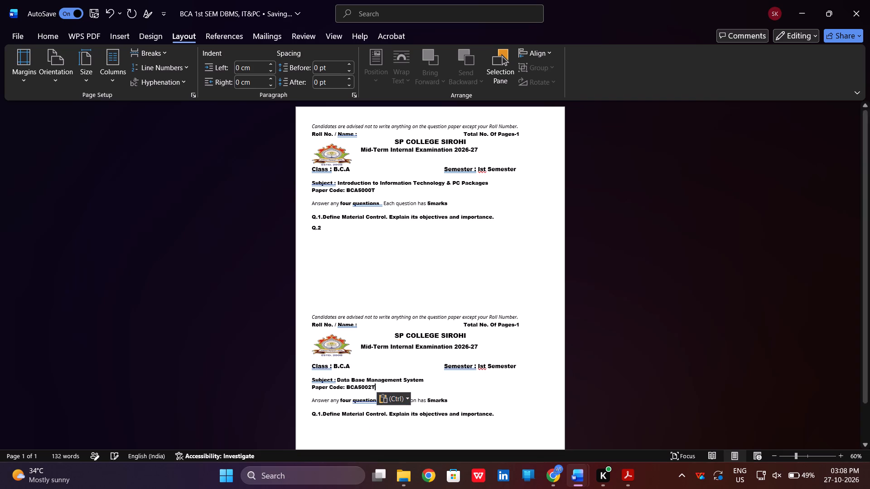
left_click(587, 345)
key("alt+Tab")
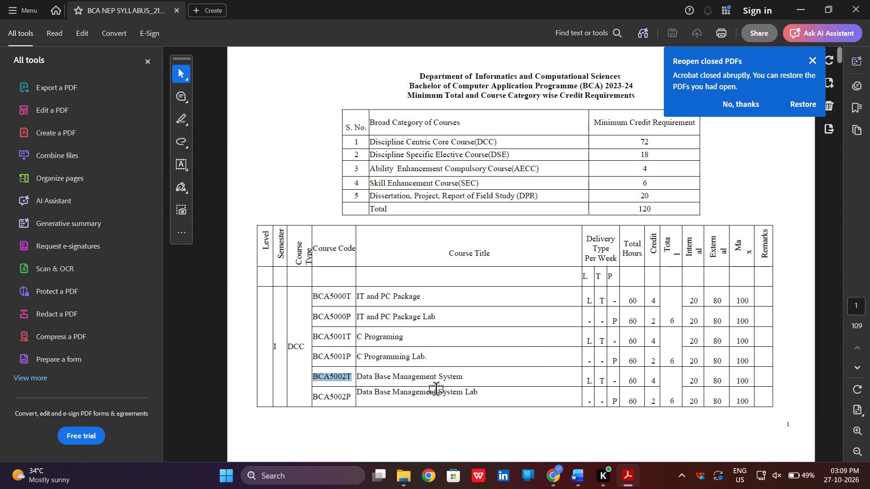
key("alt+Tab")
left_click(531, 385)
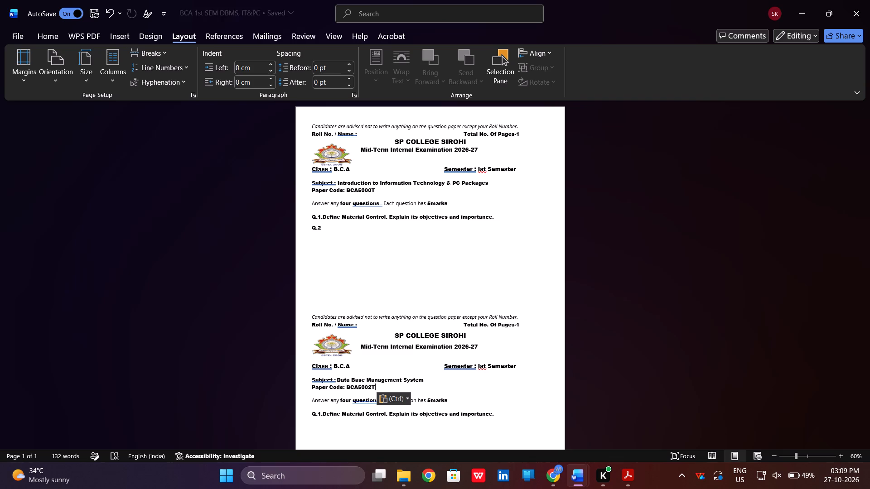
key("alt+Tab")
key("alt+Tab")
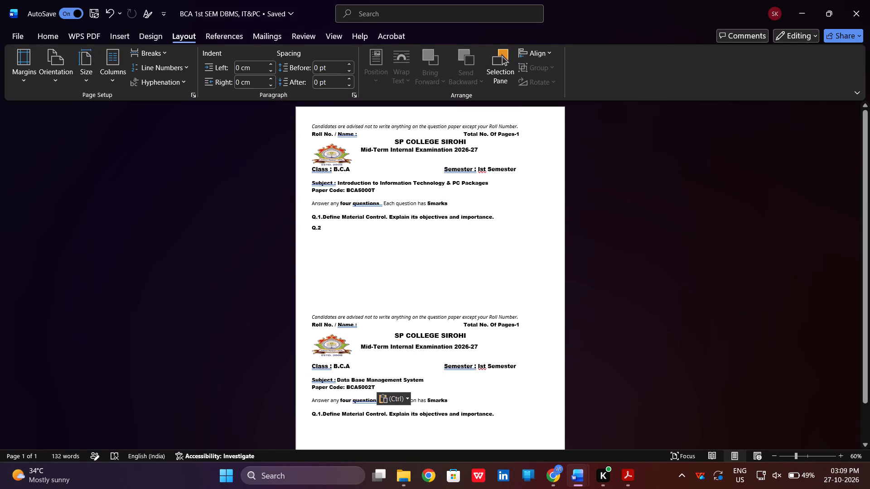
Delete the Material Control question text from the first paper's Q.1, keeping only the question number.
left_click_drag(498, 216, 342, 218)
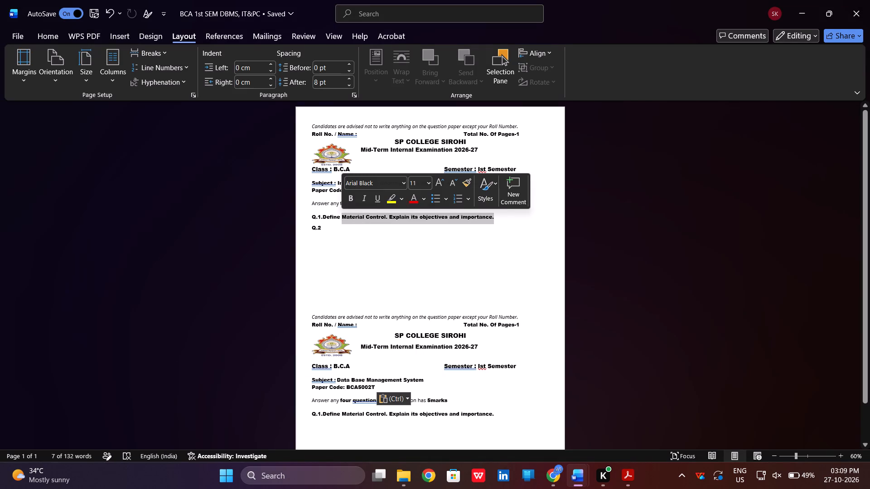
key("BackSpace")
key("ctrl+BackSpace")
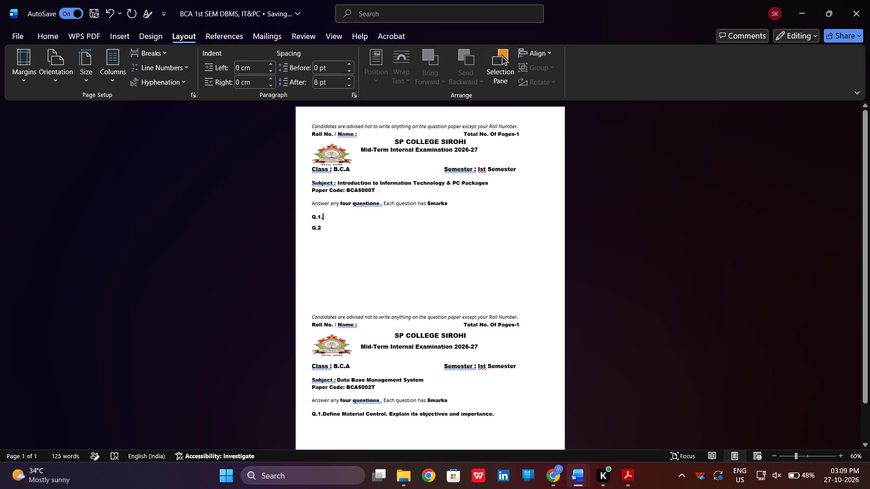
left_click(326, 229)
Open the DBMS Unit 1 DOCX notes in Word from the DBMS C folder inside BCA's 1st sem folder.
key("alt+Tab")
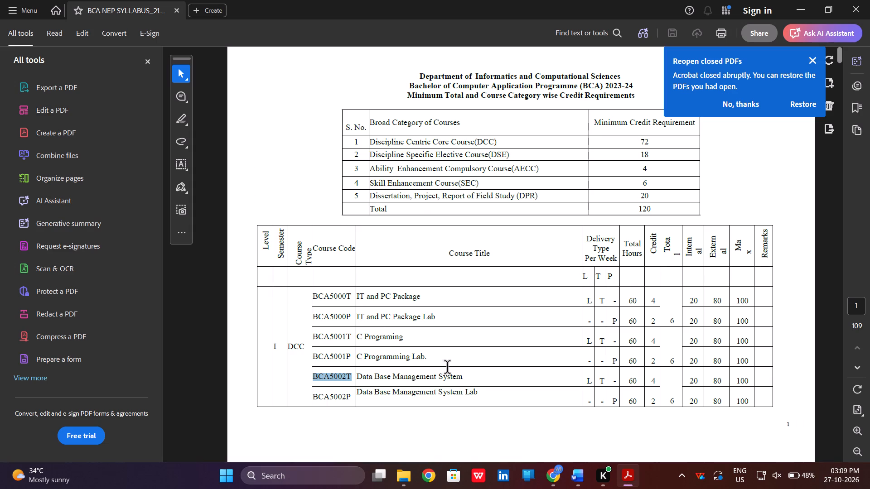
left_click(797, 10)
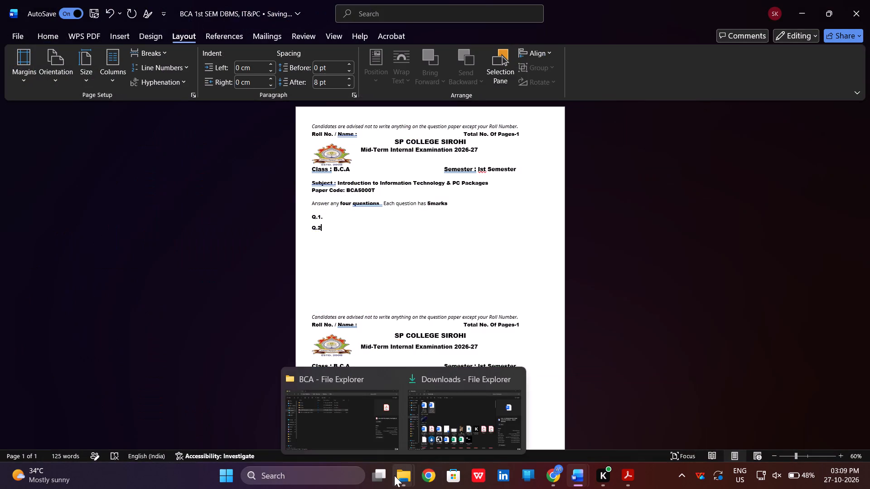
left_click(364, 423)
double_click(133, 99)
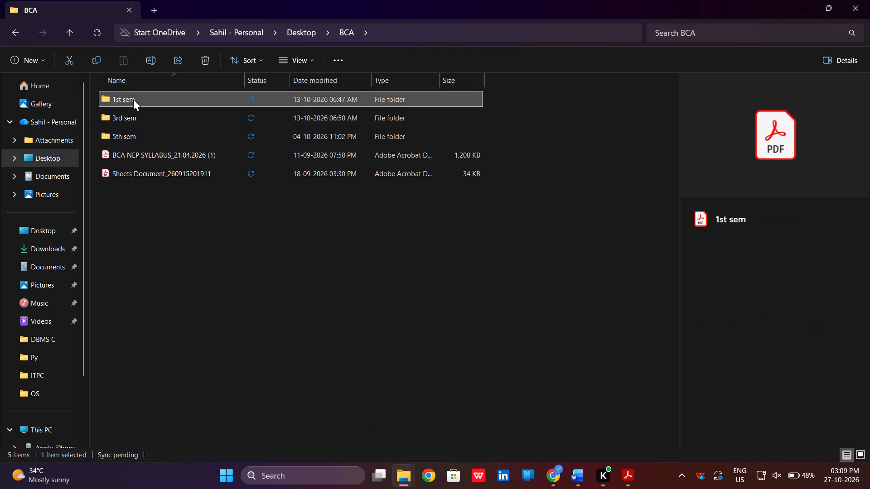
double_click(136, 105)
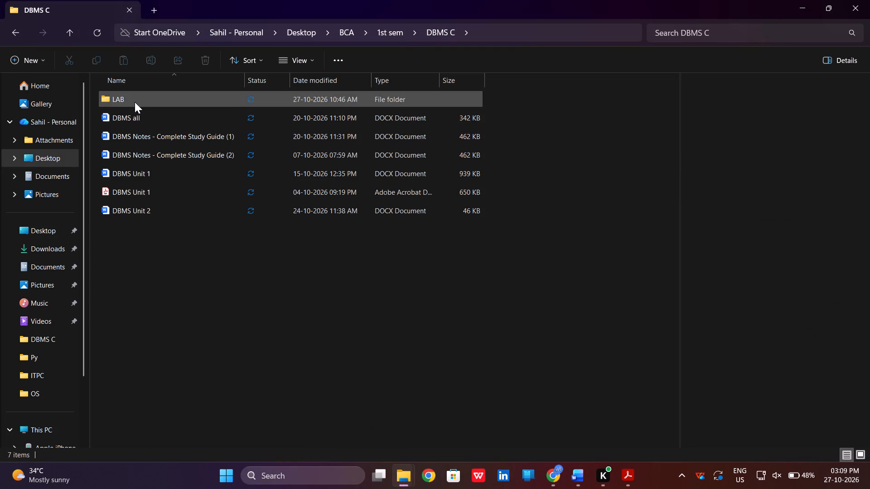
left_click(153, 179)
right_click(153, 179)
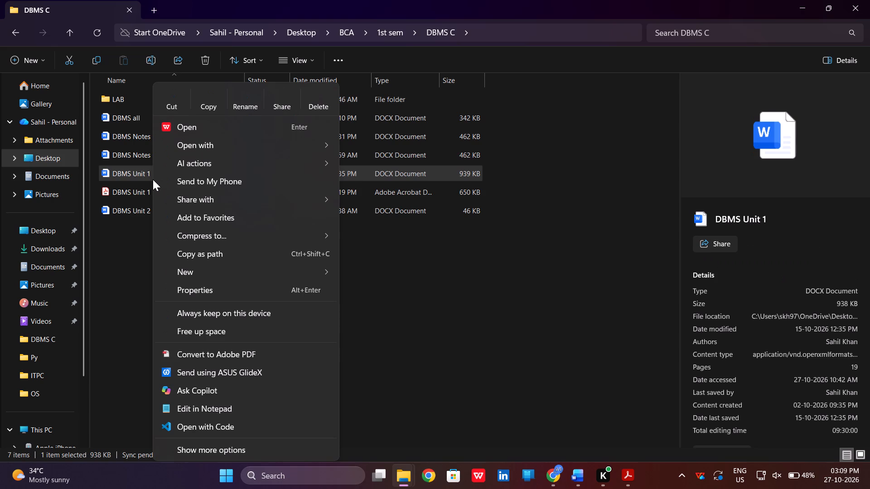
left_click(345, 144)
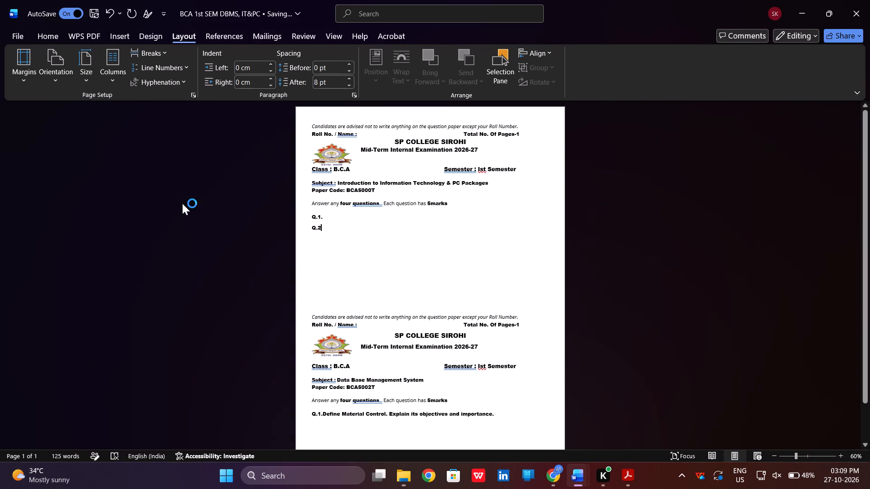
Open the DBMS Unit 2 DOCX notes in Word from the same DBMS C folder.
key("alt+Tab")
right_click(187, 211)
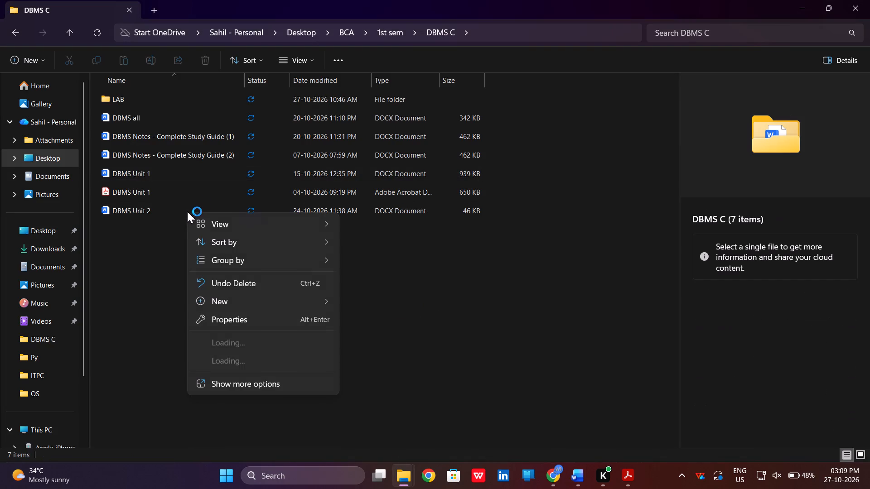
left_click(161, 216)
right_click(161, 216)
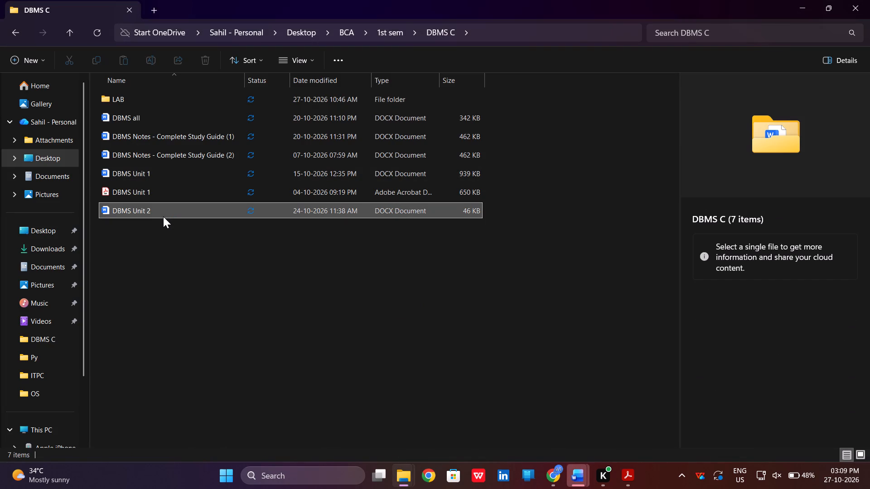
left_click(350, 150)
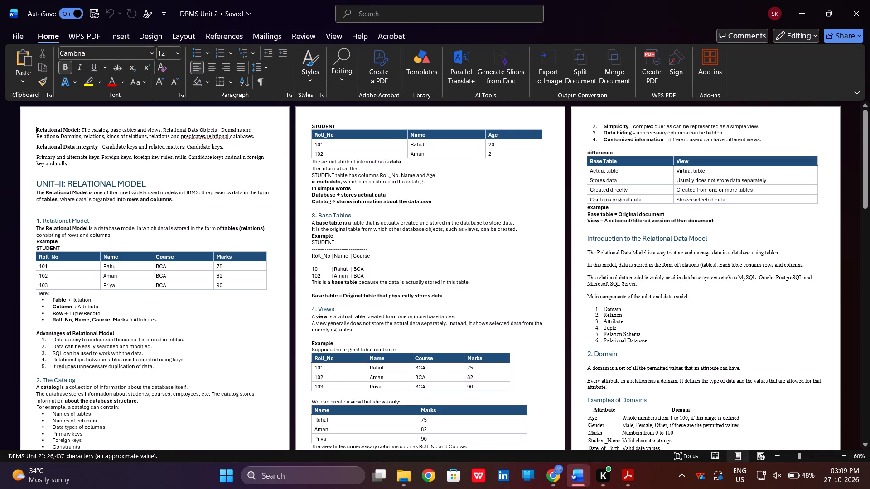
Copy ", data model" from the Introduction topics in the DBMS Unit 1 notes into the first paper's Q.1 as text only.
key("alt+Tab")
key("alt+Tab")
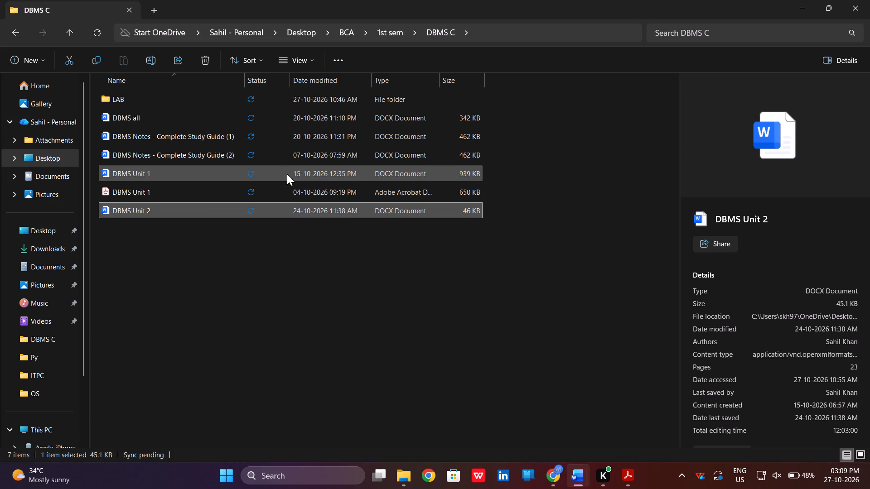
key("alt+Tab")
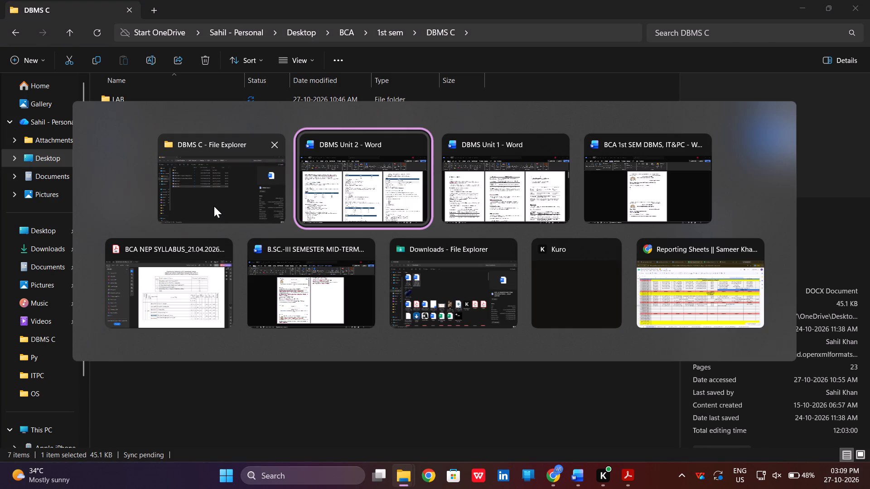
key("alt+Tab")
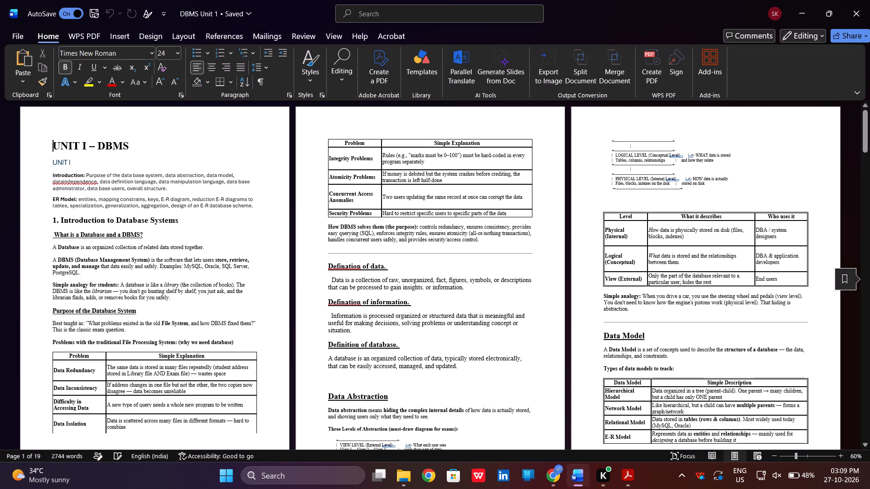
scroll(295, 238, "up", 2)
scroll(295, 238, "up", 2, "ctrl")
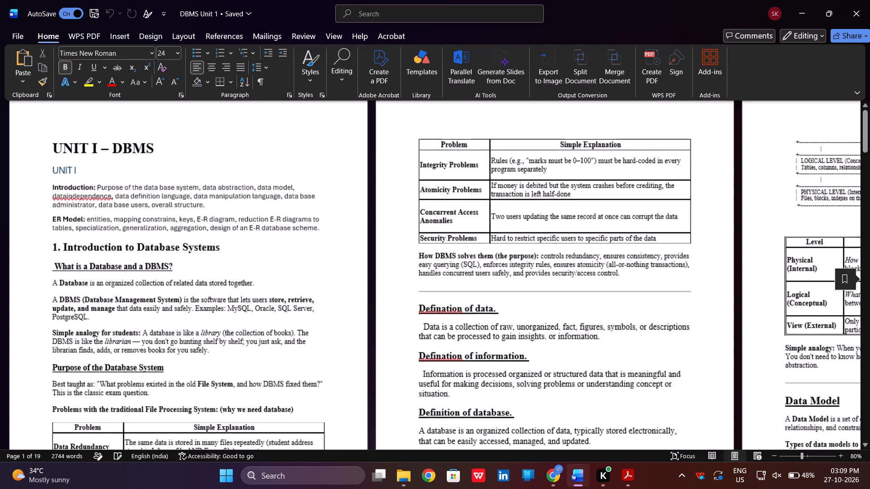
scroll(295, 239, "down", 2)
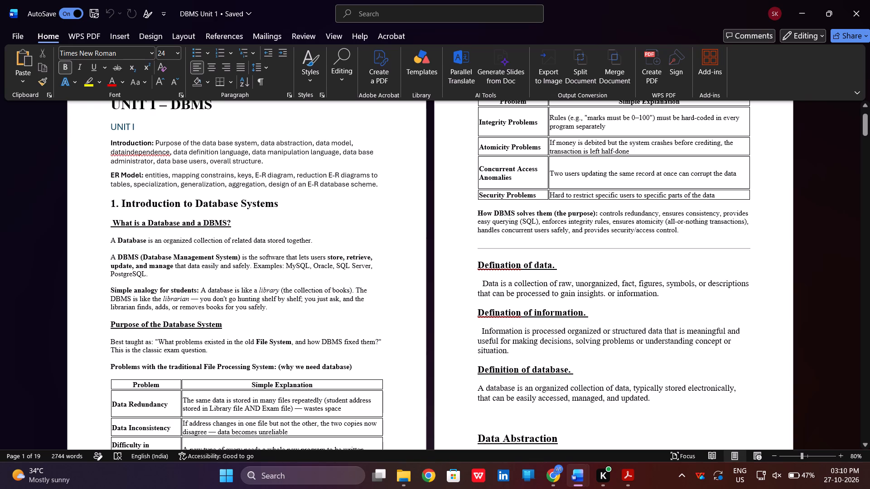
left_click_drag(313, 143, 343, 142)
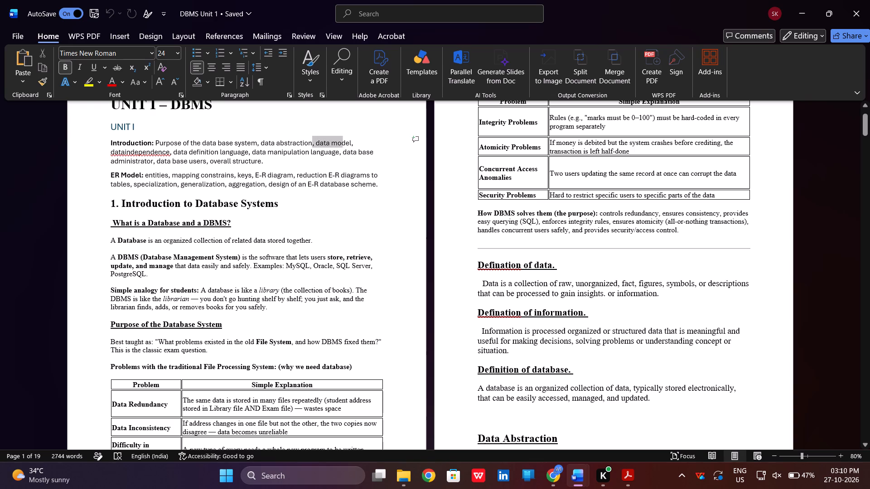
left_click_drag(343, 142, 352, 142)
key("ctrl+c")
key("alt+Tab")
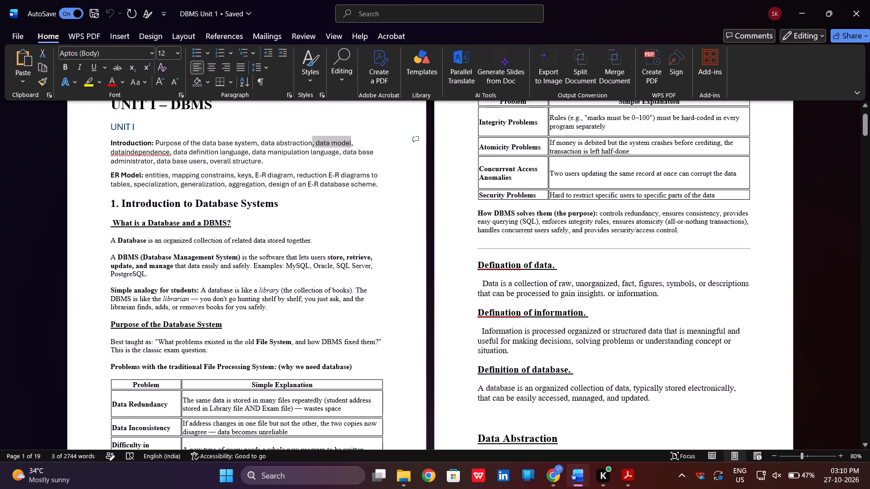
key("alt+Tab")
key("alt+Tab")
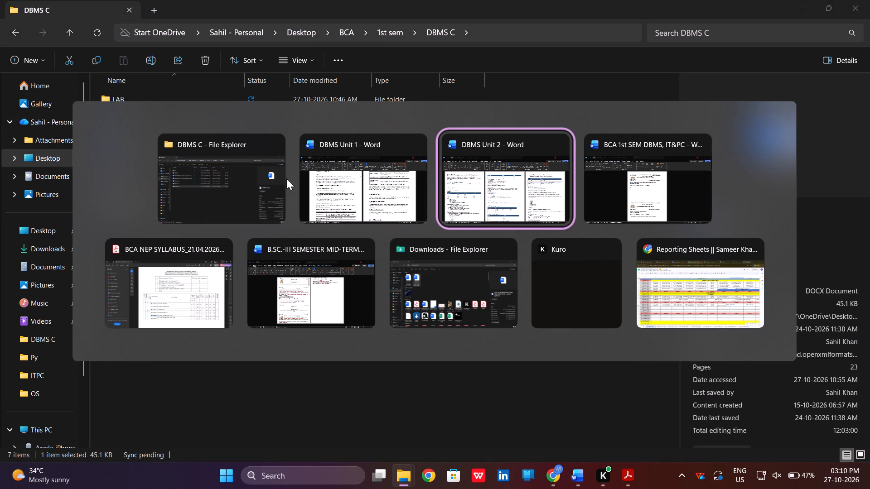
key("alt+Tab")
left_click(343, 221)
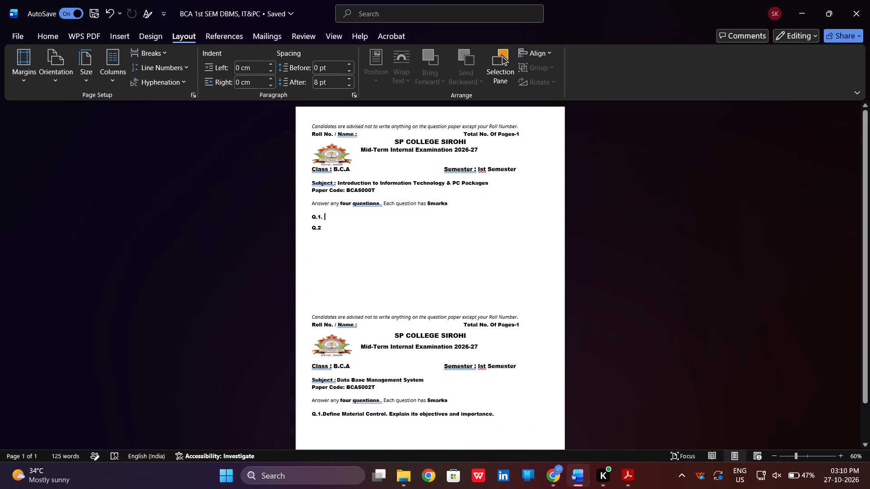
key("ctrl+v")
left_click(361, 230)
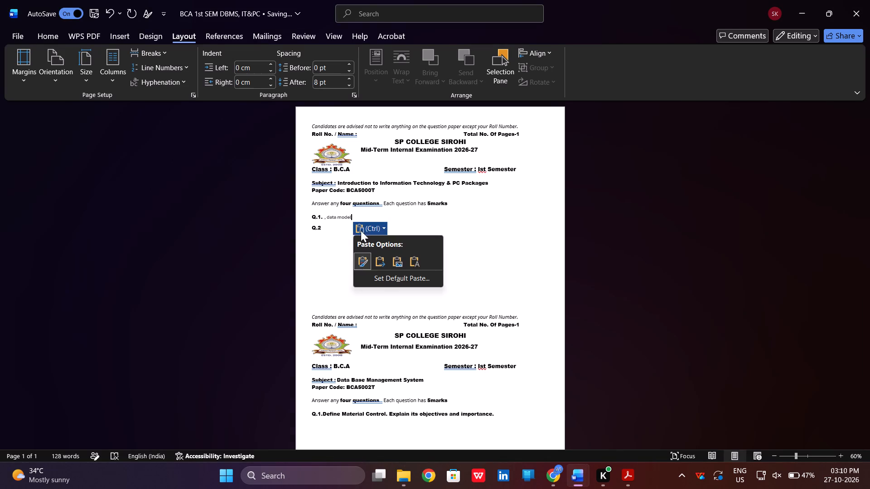
left_click(412, 262)
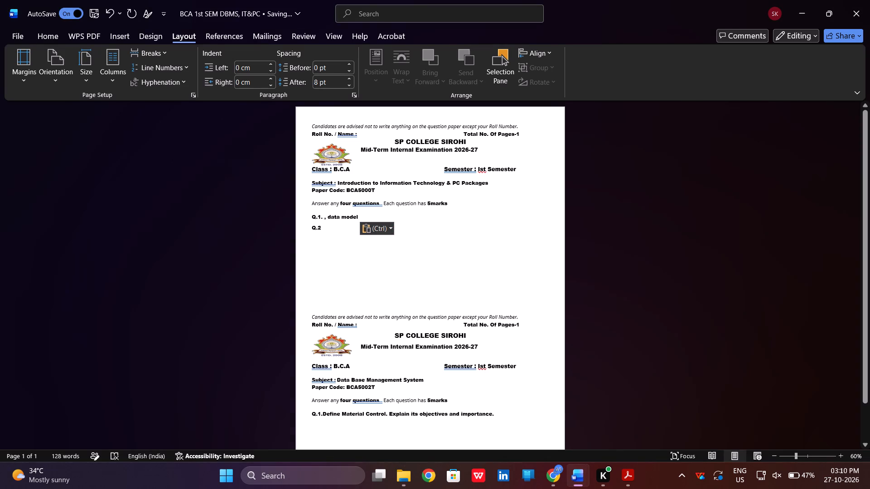
Insert "Explain" before "data model" in the first paper's Q.1.
left_click(328, 217)
type("Explain")
key("space")
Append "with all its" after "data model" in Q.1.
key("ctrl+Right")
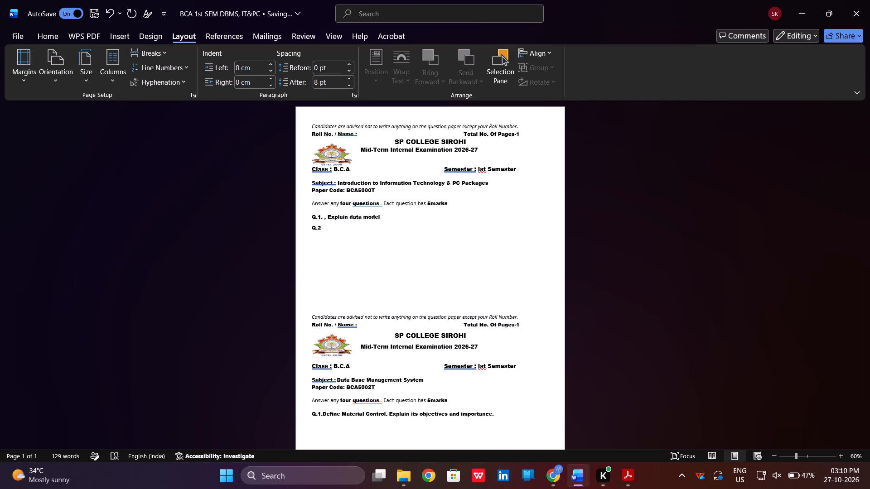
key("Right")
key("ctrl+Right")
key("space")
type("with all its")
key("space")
Remove the last word of Q.1 and insert "All" before "data model".
key("ctrl+BackSpace")
key("ctrl+Left")
key("ctrl+Left")
key("ctrl+Left")
key("ctrl+Left")
type("All")
key("space")
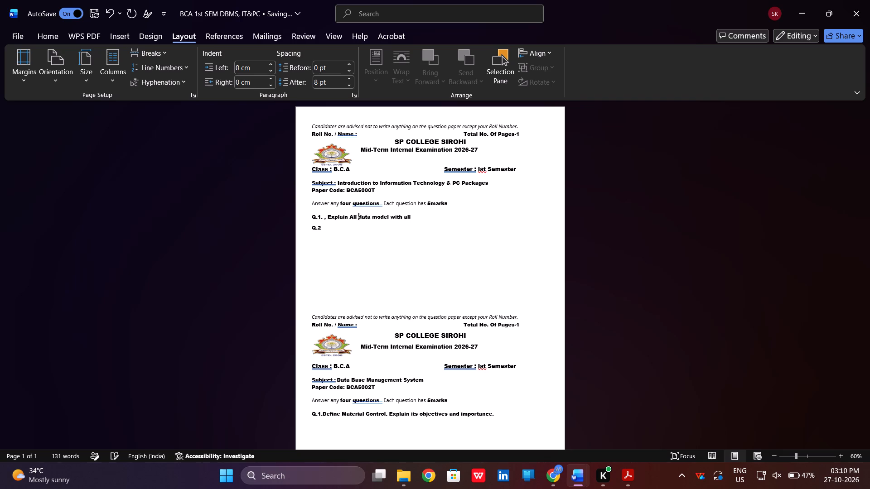
Replace the wording after "data model" at the end of Q.1 with "with diagram".
key("ctrl+Right")
key("ctrl+Right")
key("ctrl+Right")
key("ctrl+Right")
key("ctrl+BackSpace")
key("ctrl+BackSpace")
key("ctrl+BackSpace")
key("ctrl+z")
type("with diagram")
Add a comma after "diagram" at the end of Q.1.
key("ctrl+Left")
key("ctrl+Left")
key("ctrl+Left")
key("ctrl+Left")
key("ctrl+Left")
key("ctrl+Right")
key("ctrl+Right")
key("ctrl+Right")
key("ctrl+Right")
key("ctrl+Right")
key("comma")
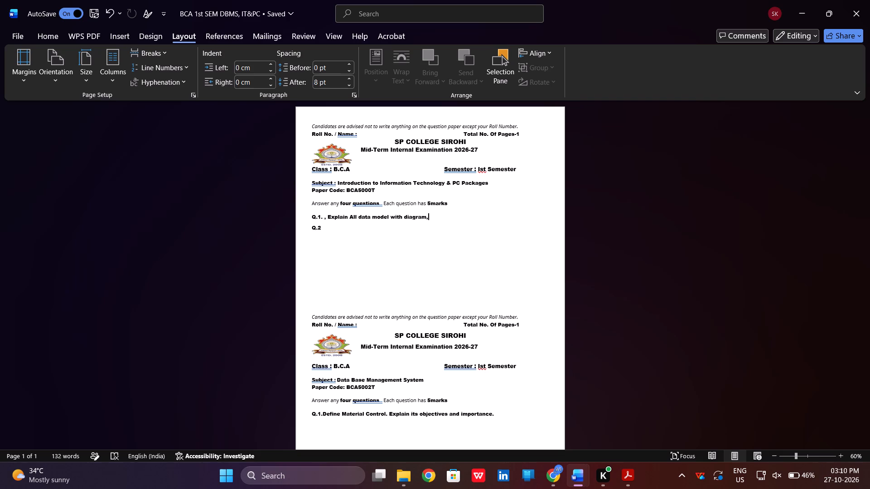
key("Down")
In the DBMS Unit 1 notes, separate "dataindependence" into "data independence" in the Introduction topics.
key("alt+Tab")
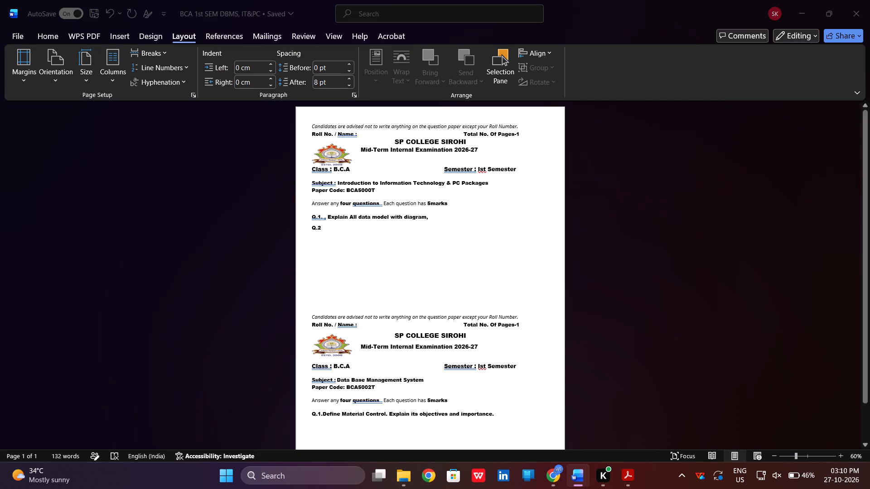
key("alt+Tab")
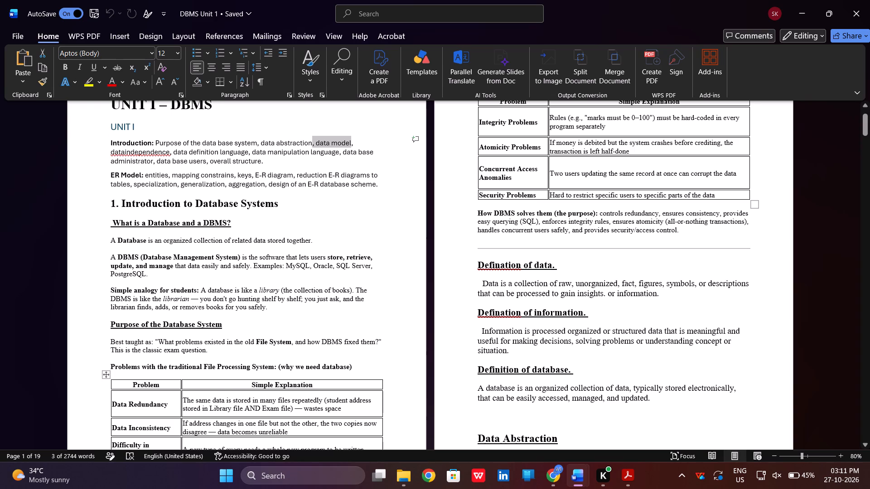
scroll(512, 229, "up", 1)
left_click(361, 187)
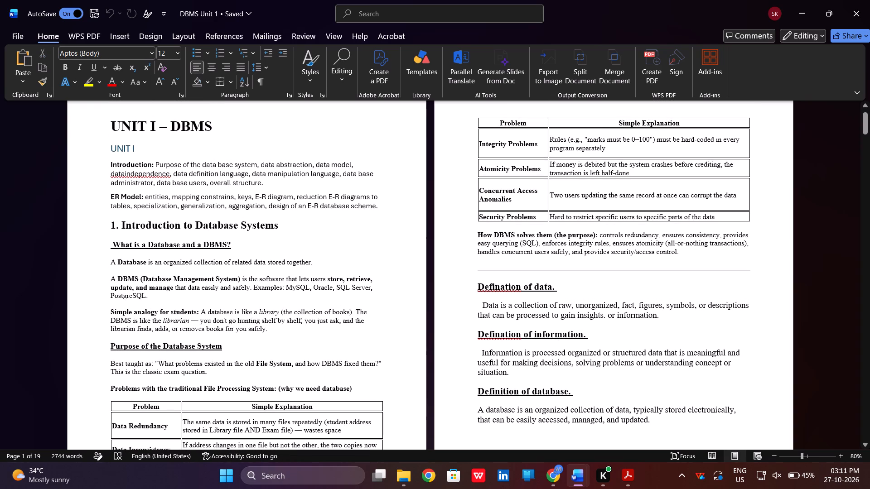
left_click(132, 173)
key("Left")
key("Left")
key("space")
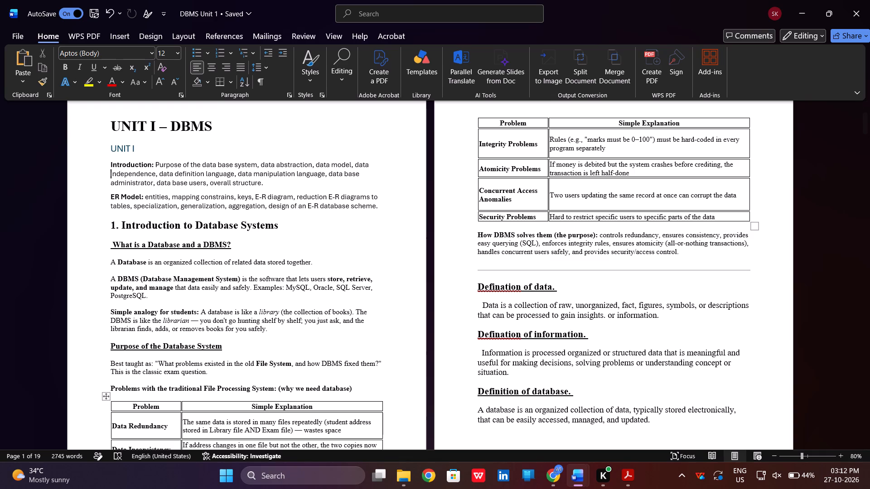
Back in the exam paper, write Q.2 of the first paper as "Mapping constrain with types and proper diagram".
key("alt+Tab")
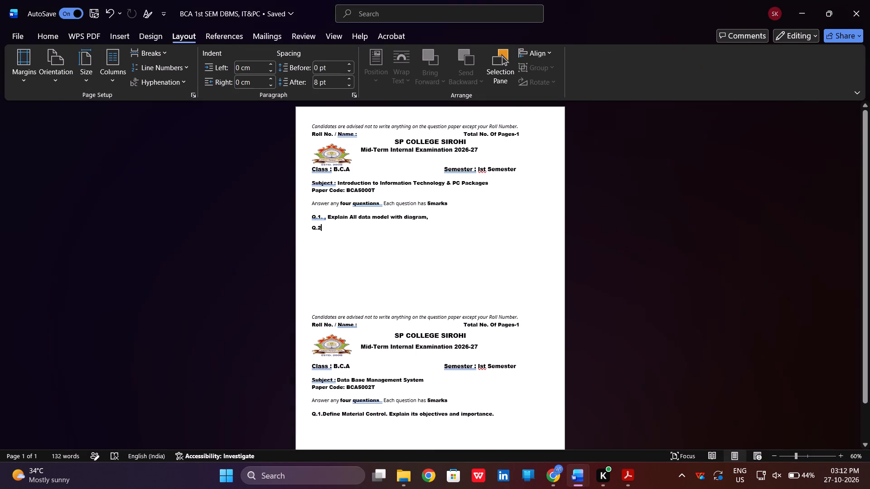
key("space")
type("Mapping constrain in")
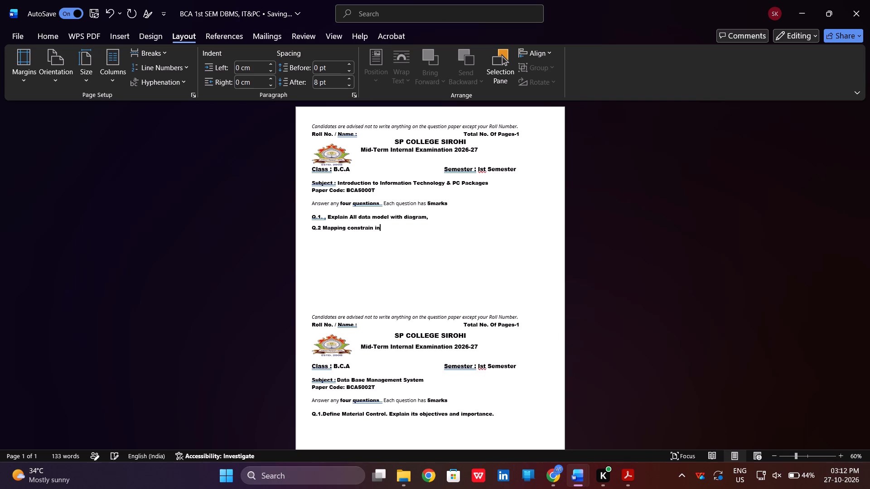
key("BackSpace")
key("BackSpace")
type("with to")
key("BackSpace")
type("ypes ad \\")
key("BackSpace")
key("BackSpace")
key("BackSpace")
type("nd proper diagram")
Add a new line below Q.2 reading "Q3. Explain Keys in DBMS,".
key("Return")
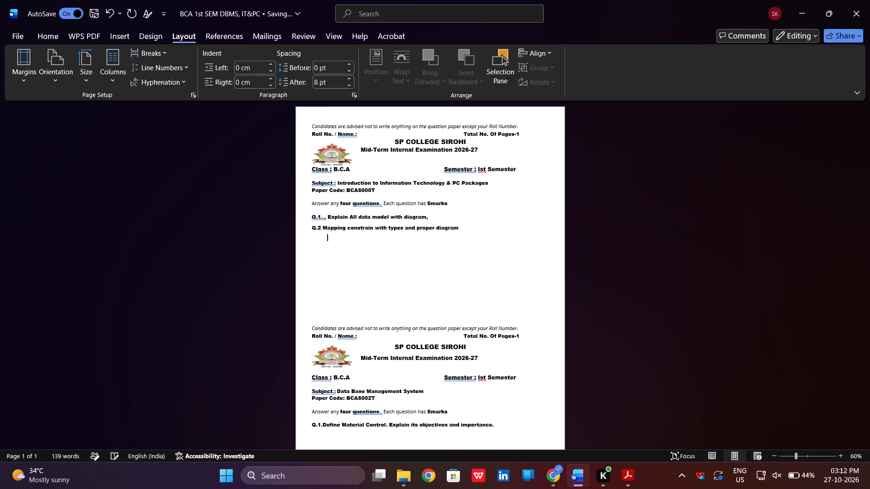
type("Q3")
type(".")
key("space")
type("Ec")
key("BackSpace")
type("xplainn")
key("BackSpace")
key("space")
type("Keys")
key("space")
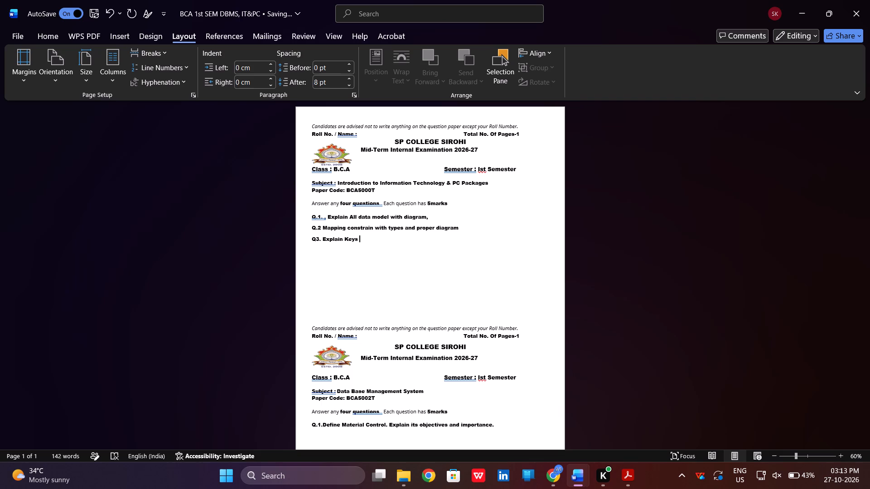
key("i")
key("BackSpace")
type("In")
key("space")
key("BackSpace")
key("BackSpace")
key("BackSpace")
type("in D")
type("BMS")
type(",")
key("space")
Look through the DBMS Unit 1 notes, from the data models and mapping constraints to the Types of Keys section.
key("alt+Tab")
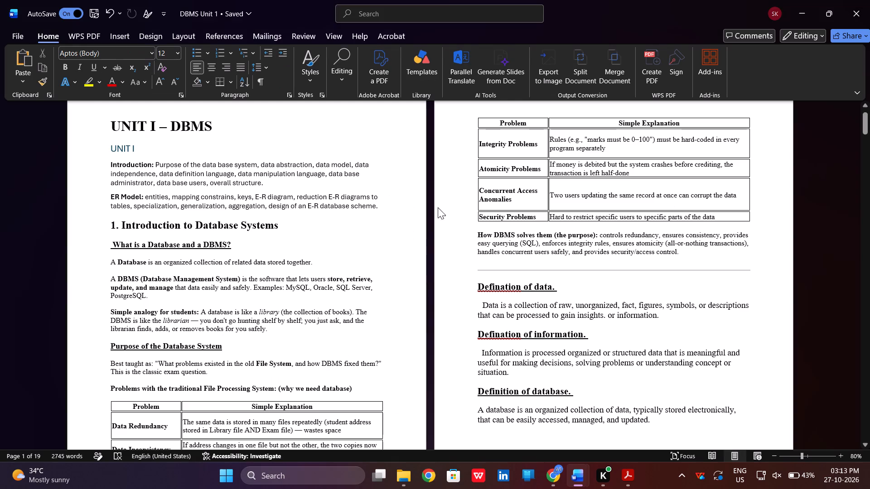
scroll(406, 264, "down", 20)
scroll(406, 264, "down", 5)
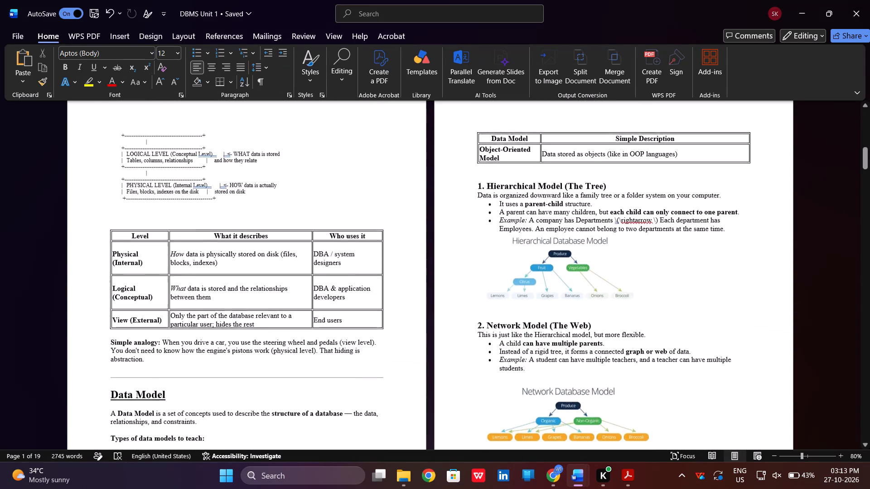
scroll(399, 271, "down", 20)
scroll(399, 271, "down", 5)
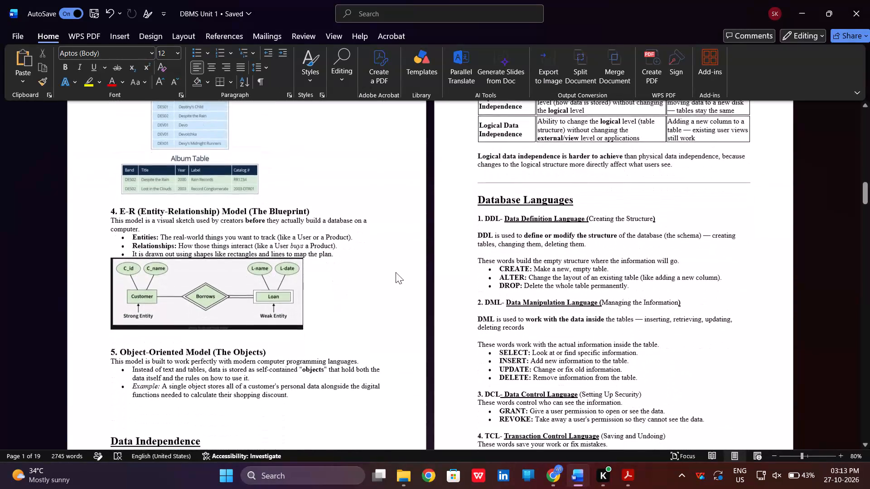
scroll(396, 272, "down", 4)
scroll(395, 272, "down", 17)
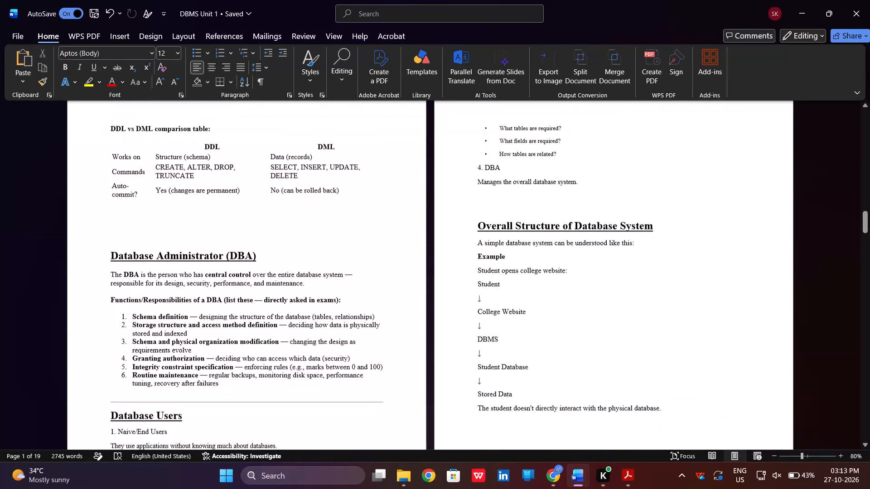
scroll(395, 271, "down", 20)
scroll(395, 271, "down", 4)
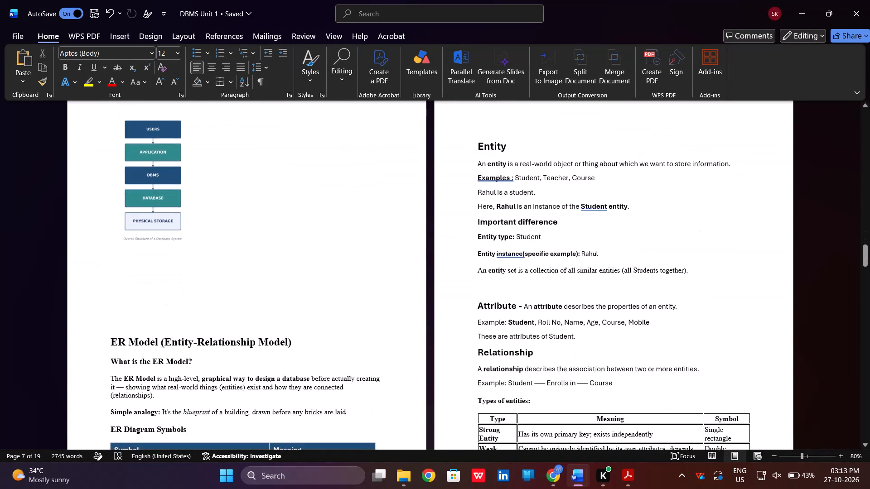
scroll(395, 270, "down", 18)
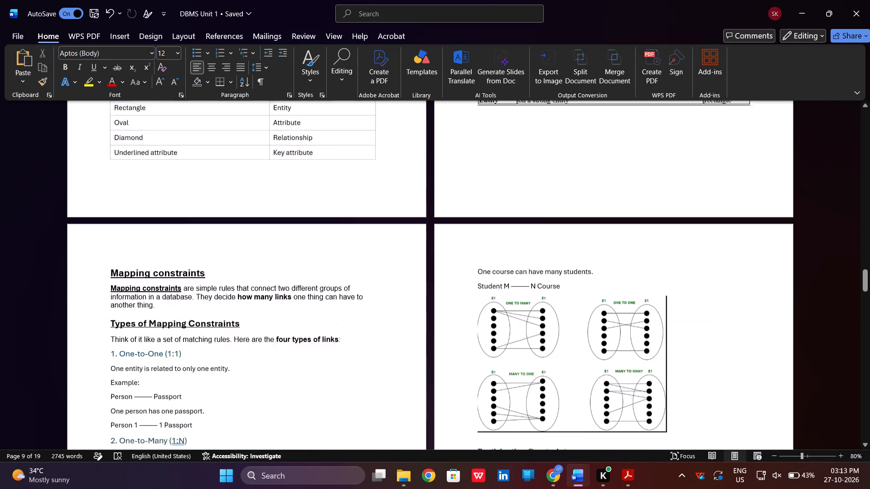
scroll(393, 270, "down", 2)
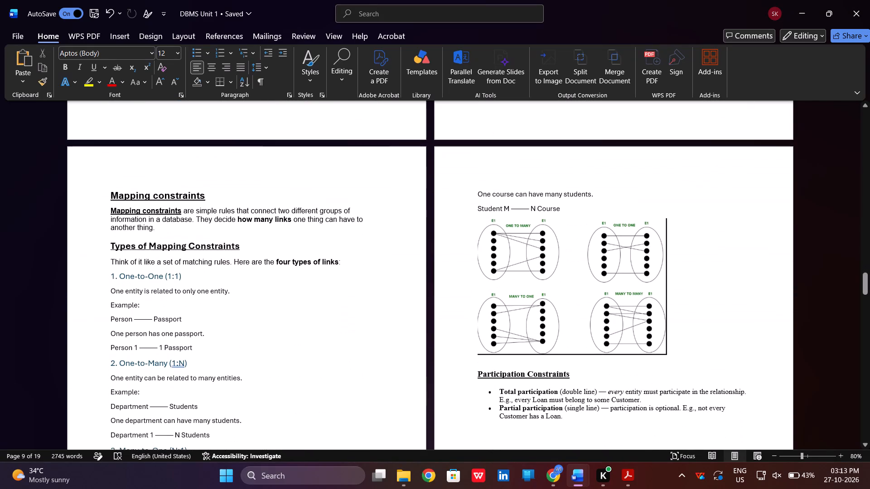
scroll(393, 270, "down", 11)
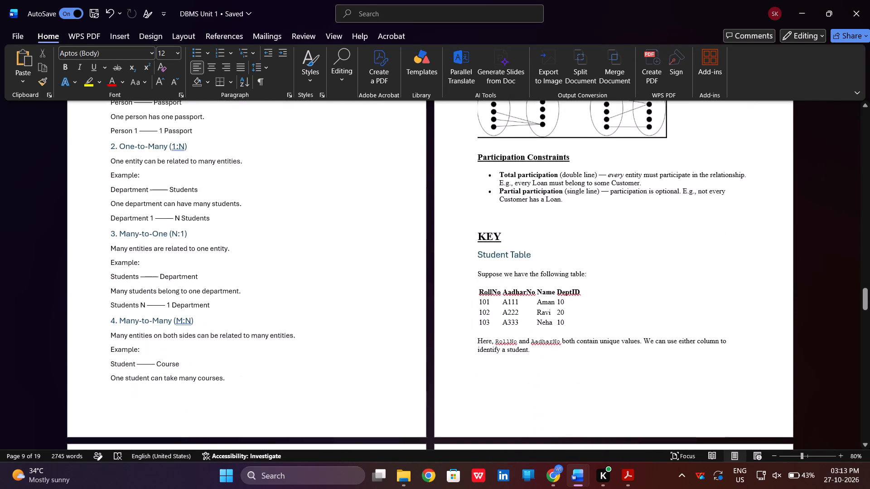
scroll(393, 272, "down", 11)
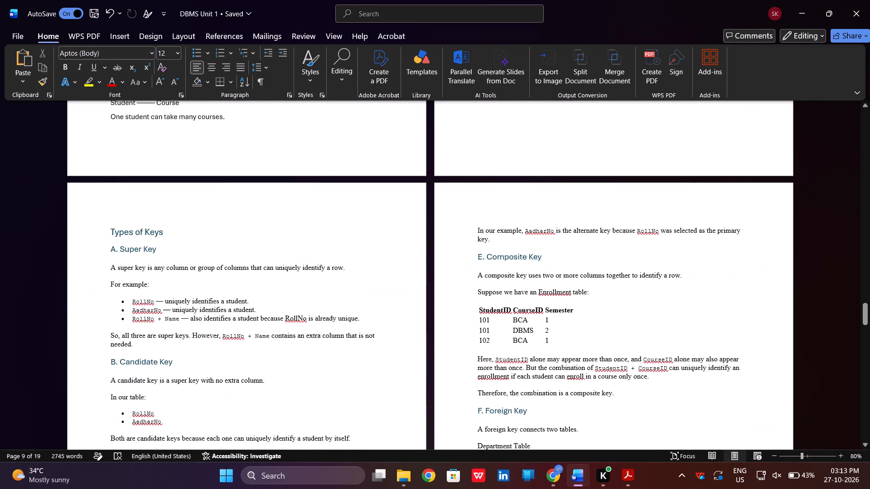
scroll(393, 272, "down", 4)
Back in the exam paper, continue Q3 of the first paper after "Keys in DBMS," with "Super , Candidate,".
key("alt+Tab")
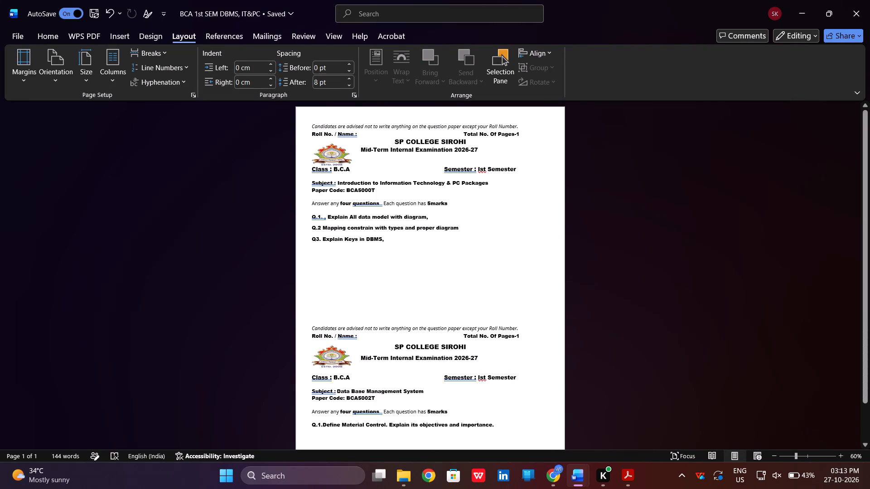
type("Super K")
key("BackSpace")
type(", Cn")
key("BackSpace")
type("andidatem+")
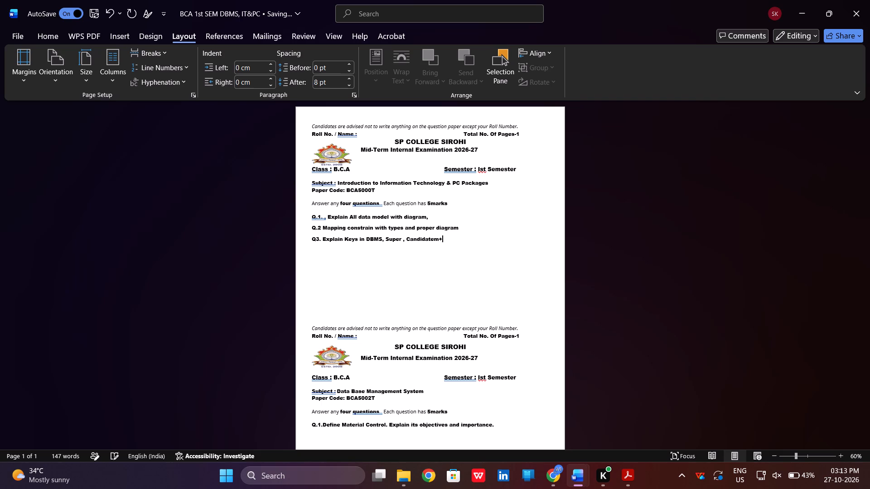
key("plus")
key("BackSpace")
key("BackSpace")
type(",")
key("space")
key("alt+Tab")
key("alt+Tab")
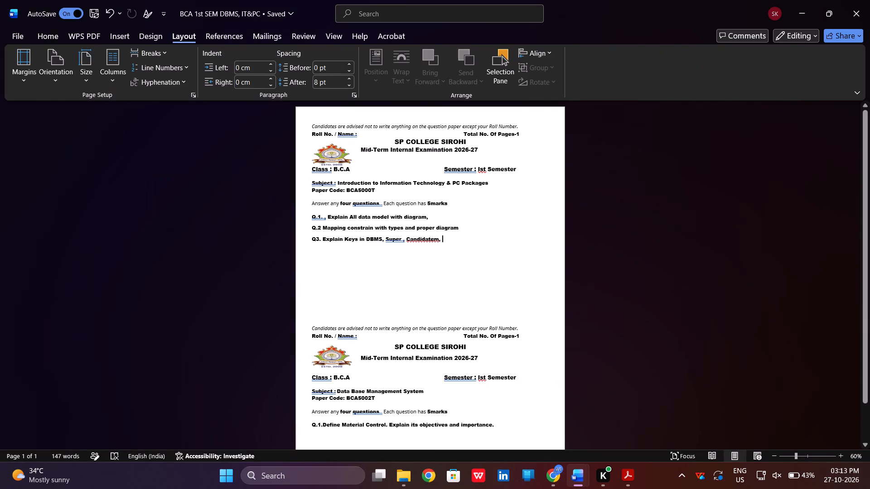
key("BackSpace")
key("BackSpace")
key("BackSpace")
type(",")
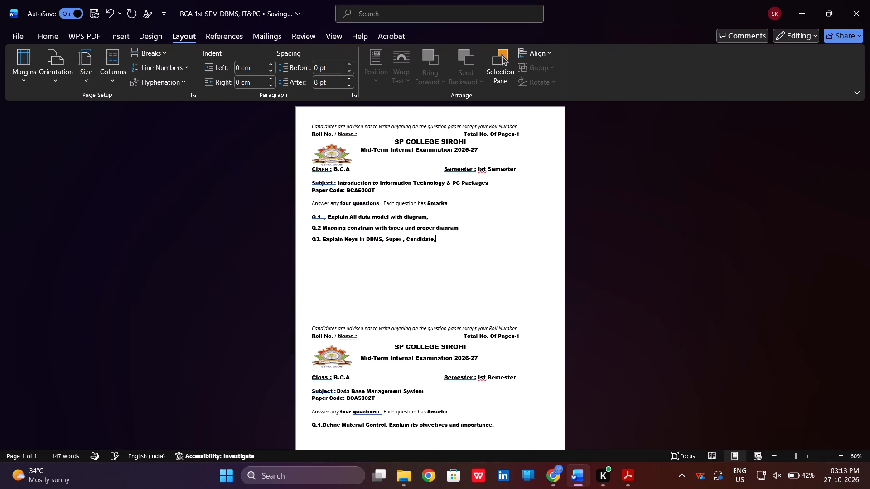
key("space")
Check the Types of Keys notes and add "Primary," to the end of Q3.
key("alt+Tab")
key("alt+Tab")
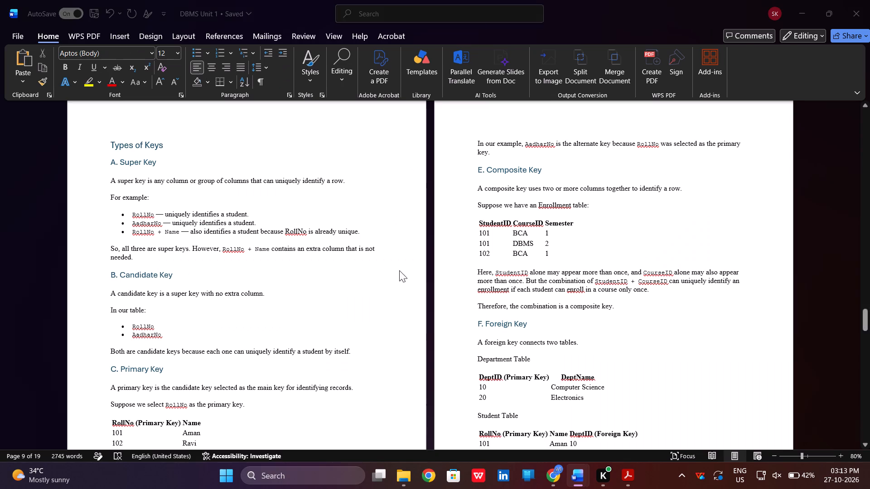
type("Primary")
key("space")
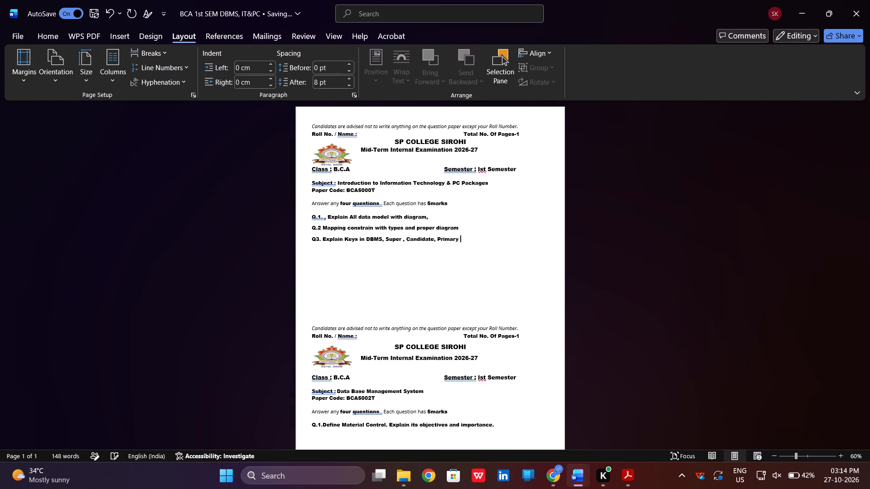
key("BackSpace")
type(",")
key("space")
Consult the Types of Keys notes and continue Q3 in the exam paper with "Alternate key, Composite Key".
key("alt+Tab")
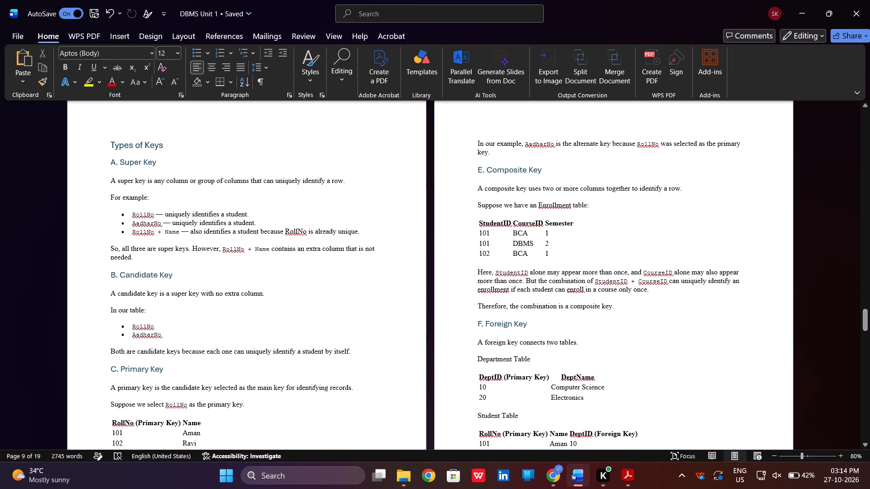
scroll(399, 270, "down", 1)
scroll(399, 270, "up", 1)
scroll(399, 270, "down", 1)
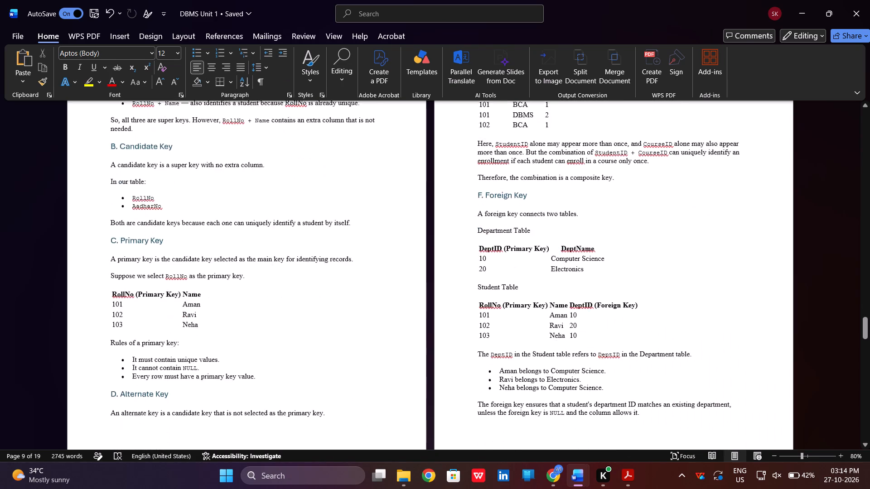
scroll(399, 270, "down", 1)
key("alt+Tab")
type("Alternate")
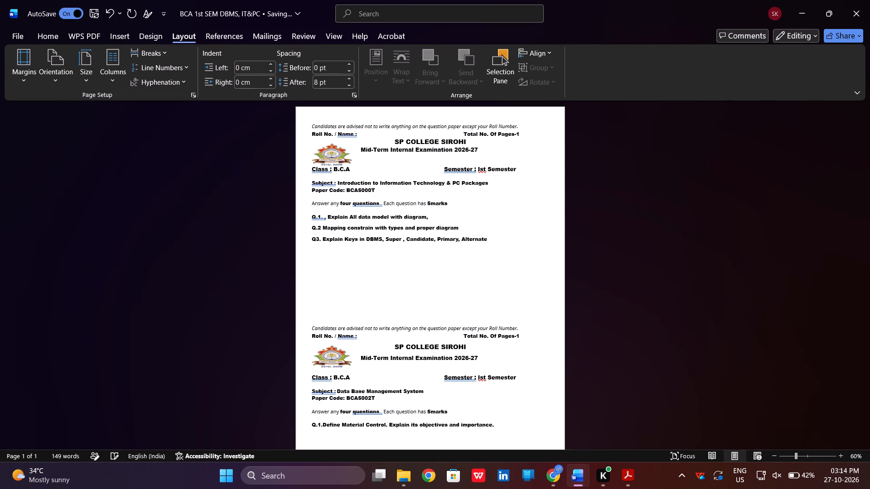
key("space")
type("key,")
key("space")
key("alt+Tab")
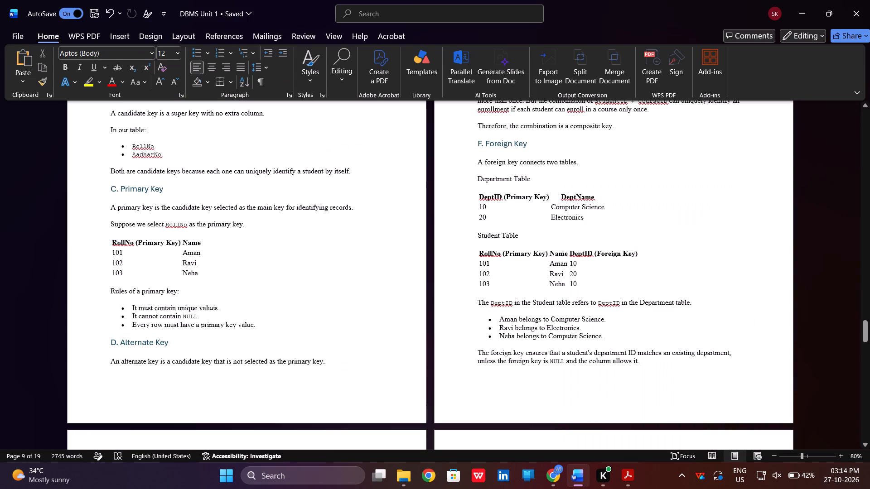
scroll(399, 270, "up", 2)
key("alt+Tab")
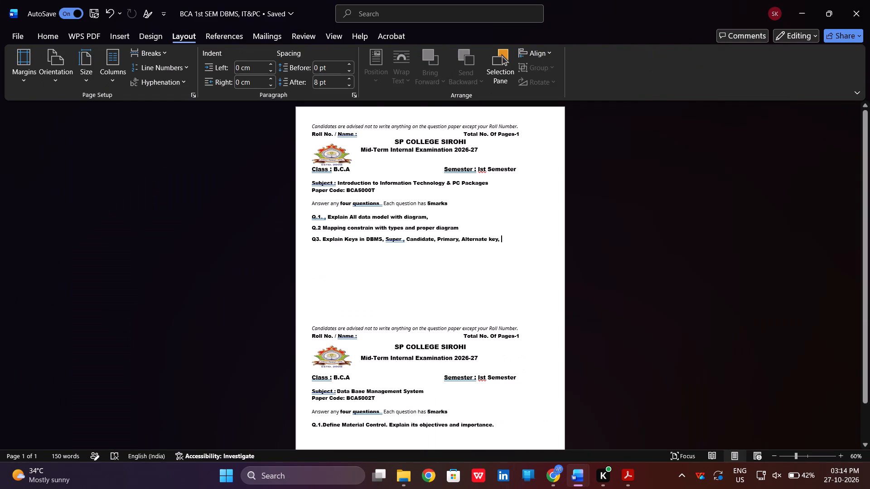
type("Composite Key")
Remove the word "key" after both Alternate and Composite in Q3 and end the line with a comma.
key("alt+Tab")
scroll(399, 270, "down", 1)
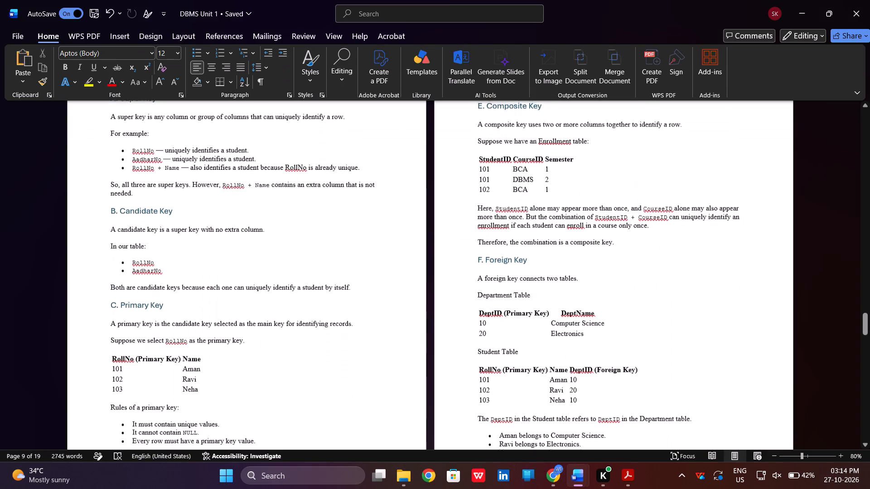
scroll(399, 270, "down", 1)
key("alt+Tab")
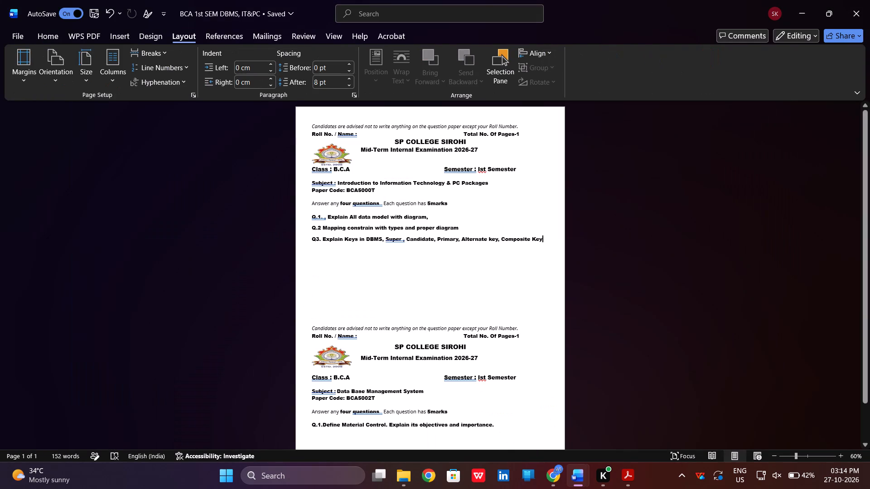
key("ctrl+BackSpace")
key("ctrl+Left")
key("ctrl+Left")
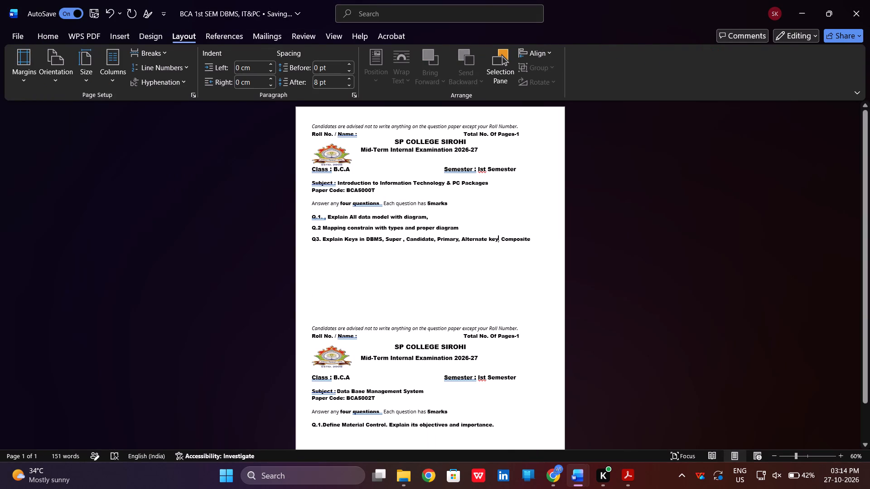
key("ctrl+BackSpace")
key("ctrl+Right")
key("ctrl+Right")
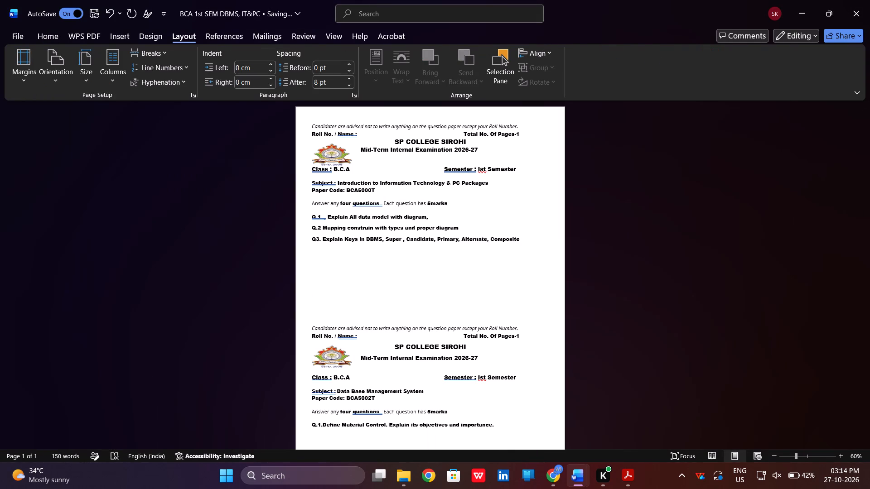
key("comma")
Check the notes for the remaining key type and finish Q3 with "Foreign key.".
key("alt+Tab")
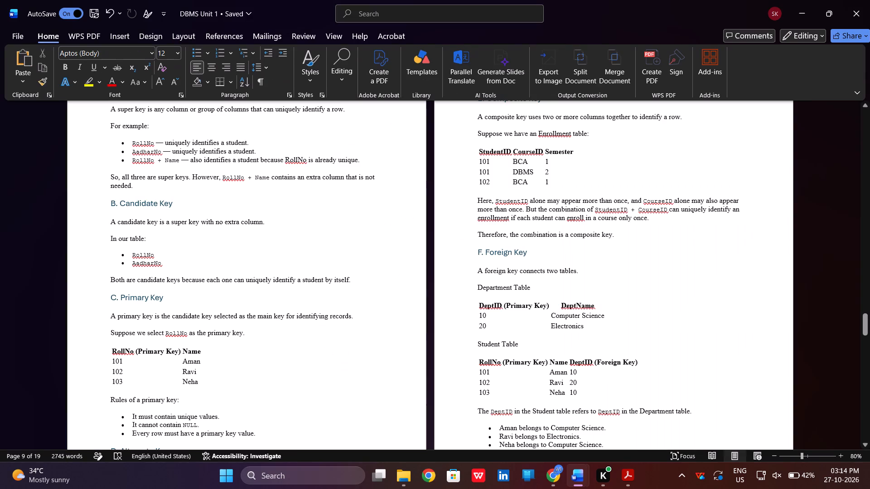
key("alt+Tab")
key("alt+Tab")
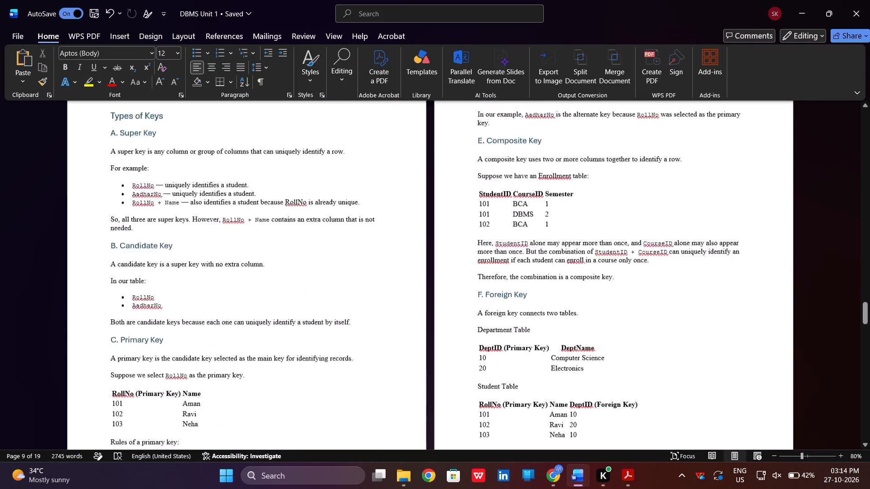
scroll(399, 270, "down", 1)
key("alt+Tab")
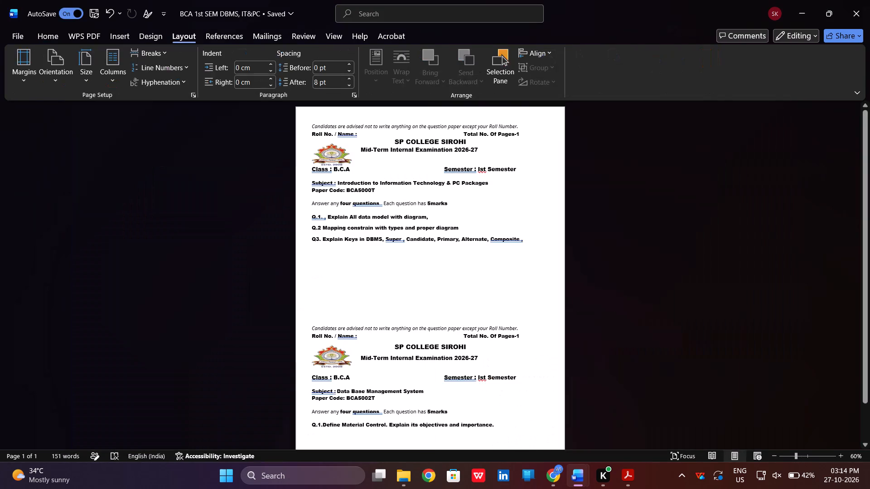
type("Foreign")
key("space")
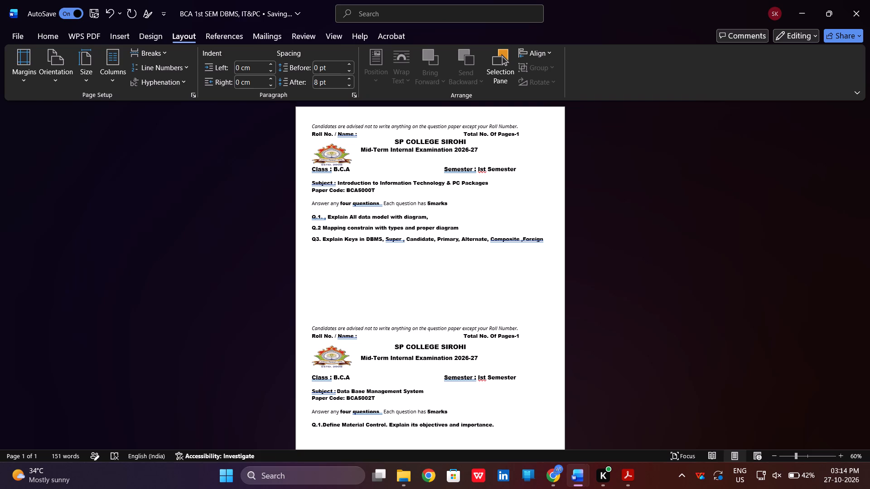
key("alt+Tab")
scroll(399, 270, "down", 5)
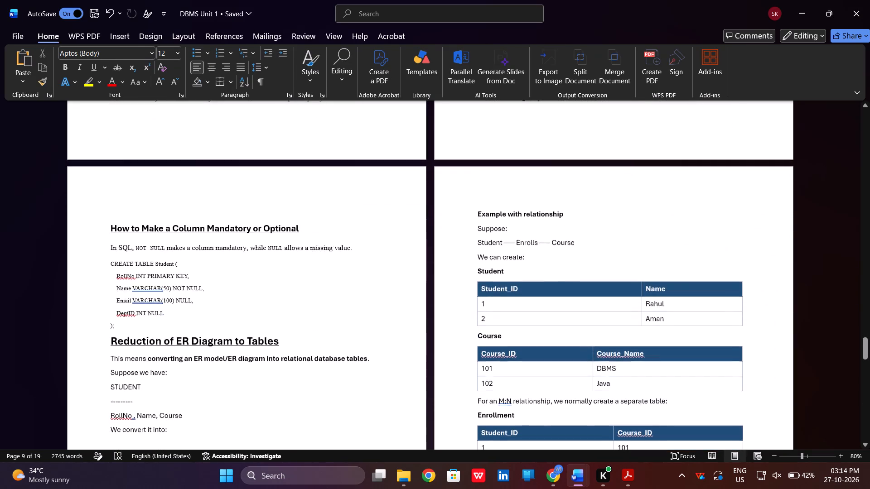
key("alt+Tab")
type("key")
key("space")
key("BackSpace")
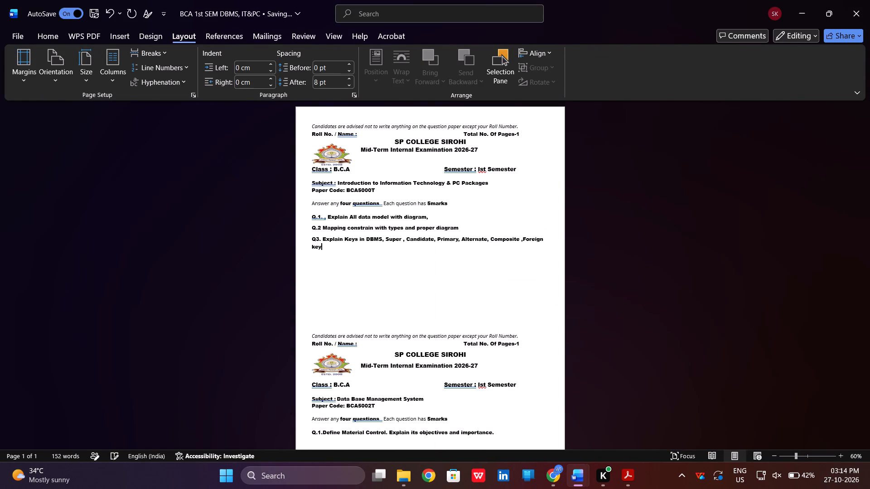
key("period")
Scan the DBMS Unit 1 notes for the next topic and start a new line "Q4." below Q3.
key("alt+Tab")
scroll(288, 307, "down", 2)
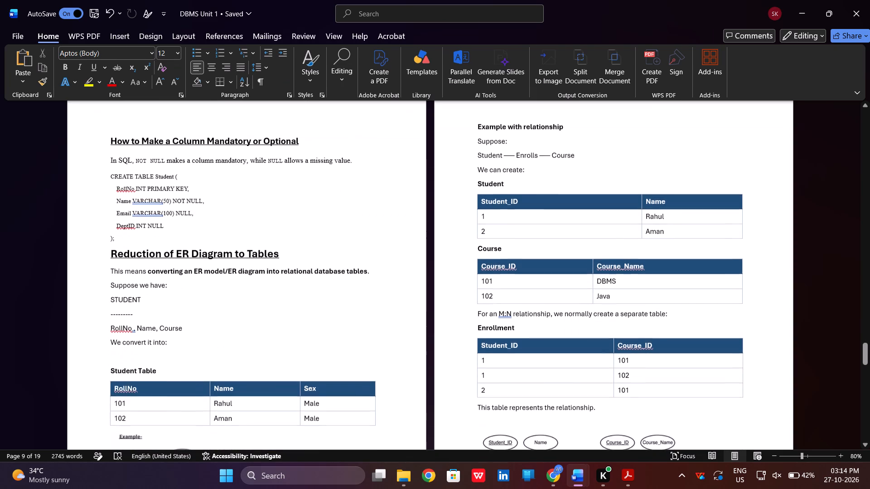
scroll(288, 307, "down", 3)
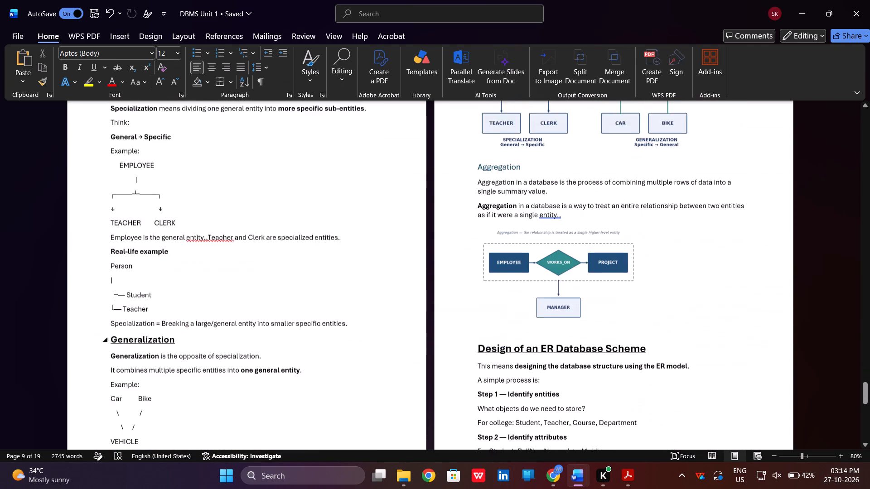
scroll(288, 307, "up", 1)
key("alt+Tab")
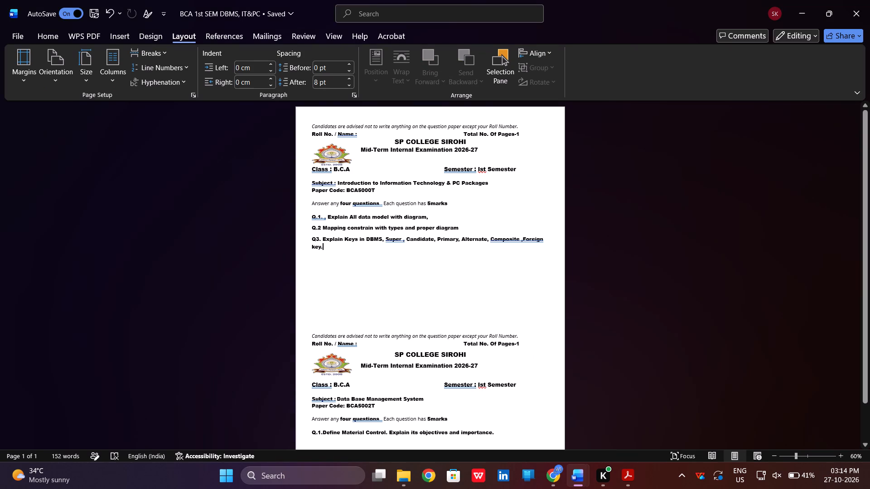
key("Return")
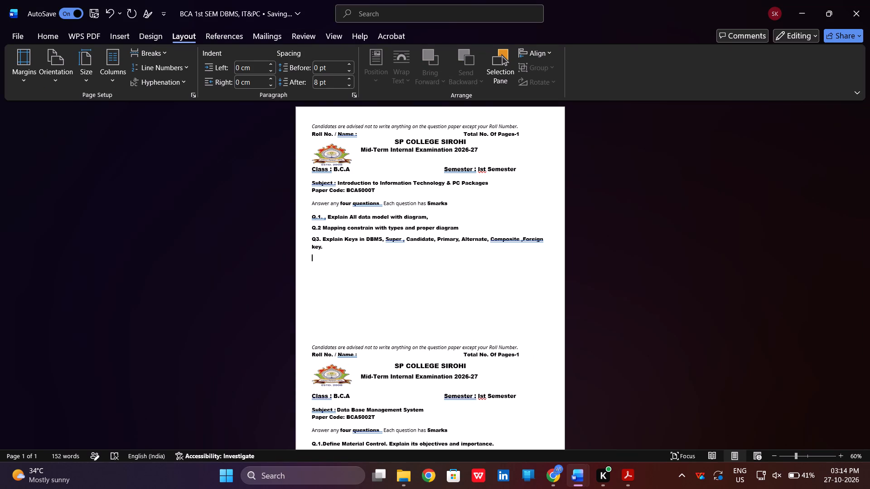
type("Q4")
key("period")
Extend Q.2 of the first paper with ", What is Aggrigation" after consulting the rest of the DBMS Unit 1 notes.
key("alt+Tab")
key("alt+Tab")
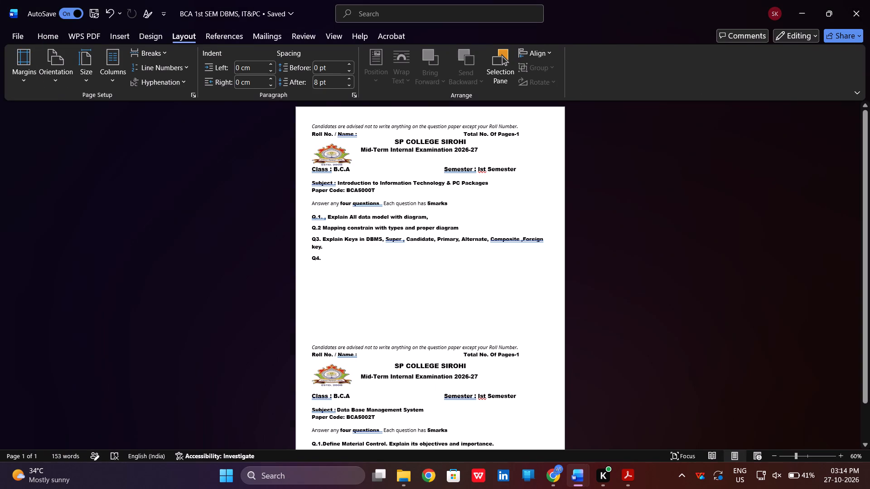
left_click(480, 230)
type(",")
key("space")
key("alt+Tab")
scroll(476, 234, "down", 1)
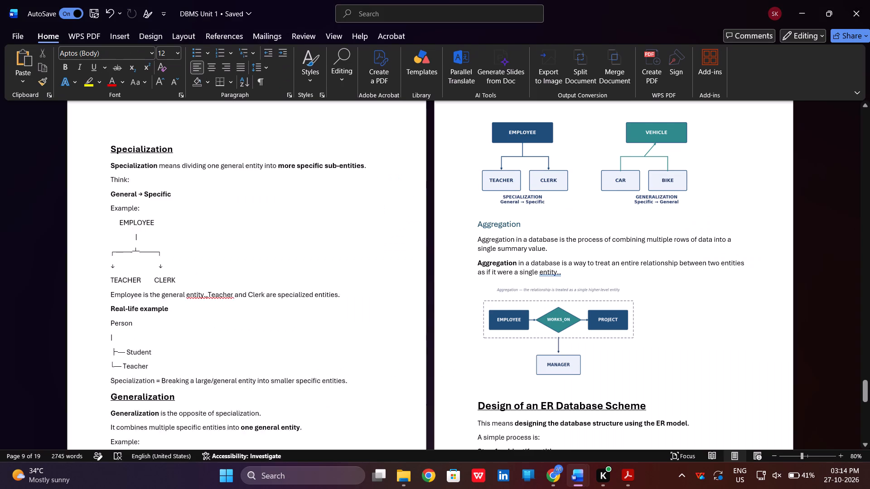
scroll(476, 234, "down", 4)
scroll(476, 234, "up", 1)
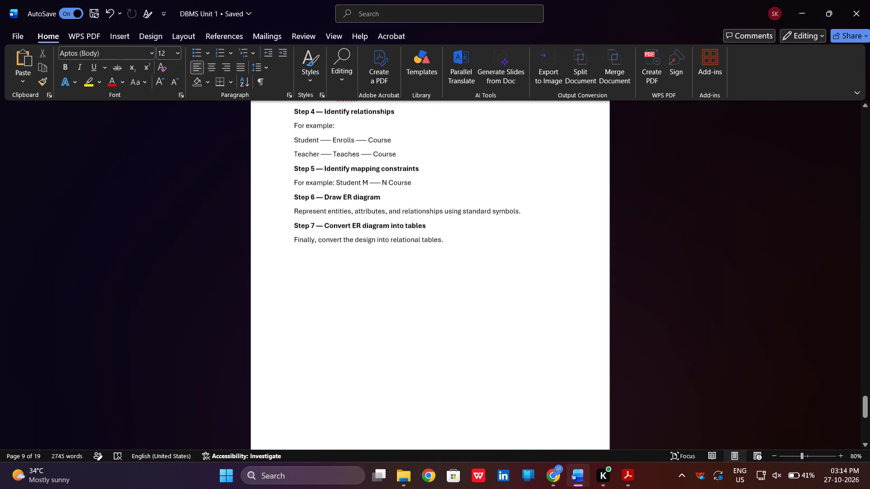
scroll(476, 234, "up", 4)
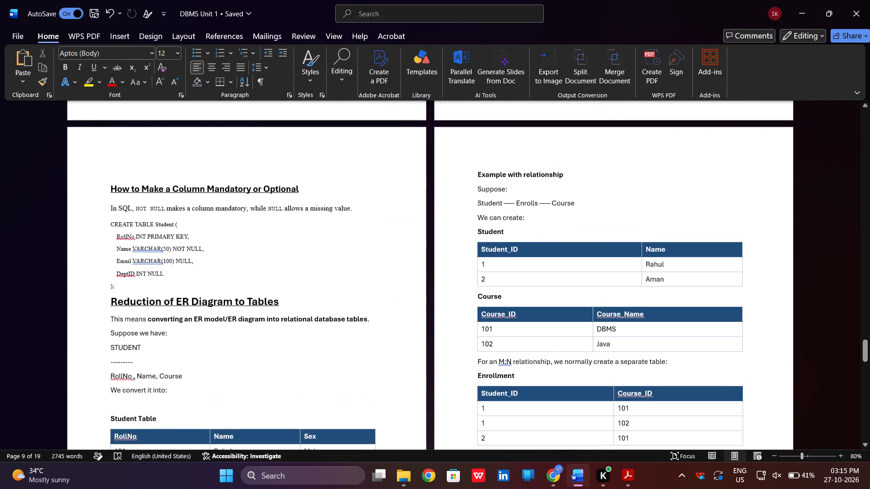
scroll(476, 234, "up", 1)
key("alt+Tab")
type("What s")
key("BackSpace")
key("BackSpace")
key("space")
type("is Aggri")
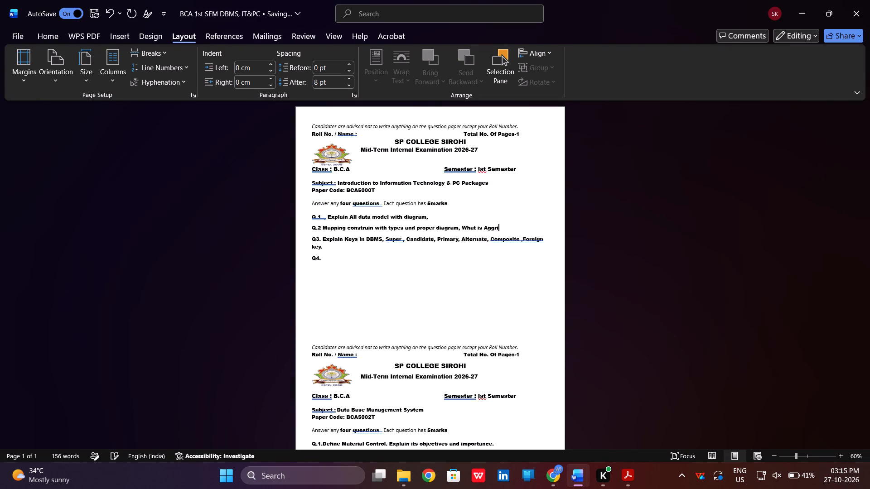
type("gation")
End Q.2 of the first paper with a period and correct the spelling of its last word to "Aggregation".
key("period")
key("space")
right_click(506, 225)
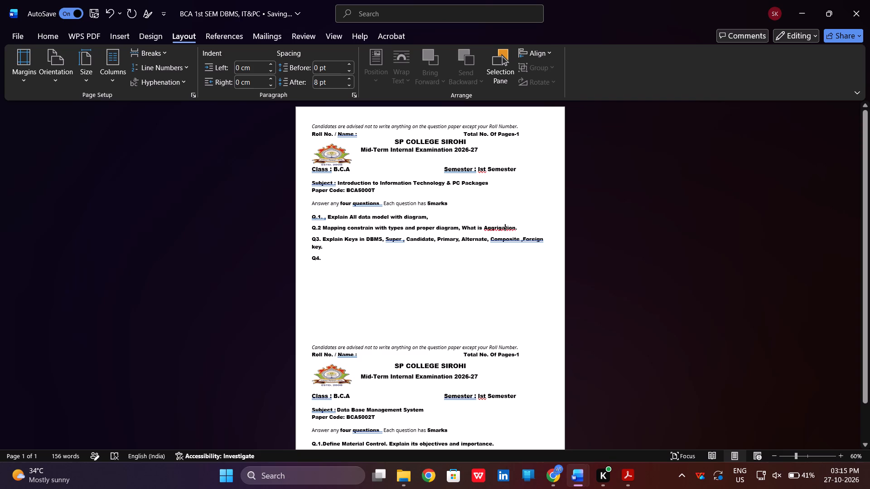
left_click(439, 12)
Look through the remaining DBMS Unit 1 notes, from reduction of ER diagrams to tables through ER database scheme design.
key("alt+Tab")
scroll(254, 318, "down", 1)
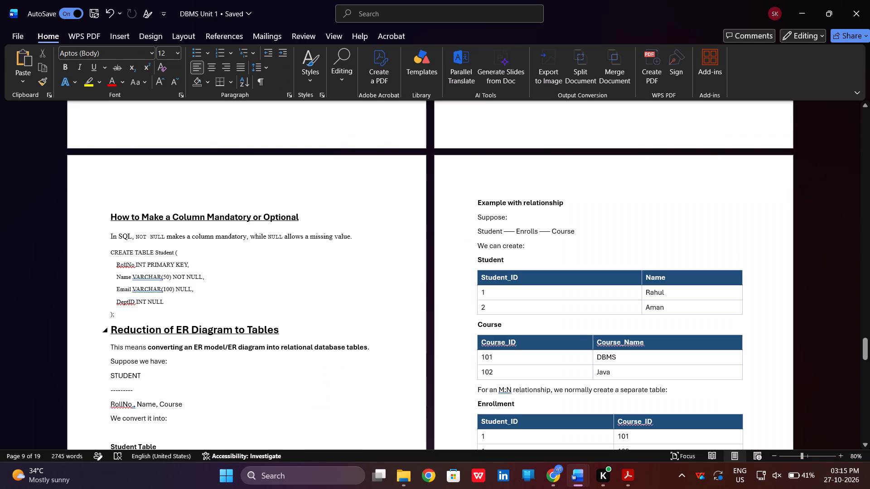
scroll(254, 319, "down", 1)
scroll(254, 319, "down", 20)
scroll(254, 319, "down", 13)
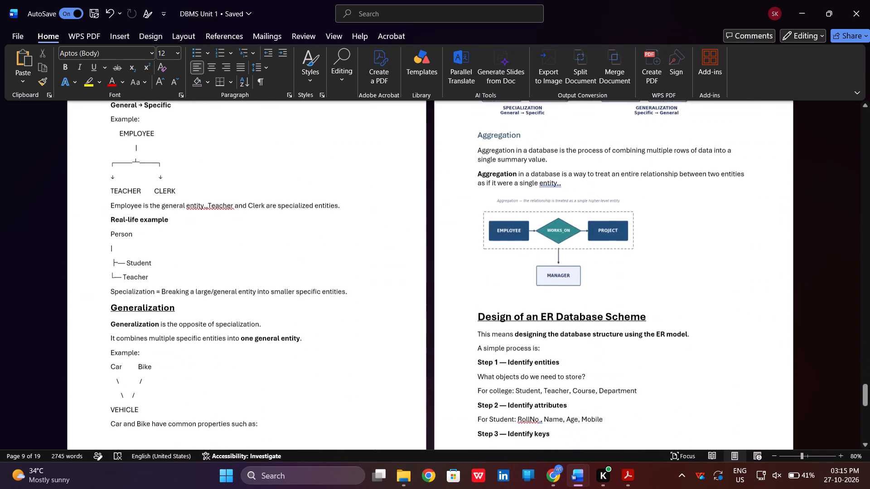
scroll(259, 316, "down", 18)
Switch to the DBMS Unit 2 notes and review the opening syllabus and the Relational Model, Catalog, Base Tables and Views sections.
key("alt+Tab")
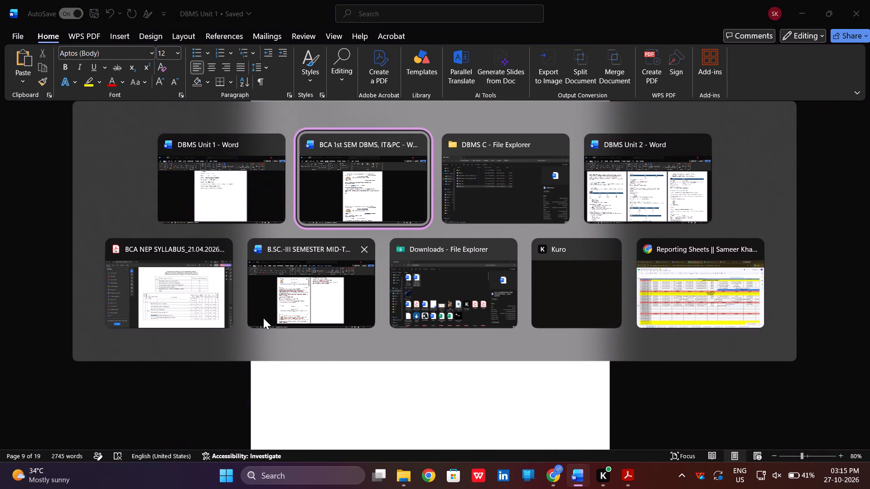
key("alt+Tab")
key("alt+Tab")
scroll(289, 301, "up", 1, "ctrl")
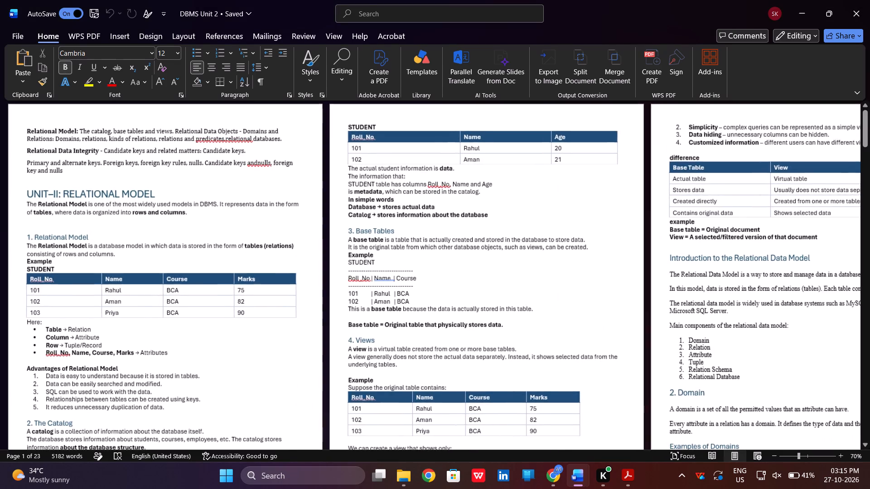
scroll(289, 301, "down", 3)
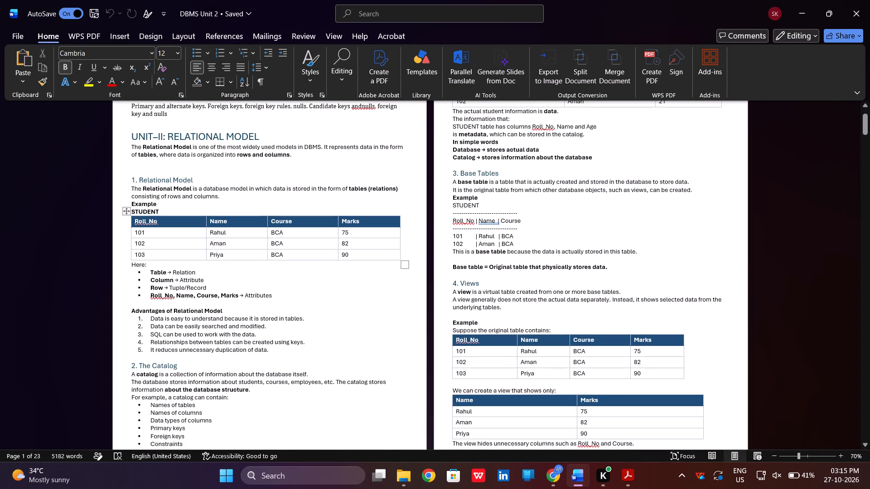
scroll(337, 286, "up", 3)
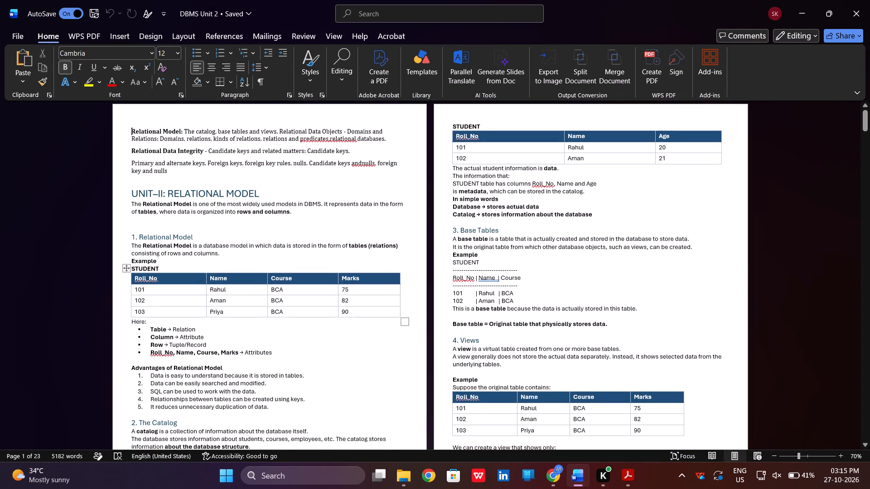
scroll(355, 306, "down", 1)
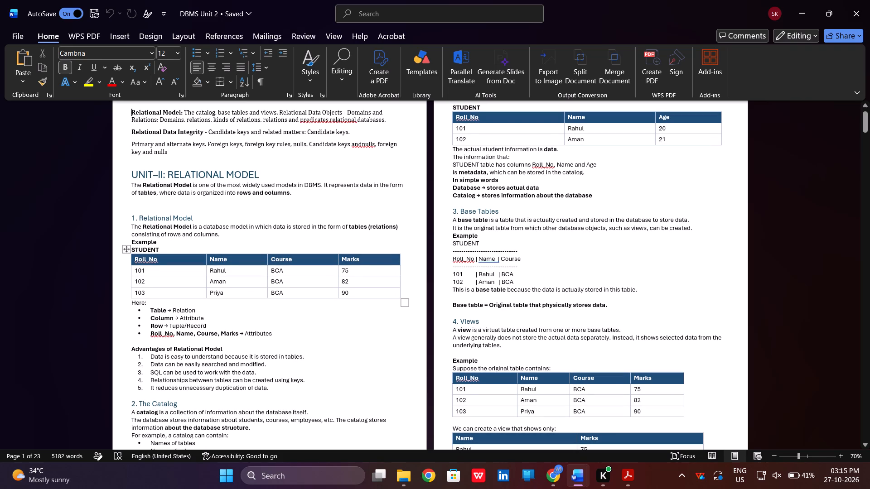
key("alt+Tab")
key("alt+Tab")
scroll(307, 283, "down", 3)
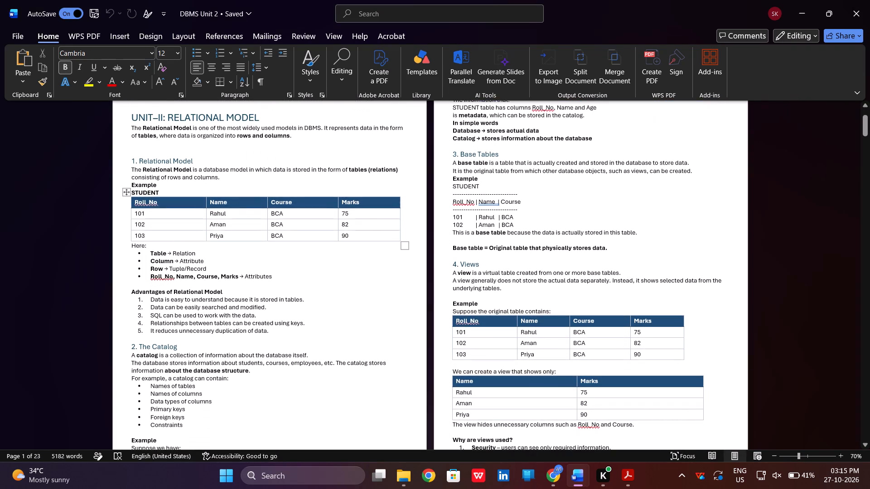
scroll(307, 284, "up", 1)
scroll(227, 236, "up", 1)
scroll(227, 236, "down", 3)
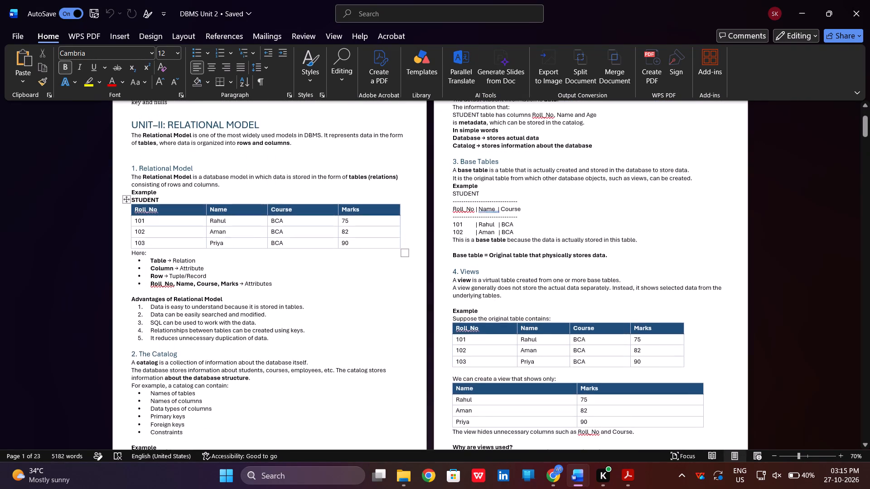
Scan further through the DBMS Unit 2 notes, covering views, domains, domain constraints and kinds of relations.
scroll(226, 238, "down", 10)
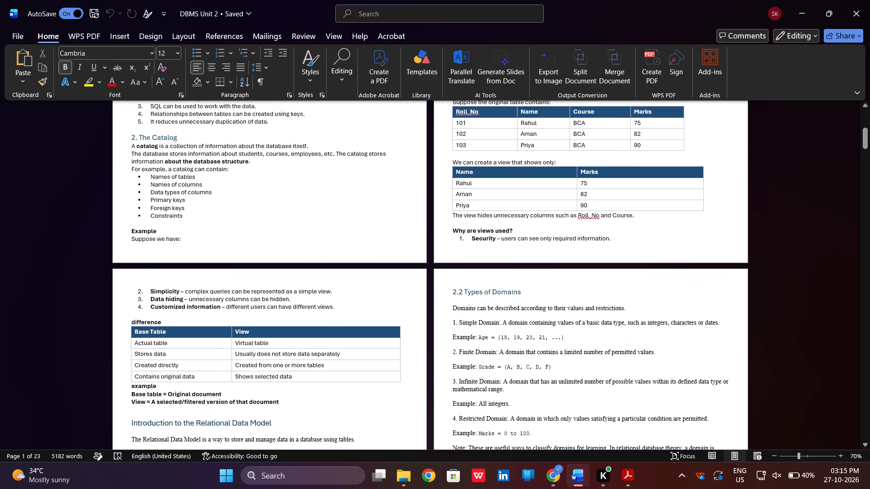
scroll(226, 236, "down", 12)
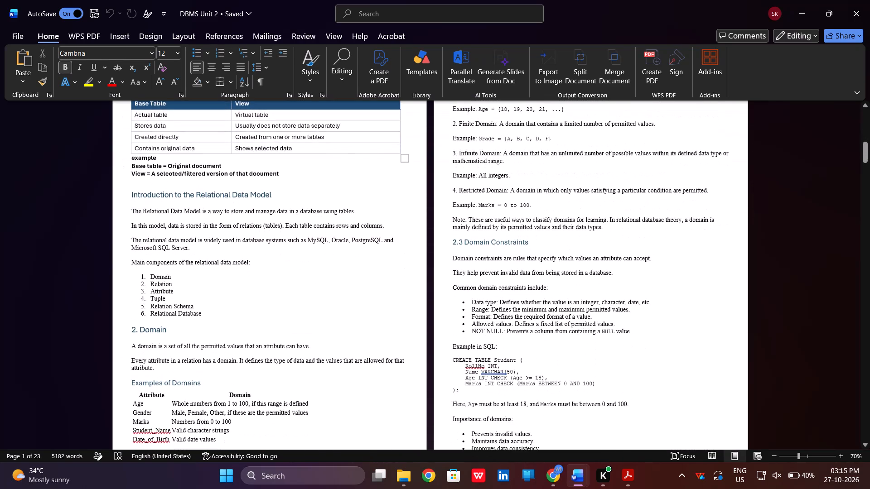
scroll(226, 236, "down", 11)
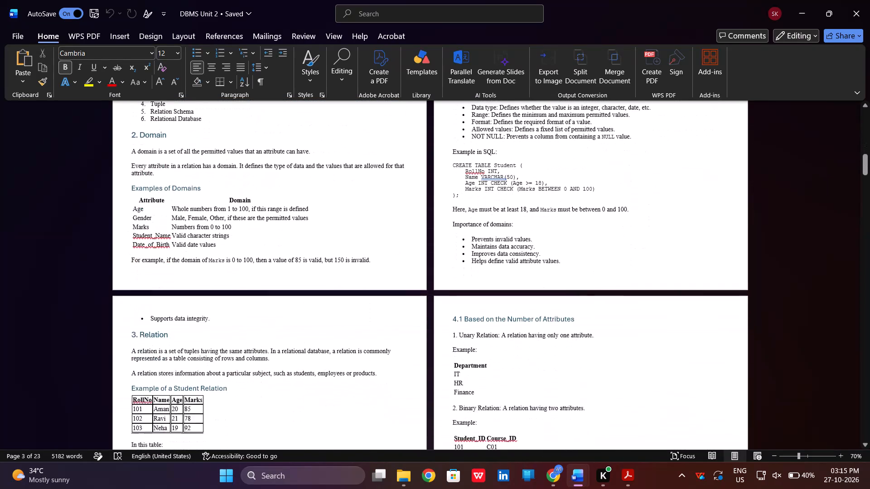
scroll(226, 236, "down", 7)
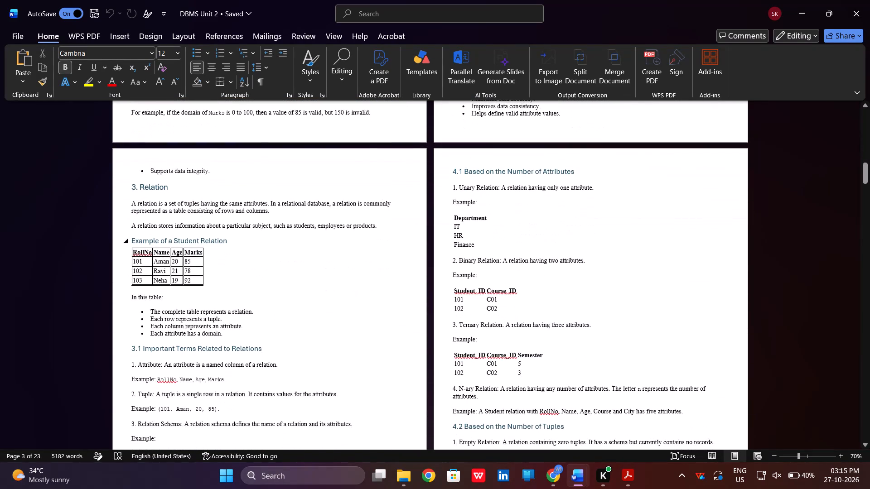
scroll(226, 236, "down", 10)
Go back through the DBMS Unit 2 notes at a larger view to reread the Relational Model and its advantages.
scroll(226, 236, "up", 13)
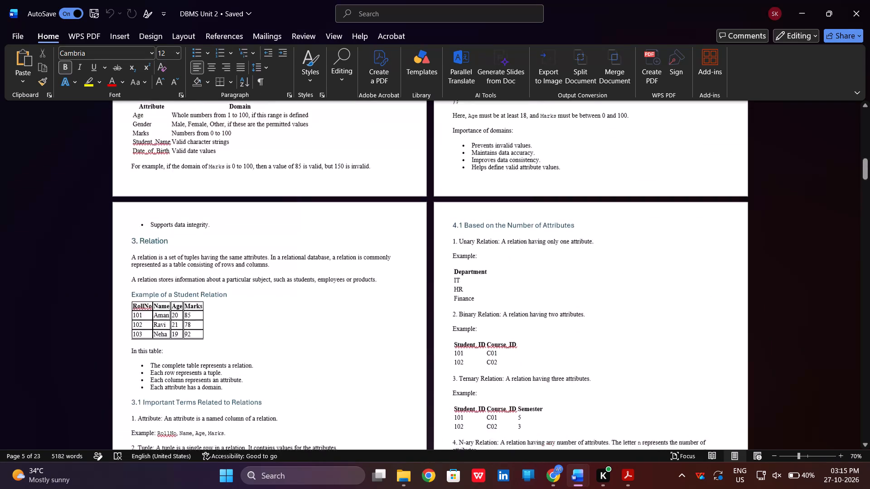
scroll(226, 236, "up", 5)
scroll(226, 236, "up", 3, "ctrl")
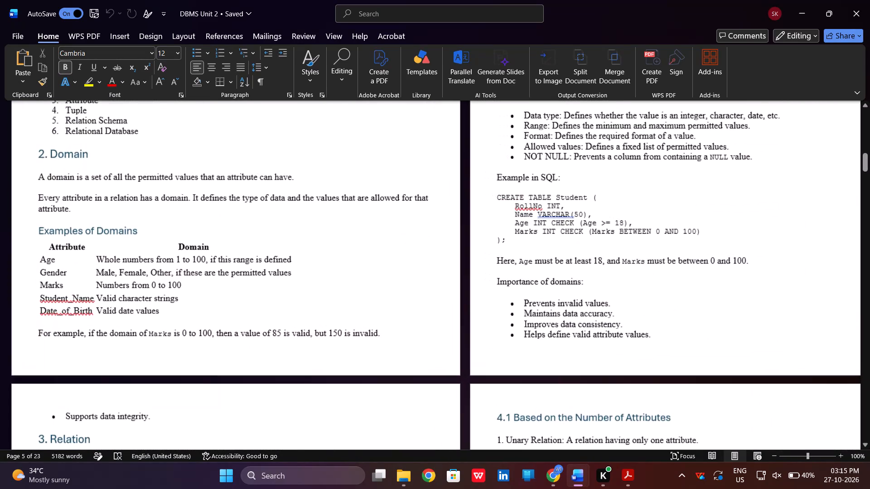
scroll(226, 236, "down", 5)
scroll(226, 236, "up", 7)
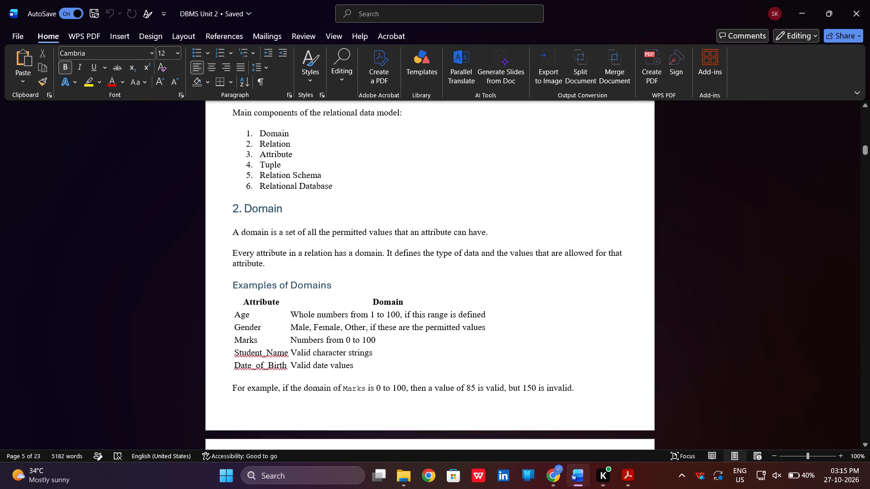
scroll(226, 236, "up", 12)
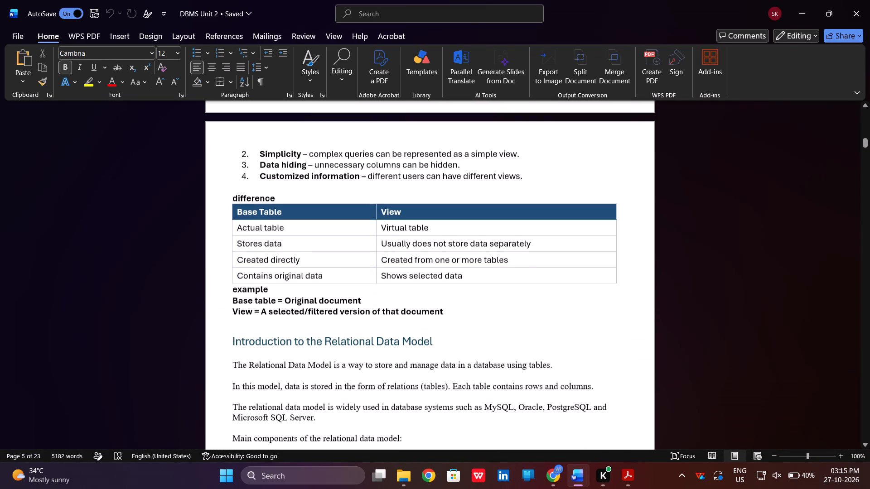
scroll(226, 236, "up", 14)
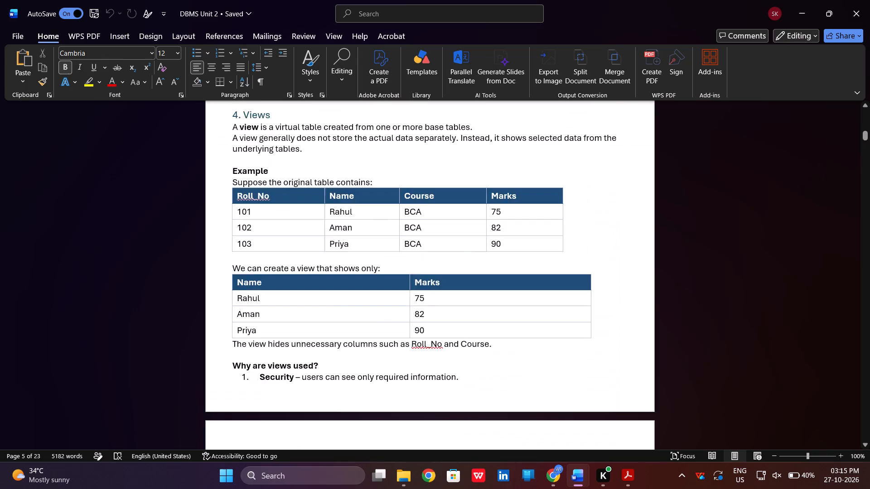
scroll(226, 236, "up", 10)
scroll(226, 236, "up", 11)
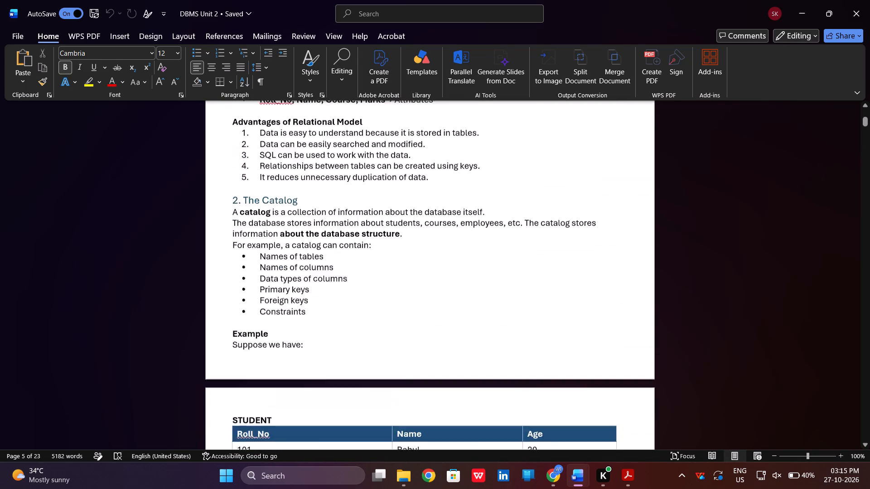
scroll(226, 236, "up", 12)
scroll(226, 236, "down", 6)
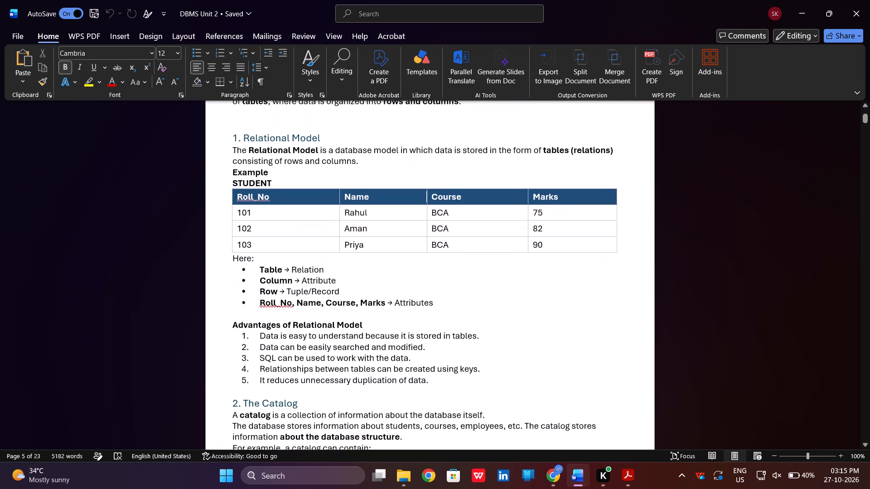
scroll(225, 237, "down", 2)
Return to the question paper and begin Q4 of the first paper with "What is Relational".
key("alt+Tab")
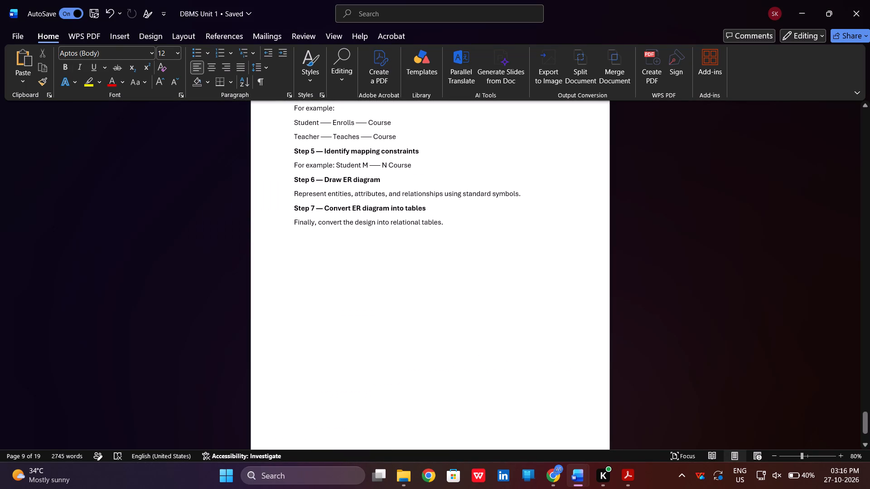
key("alt+Tab")
key("alt+Tab")
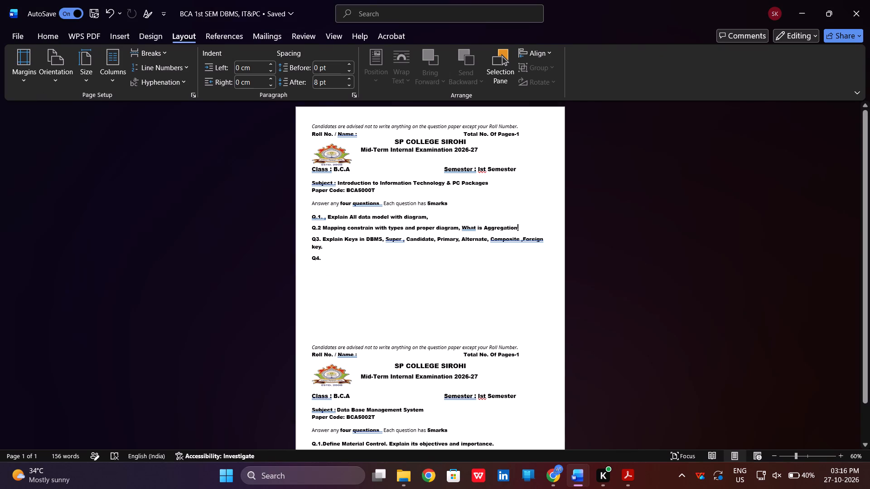
left_click(330, 259)
key("space")
type("Wj")
key("BackSpace")
type("hat is")
key("space")
type("Relation")
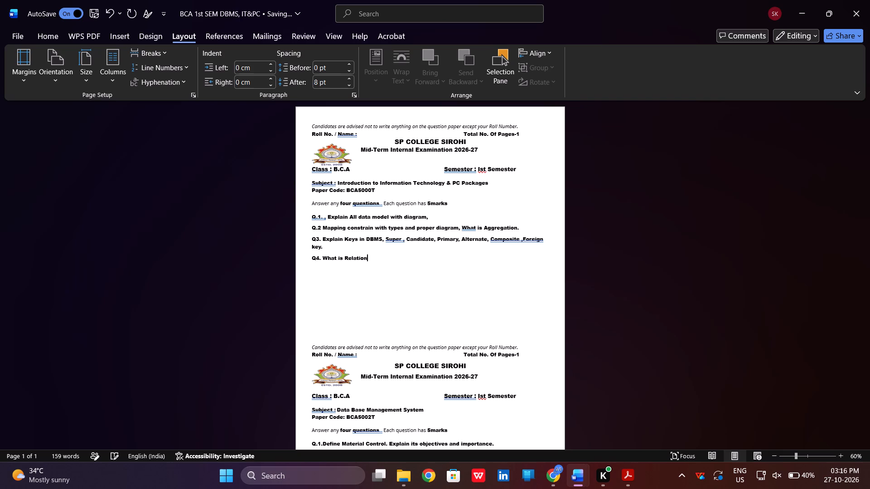
type("al")
key("space")
Check the Relational Model heading in the DBMS Unit 2 notes and add "Model" to the Q4 line.
key("alt+Tab")
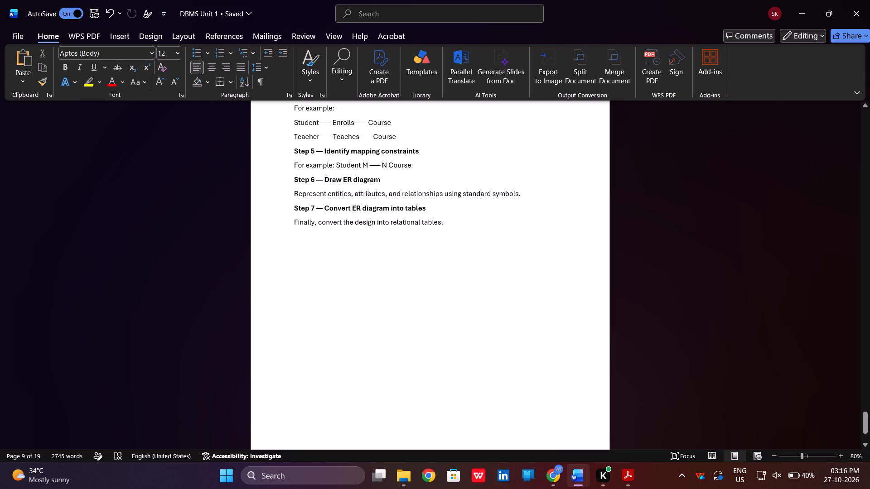
scroll(282, 259, "down", 5)
key("alt+Tab")
key("alt+Tab")
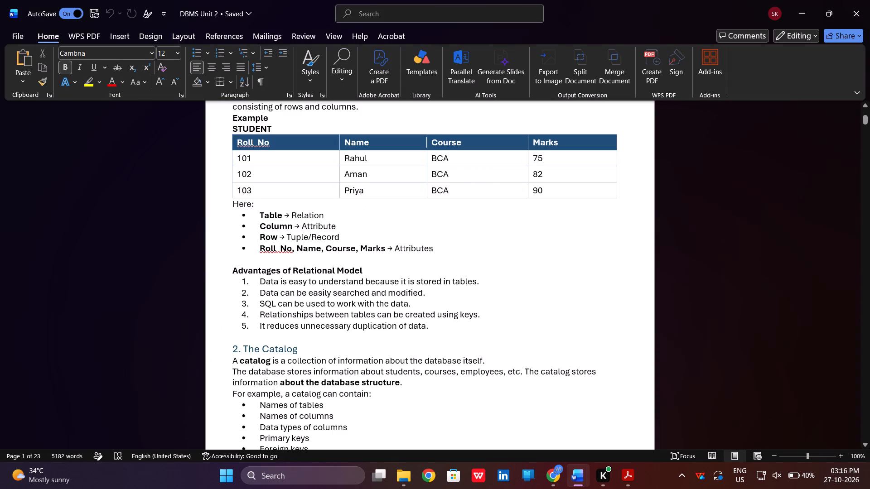
scroll(295, 256, "down", 2)
scroll(295, 256, "up", 7)
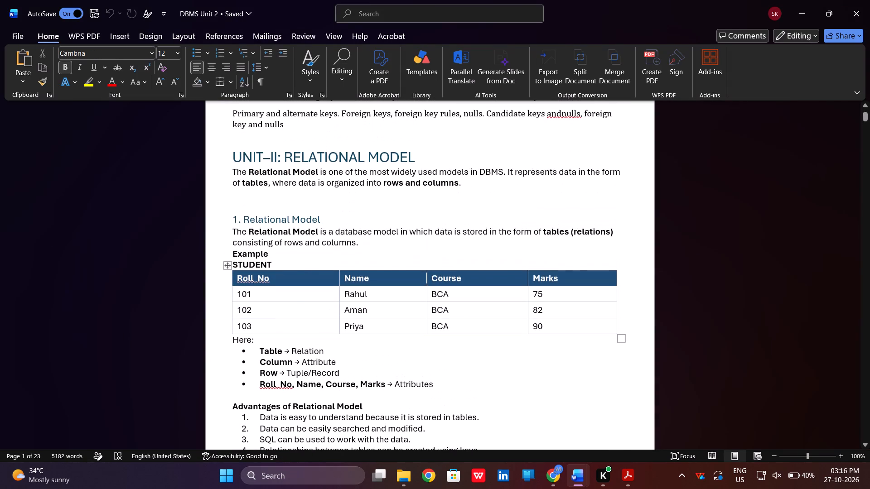
key("alt+Tab")
key("alt+Tab")
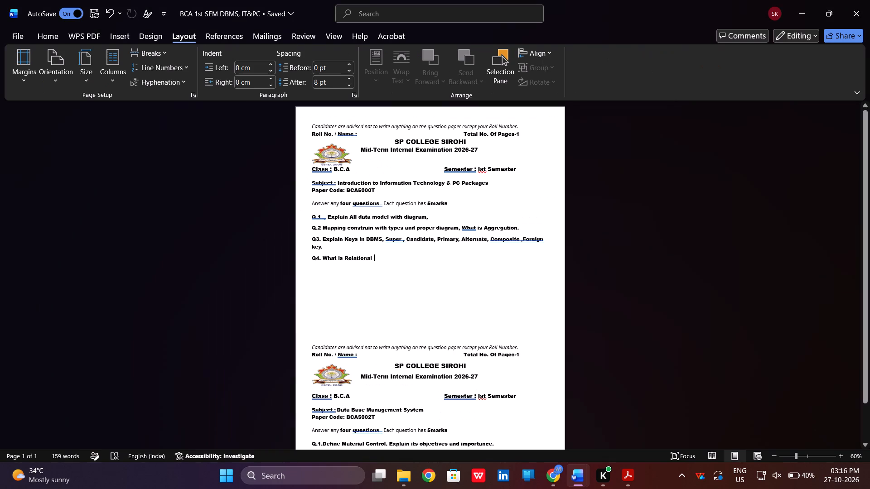
type("Mode")
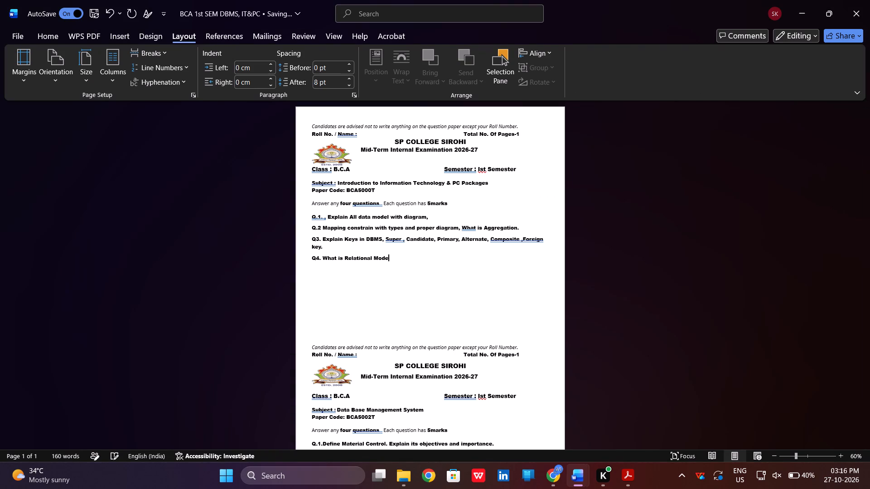
key("l")
key("space")
Complete the Q4 line of the first paper with ", Advantages of Relational Model Explain with a proper Example.".
type(", Advantages")
key("space")
type("od")
key("BackSpace")
type("f r")
key("BackSpace")
type("Re")
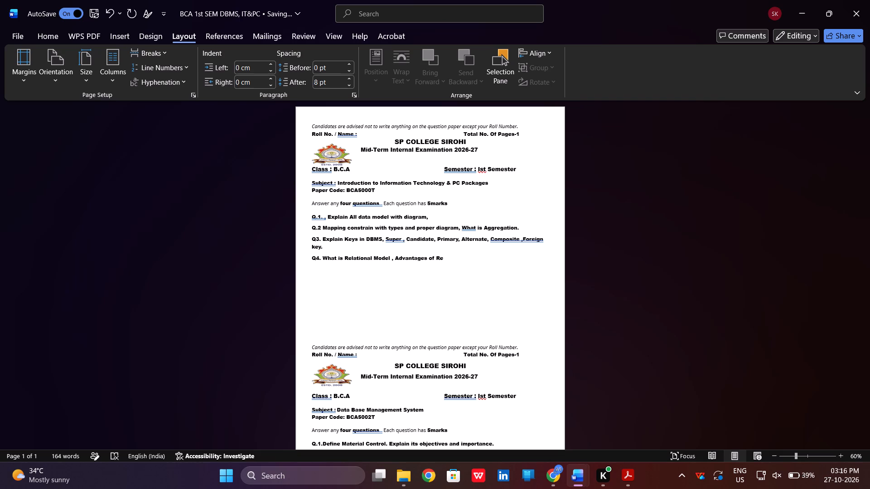
type("lational Model")
key("space")
type("exla")
key("BackSpace")
key("BackSpace")
key("BackSpace")
key("BackSpace")
type("Explain i")
key("BackSpace")
type("with a proper diag")
key("ctrl+BackSpace")
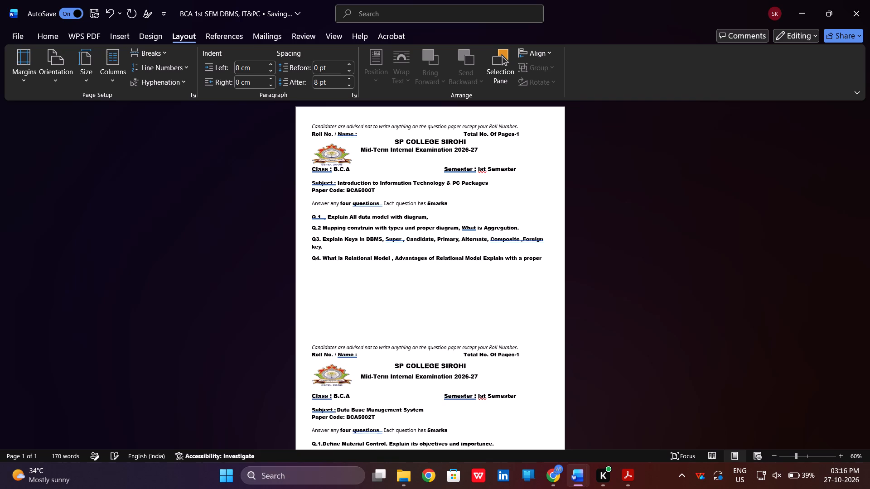
type("Example")
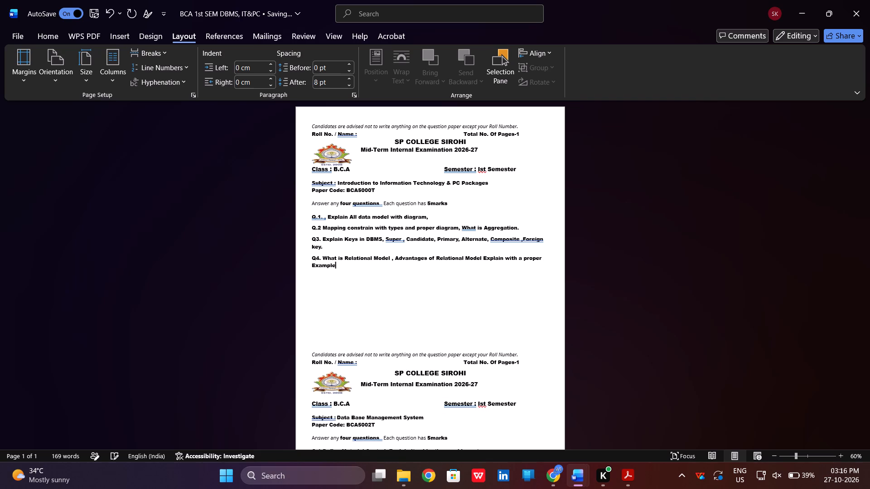
key("period")
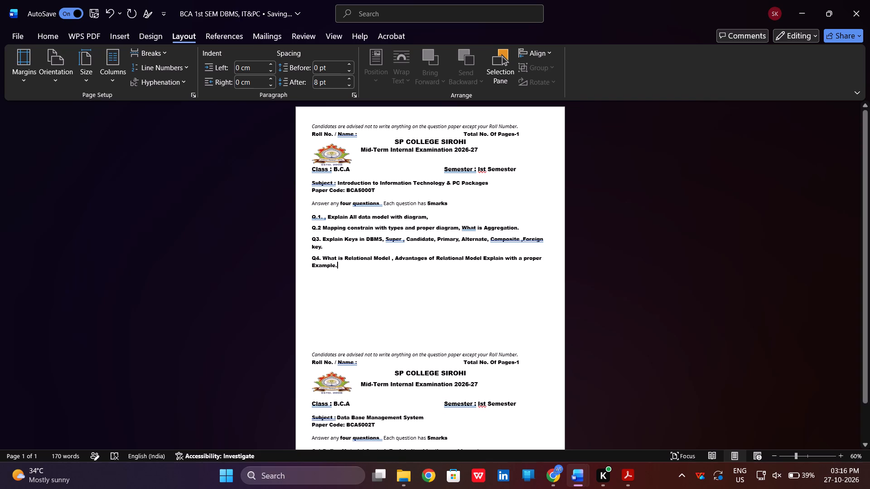
Examine the Relational Model, Catalog, Base Tables and Views sections of the DBMS Unit 2 notes for the next question.
key("alt+Tab")
scroll(332, 288, "down", 9)
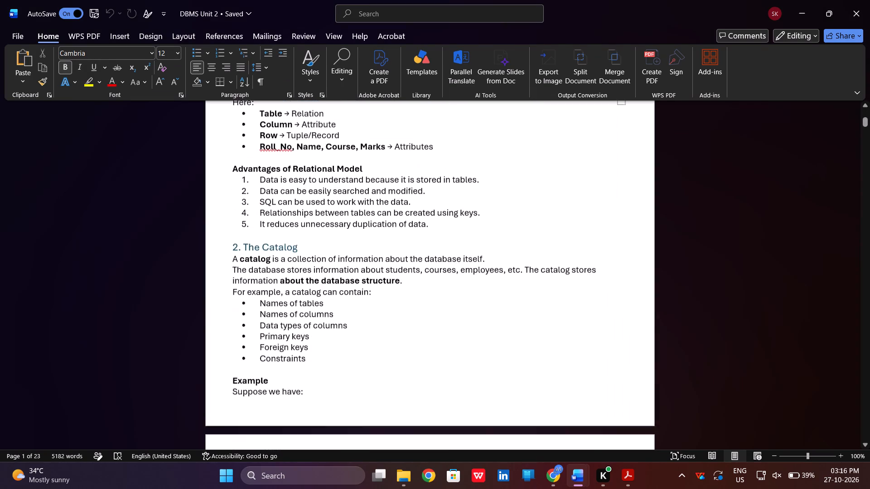
scroll(333, 289, "down", 12)
scroll(333, 289, "up", 10)
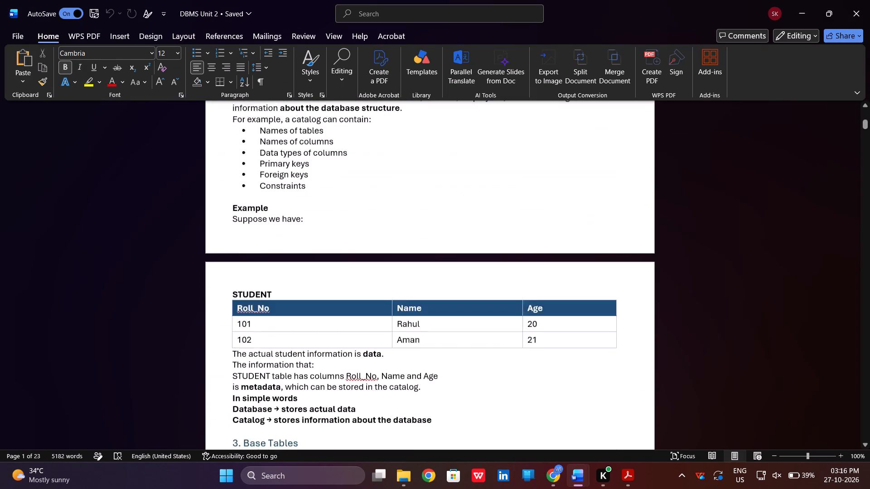
scroll(333, 289, "up", 12)
scroll(333, 289, "down", 13)
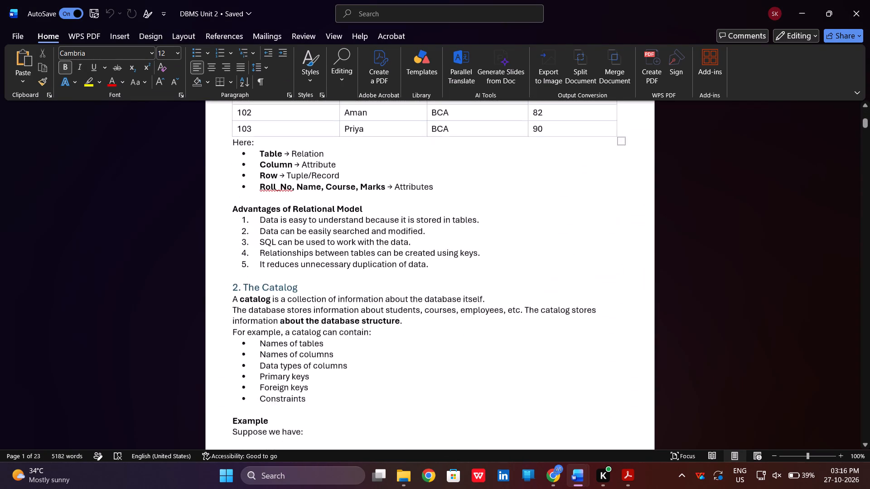
scroll(333, 283, "down", 18)
scroll(332, 283, "down", 4)
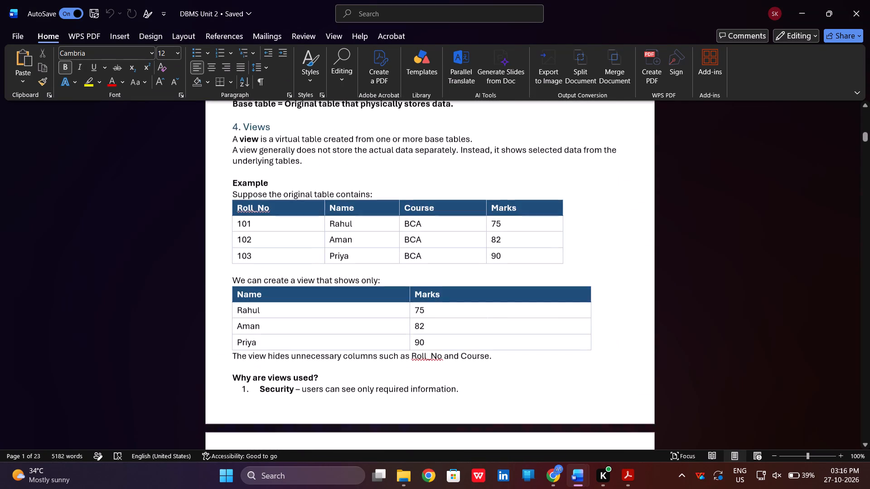
key("alt+Tab")
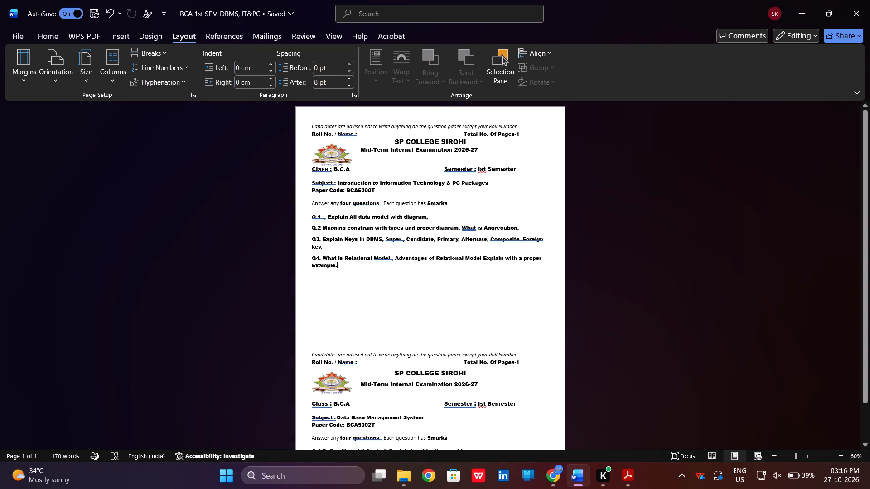
Start a "Q5. Explain" line below Q4 and delete the spare blank lines between it and the second paper.
key("Return")
key("shift+q")
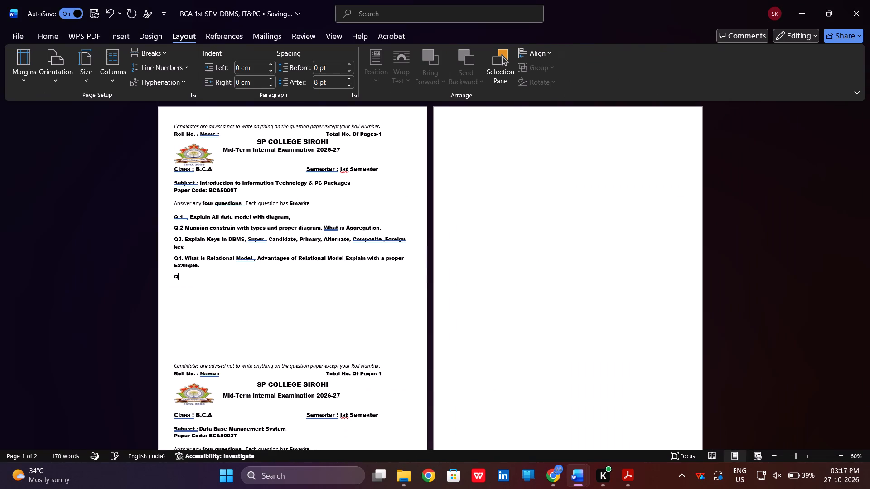
scroll(284, 302, "down", 2)
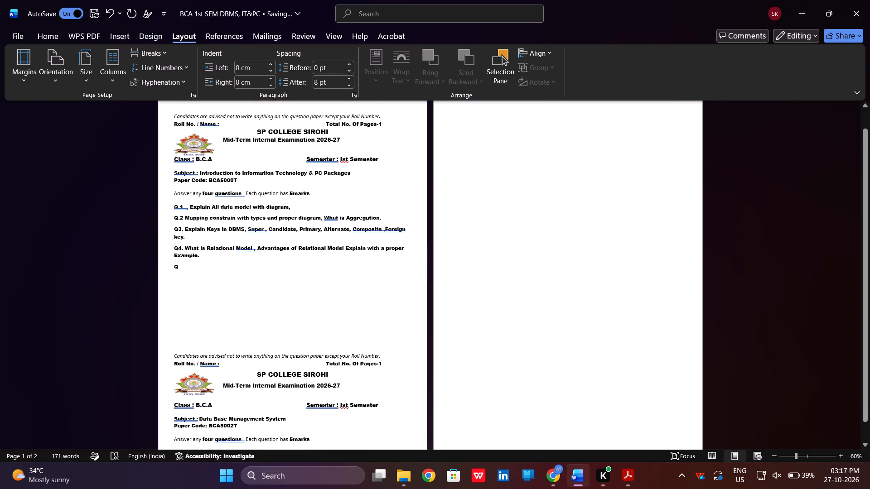
scroll(284, 302, "down", 5)
left_click(191, 297)
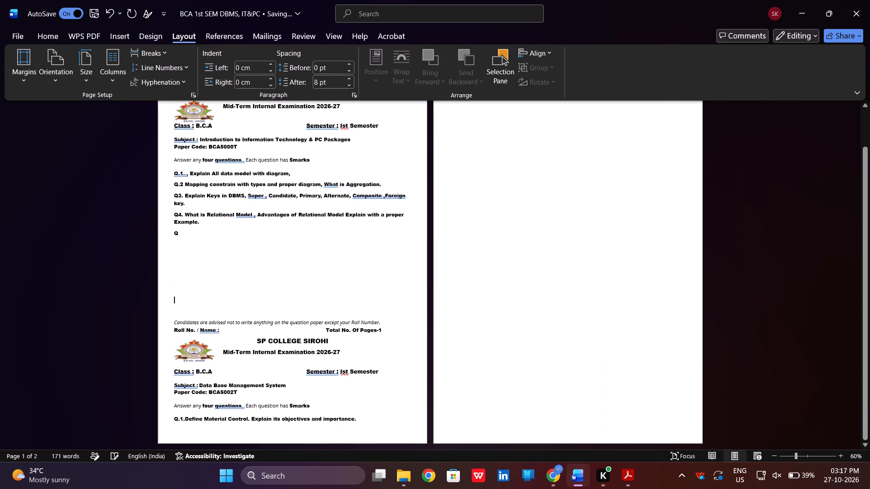
key("BackSpace")
key("BackSpace")
key("BackSpace")
key("BackSpace")
key("BackSpace")
key("BackSpace")
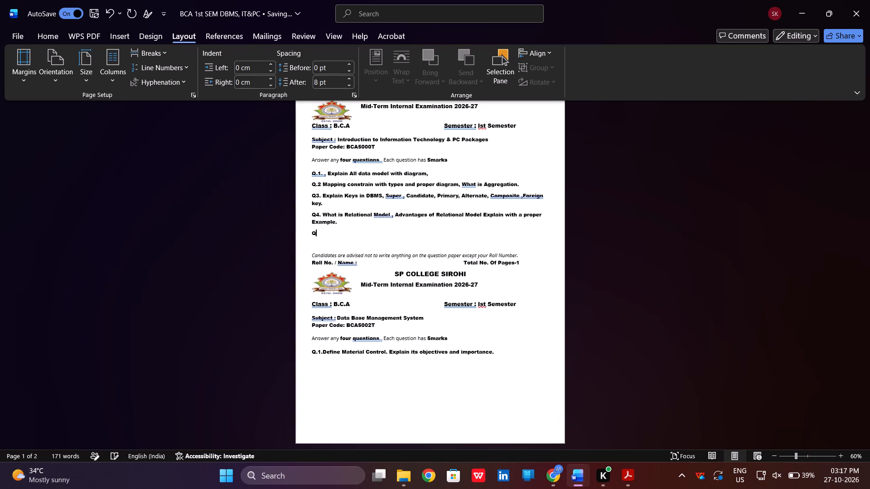
type("5. Explain")
key("space")
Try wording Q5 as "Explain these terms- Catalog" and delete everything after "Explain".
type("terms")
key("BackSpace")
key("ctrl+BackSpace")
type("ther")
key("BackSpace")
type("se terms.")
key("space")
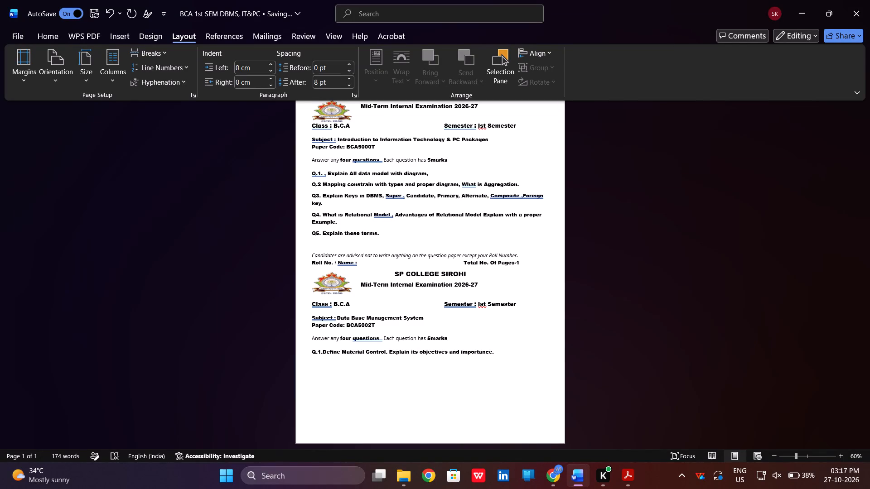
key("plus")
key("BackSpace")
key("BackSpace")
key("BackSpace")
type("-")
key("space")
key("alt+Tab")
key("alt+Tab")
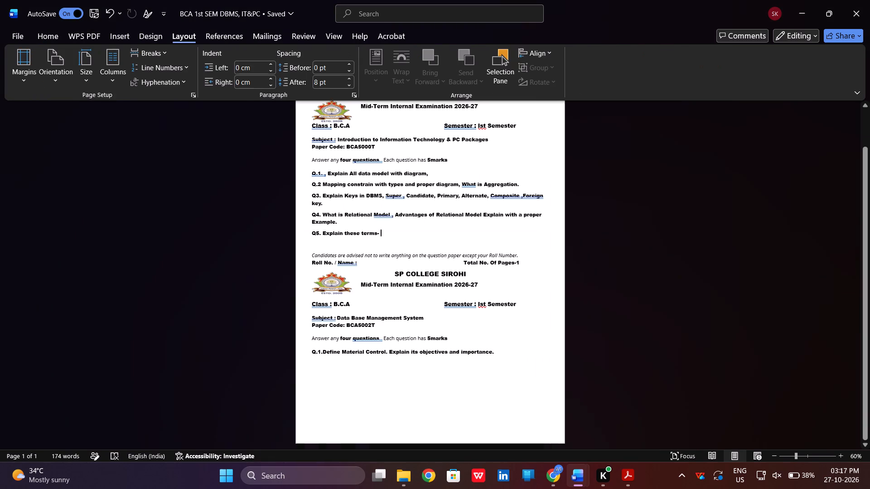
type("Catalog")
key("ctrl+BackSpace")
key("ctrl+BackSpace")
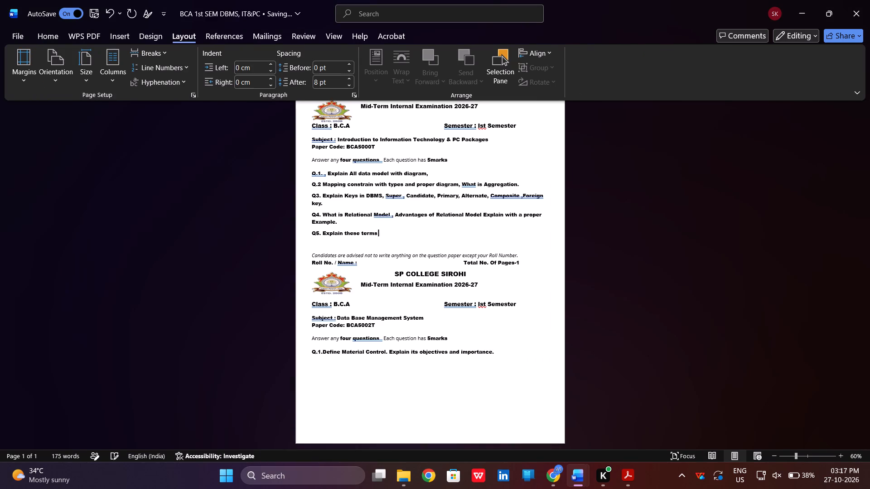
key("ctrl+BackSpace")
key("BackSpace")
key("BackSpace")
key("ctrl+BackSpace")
Add "Catalog," to the Q5 line, separated by a space from "Explain".
type("Catao")
key("BackSpace")
type("log")
key("comma")
key("Left")
key("Left")
key("Left")
key("Left")
key("Left")
key("Left")
key("Left")
key("Left")
key("space")
key("ctrl+Right")
key("ctrl+Right")
key("Left")
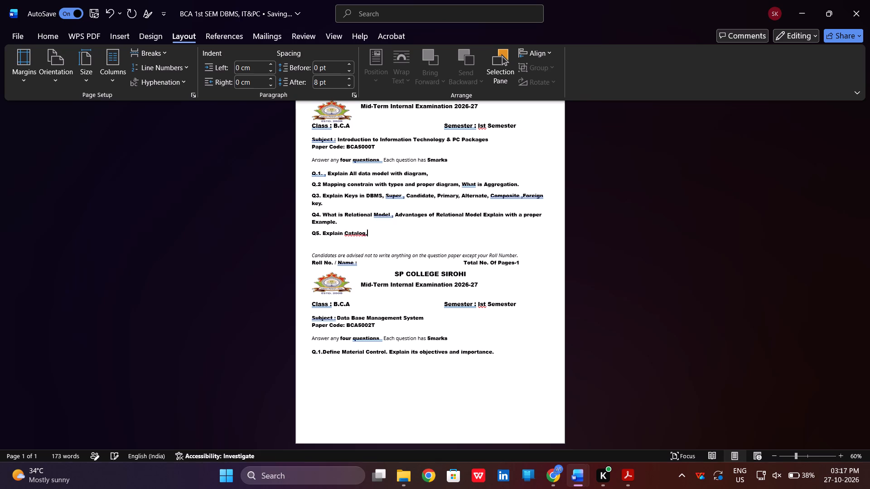
Check the Base Tables and Views topics in the DBMS Unit 2 notes and add "Base Table , View" to Q5.
key("alt+Tab")
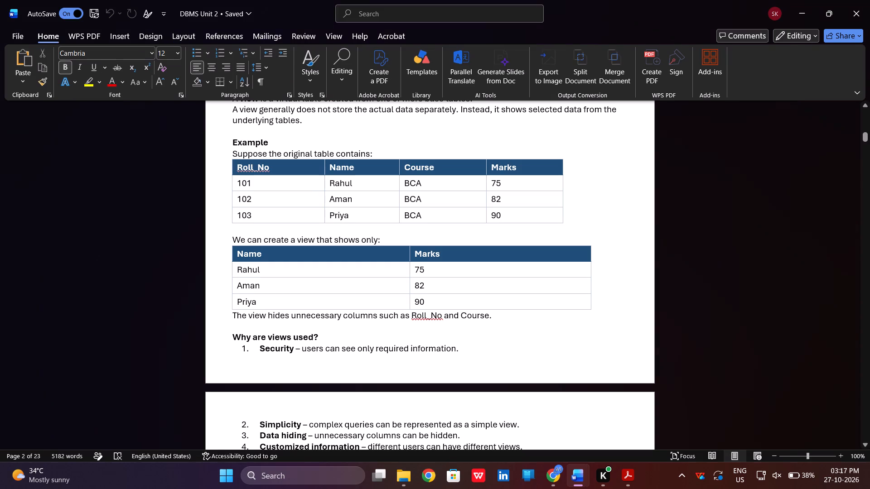
scroll(191, 297, "up", 1)
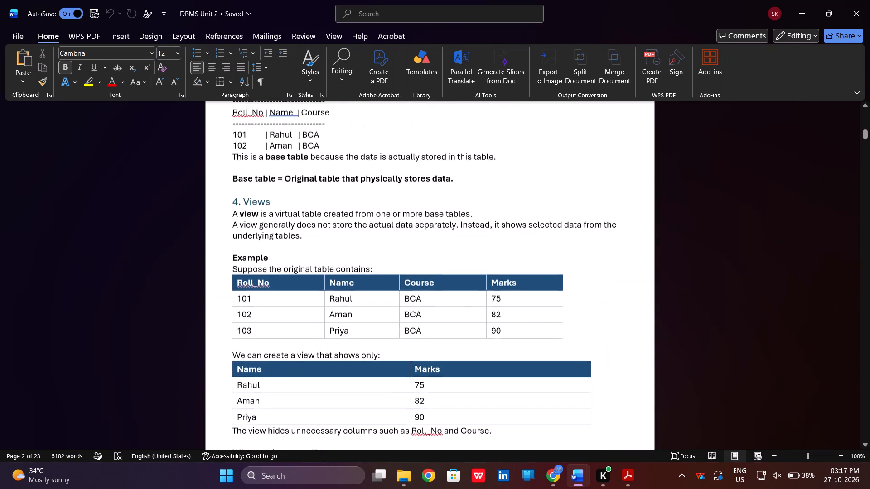
scroll(191, 297, "up", 2)
key("alt+Tab")
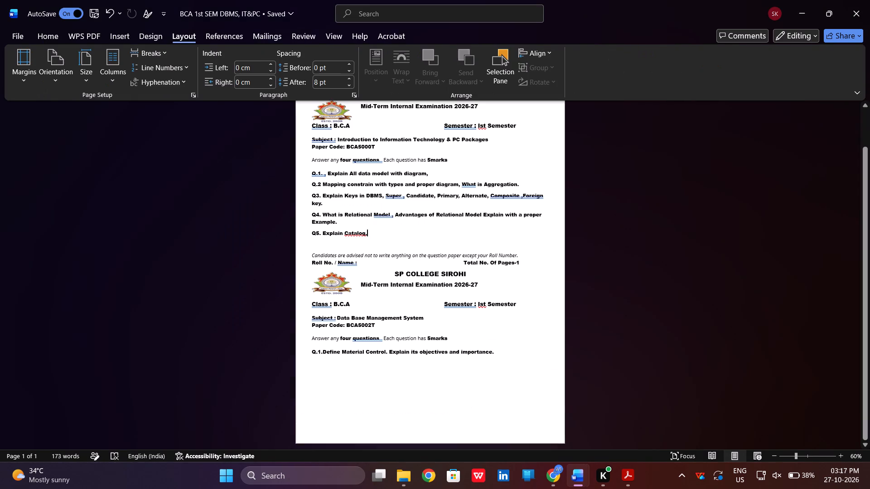
key("space")
type("Base Table , View")
key("space")
Check the Views section of the DBMS Unit 2 notes and change "View" to "Views" in Q5.
key("alt+Tab")
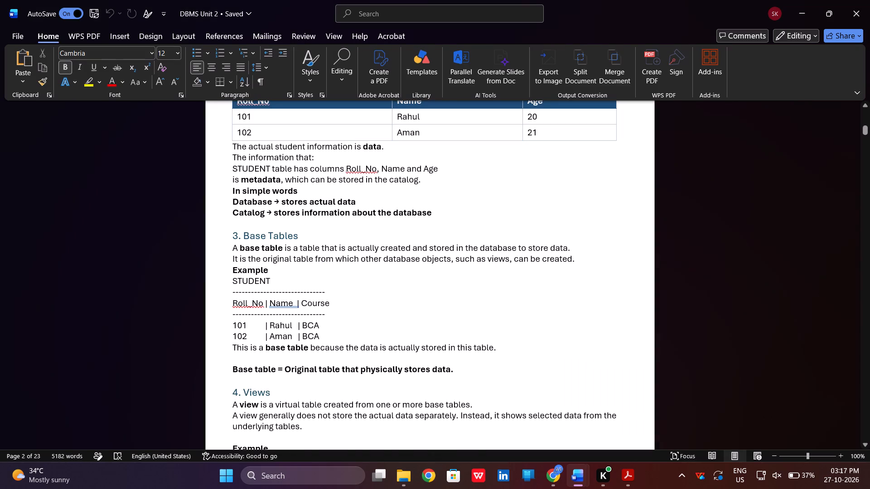
scroll(191, 297, "up", 3)
scroll(191, 297, "down", 1)
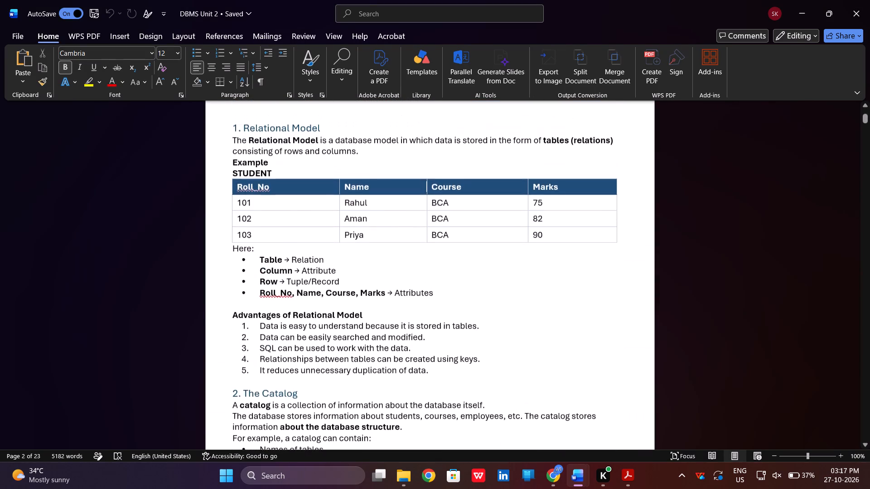
scroll(191, 297, "down", 3)
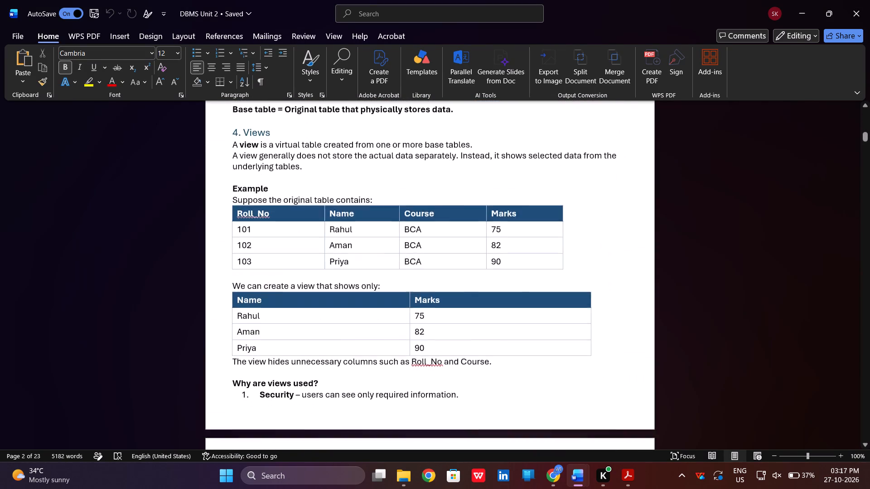
scroll(191, 297, "down", 1)
key("alt+Tab")
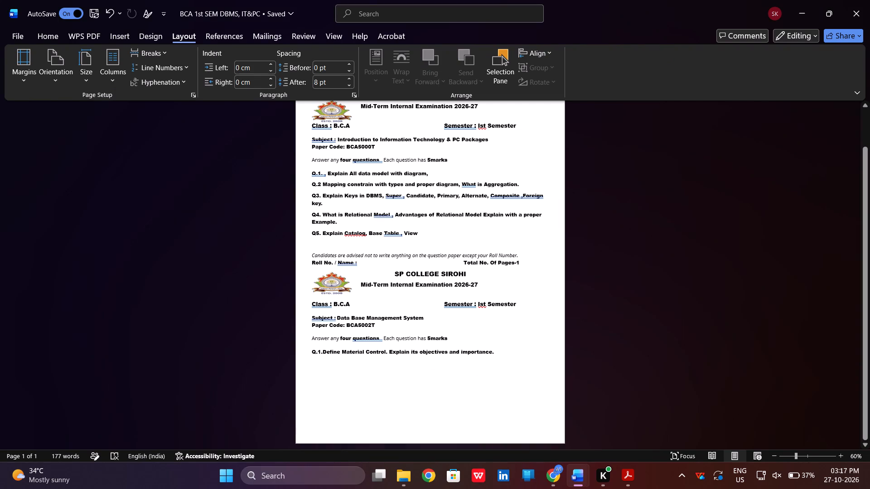
key("BackSpace")
key("s")
Look through the Relational Data Model and Domain sections of the DBMS Unit 2 notes and add ", Domain" to Q5.
key("alt+Tab")
scroll(310, 339, "down", 1)
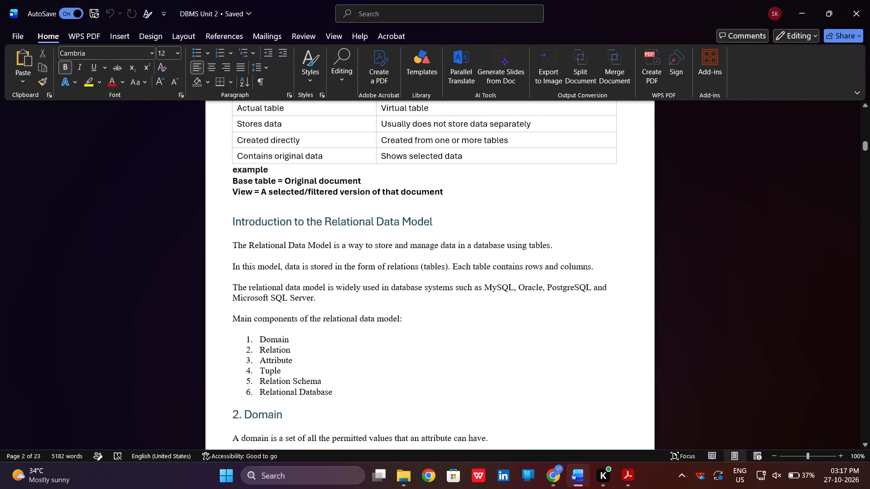
scroll(310, 339, "down", 3)
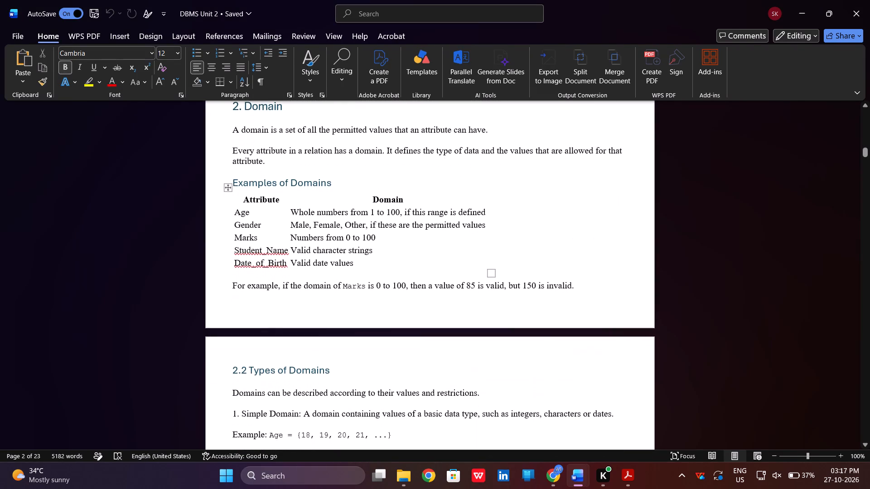
scroll(310, 339, "down", 2)
key("alt+Tab")
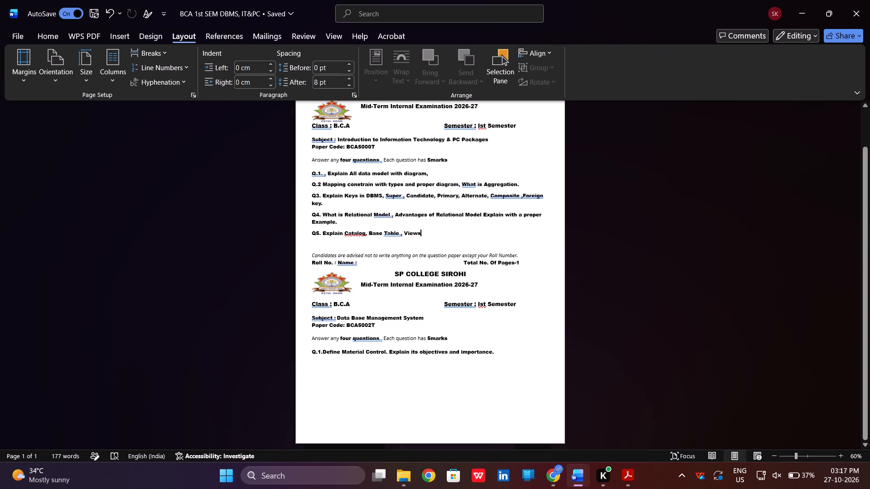
type(", Domain")
Check the Types of Domains section in the DBMS Unit 2 notes and add ", Types of Domain" to Q5.
key("alt+Tab")
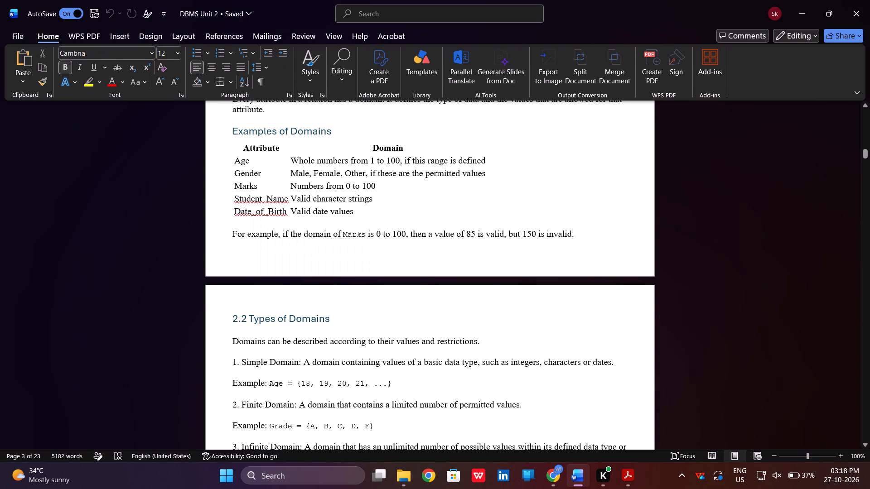
scroll(310, 339, "down", 7)
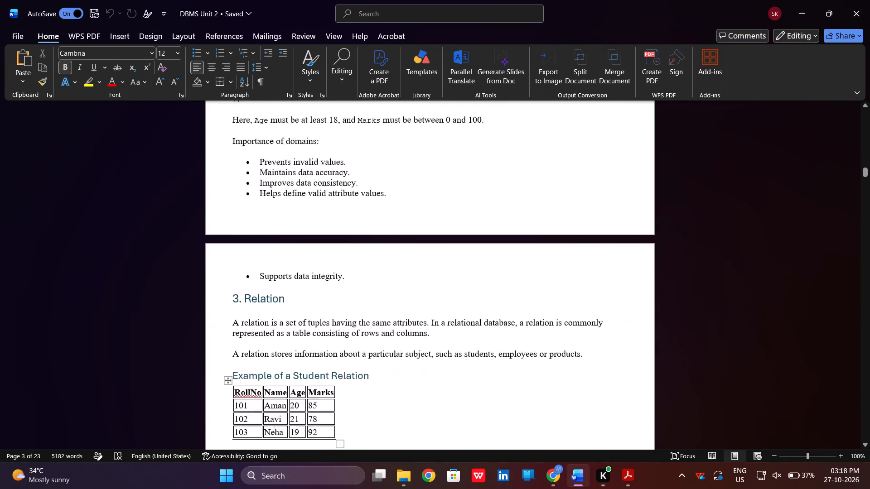
scroll(310, 339, "down", 2)
scroll(310, 339, "up", 1)
key("alt+Tab")
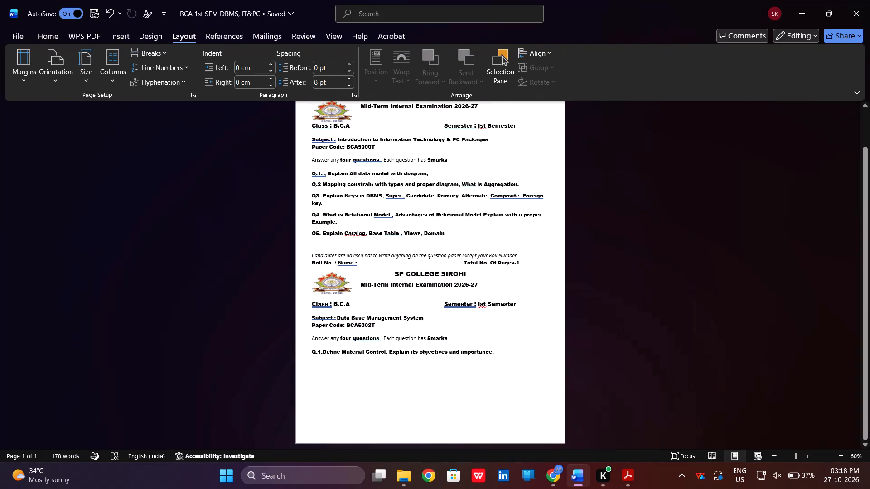
type(", Types")
key("space")
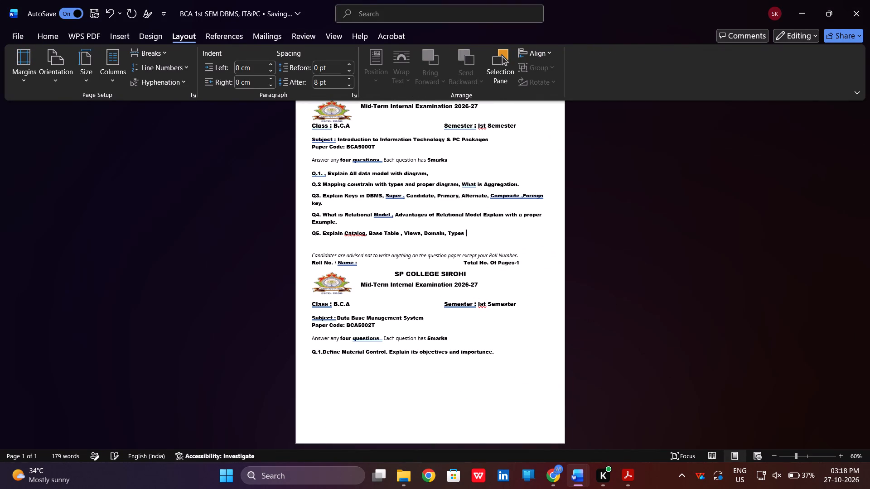
type("of Domain")
Insert a space between "Catalog" and its comma in Q5.
left_click(364, 236)
key("space")
Check the word "Catalog" in Q5 against The Catalog section of the DBMS Unit 2 notes.
key("alt+Tab")
scroll(363, 255, "up", 4)
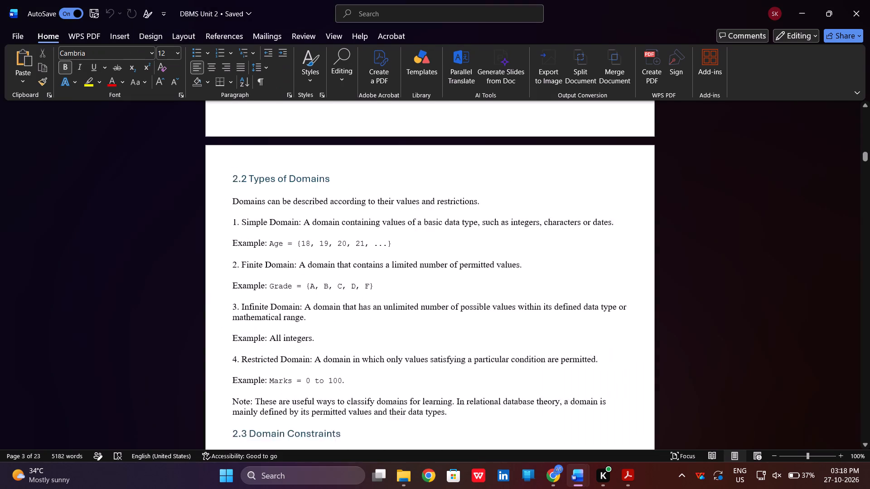
scroll(363, 255, "up", 20)
scroll(363, 255, "up", 10)
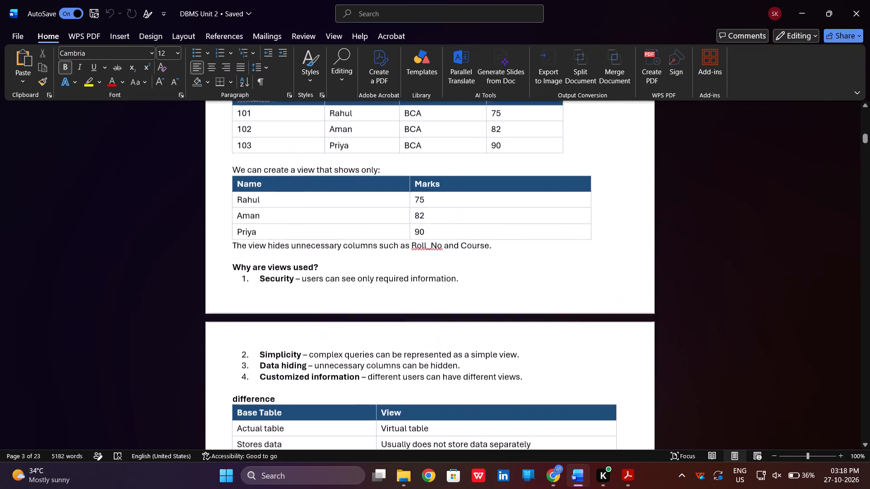
scroll(363, 256, "up", 18)
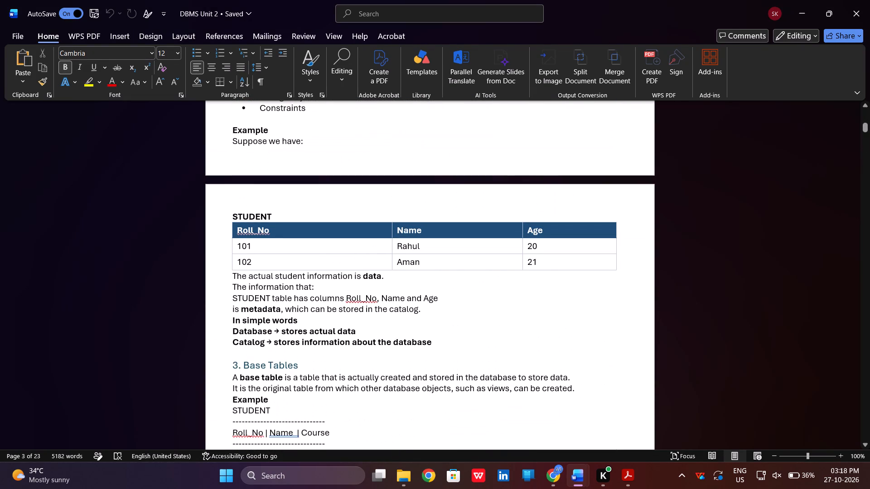
scroll(360, 261, "up", 10)
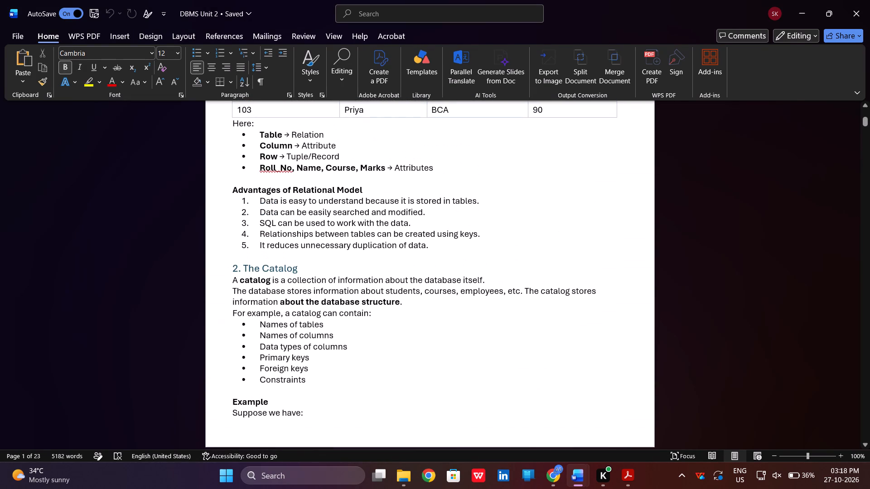
key("alt+Tab")
right_click(357, 232)
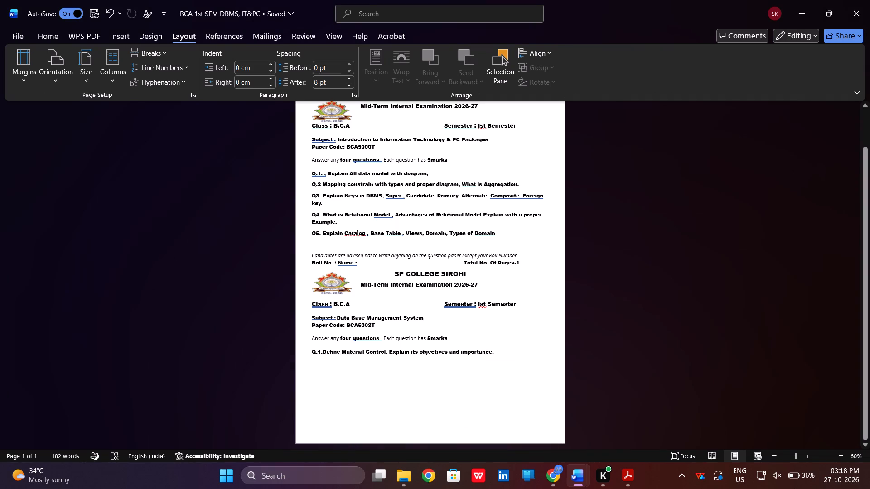
left_click(371, 242)
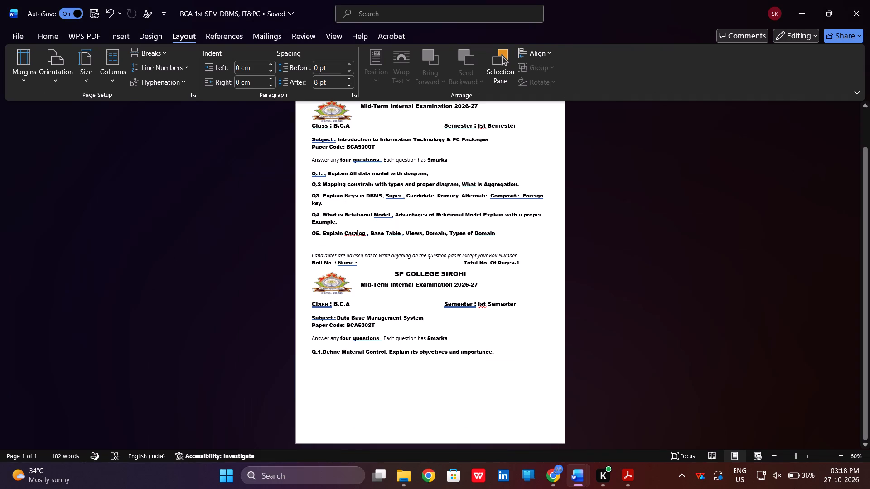
key("alt+Tab")
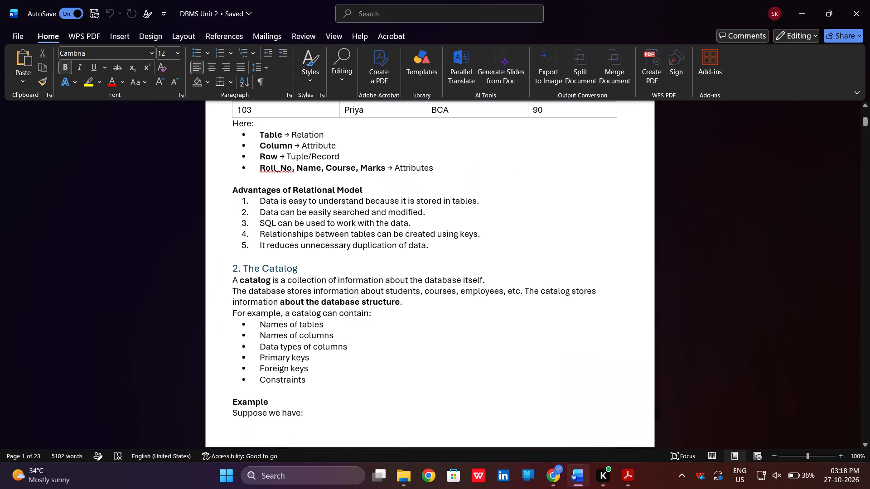
key("alt+Tab")
Delete the blank line between Q5 and the candidates' advice line of the second paper.
scroll(354, 254, "up", 1)
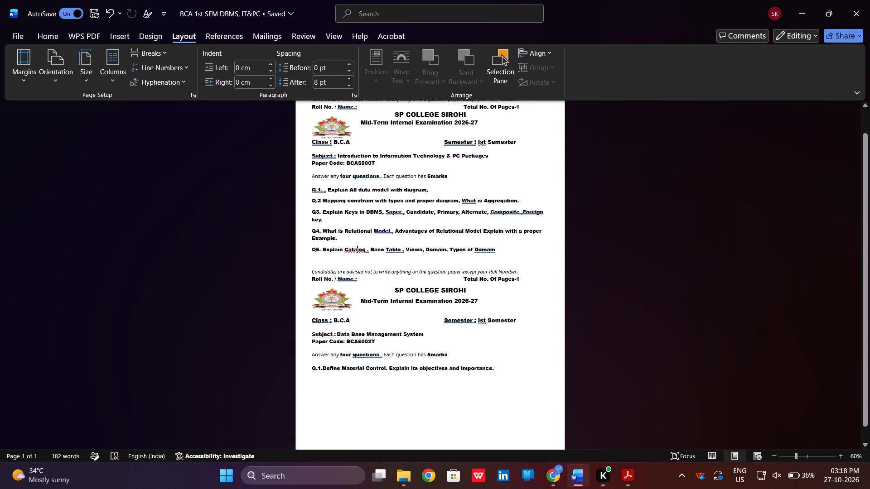
left_click(344, 262)
key("BackSpace")
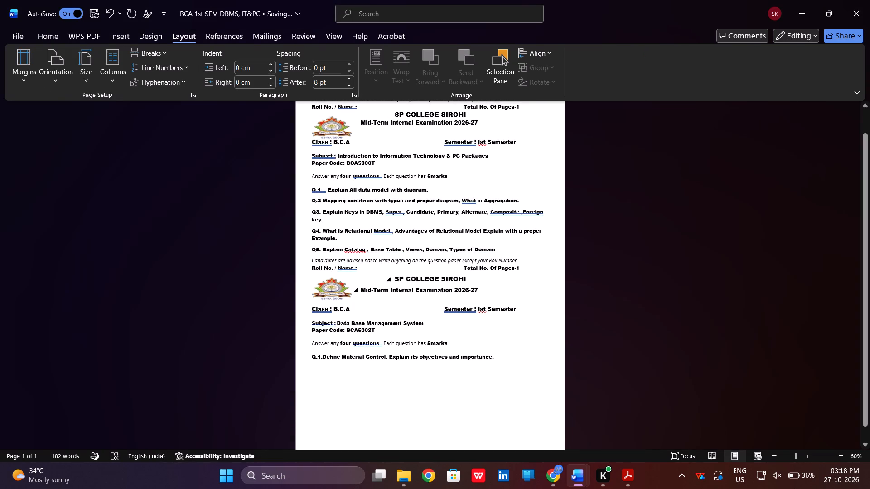
scroll(403, 287, "down", 4)
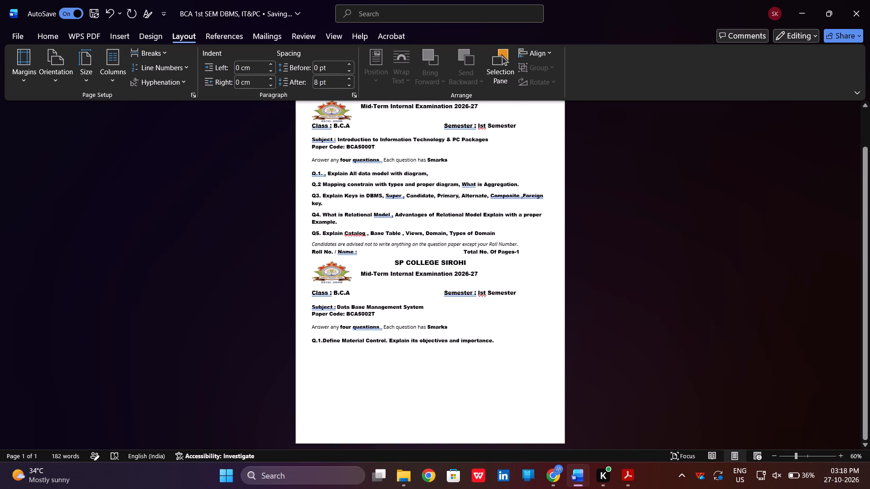
scroll(371, 216, "up", 2)
scroll(369, 218, "down", 1)
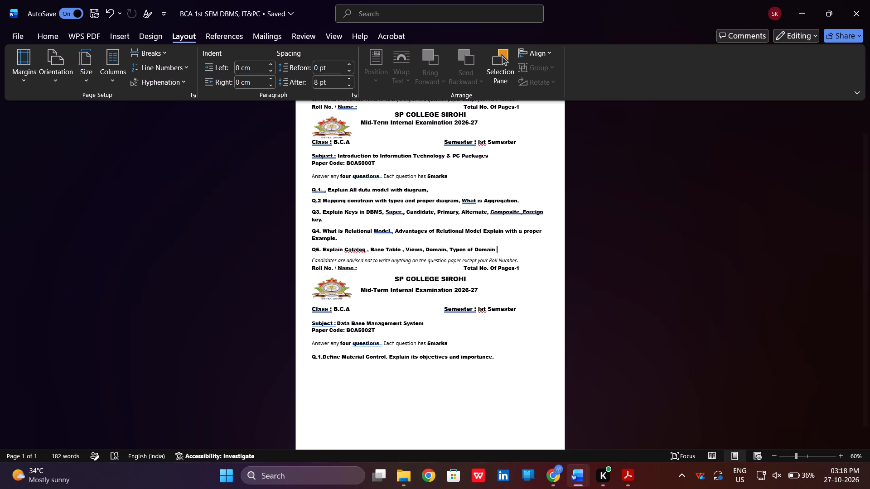
Delete the Material Control question text after "Q.1." in the Data Base Management System paper.
left_click(387, 380)
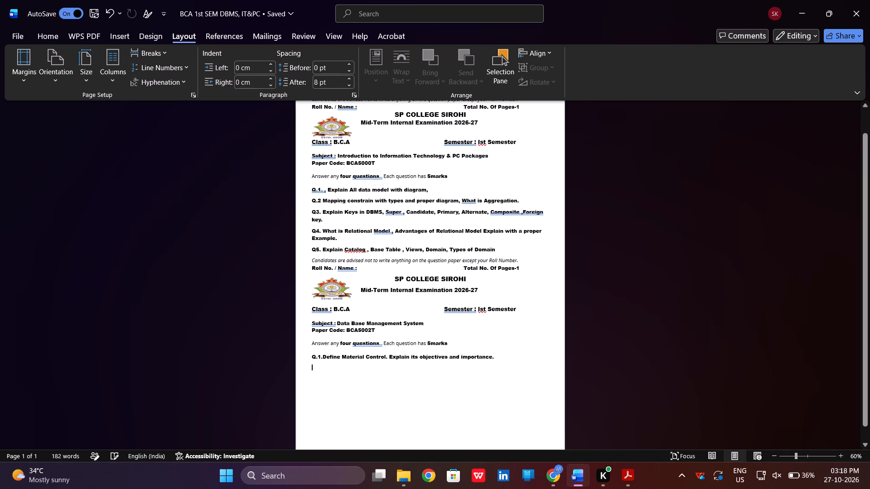
left_click_drag(501, 357, 330, 355)
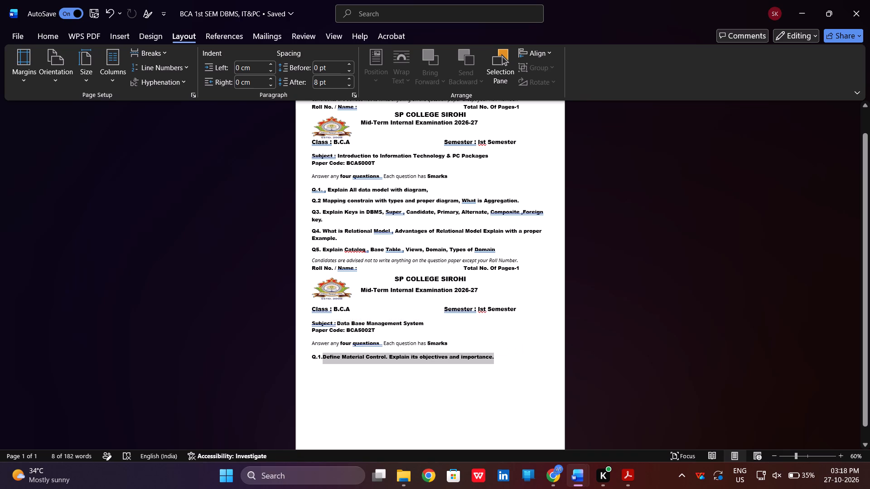
key("BackSpace")
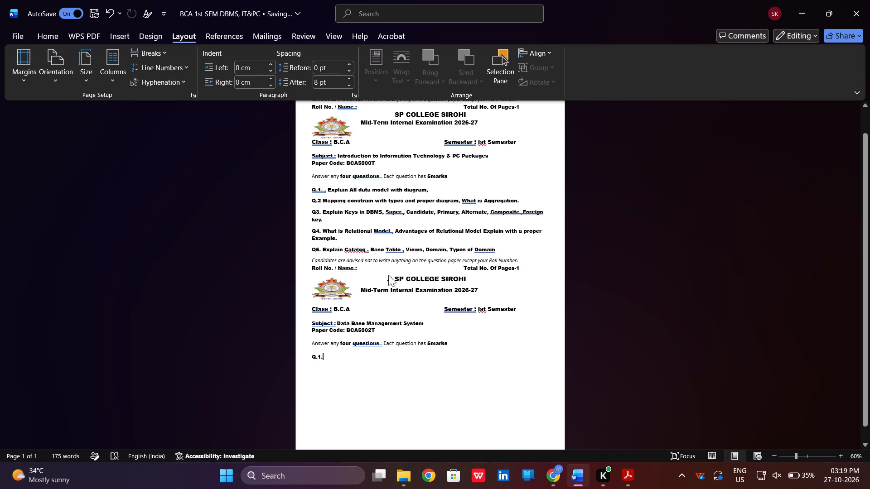
Copy Q1 to Q5 from the first paper into the Data Base Management System paper, replacing its leftover "Q.1." label.
left_click_drag(499, 249, 298, 192)
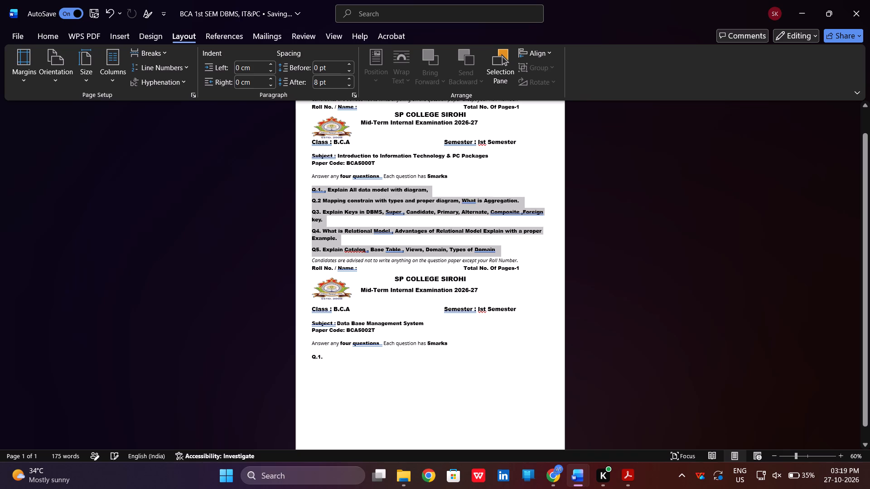
key("ctrl+c")
left_click(351, 358)
key("ctrl+BackSpace")
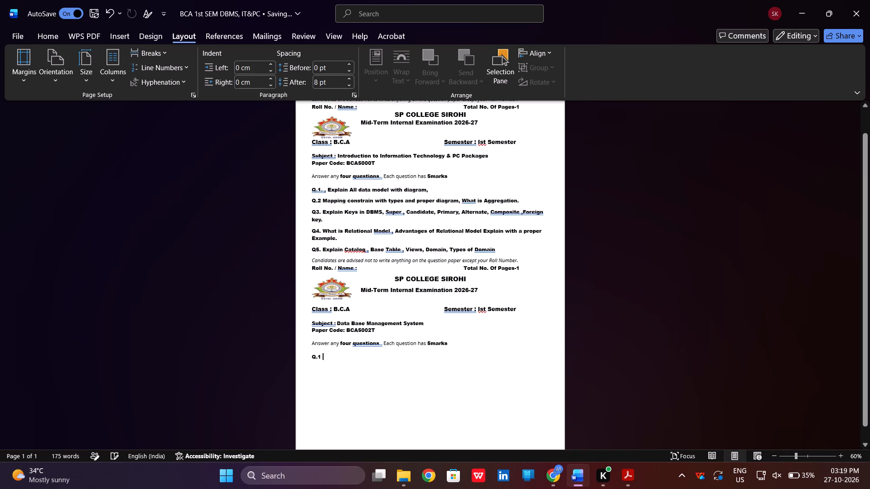
key("BackSpace")
key("BackSpace")
key("BackSpace")
key("ctrl+v")
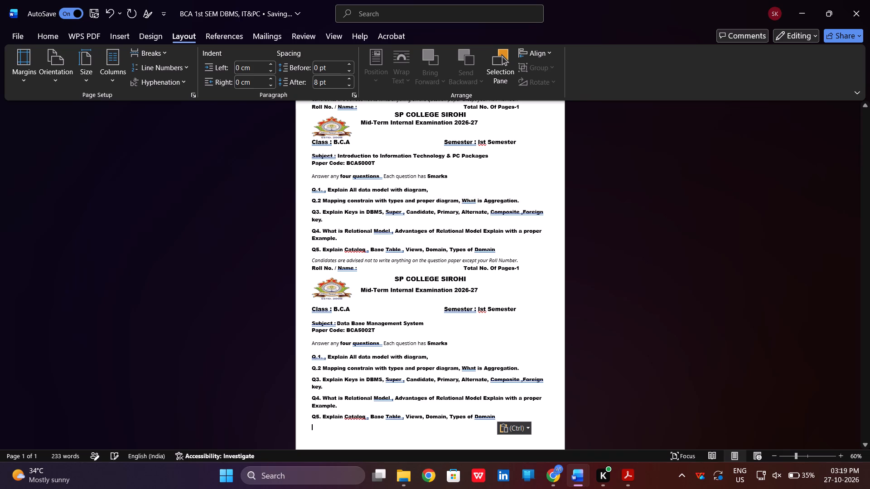
scroll(504, 335, "down", 1)
scroll(452, 326, "down", 1)
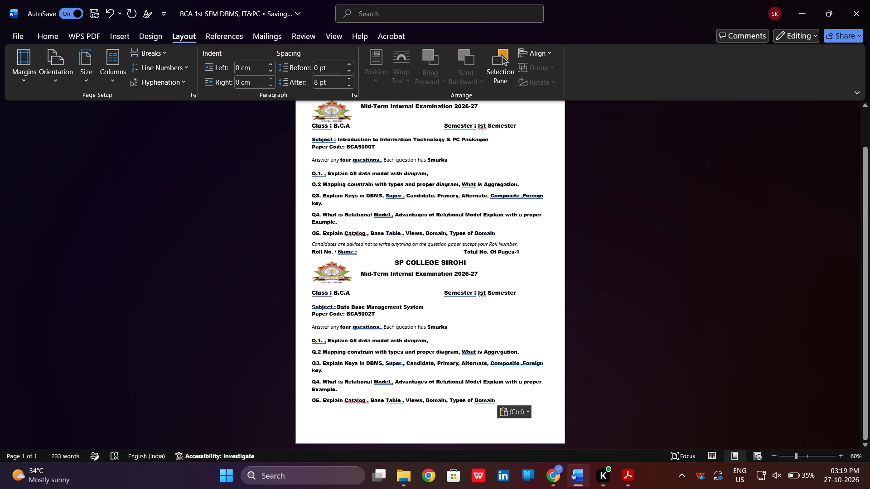
Delete the text "Explain All data model with diagram," from Q.1 of the Information Technology & PC Packages paper.
left_click_drag(499, 229, 340, 184)
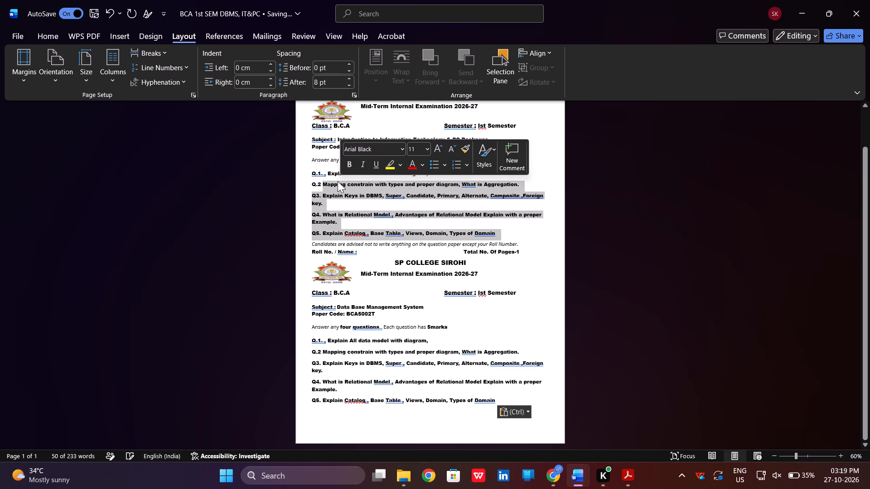
left_click(507, 196)
left_click_drag(444, 174, 338, 175)
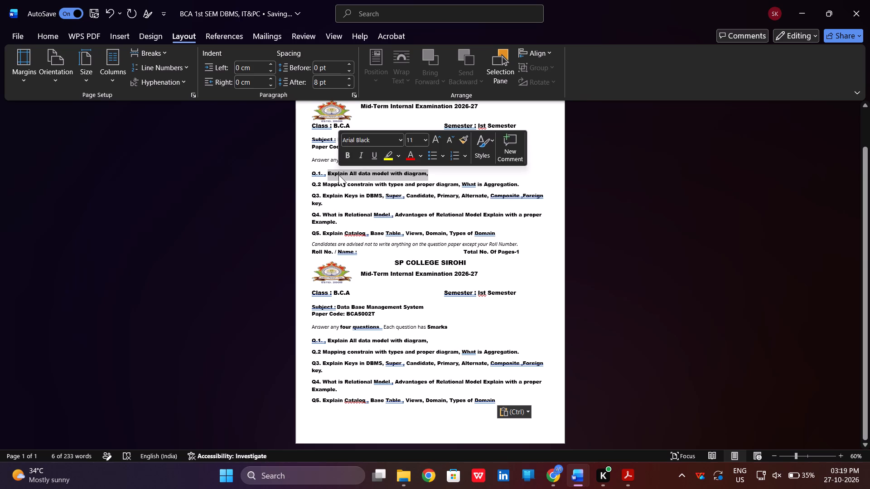
key("BackSpace")
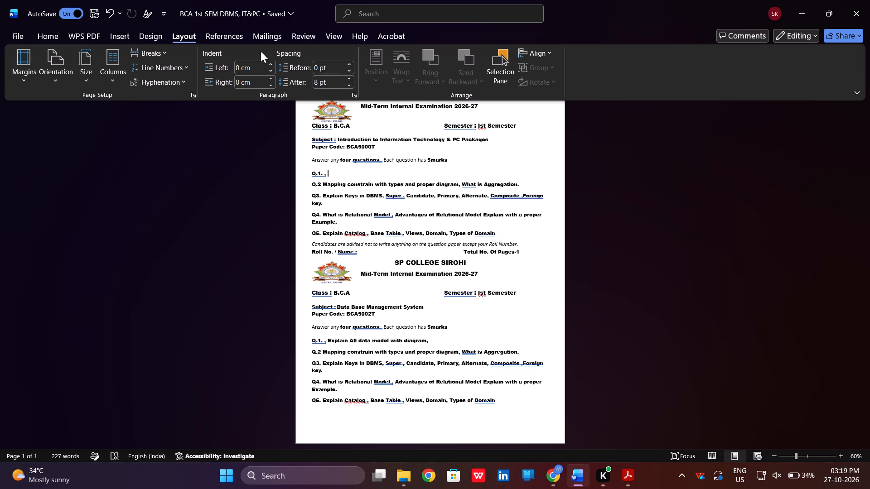
Close the DBMS Unit 2 and DBMS Unit 1 notes documents.
key("alt+Tab")
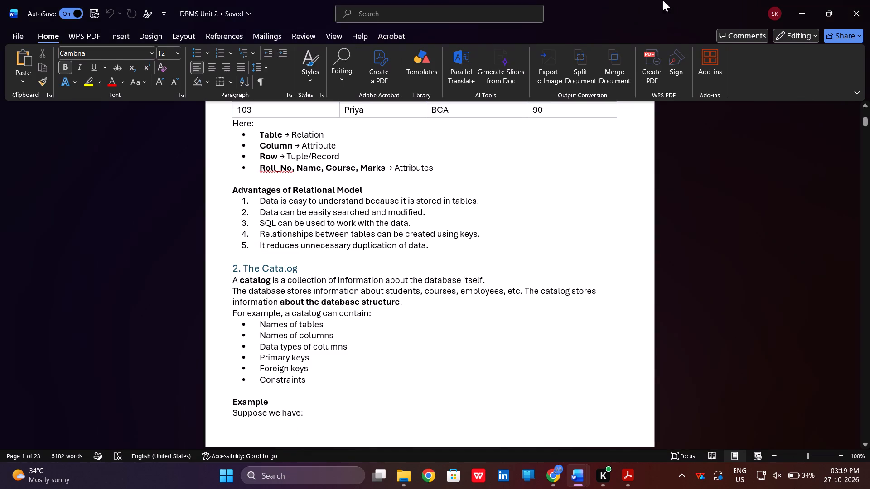
left_click(869, 10)
key("alt+Tab")
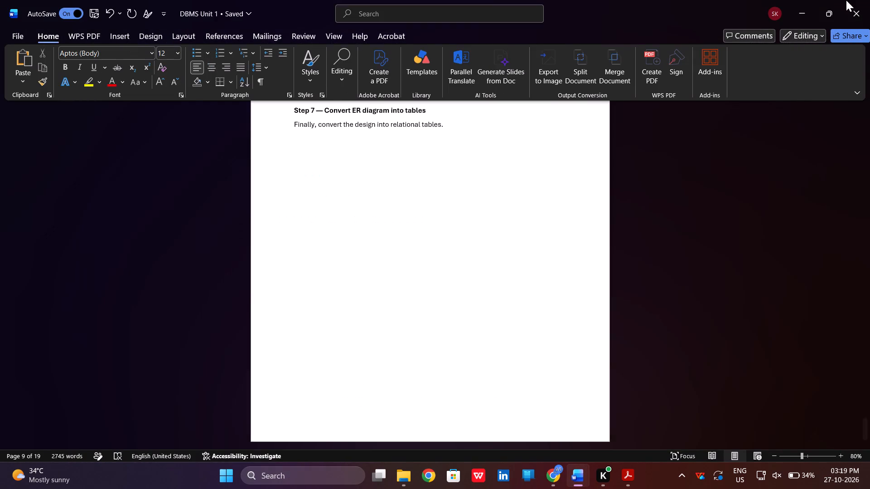
left_click(864, 0)
In File Explorer, go to the 1st sem ITPC folder and open the IT&PC Unit 2 and Unit1 documents in Word.
key("alt+Tab")
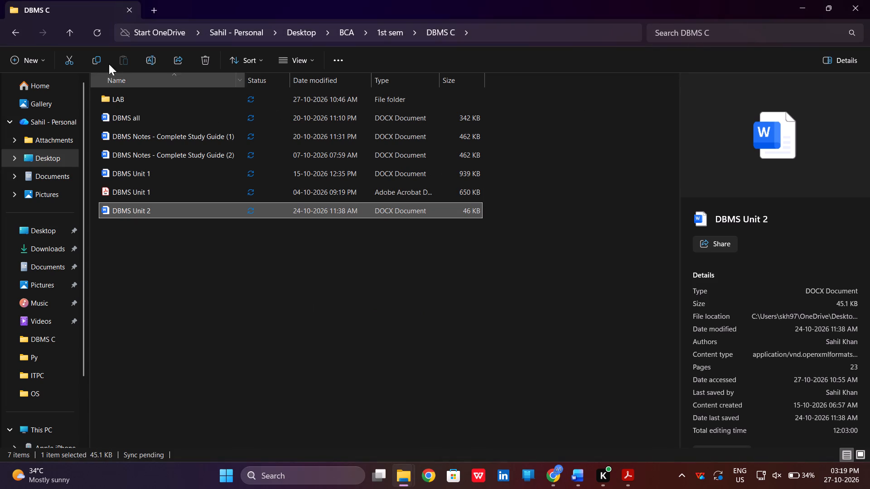
left_click(68, 28)
double_click(134, 111)
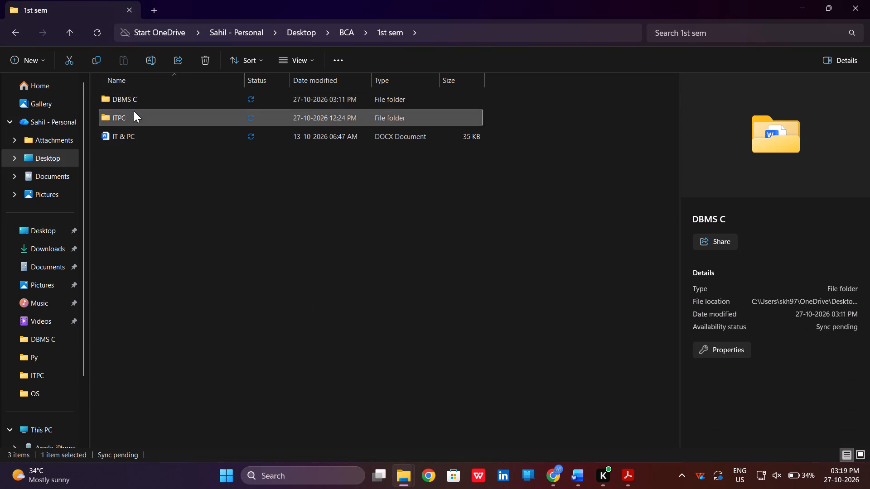
left_click(155, 100)
right_click(155, 100)
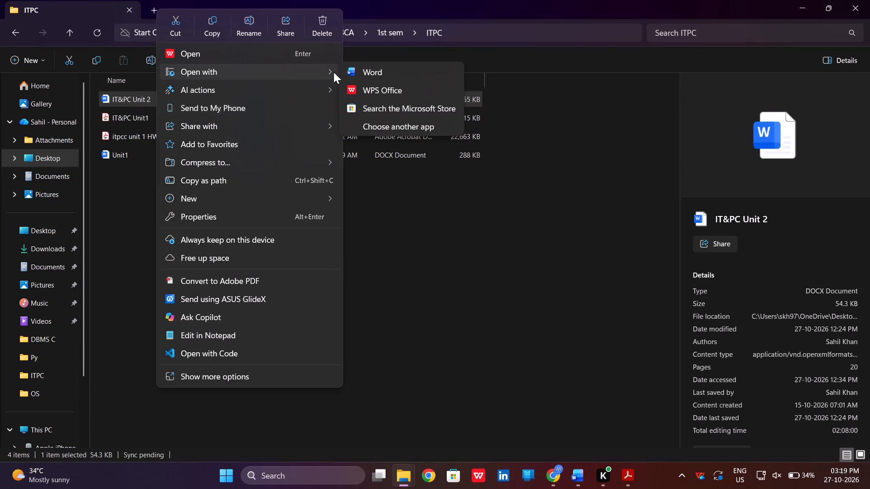
left_click(366, 73)
left_click(150, 149)
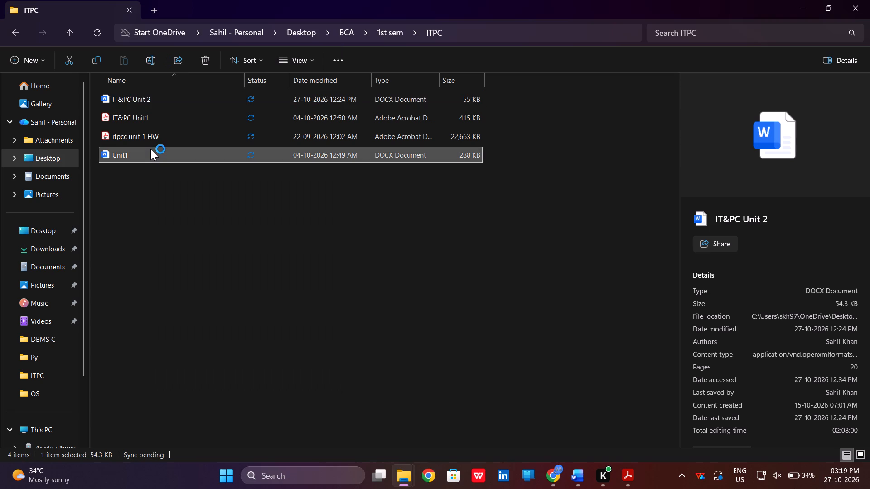
right_click(150, 149)
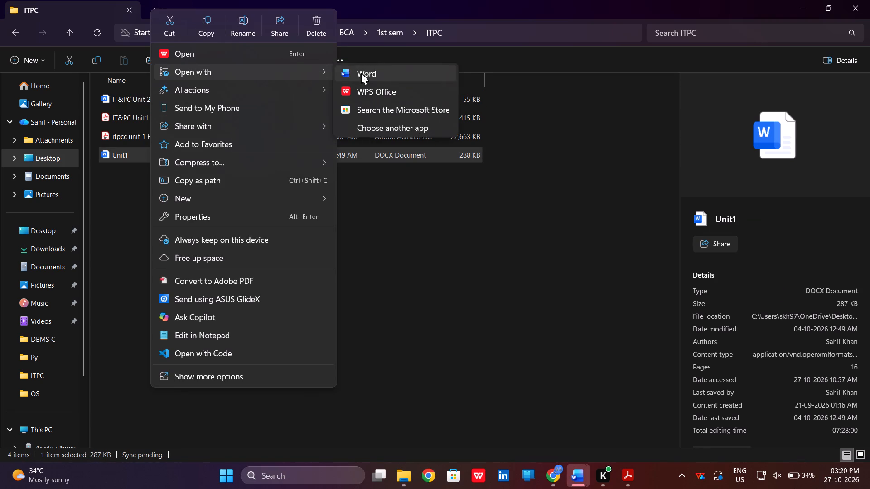
left_click(362, 73)
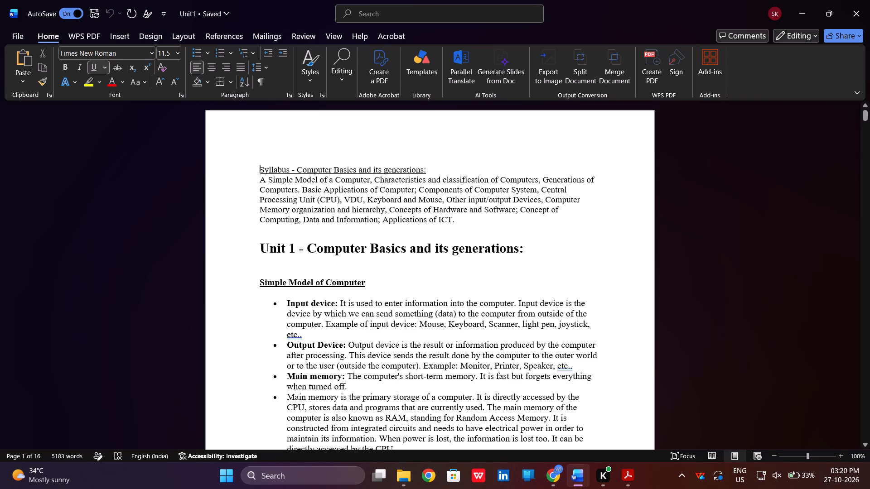
Copy "Concepts of Hardware and Software" from the Unit1 syllabus into Q.1 of the Information Technology & PC Packages paper as text only.
left_click_drag(387, 209, 513, 210)
key("ctrl+c")
key("alt+Tab")
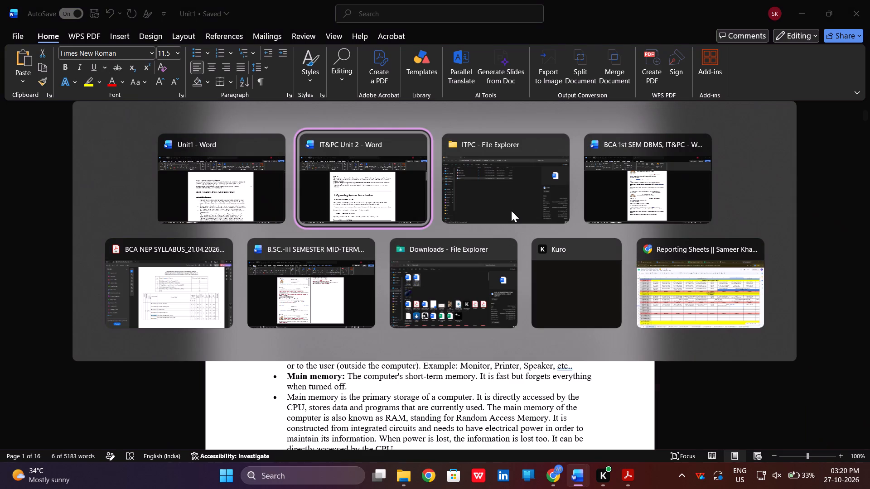
left_click(622, 178, "alt")
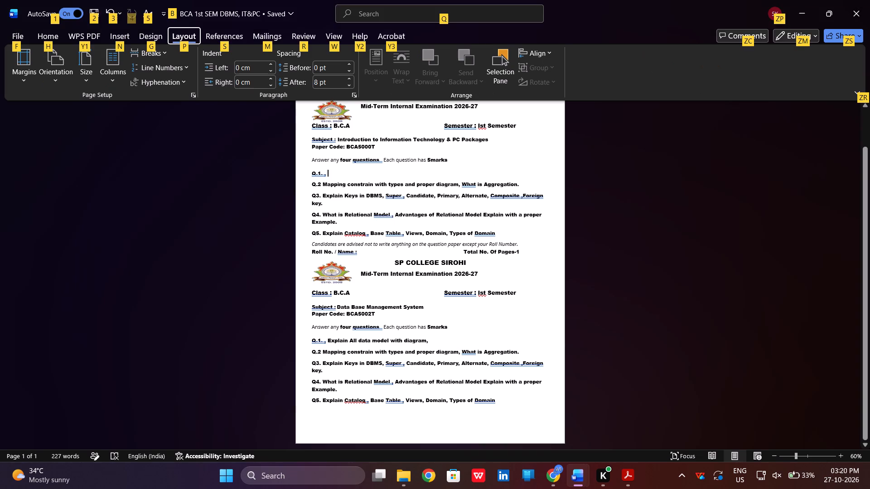
key("ctrl+v")
left_click(353, 176)
key("ctrl+v")
left_click(426, 187)
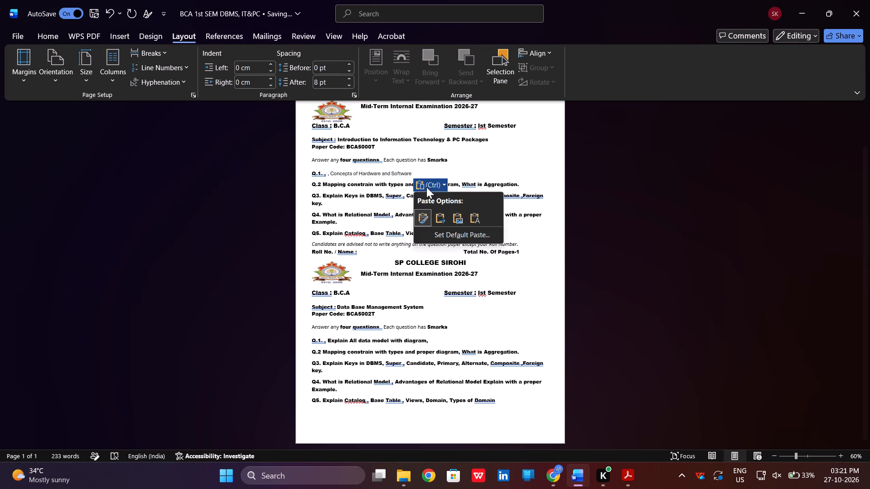
left_click(468, 216)
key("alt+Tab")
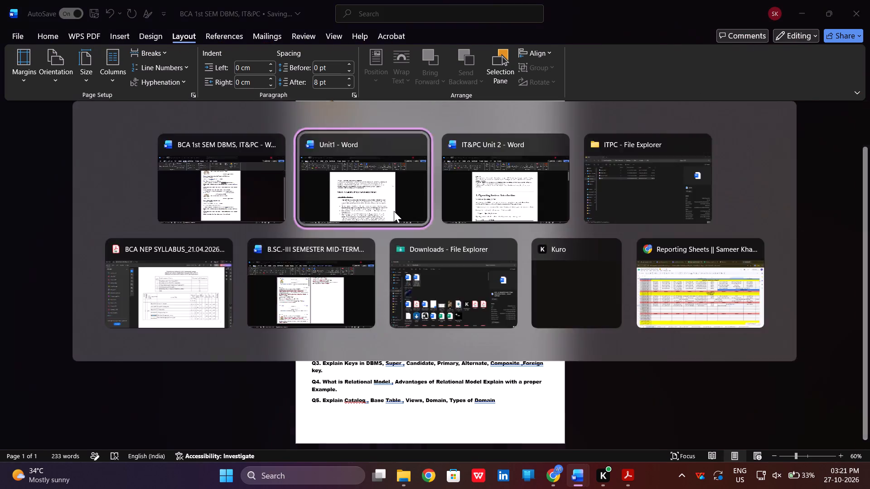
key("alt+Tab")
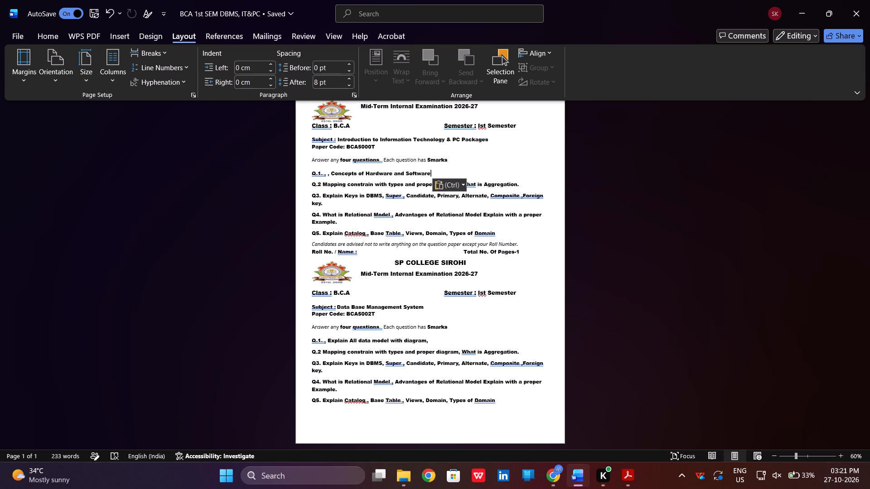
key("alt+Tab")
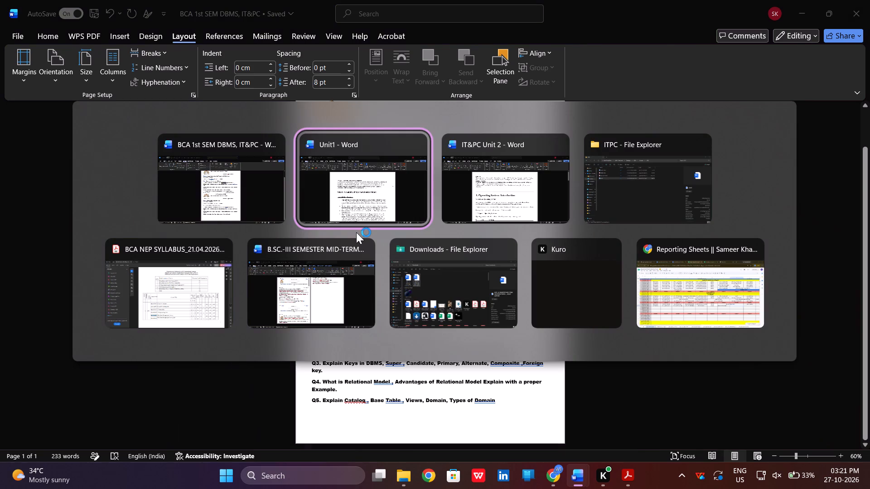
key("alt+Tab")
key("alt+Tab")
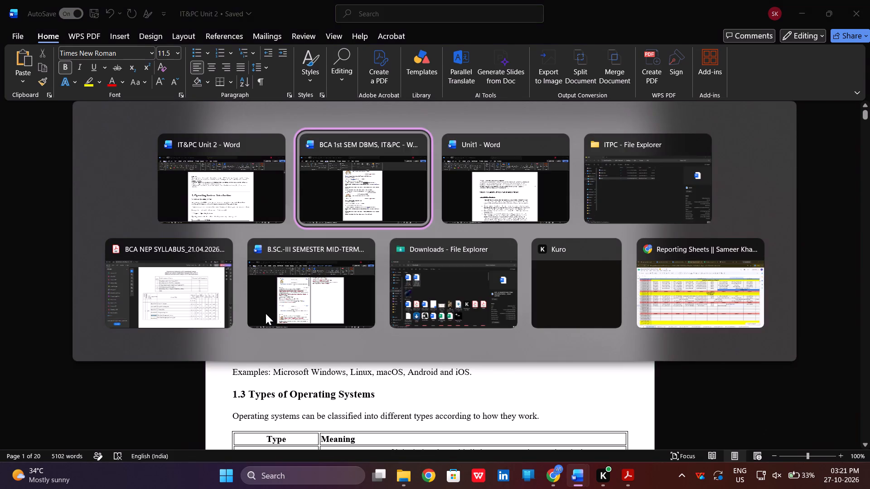
Delete the old DBMS question text after the Q.2, Q3, Q4 and Q5 labels in the Information Technology & PC Packages paper.
left_click_drag(525, 186, 430, 189)
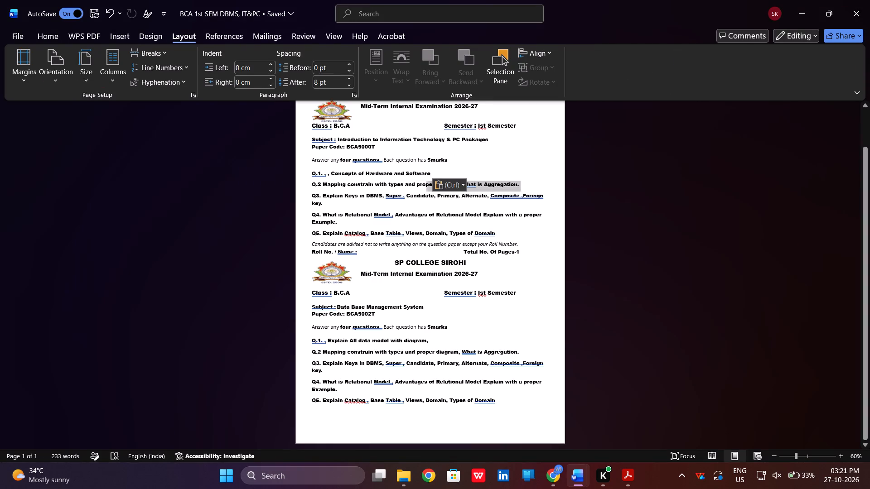
left_click_drag(430, 189, 338, 184)
key("BackSpace")
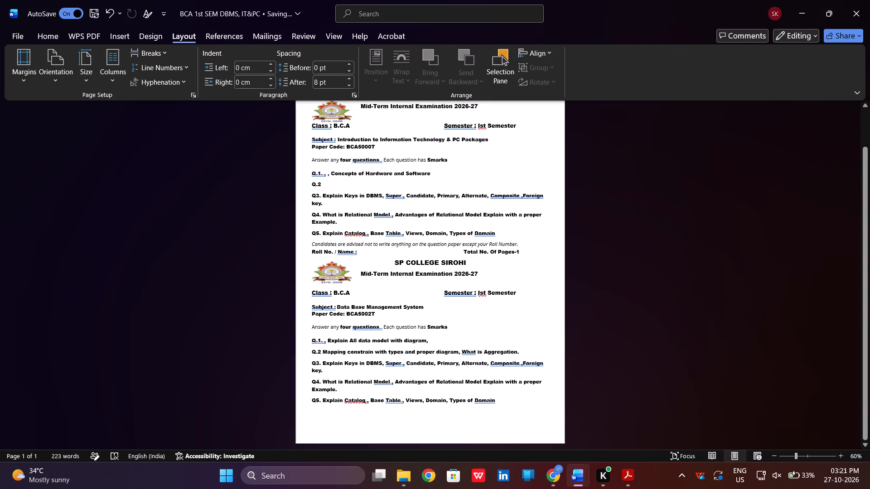
left_click_drag(552, 198, 337, 194)
key("BackSpace")
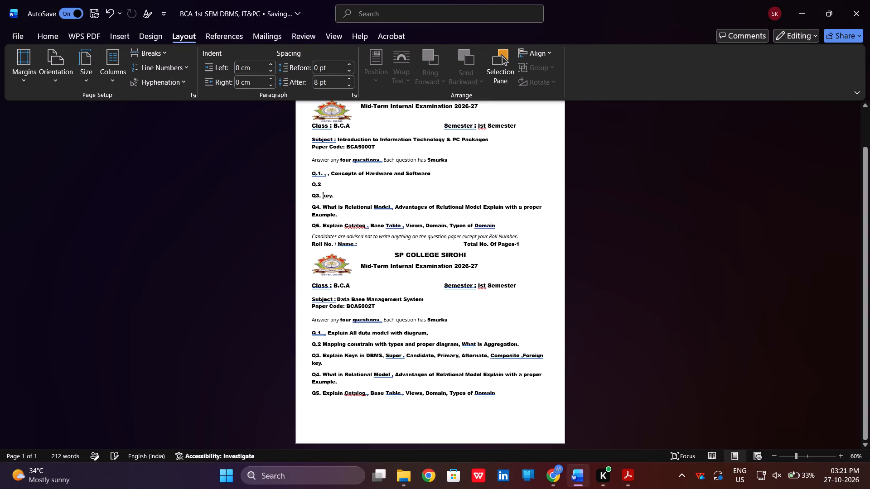
left_click_drag(337, 194, 322, 196)
key("BackSpace")
left_click_drag(335, 211, 323, 207)
key("BackSpace")
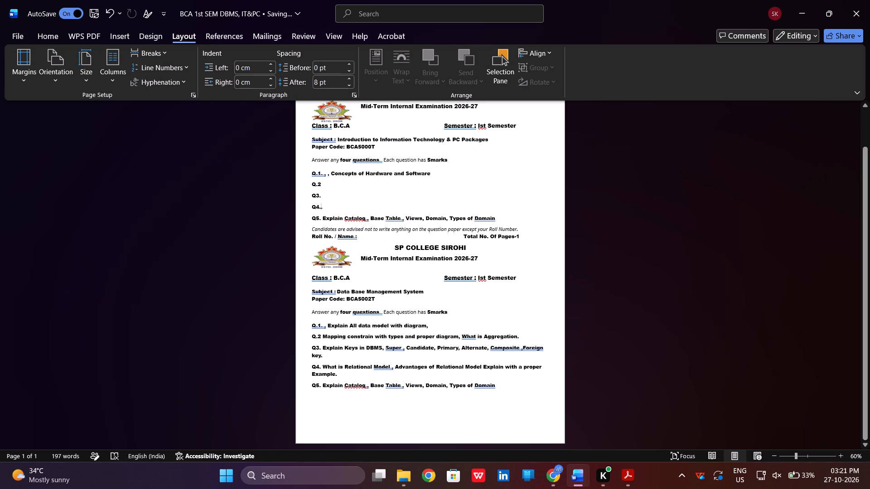
left_click_drag(502, 221, 334, 218)
key("BackSpace")
Enter "Charactersticks of Memory Hierarchy with diagram" as Q.2 of the Information Technology & PC Packages paper.
left_click(341, 179)
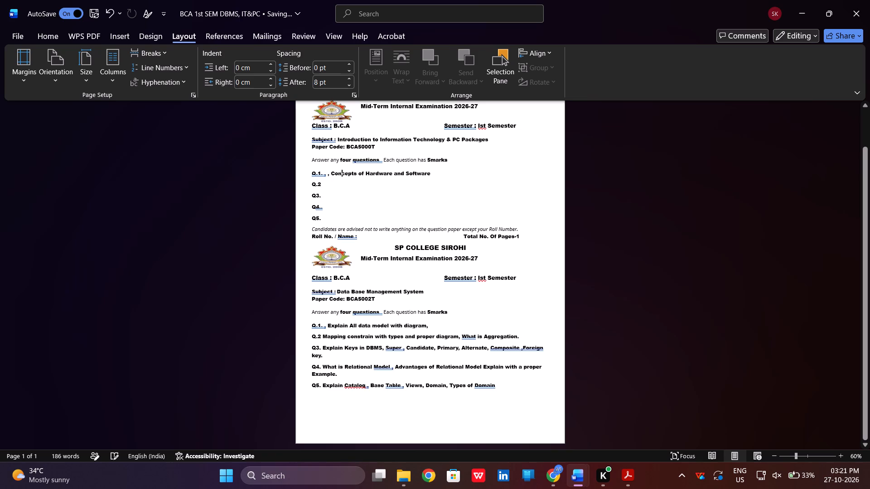
left_click(340, 187)
type("Charactersticks")
key("space")
key("p")
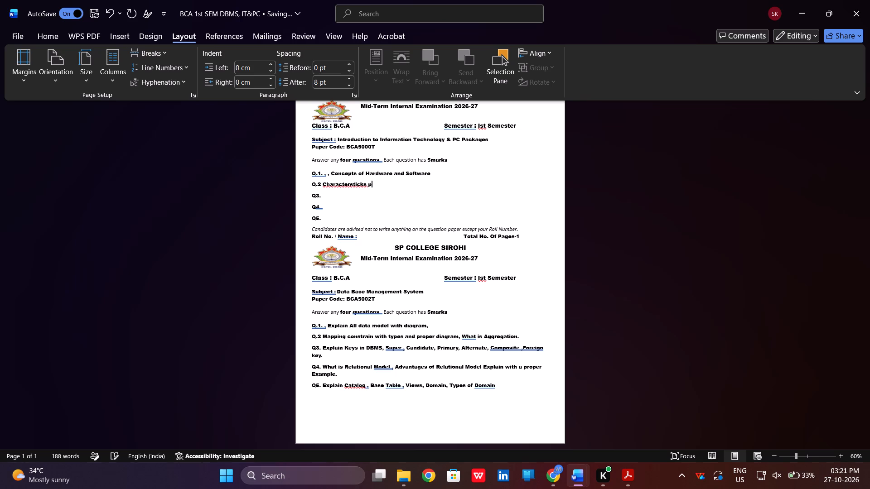
key("BackSpace")
type("of Memory Hierarchu")
key("BackSpace")
type("y")
key("space")
key("Down")
key("Up")
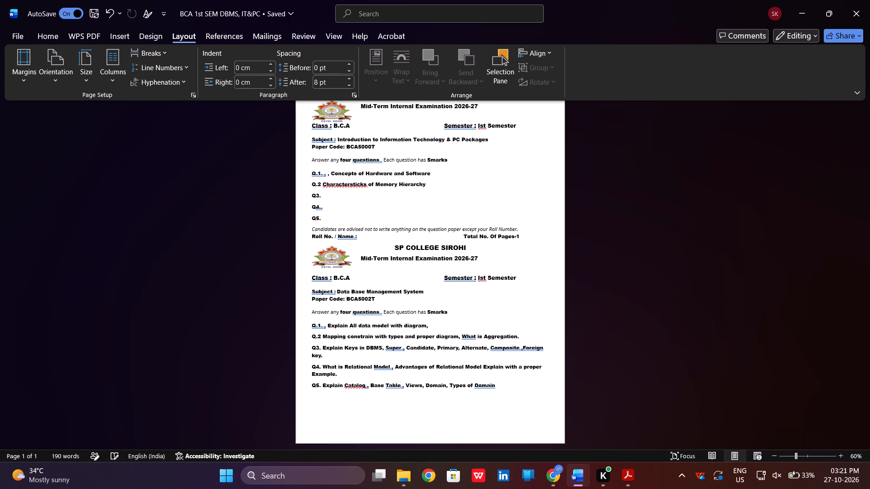
type("with diagram")
Look through the Unit1 notes, examining the Memory Hierarchy section with its diagram and characteristics.
key("alt+Tab")
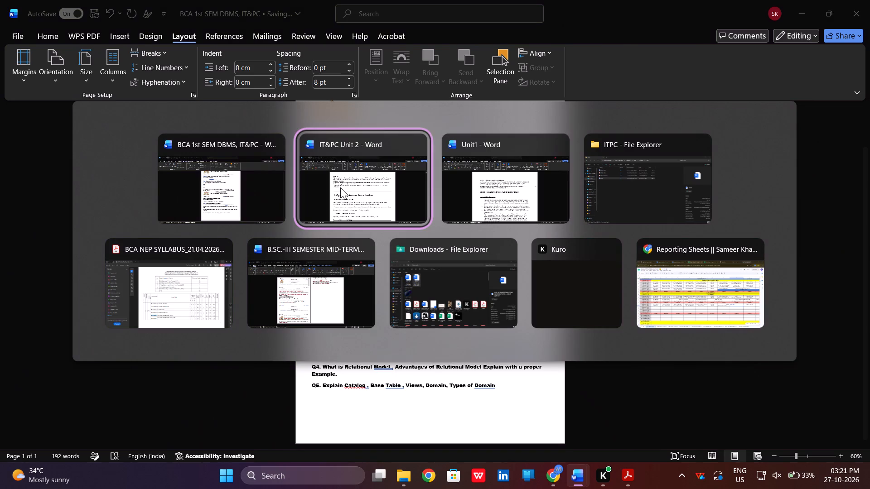
key("alt+Tab")
scroll(384, 285, "down", 14)
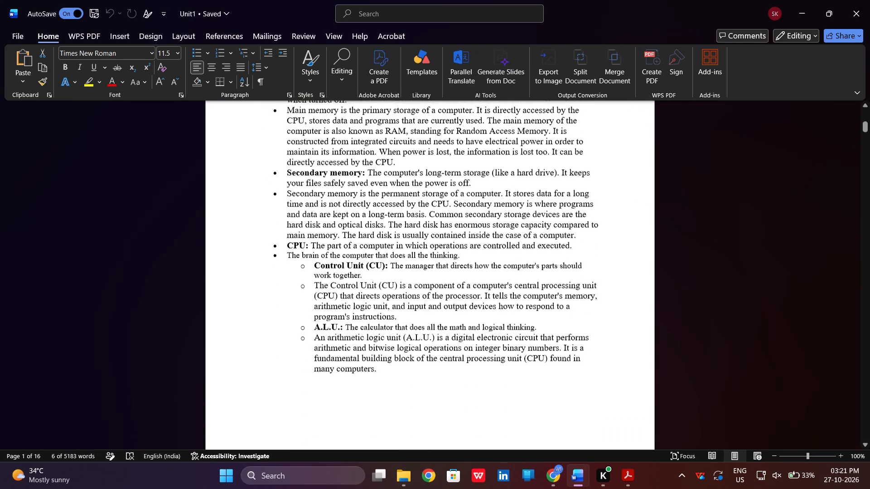
scroll(382, 284, "down", 6)
scroll(559, 262, "down", 8)
left_click_drag(869, 139, 869, 146)
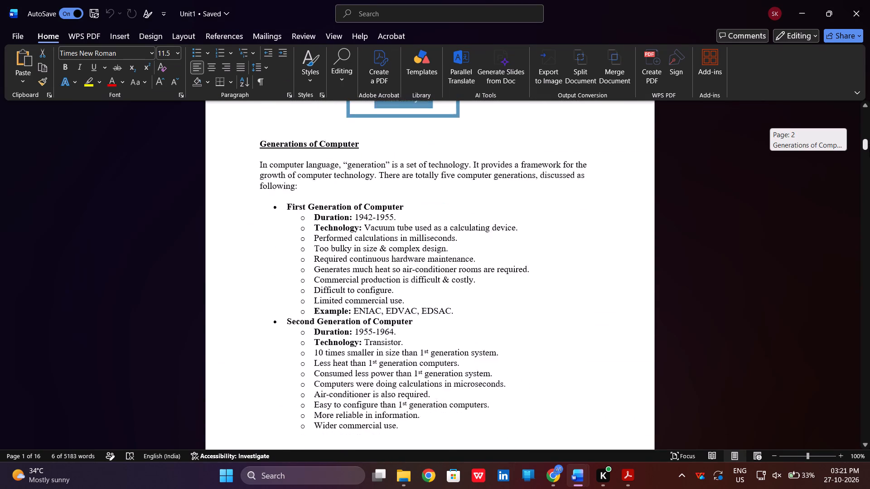
left_click_drag(869, 146, 869, 216)
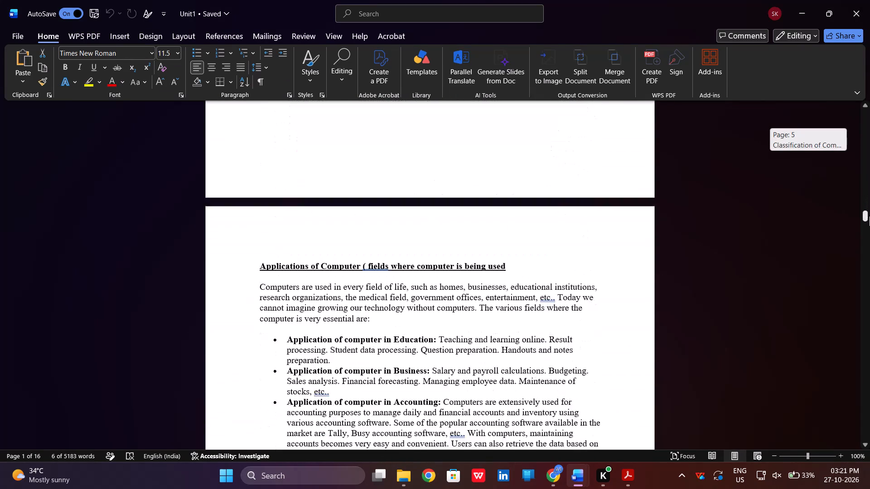
left_click_drag(869, 216, 869, 247)
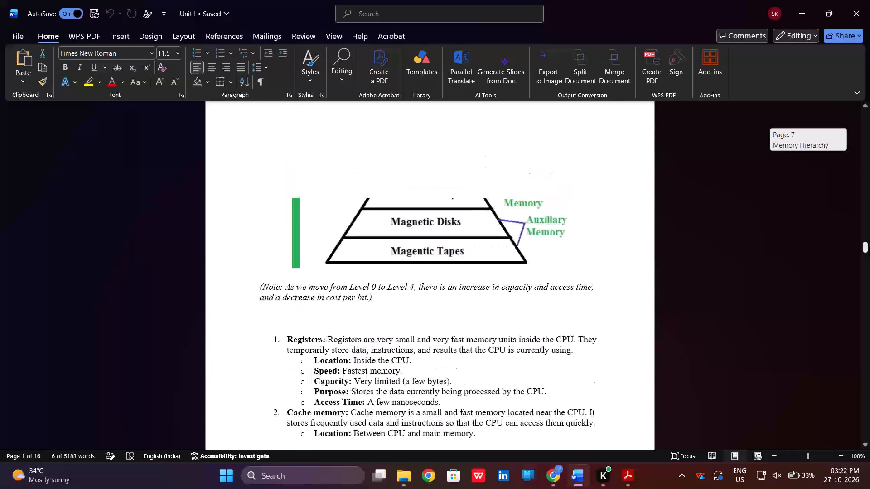
left_click_drag(869, 247, 869, 247)
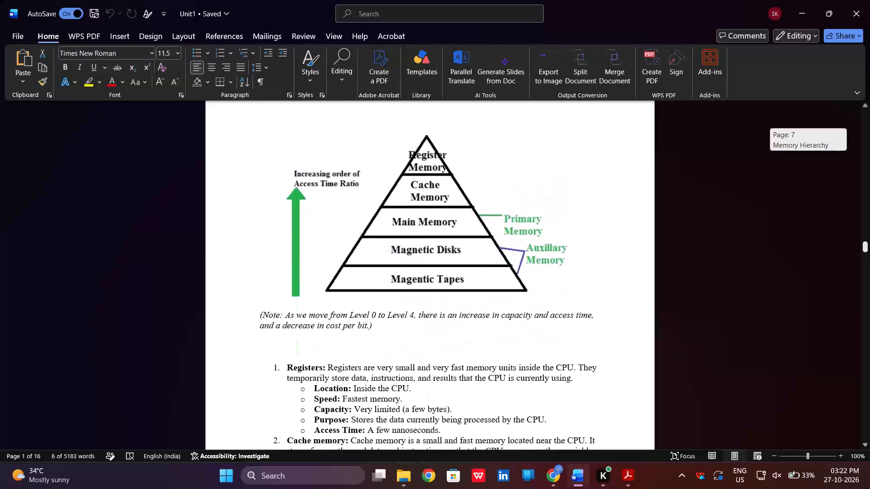
left_click_drag(869, 247, 869, 262)
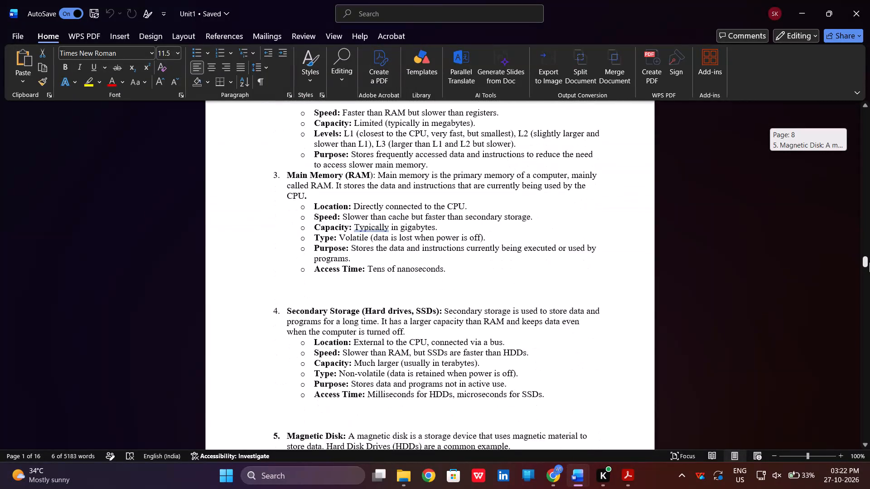
left_click_drag(869, 262, 869, 267)
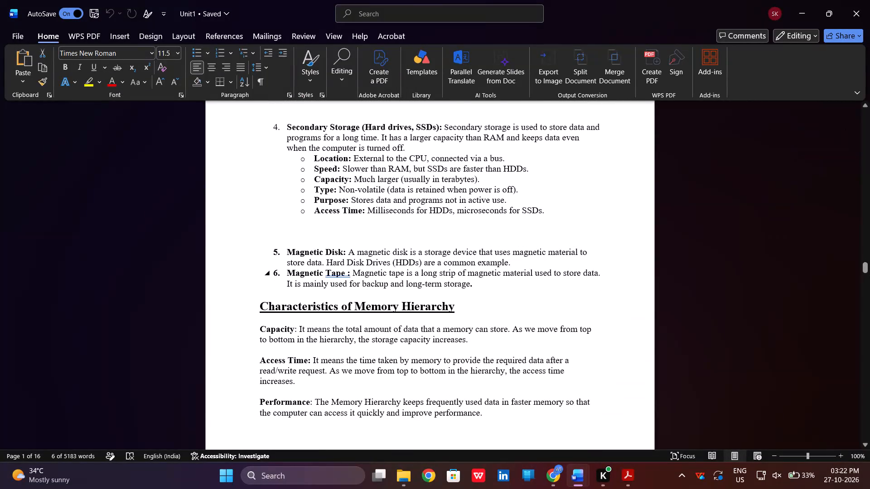
scroll(403, 304, "up", 20)
scroll(403, 304, "up", 5)
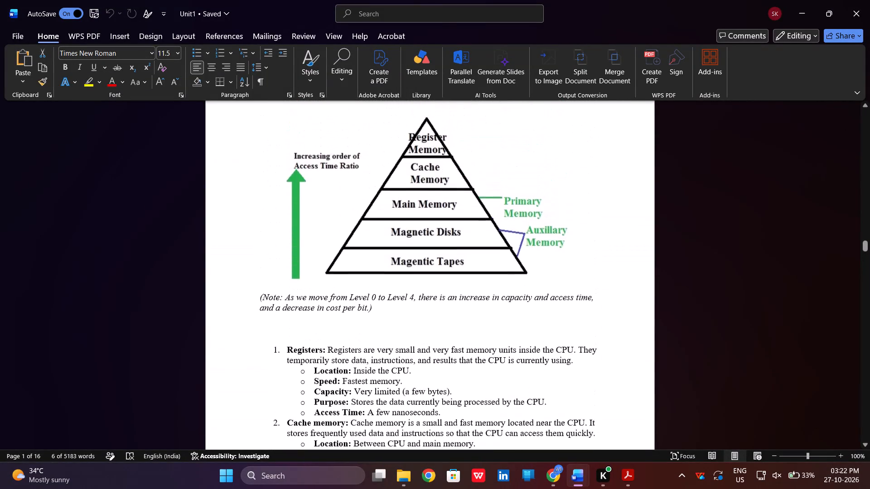
scroll(403, 304, "up", 5)
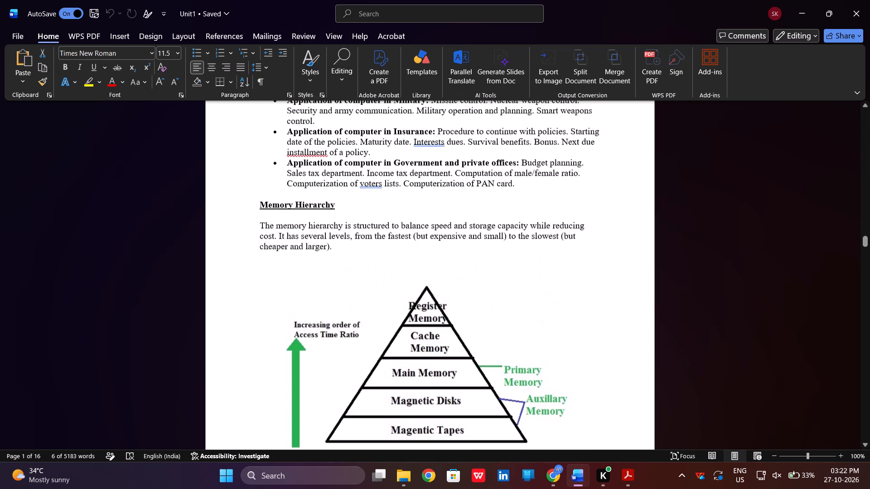
Delete the word "diagram" from the end of Q.2 in the Information Technology & PC Packages paper.
key("alt+Tab")
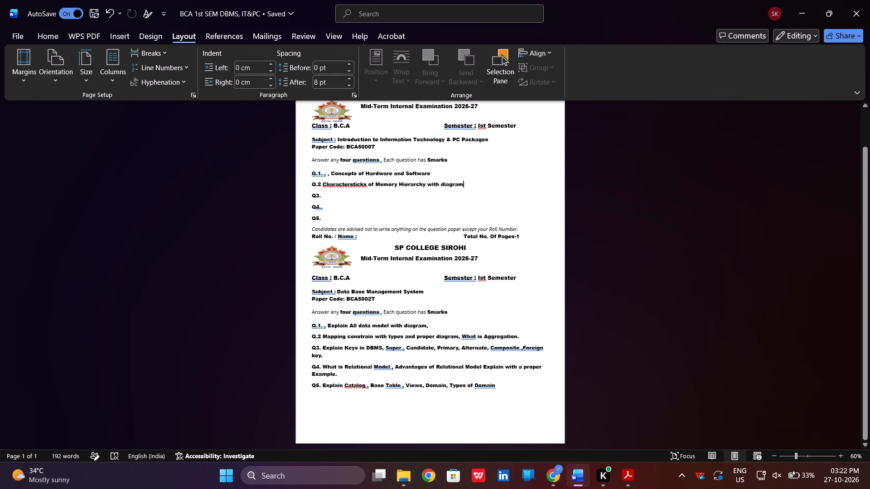
key("ctrl+BackSpace")
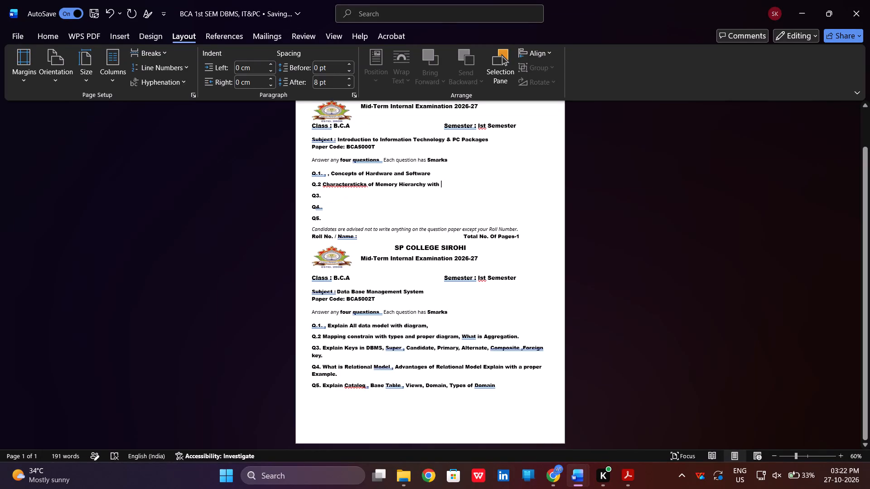
Look through the Unit1 notes, examining the computer applications, Memory Hierarchy, Components of Computer System and Hardware & Software sections.
key("alt+Tab")
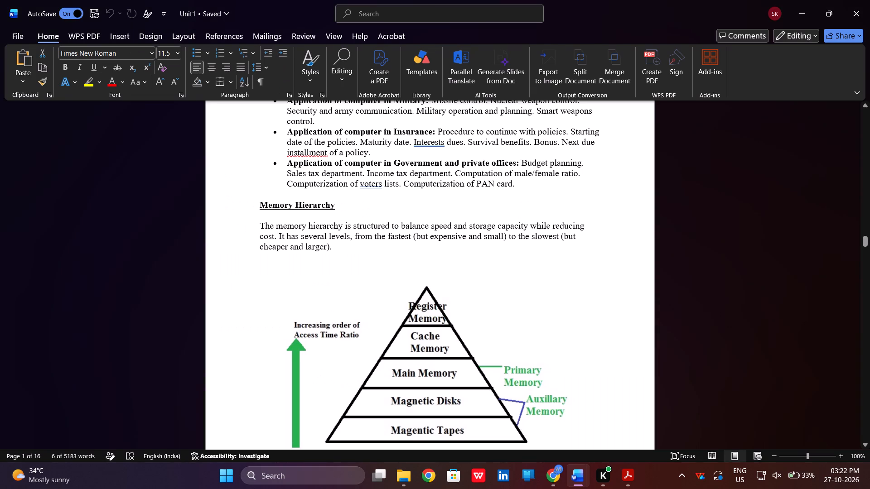
scroll(378, 284, "down", 3)
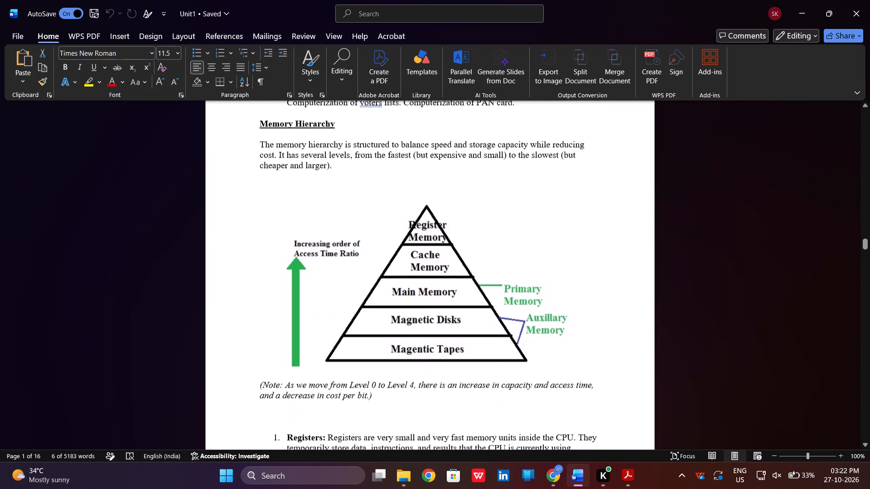
scroll(378, 284, "down", 6)
scroll(378, 284, "up", 15)
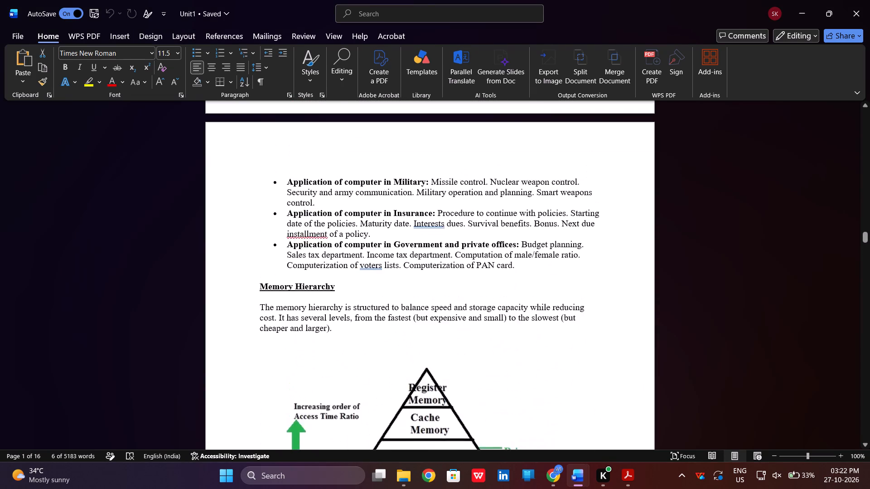
scroll(378, 284, "up", 19)
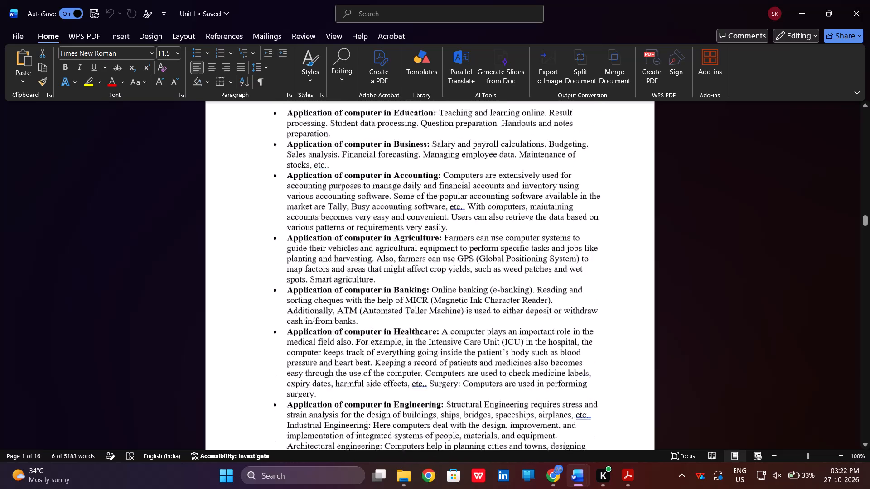
scroll(378, 284, "down", 19)
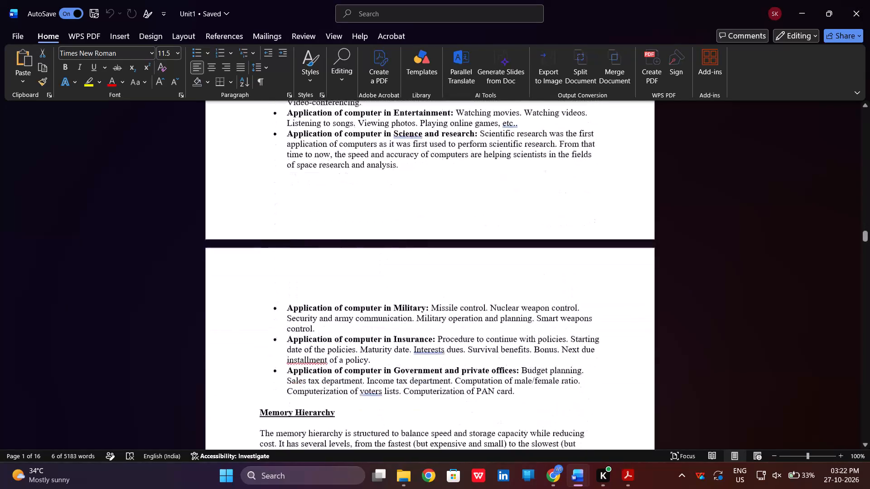
scroll(377, 275, "down", 17)
scroll(377, 276, "down", 11)
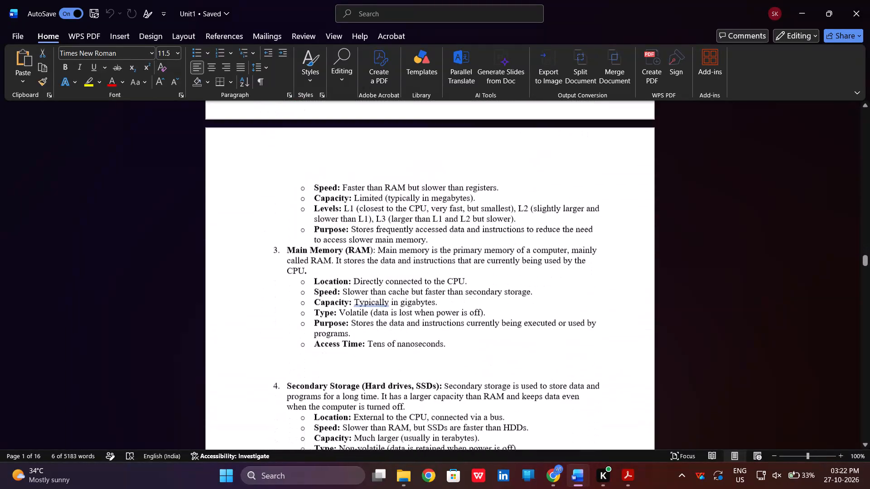
scroll(377, 276, "down", 12)
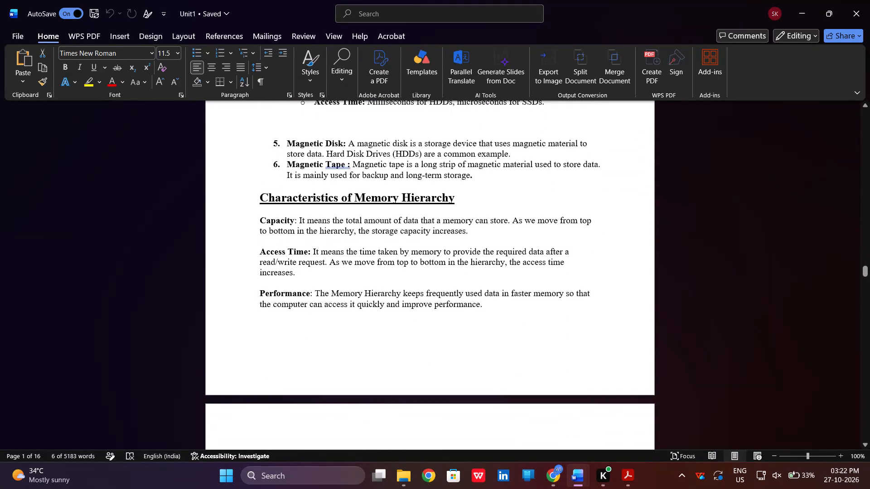
scroll(377, 276, "down", 13)
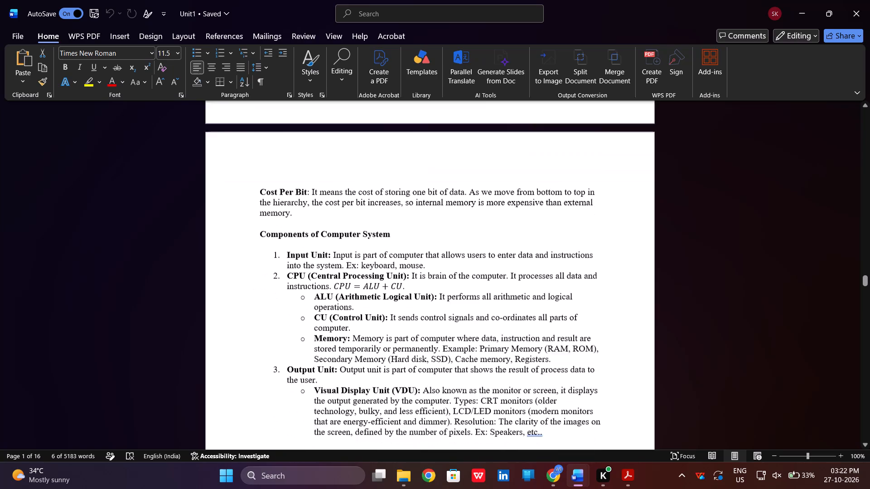
scroll(377, 276, "down", 2)
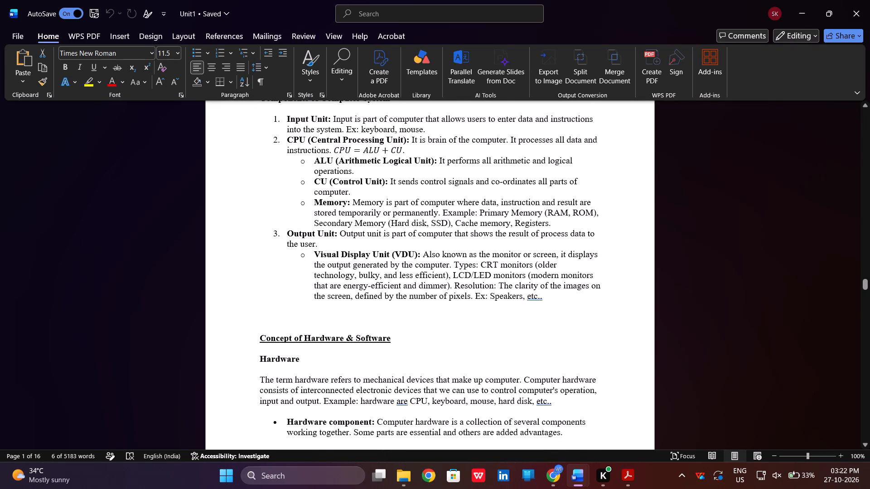
Delete the trailing word "with" from Q.2 of the Information Technology & PC Packages paper so it ends at "Memory Hierarchy".
key("alt+Tab")
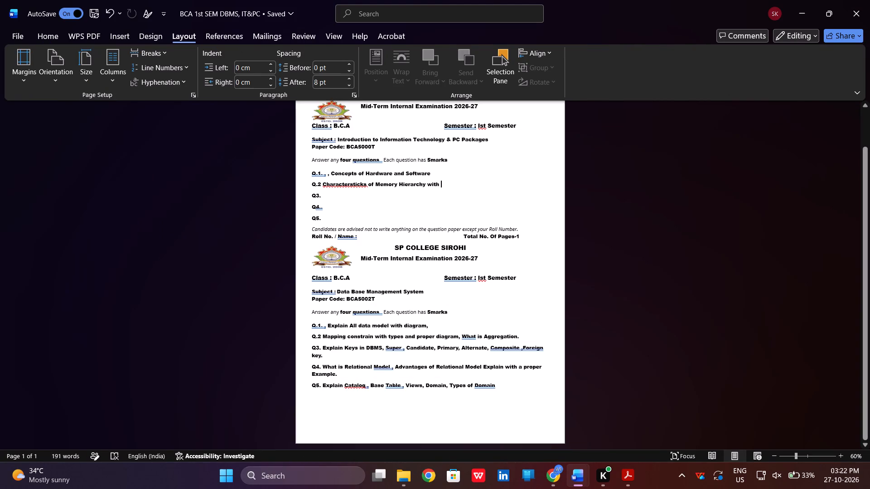
key("shift+f")
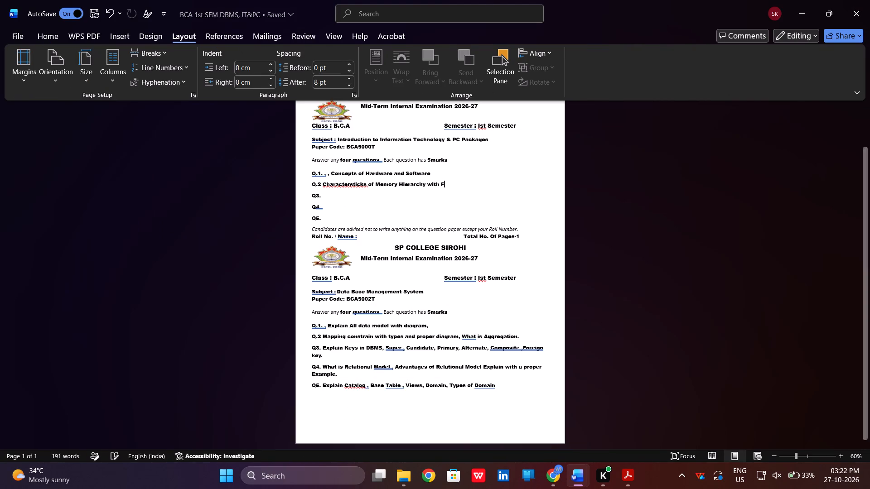
key("BackSpace")
type("Do")
key("BackSpace")
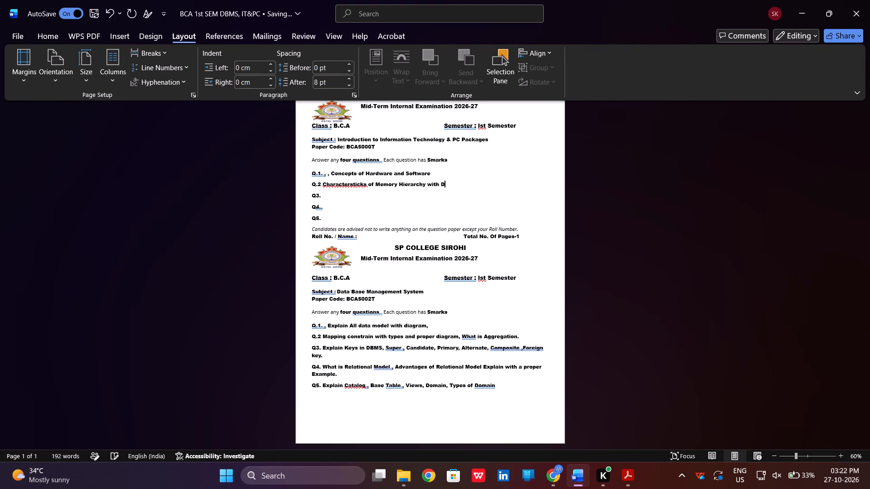
key("ctrl+BackSpace")
key("BackSpace")
key("ctrl+BackSpace")
key("comma")
key("BackSpace")
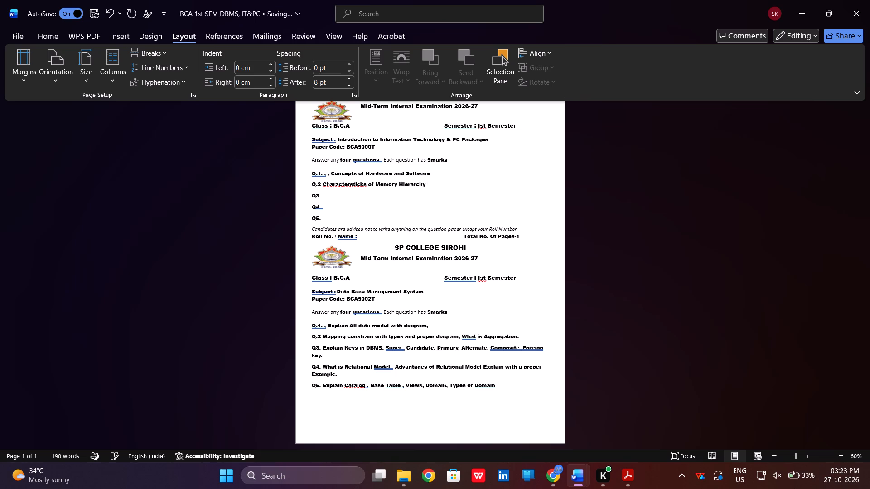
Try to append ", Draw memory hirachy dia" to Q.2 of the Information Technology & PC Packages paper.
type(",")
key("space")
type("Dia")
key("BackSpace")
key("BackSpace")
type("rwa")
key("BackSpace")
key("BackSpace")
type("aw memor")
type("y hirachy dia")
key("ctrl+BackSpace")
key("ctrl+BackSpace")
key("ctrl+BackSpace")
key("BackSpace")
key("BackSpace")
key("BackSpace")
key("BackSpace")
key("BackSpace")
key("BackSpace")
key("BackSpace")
Review the Unit1 notes around Characteristics of Memory Hierarchy and Components of Computer System for question material.
key("alt+Tab")
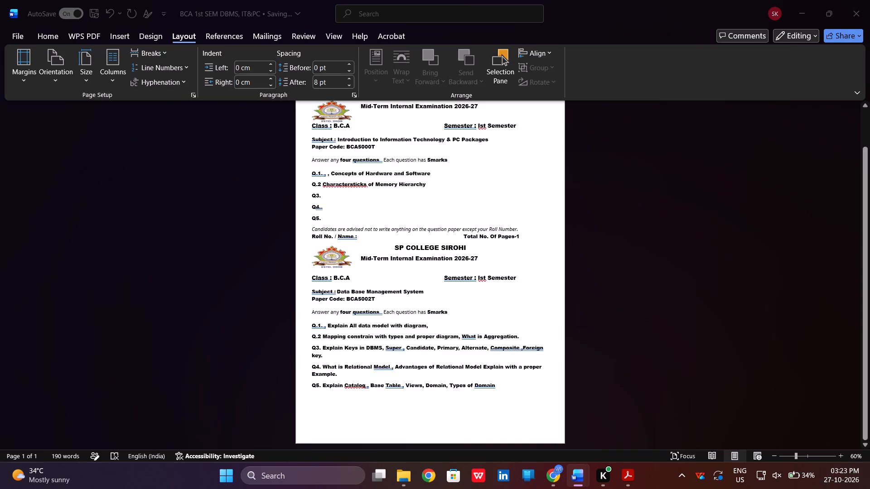
scroll(383, 285, "down", 3)
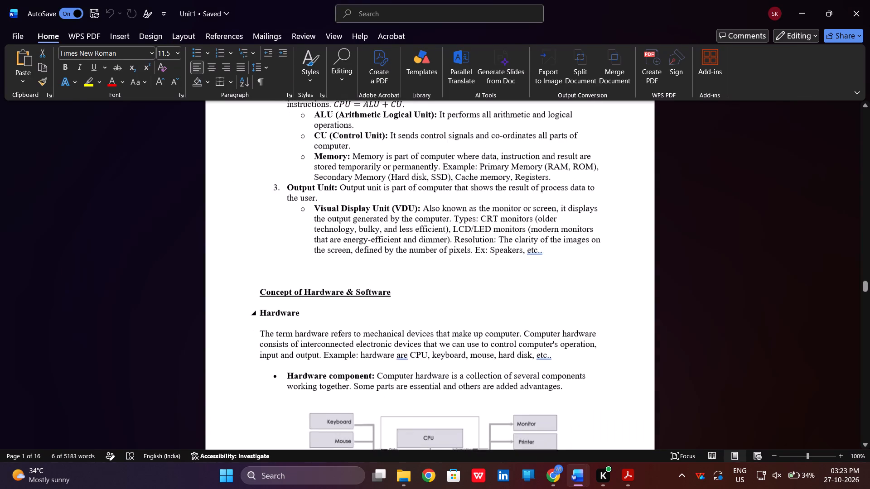
scroll(382, 285, "up", 13)
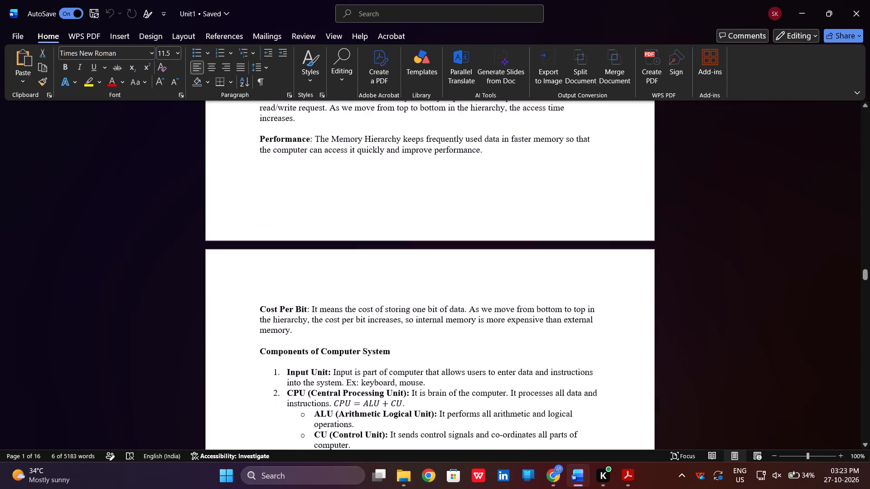
scroll(382, 285, "up", 9)
scroll(382, 285, "down", 18)
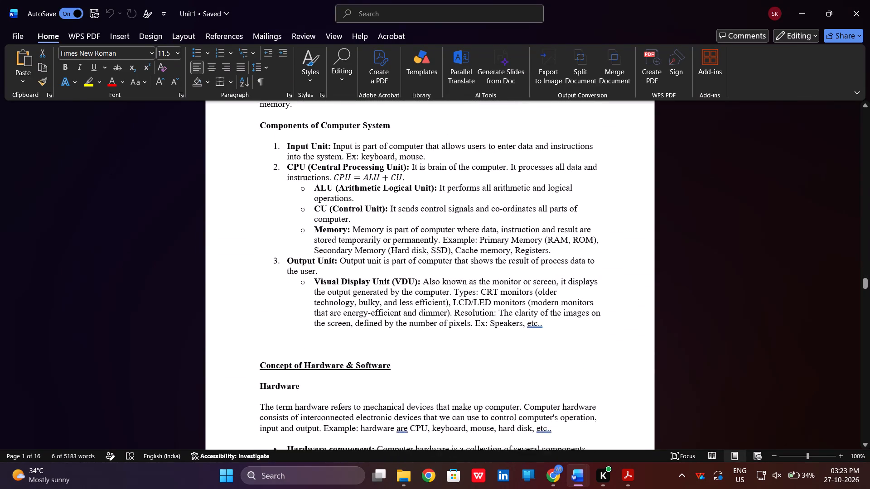
scroll(381, 283, "up", 13)
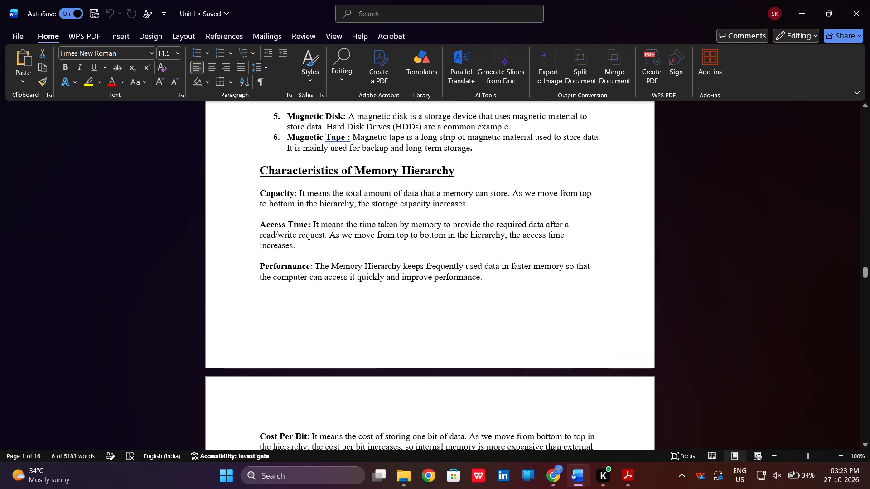
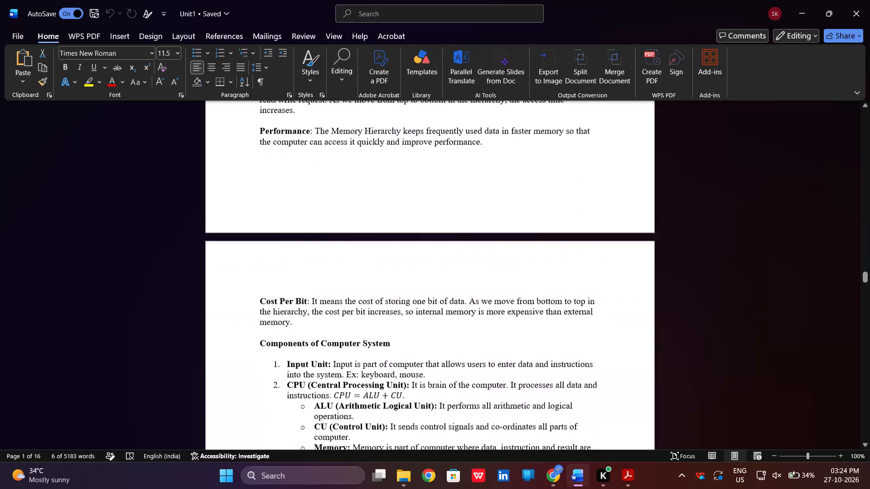
Review the Unit1 notes on Components of Computer System and the Memory Hierarchy diagram with its memory levels.
scroll(376, 257, "down", 2)
scroll(376, 257, "up", 4)
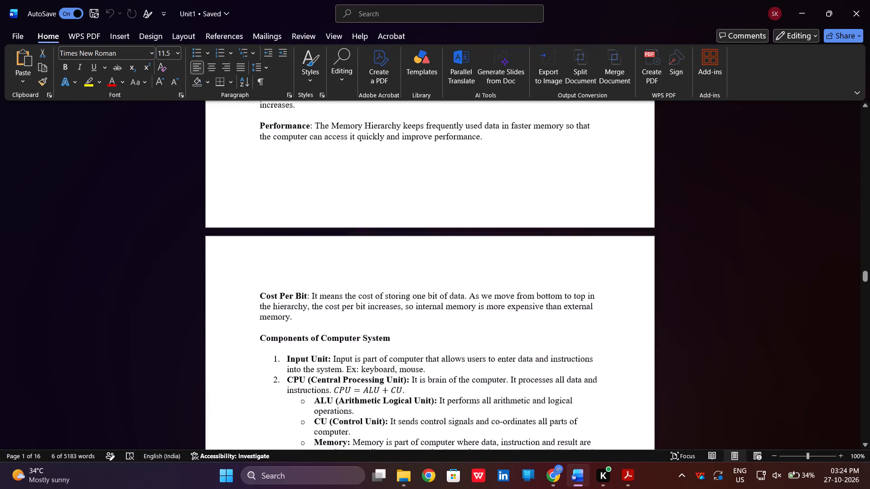
scroll(376, 257, "up", 3)
scroll(376, 257, "down", 10)
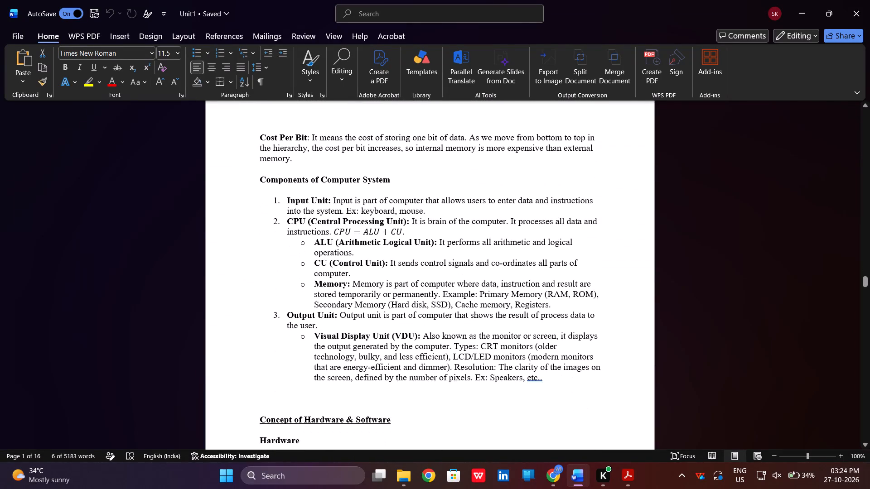
scroll(358, 233, "down", 4)
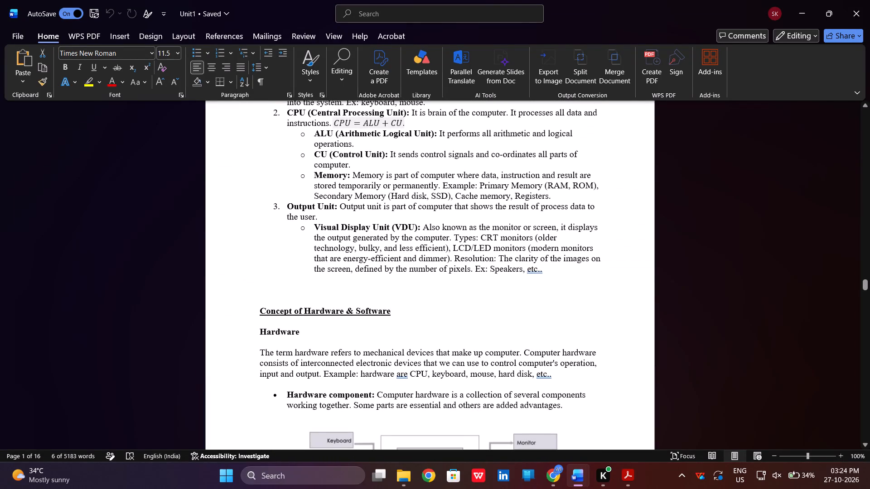
scroll(358, 234, "down", 3)
scroll(358, 234, "up", 20)
scroll(358, 234, "up", 9)
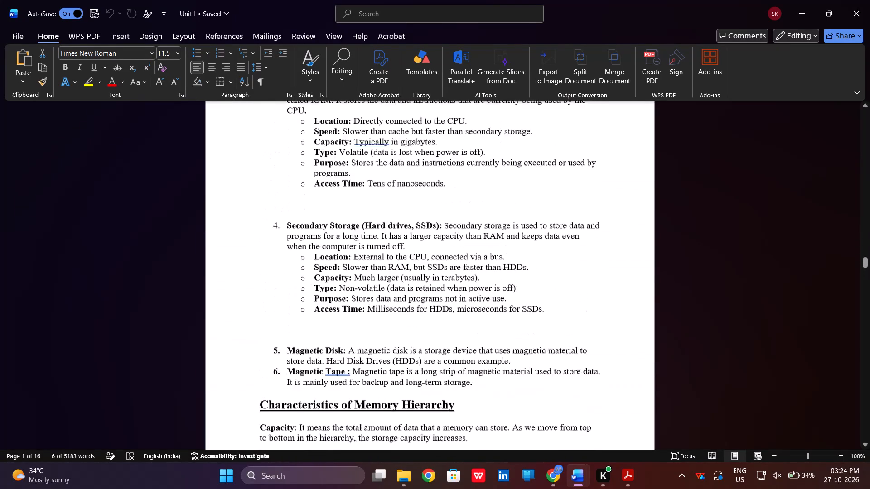
scroll(358, 234, "up", 19)
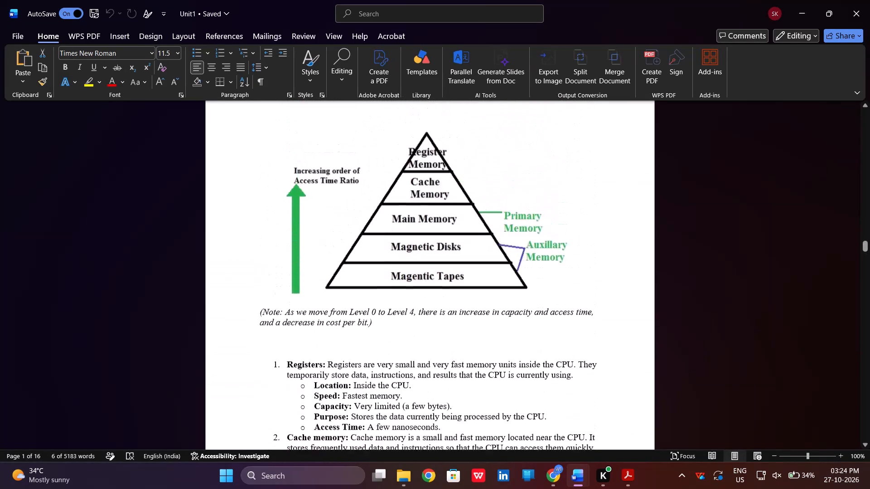
scroll(358, 234, "up", 3)
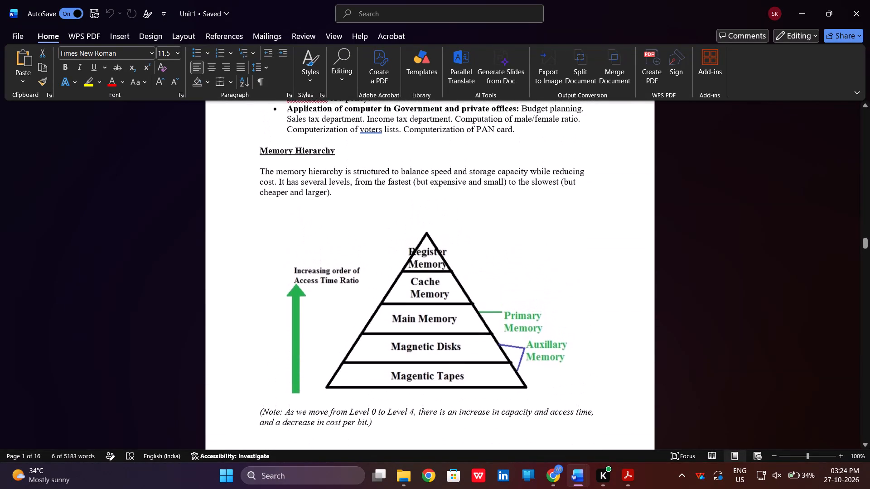
scroll(358, 234, "down", 4)
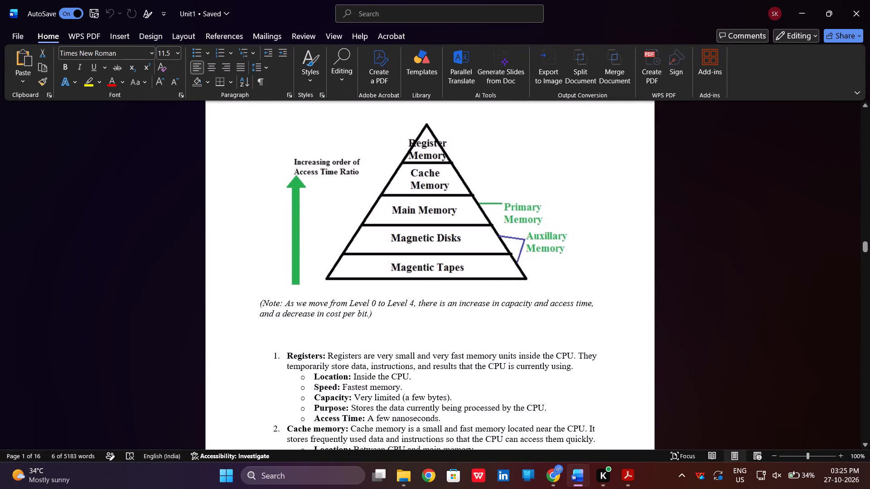
scroll(389, 214, "down", 6)
scroll(388, 216, "up", 5)
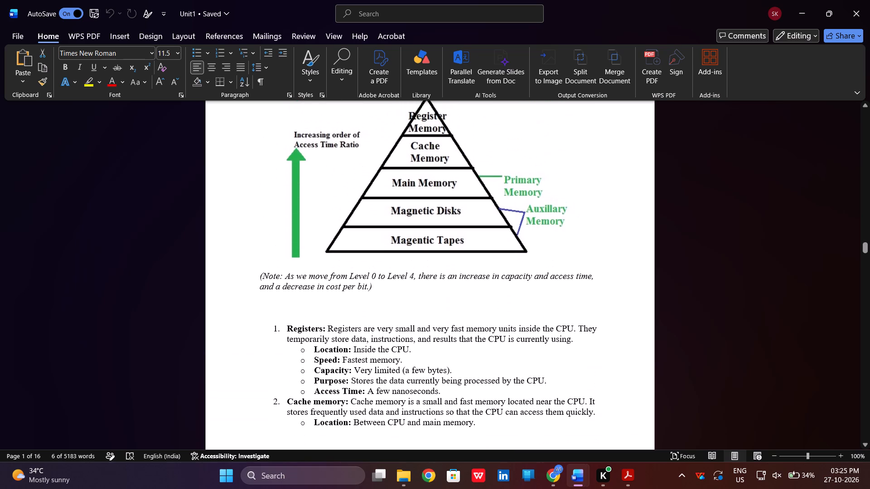
scroll(304, 338, "up", 1)
scroll(304, 338, "down", 2)
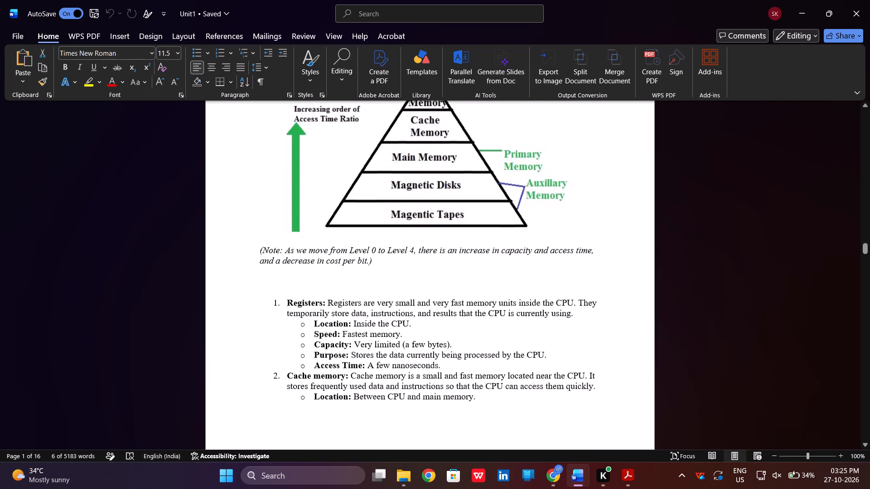
scroll(304, 338, "down", 1)
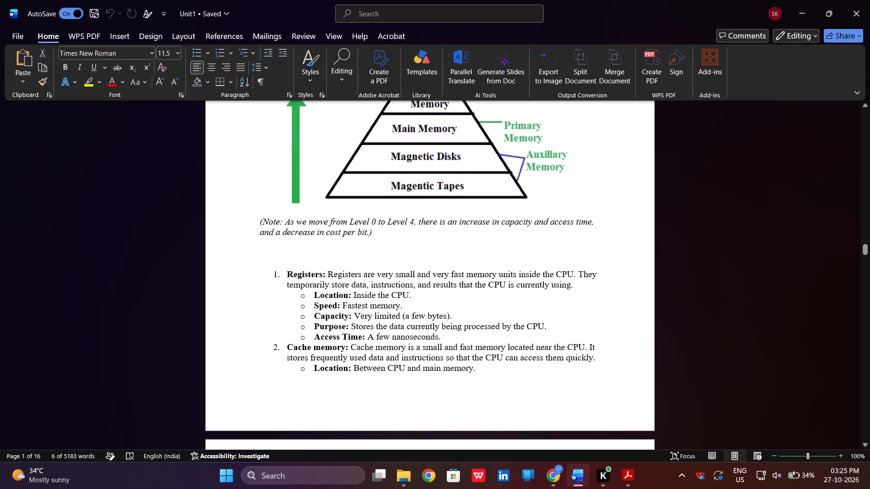
scroll(360, 280, "down", 3)
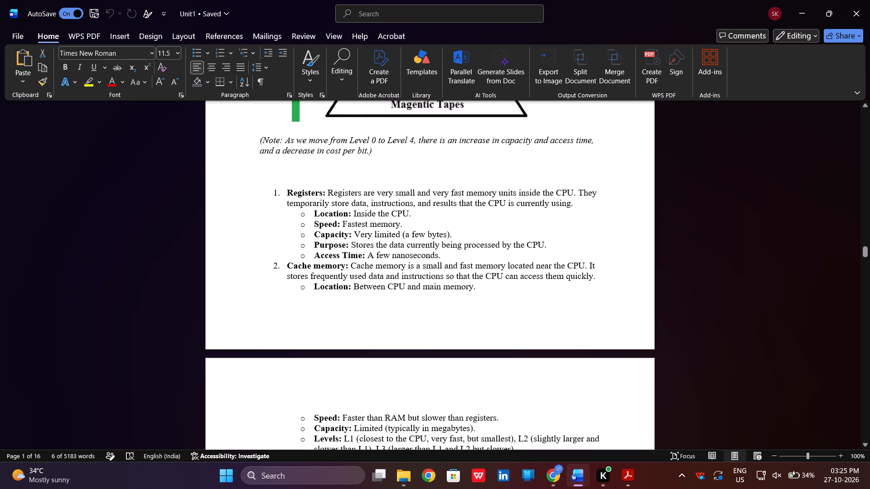
scroll(319, 292, "down", 7)
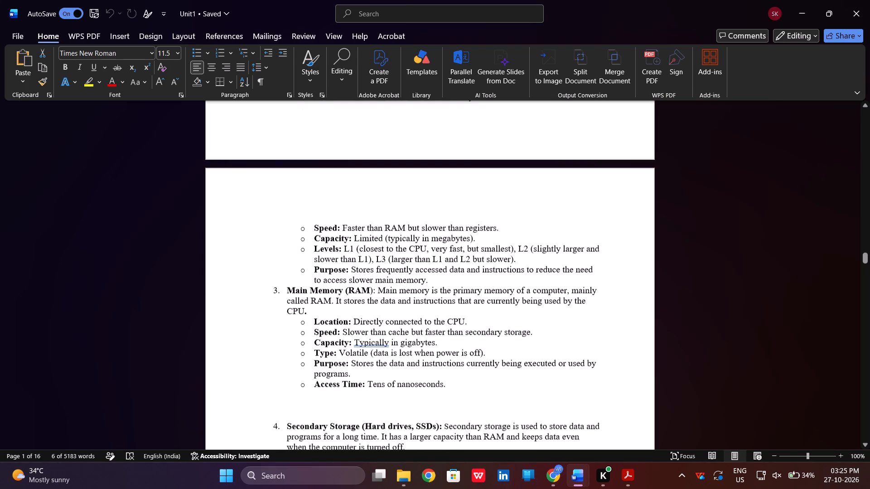
scroll(312, 295, "up", 12)
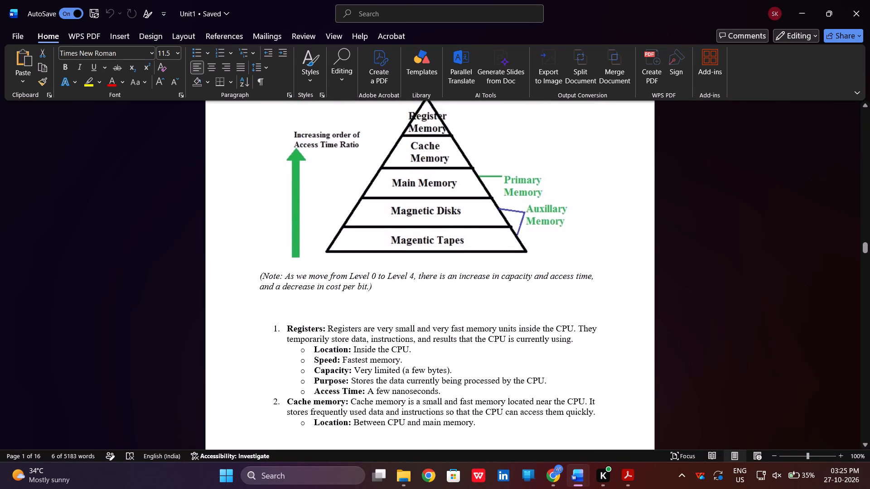
scroll(415, 309, "up", 3)
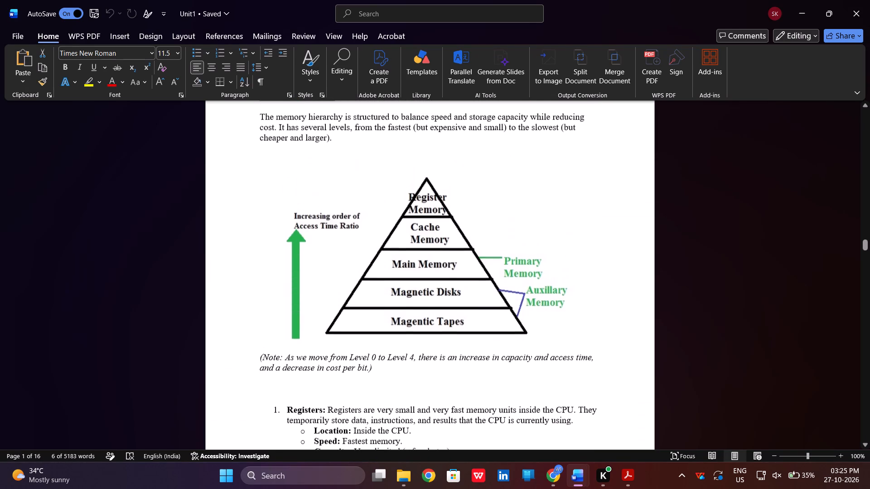
scroll(332, 273, "up", 2)
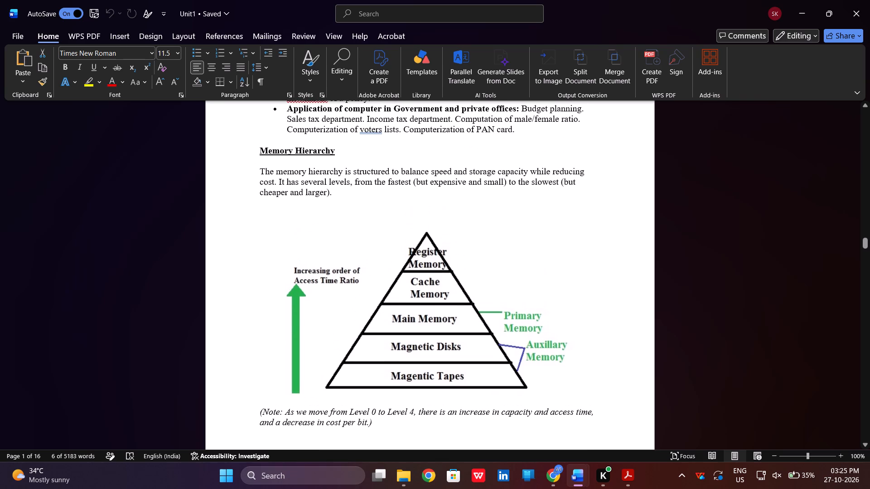
scroll(382, 321, "down", 8)
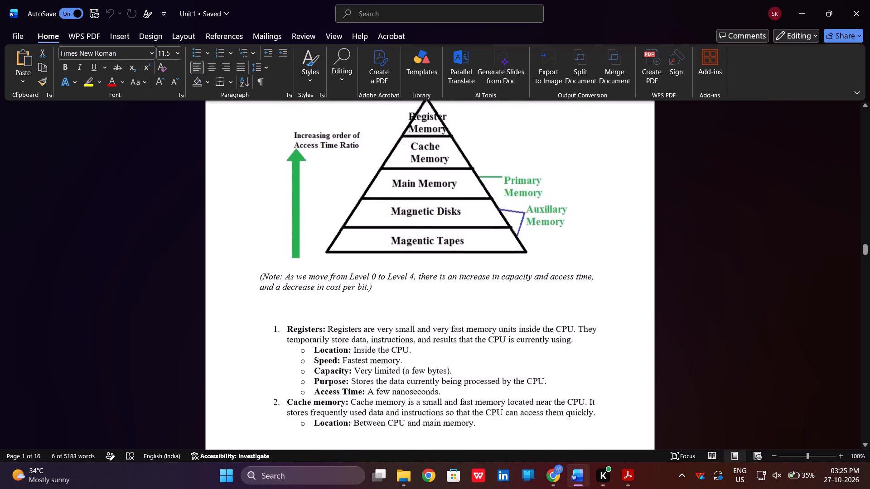
scroll(384, 316, "down", 1)
In the BCA 1st SEM paper, replace the words before "Memory Hierarchy" in Q.2 of the PC Packages section with "Explain".
key("alt+Tab")
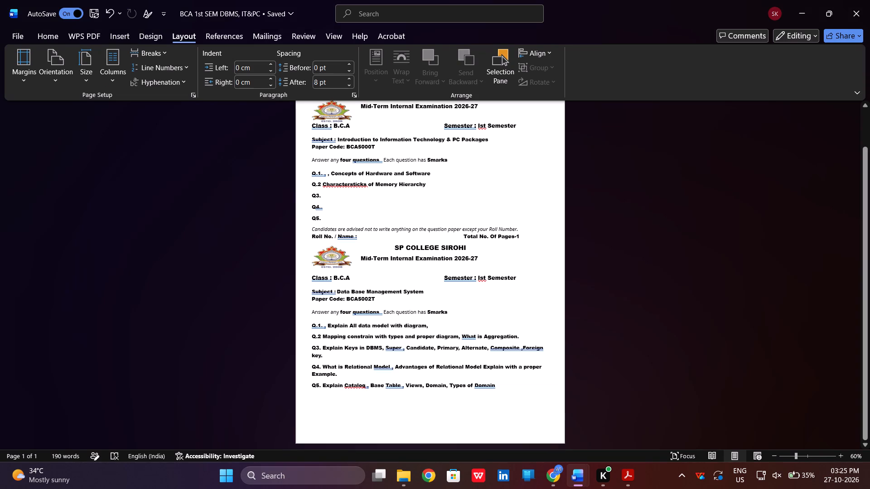
left_click(376, 187)
key("ctrl+BackSpace")
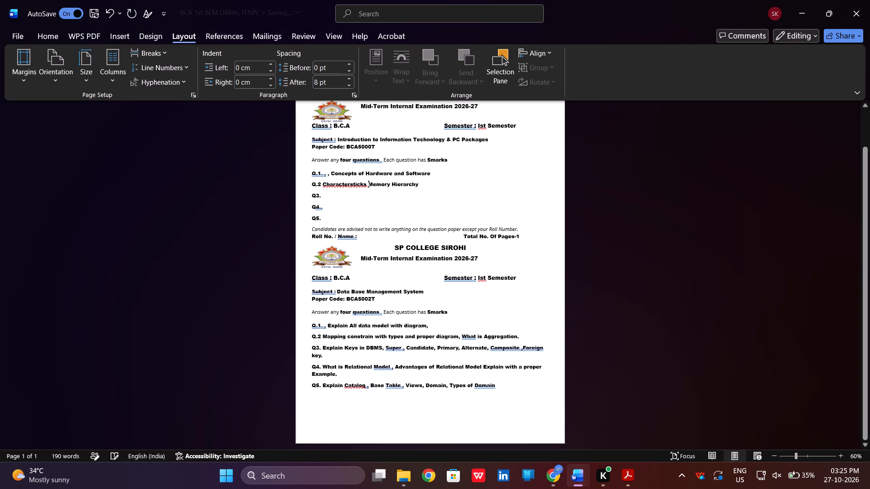
key("ctrl+BackSpace")
type("Explain")
key("space")
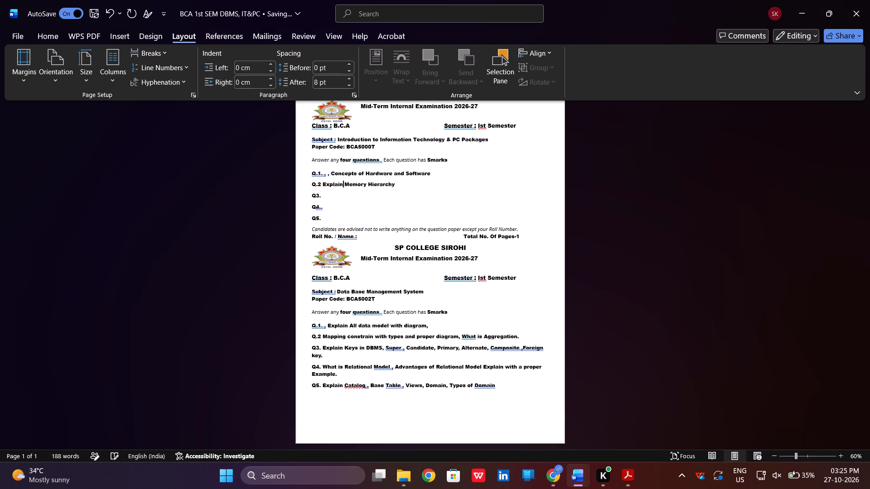
key("BackSpace")
key("space")
Append "Components - Registers ," after "Memory Hierarchy" in Q.2 of the Information Technology & PC Packages paper.
key("ctrl+Right")
key("ctrl+Right")
type("Componen")
key("BackSpace")
key("BackSpace")
type("ents")
key("space")
type("-")
key("space")
key("shift+r")
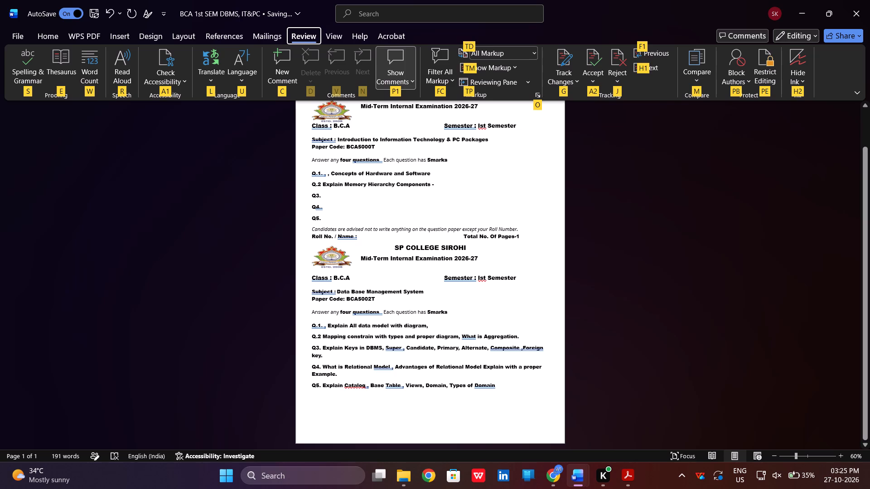
left_click(42, 37)
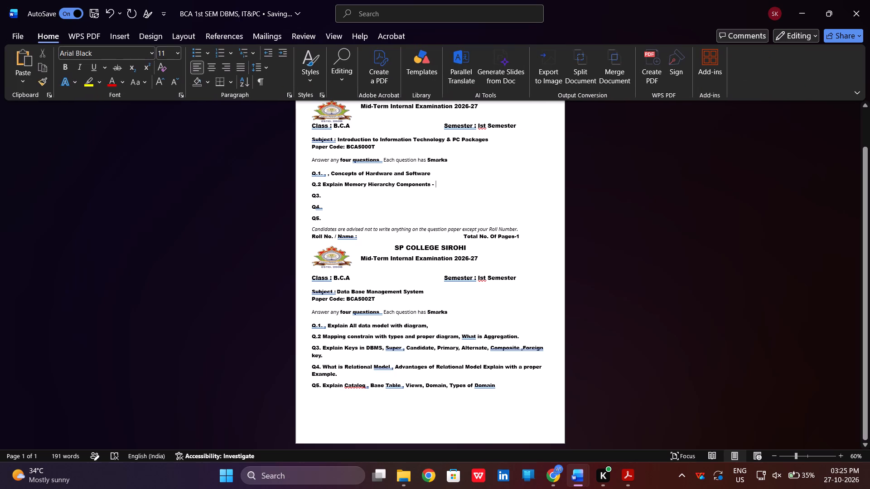
type("Re")
type("gisters ,")
Check the memory list in the Unit1 notes and add "Cache memory," to the end of Q.2.
key("alt+Tab")
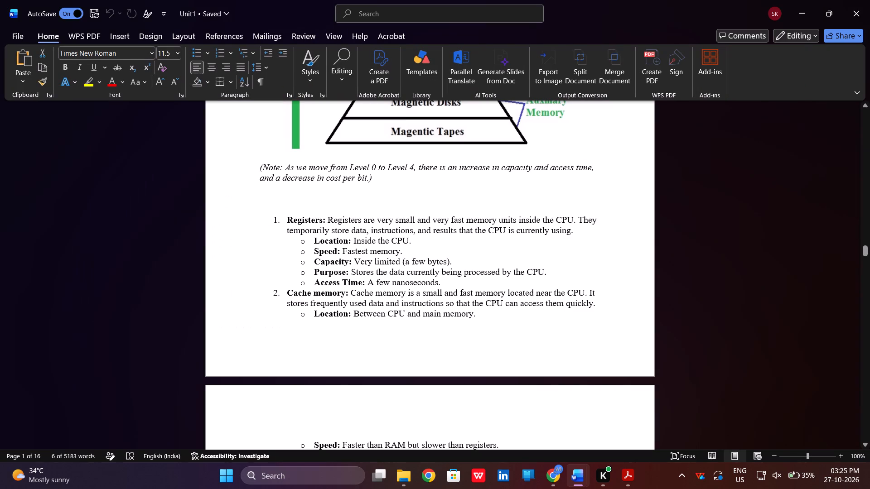
key("alt+Tab")
type("Cache memory")
type(",")
key("space")
Check the third memory level in the Unit1 notes and add "Main memory(RAM)," to the end of Q.2.
key("alt+Tab")
scroll(164, 449, "down", 8)
key("alt+Tab")
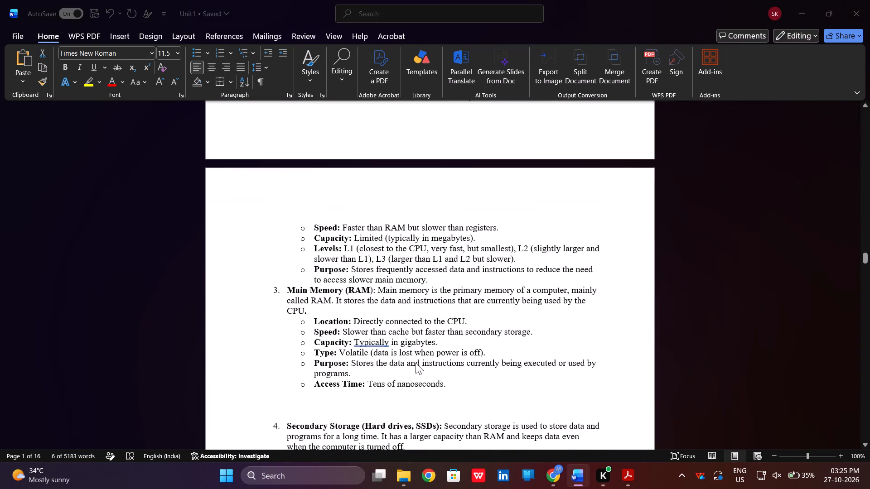
type("Main")
key("space")
type("memory")
key("space")
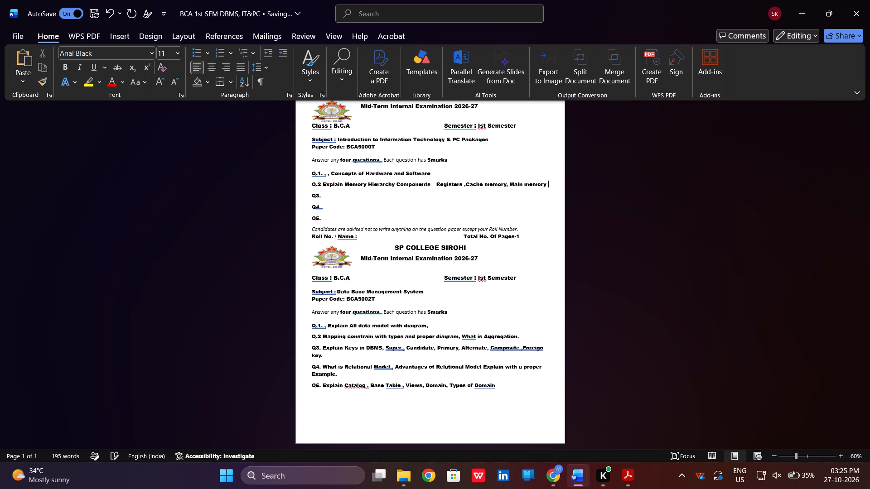
key("BackSpace")
type("(RAM")
key("shift+parenright")
type(",")
key("space")
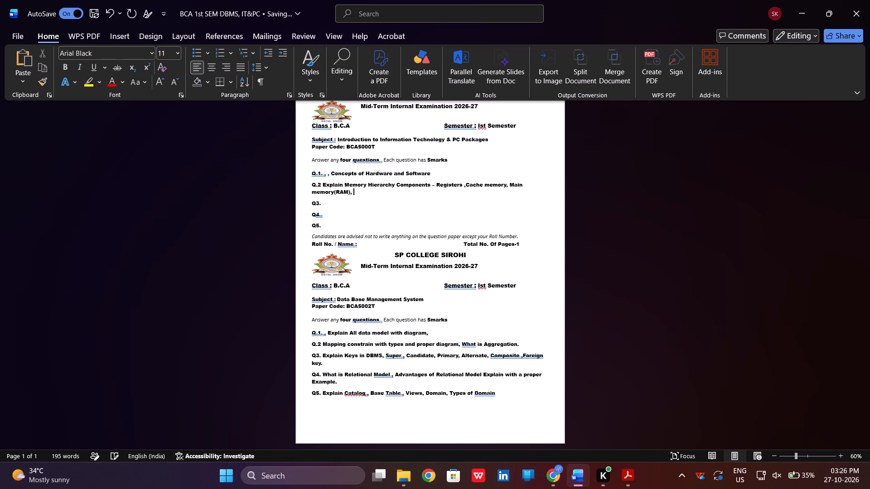
Check the fourth memory level in the Unit1 notes and add "Secondary memory" to the end of Q.2.
key("alt+Tab")
scroll(416, 363, "down", 1)
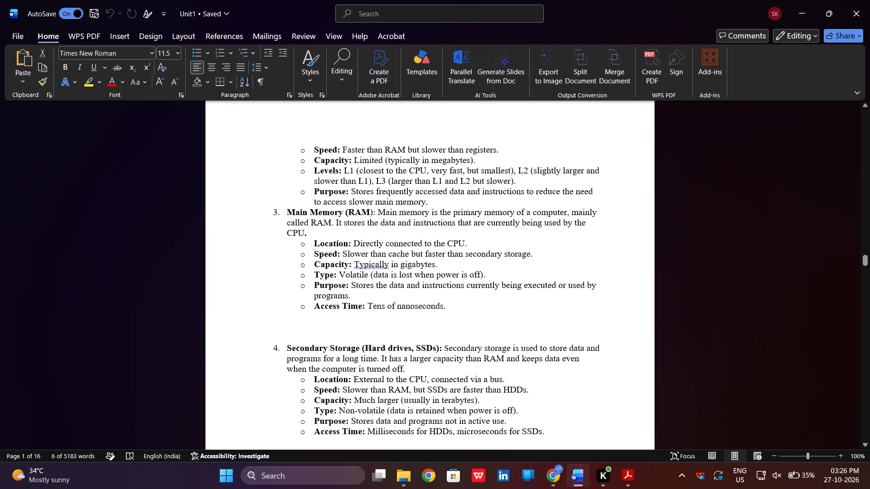
key("alt+Tab")
type("Secondary")
key("space")
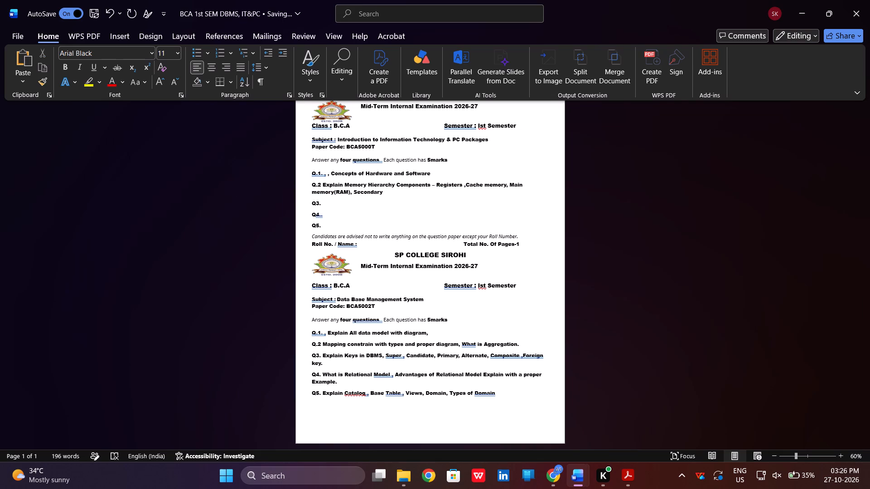
type("memory")
key("space")
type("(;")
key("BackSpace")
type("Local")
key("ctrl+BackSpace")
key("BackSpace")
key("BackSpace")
Add a comma after "Secondary memory" in Q.2.
key("comma")
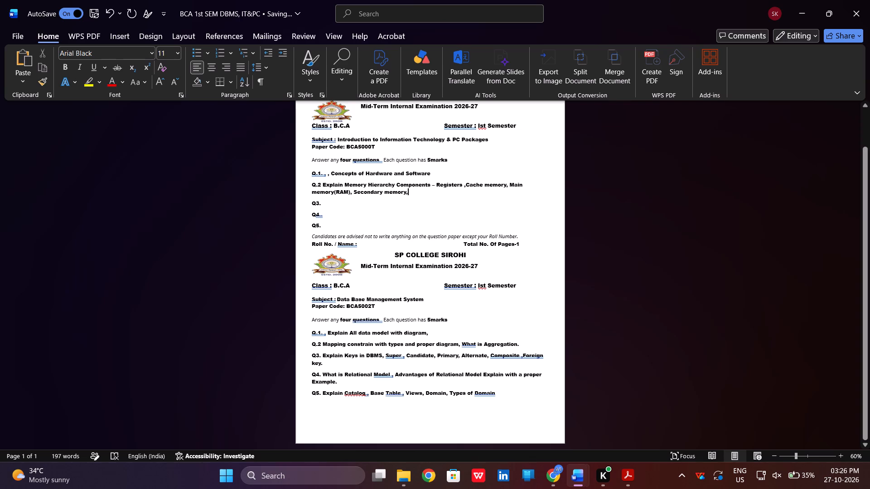
Delete "(RAM)" after "Main memory" in Q.2 of the IT & PC Packages paper.
left_click(349, 194)
key("BackSpace")
key("BackSpace")
key("BackSpace")
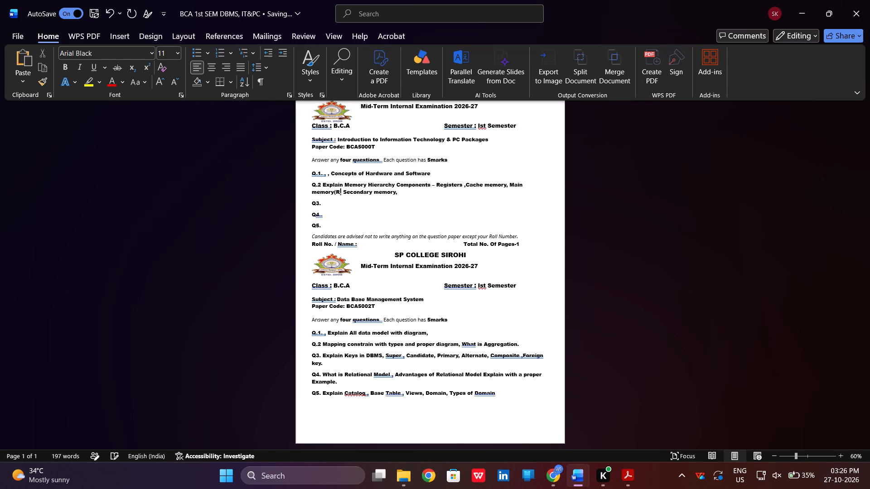
key("BackSpace")
key("BackSpace")
Check the remaining memory levels in the Unit1 notes and add "magnetic Disc, Magnetic Tape." to the end of Q.2.
key("alt+Tab")
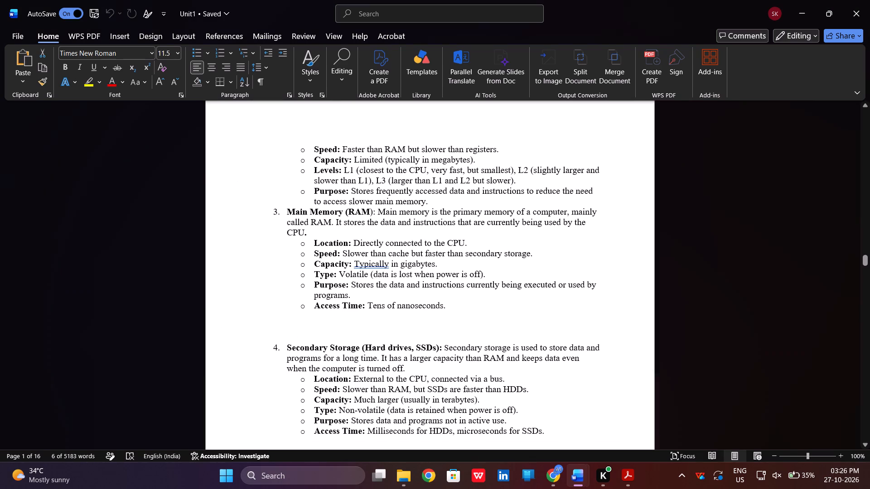
scroll(385, 295, "down", 1)
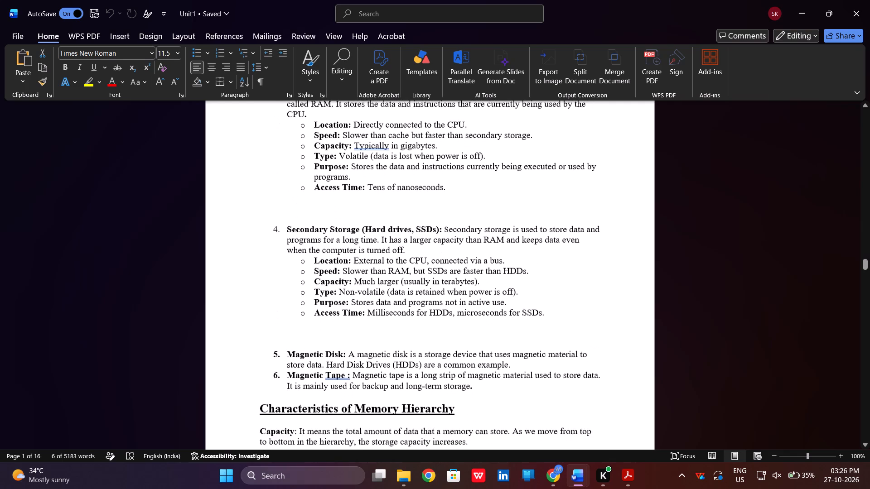
scroll(385, 295, "down", 1)
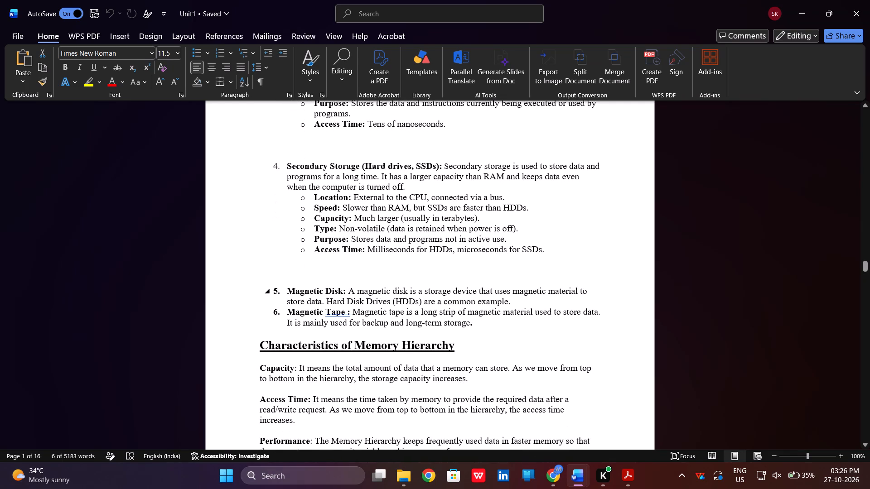
key("alt+Tab")
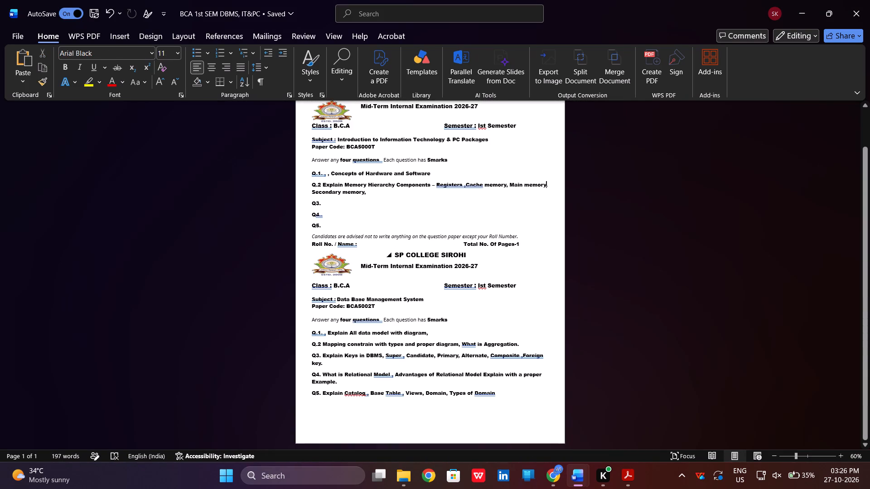
left_click(372, 190)
key("space")
type("magnetic Disc, Magnetic Tape")
key("period")
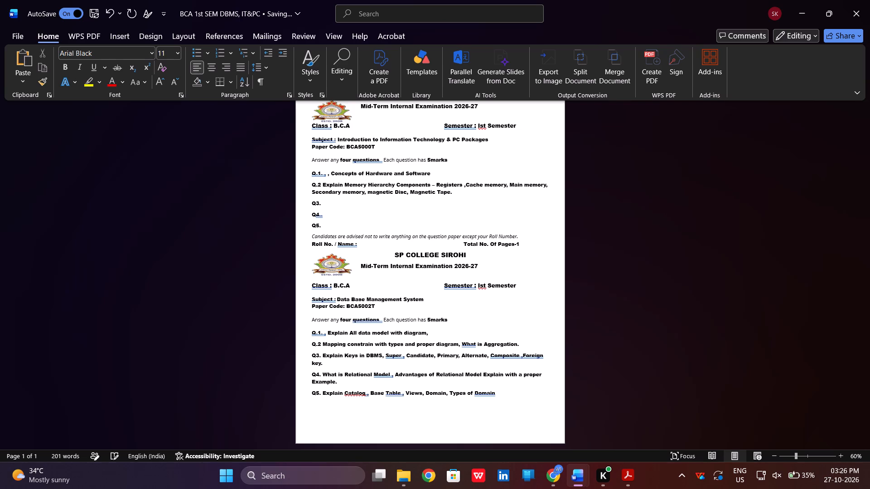
Look through the Unit1 notes from the memory hierarchy characteristics to the hardware and software section for a Q3 topic.
key("alt+Tab")
scroll(378, 236, "down", 4)
key("alt+Tab")
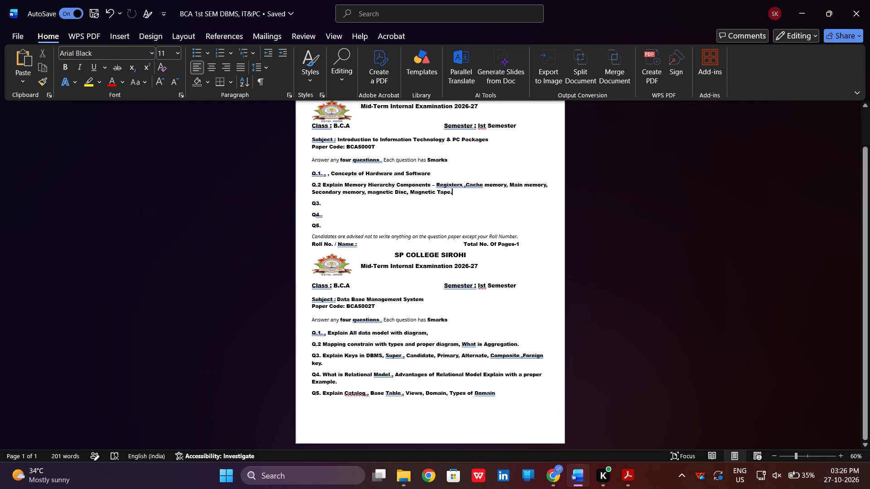
left_click(348, 203)
key("alt+Tab")
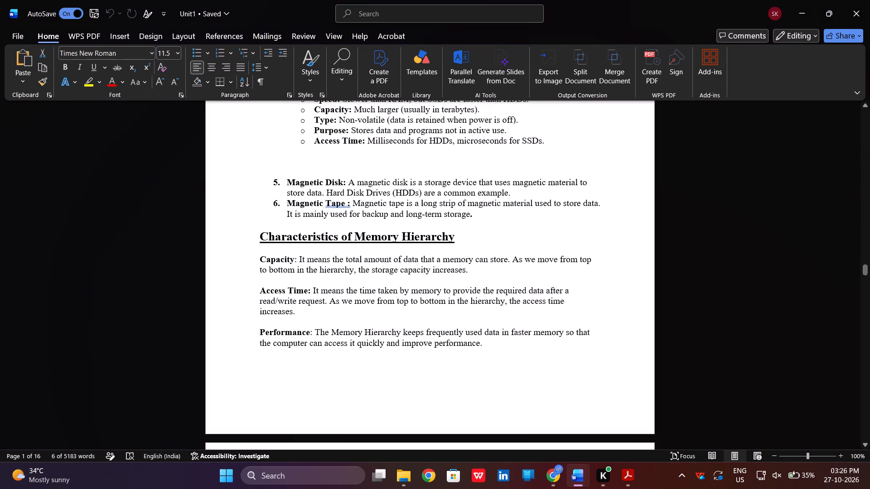
scroll(362, 261, "down", 16)
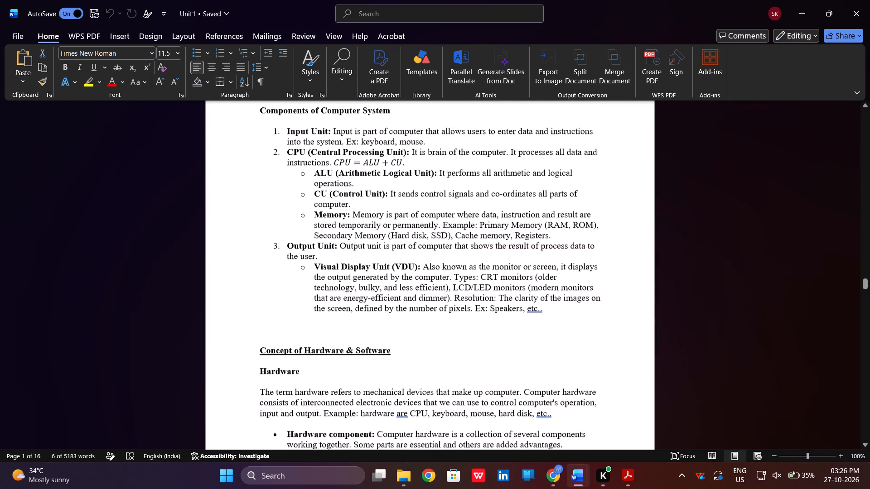
scroll(360, 263, "down", 10)
scroll(360, 263, "up", 3)
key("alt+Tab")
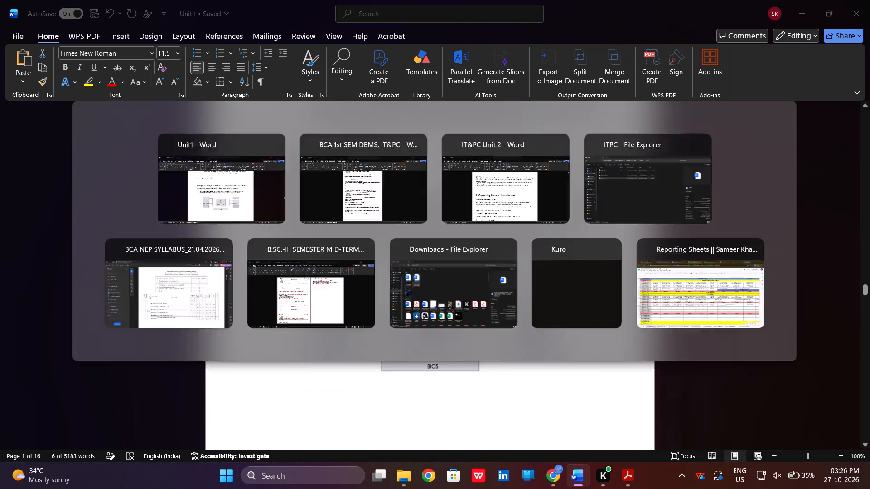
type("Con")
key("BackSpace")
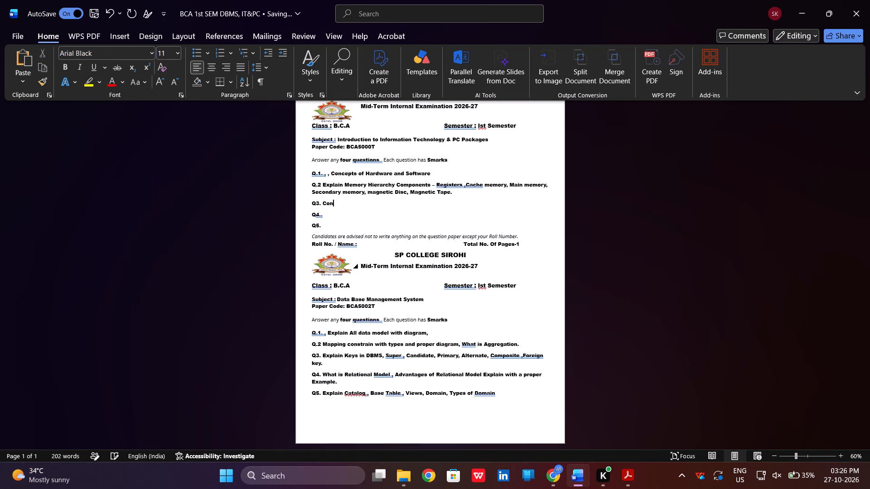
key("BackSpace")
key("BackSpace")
Review the syllabus at the start of the Unit1 notes and the section on hardware, software and software types.
key("alt+Tab")
scroll(412, 290, "down", 5)
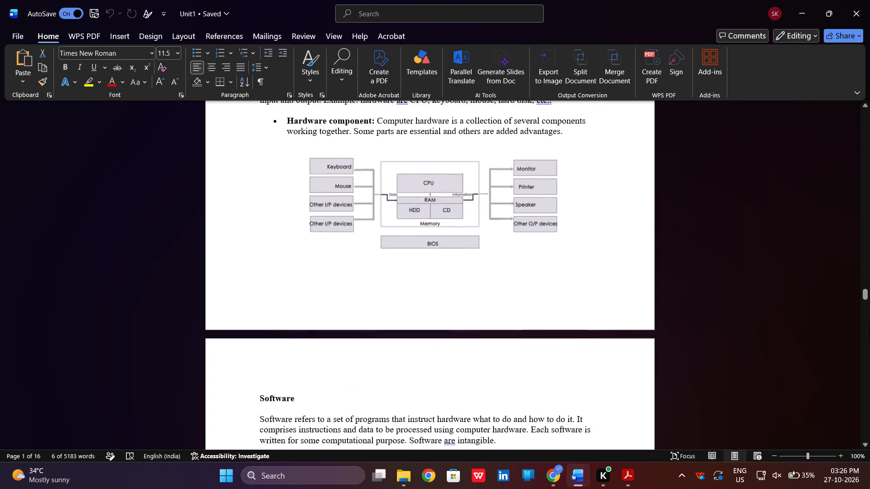
left_click_drag(869, 297, 867, 122)
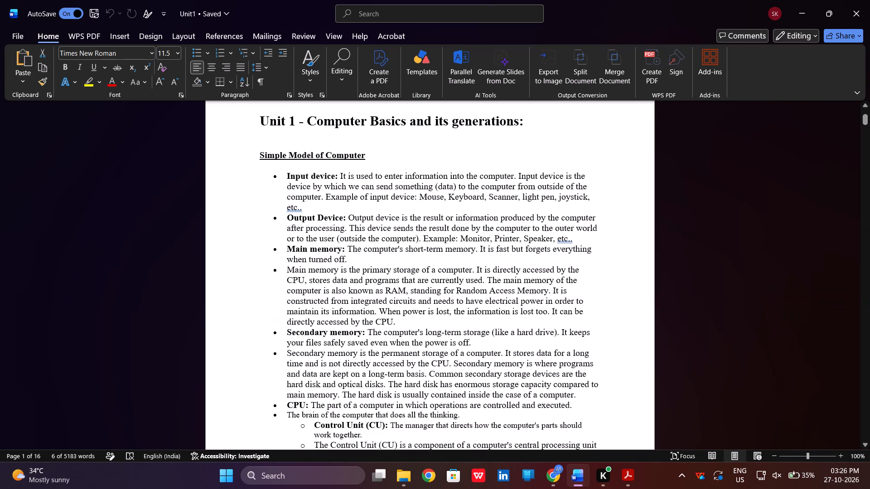
scroll(276, 220, "up", 6)
left_click(464, 214)
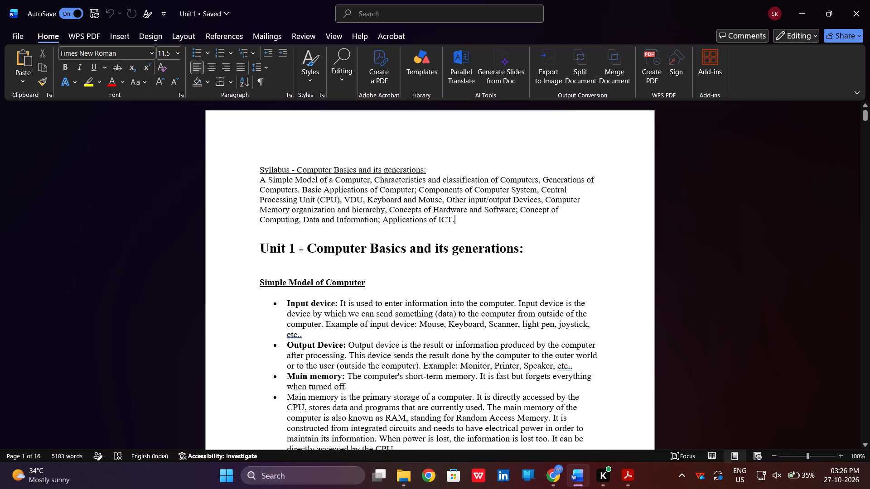
left_click_drag(869, 118, 866, 240)
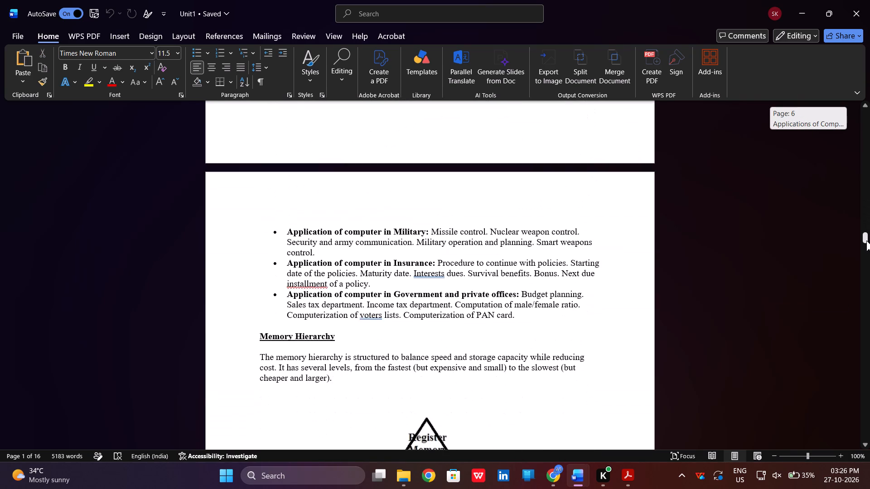
left_click_drag(866, 240, 864, 288)
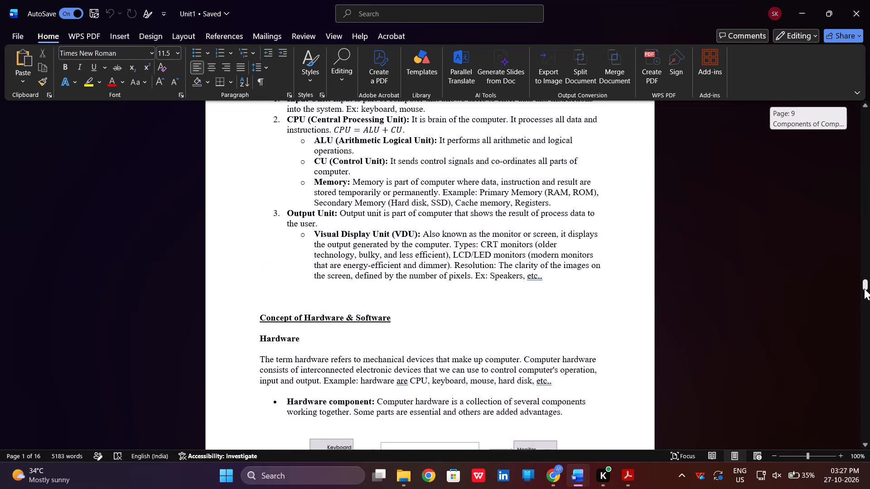
left_click_drag(864, 288, 864, 309)
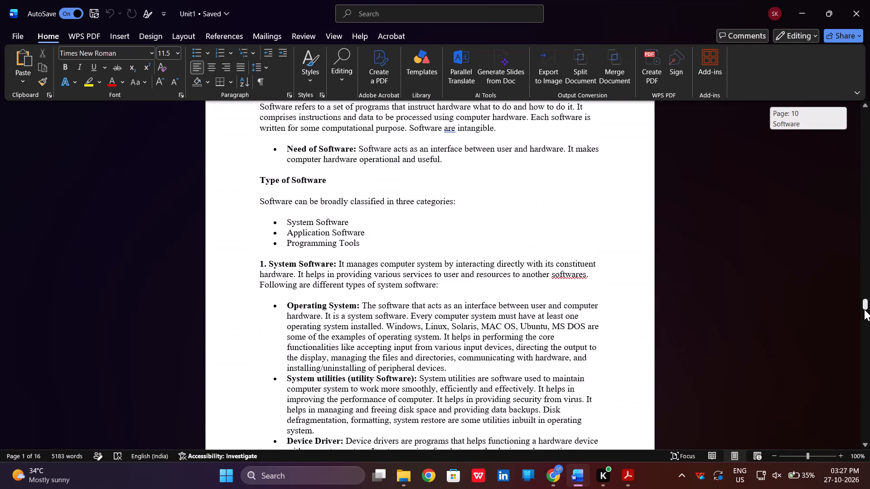
left_click_drag(864, 309, 863, 306)
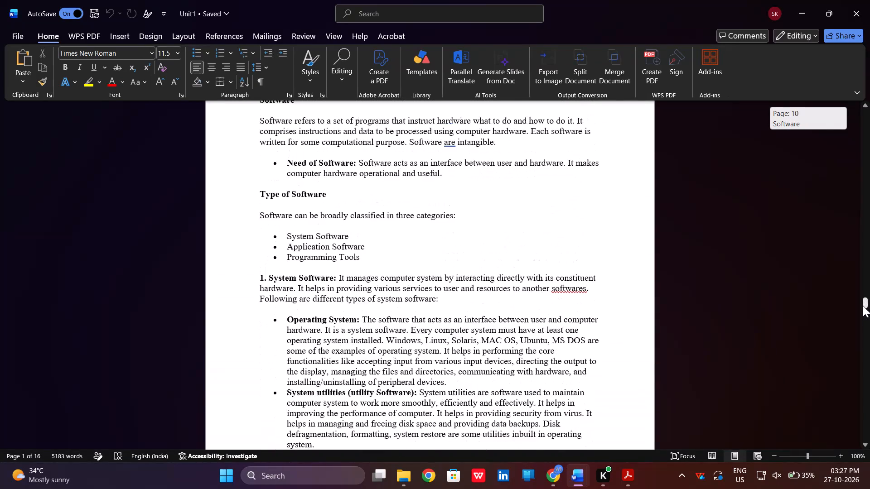
left_click_drag(863, 306, 863, 302)
Add ", Types of Software." after "Concepts of Hardware and Software" in Q.1 of the IT & PC Packages paper.
key("alt+Tab")
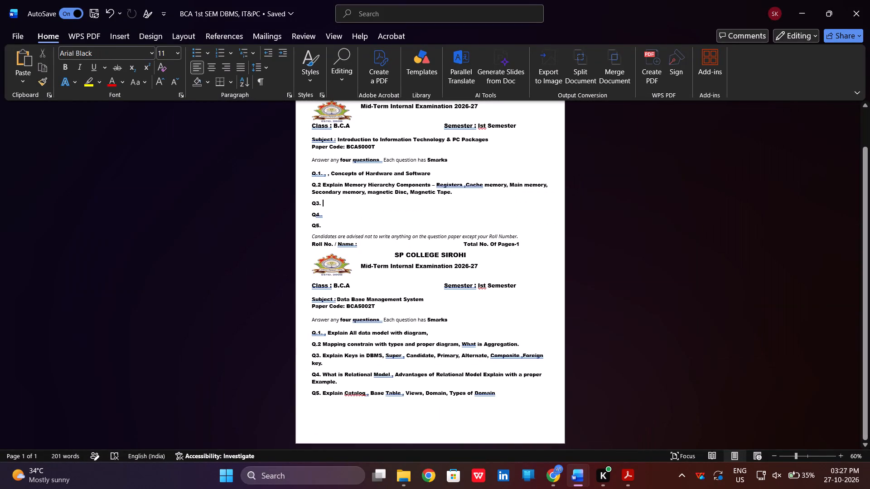
left_click(424, 174)
left_click(442, 178)
type(",")
key("space")
type("with")
key("ctrl+BackSpace")
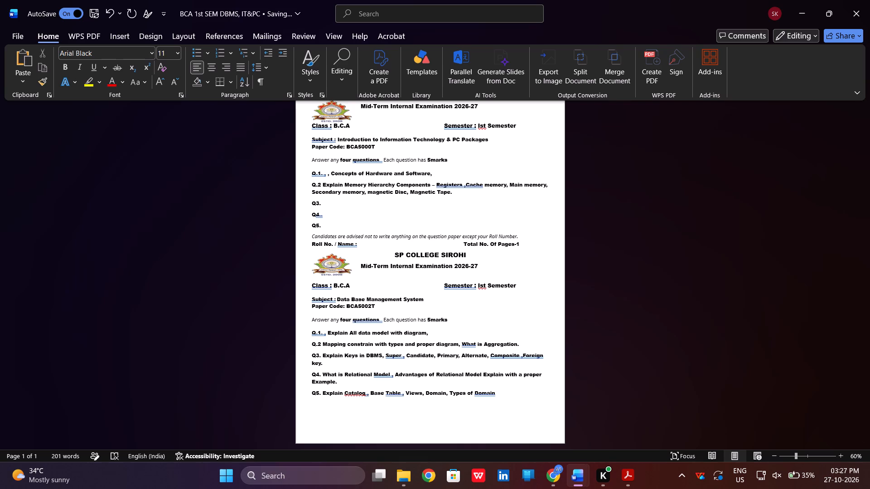
type("Types od")
key("BackSpace")
type("f Software")
key("comma")
key("BackSpace")
key("period")
Look through the Unit1 notes from the software types to the Applications of ICT section for a Q3 topic.
key("alt+Tab")
scroll(521, 280, "down", 8)
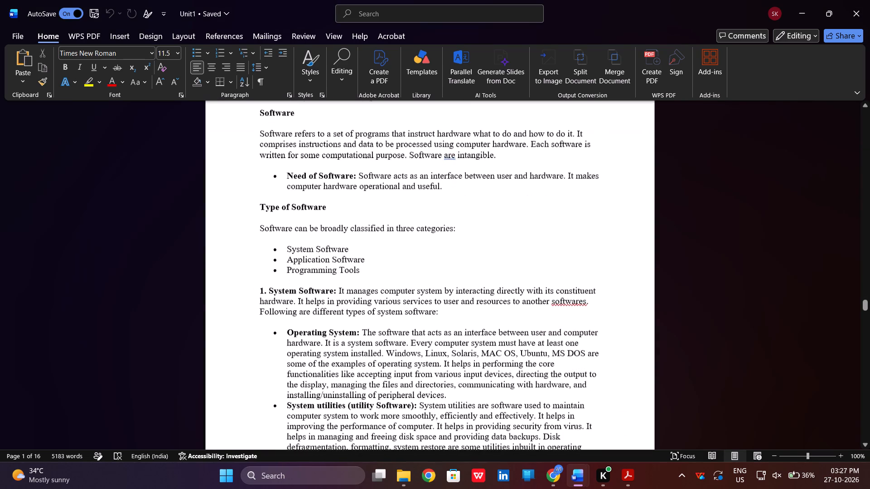
scroll(497, 281, "down", 6)
scroll(324, 264, "down", 16)
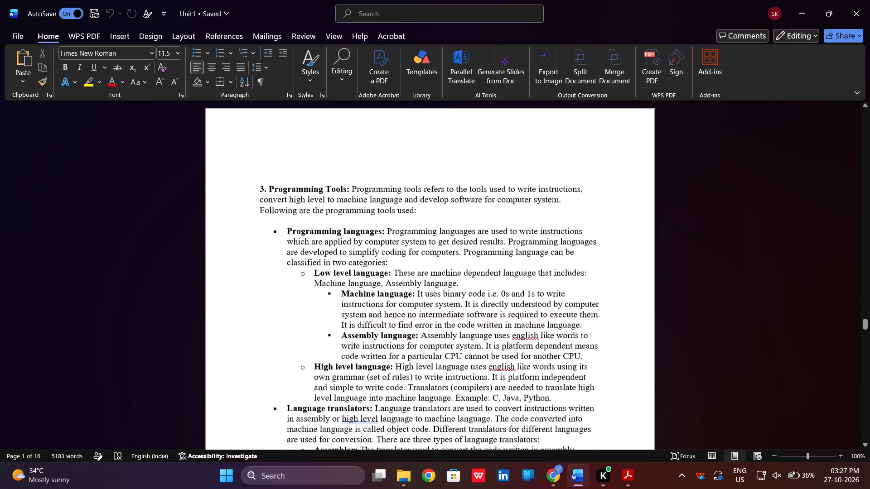
scroll(326, 259, "down", 20)
scroll(326, 259, "down", 8)
scroll(326, 259, "up", 7)
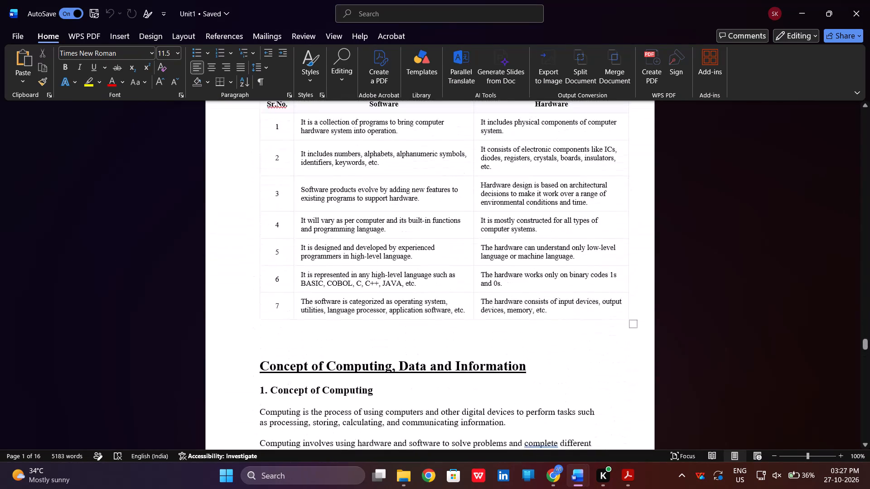
scroll(326, 259, "down", 14)
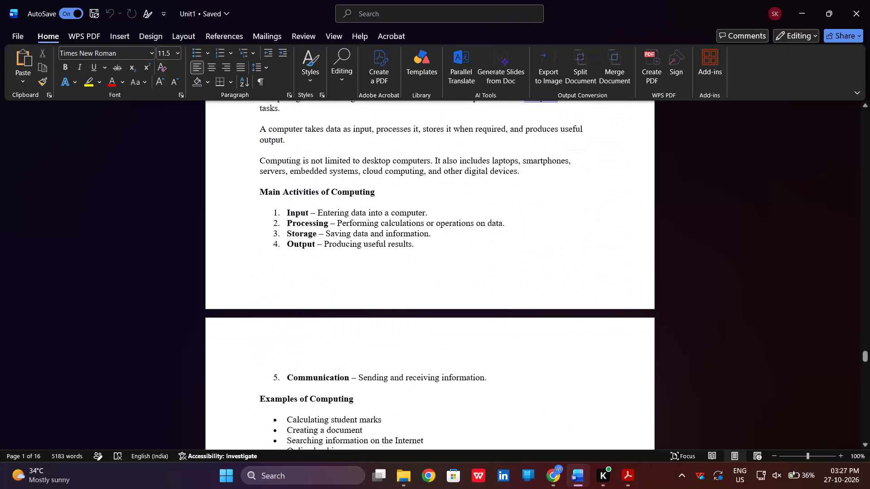
scroll(326, 259, "down", 14)
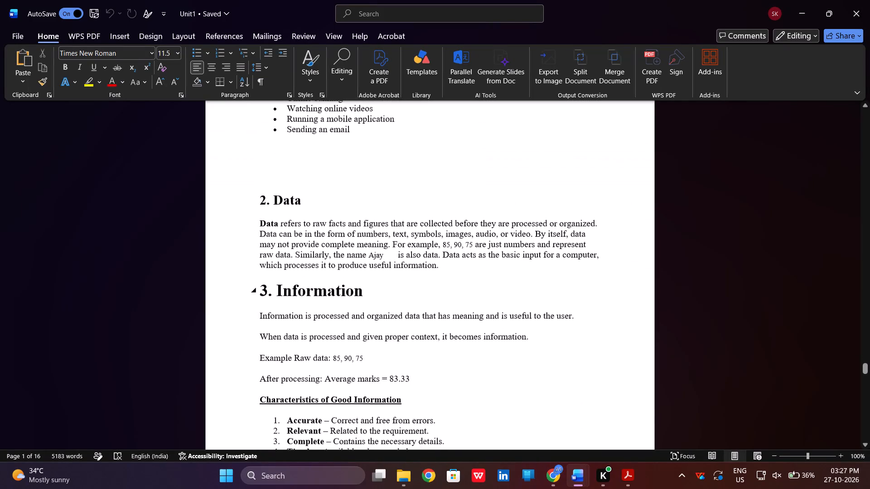
scroll(326, 259, "down", 17)
scroll(326, 259, "down", 5)
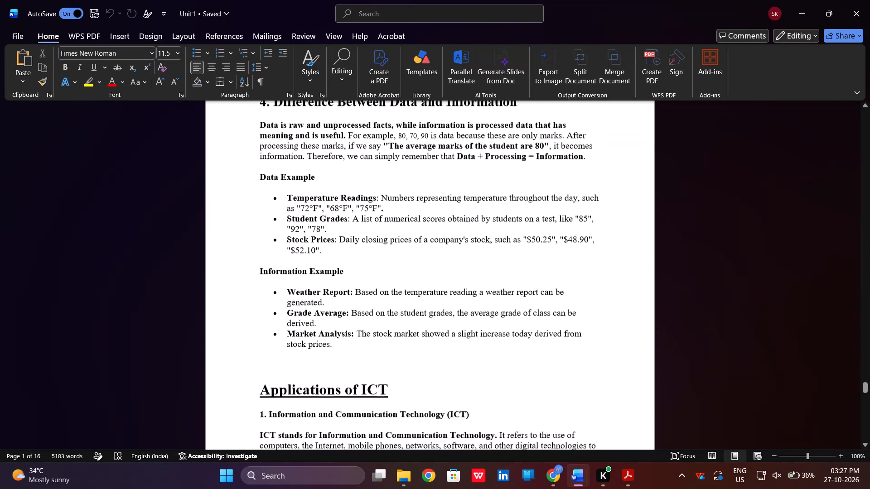
scroll(326, 259, "down", 6)
Enter "Applications of ICT" as Q3 of the IT & PC Packages paper.
key("alt+Tab")
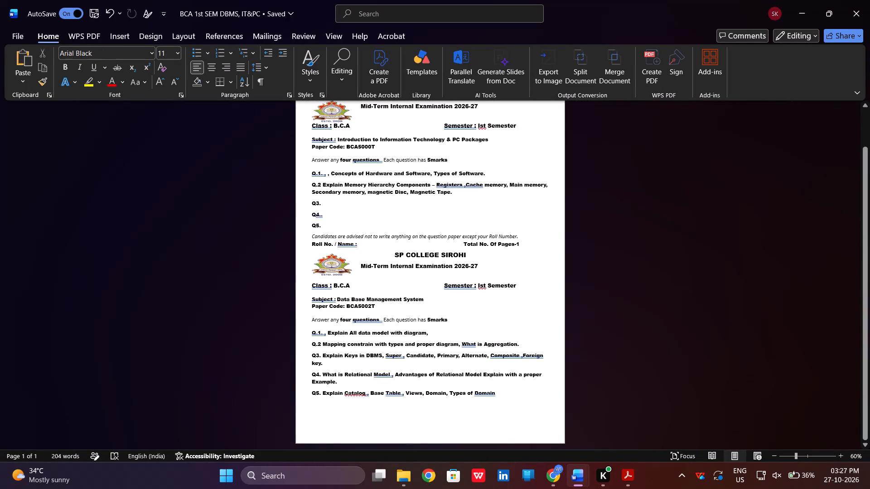
left_click(329, 200)
type("Applica")
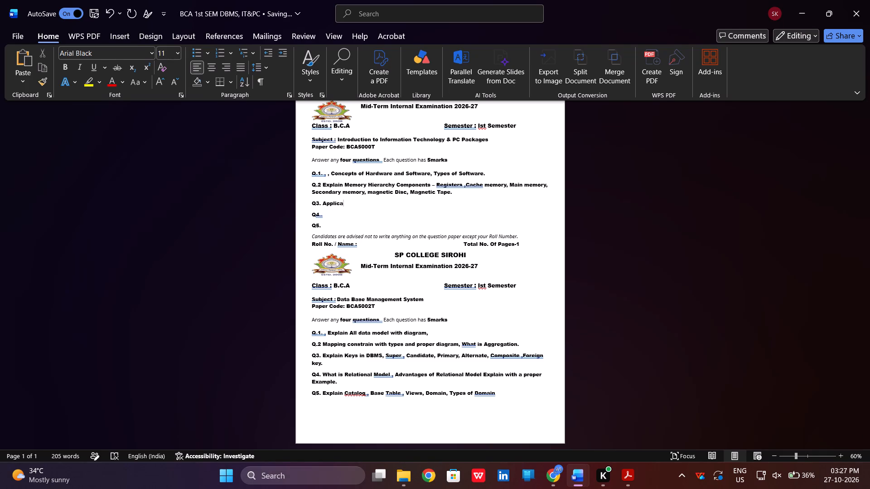
type("tions oF")
key("space")
key("BackSpace")
key("BackSpace")
type("f")
key("space")
type("ICT")
Insert "Full Form of ICT and" before "Applications of ICT" in Q3 of the IT & PC Packages paper.
key("ctrl+Left")
key("Left")
key("ctrl+Left")
key("ctrl+Left")
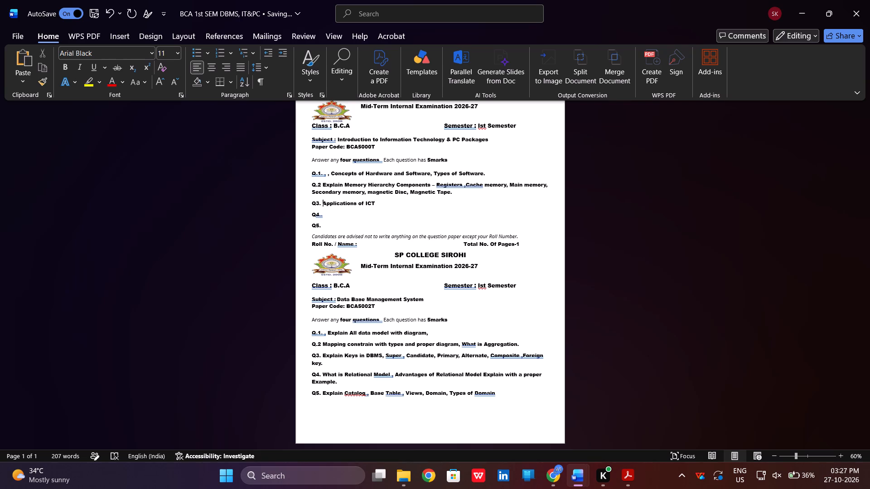
type("Full Form o")
type("ict")
key("BackSpace")
key("BackSpace")
key("BackSpace")
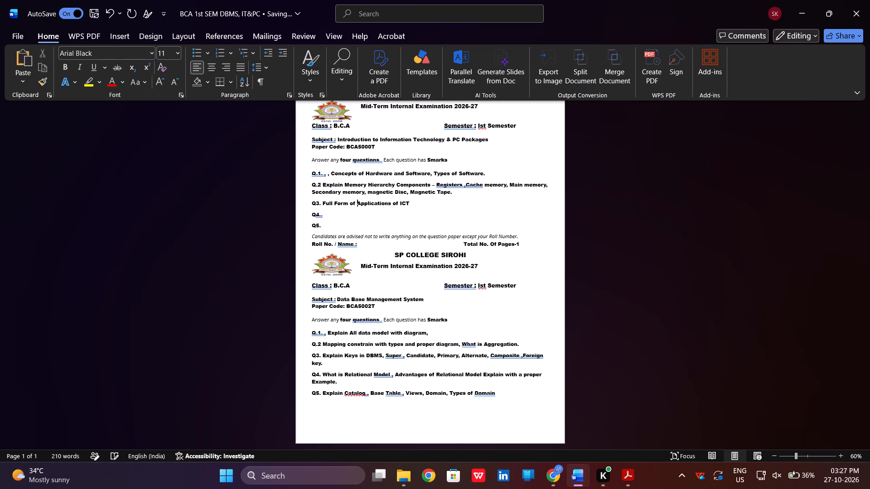
key("shift+i")
key("BackSpace")
type("ICT amf")
key("space")
key("BackSpace")
key("BackSpace")
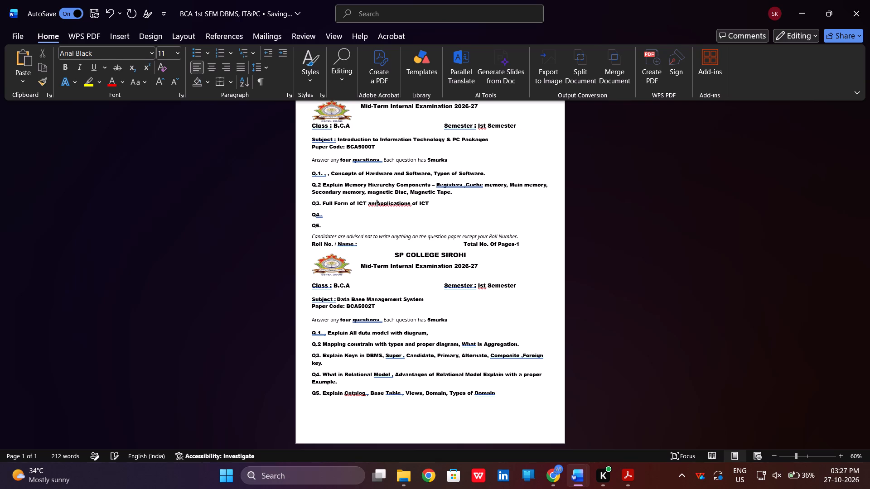
key("f")
key("BackSpace")
type("d")
key("space")
key("BackSpace")
key("BackSpace")
key("BackSpace")
type("nd")
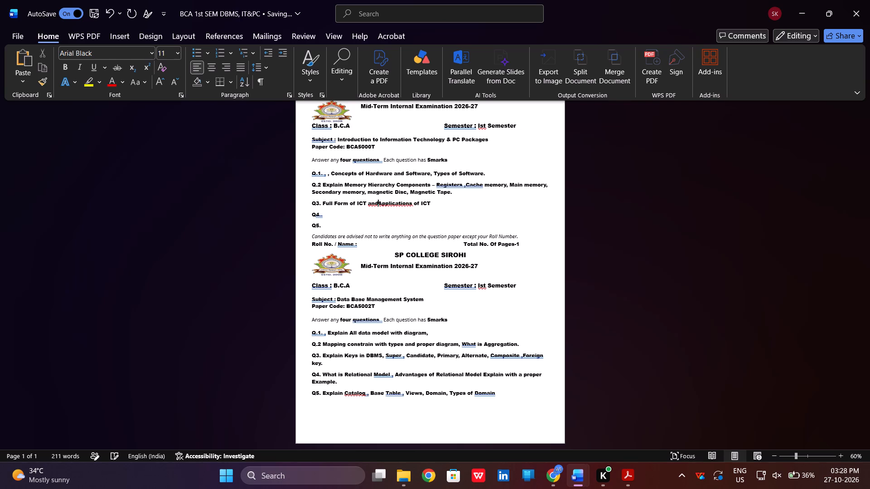
key("space")
End Q3 of the IT & PC Packages paper with a full stop.
key("ctrl+Right")
key("ctrl+Right")
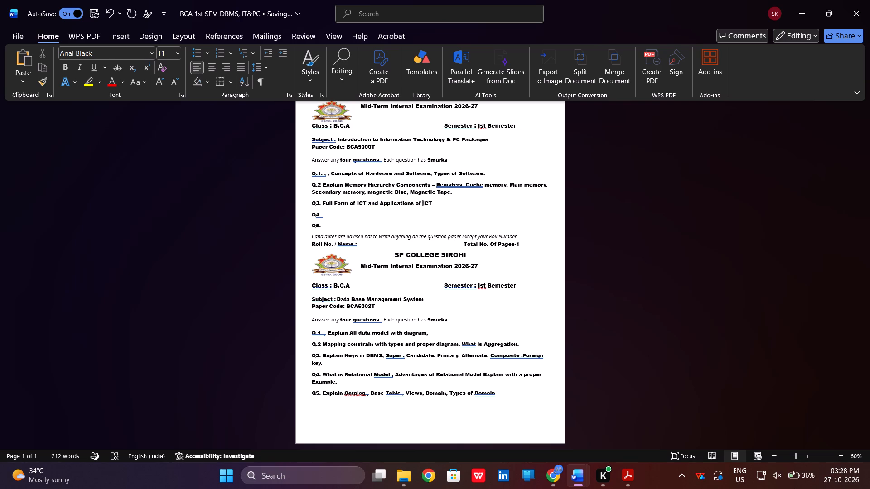
key("ctrl+Right")
key("period")
Insert "Explain ICT," at the start of the Q3 text, before "Full Form of ICT".
key("ctrl+Left")
key("ctrl+Left")
key("ctrl+Left")
key("ctrl+Left")
key("ctrl+Left")
key("ctrl+Left")
key("ctrl+Left")
key("ctrl+Left")
key("ctrl+Left")
type("Explain")
key("space")
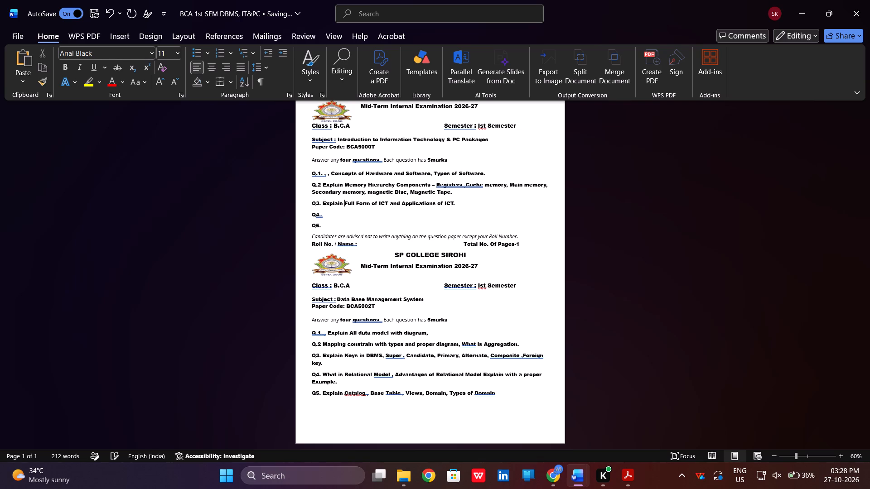
type("ICT")
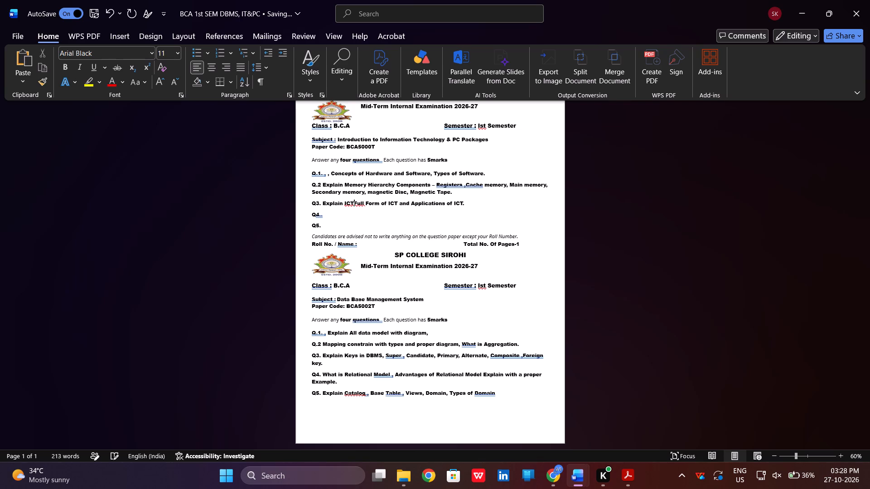
key("period")
key("BackSpace")
type(",")
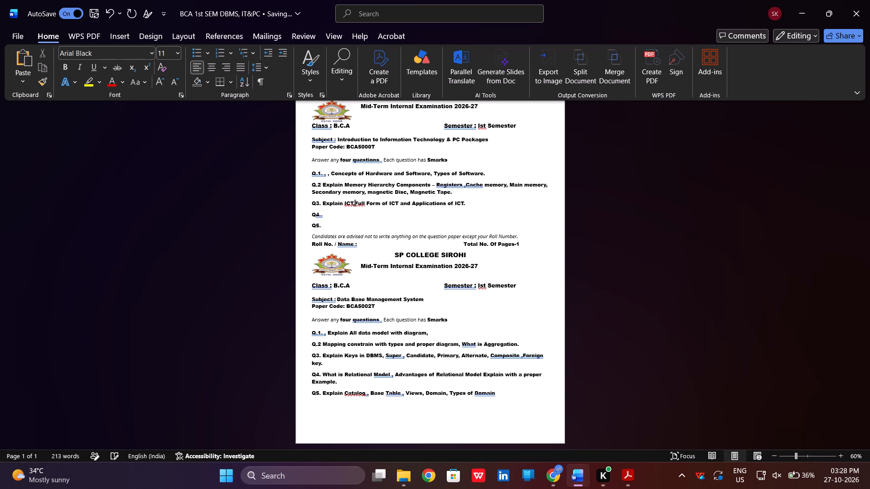
key("space")
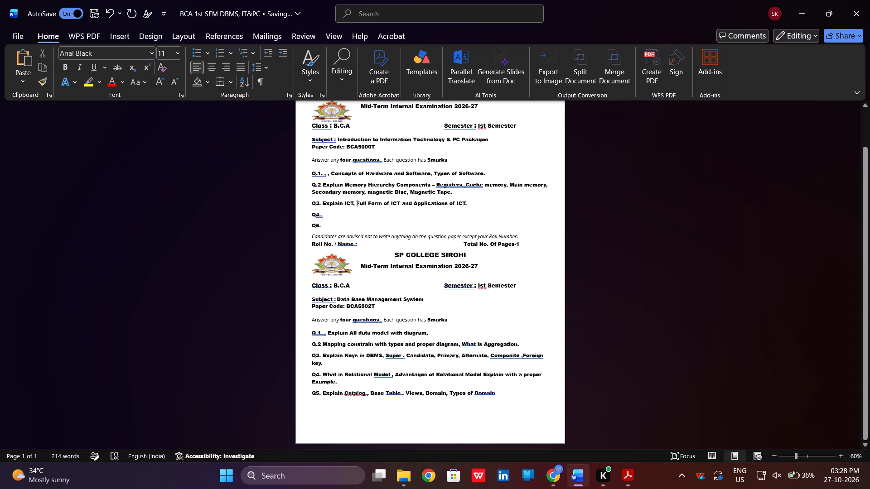
Check the end of the Unit1 notes and the IT&PC Unit 2 notes up to the main functions of an operating system for a Q4 topic.
key("alt+Tab")
scroll(399, 259, "down", 6)
scroll(408, 259, "down", 20)
scroll(408, 259, "down", 13)
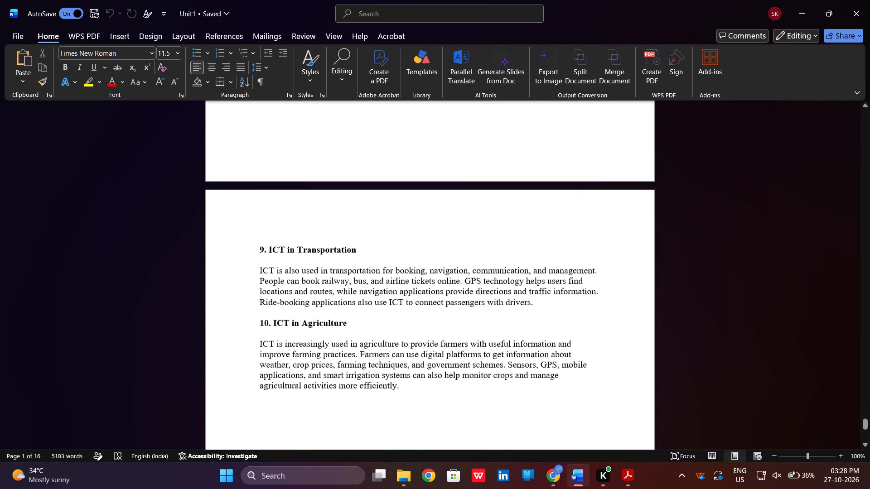
scroll(412, 246, "down", 11)
left_click(869, 0)
key("alt+Tab")
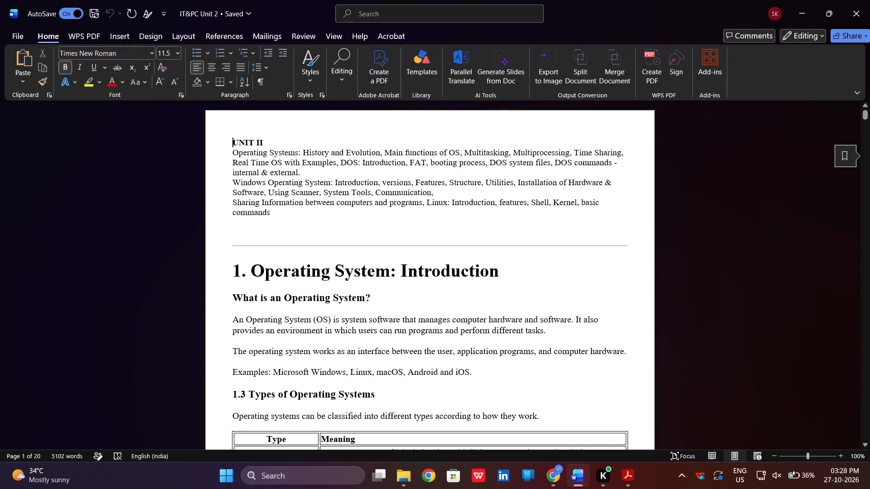
scroll(450, 230, "up", 3)
scroll(450, 231, "down", 8)
scroll(450, 232, "up", 3)
scroll(450, 232, "down", 8)
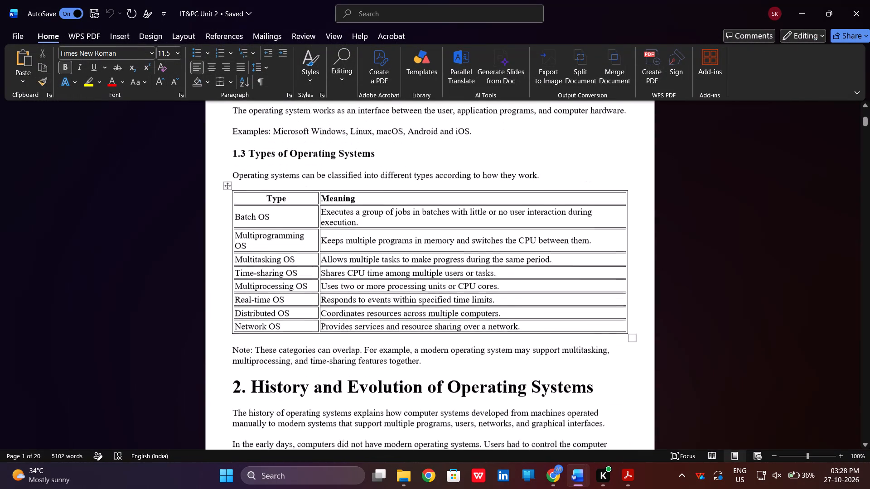
scroll(450, 231, "down", 3)
scroll(451, 230, "down", 20)
scroll(451, 230, "down", 9)
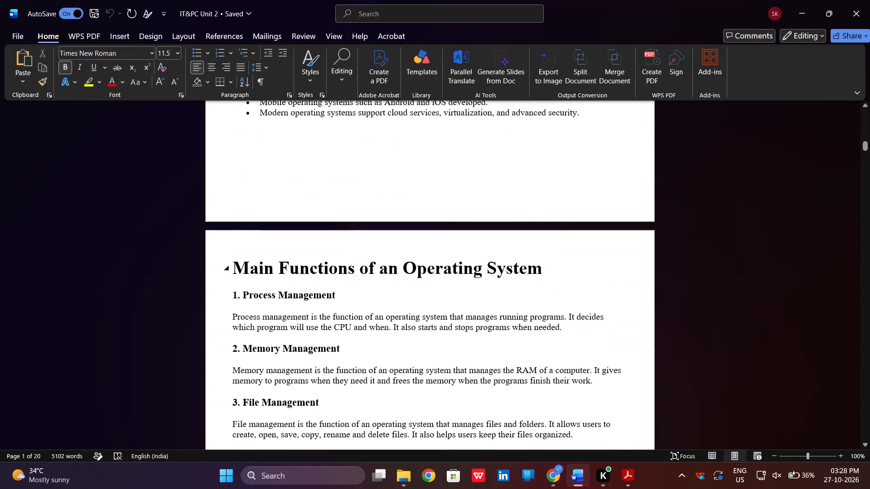
scroll(451, 230, "down", 3)
Enter "What is Operating System, Main functions of Operating System." as Q4 of the IT & PC Packages paper.
key("alt+Tab")
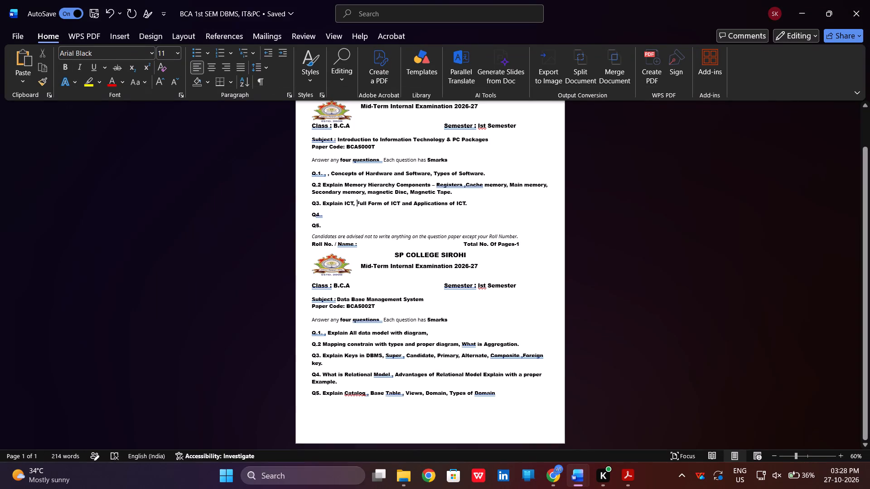
left_click(356, 221)
type("What is")
key("space")
type("Operating System")
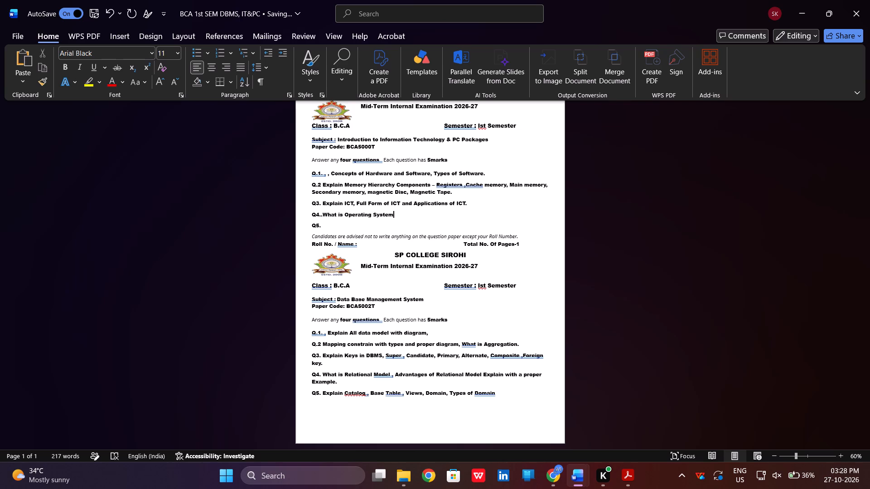
type(",")
key("space")
key("shift+t")
key("BackSpace")
type("Main functions of Operating System")
type(".")
key("space")
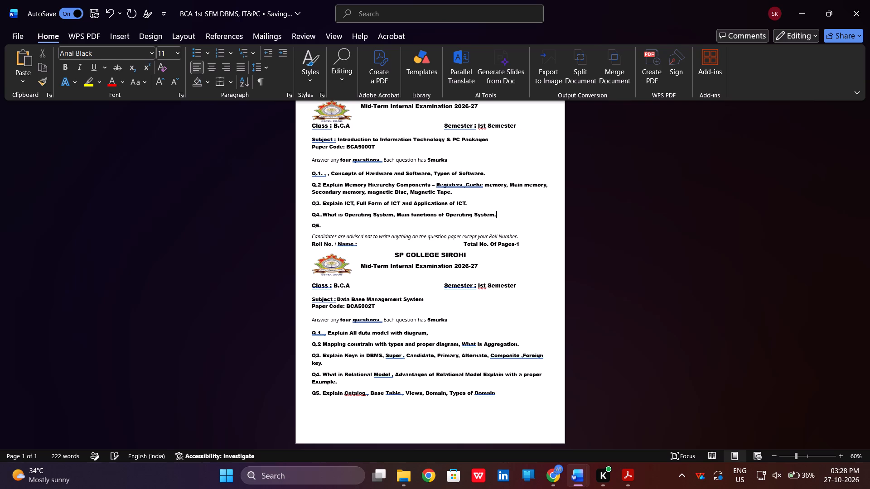
Look through the Unit 2 notes from the operating system functions to multitasking, multiprocessing and time-sharing for a Q5 topic.
key("alt+Tab")
scroll(390, 210, "down", 14)
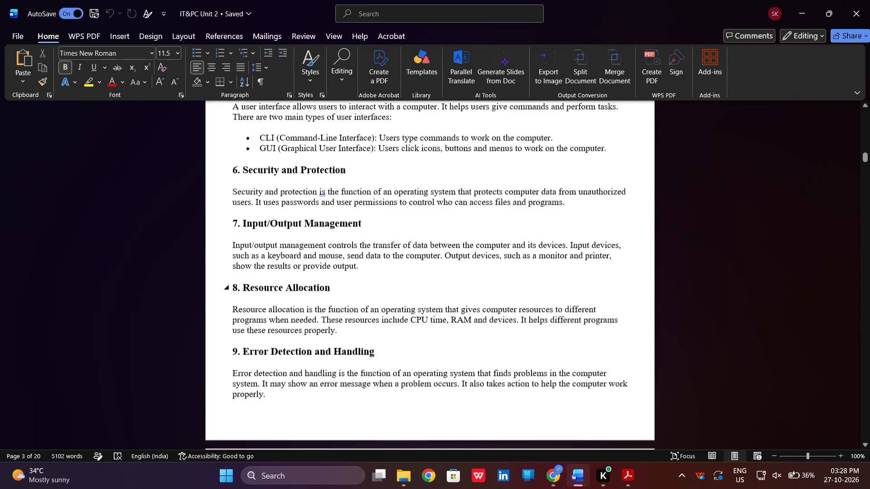
scroll(370, 234, "down", 16)
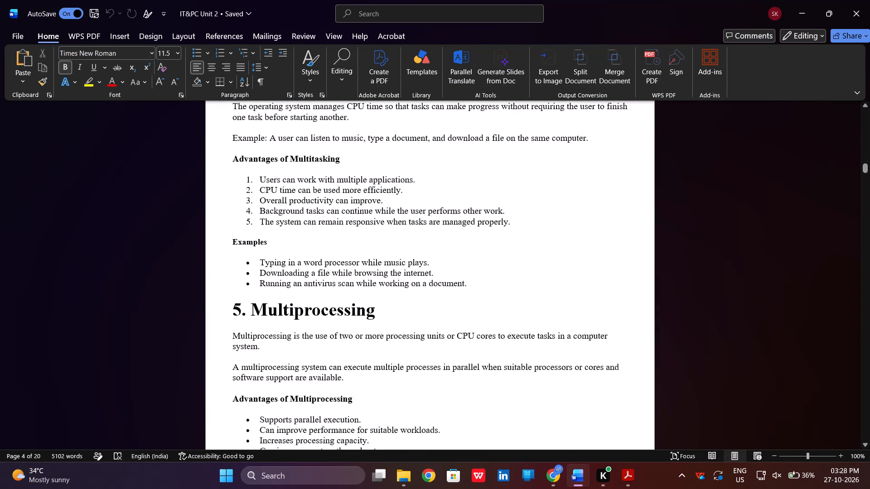
scroll(370, 233, "up", 13)
key("alt+Tab")
left_click(356, 225)
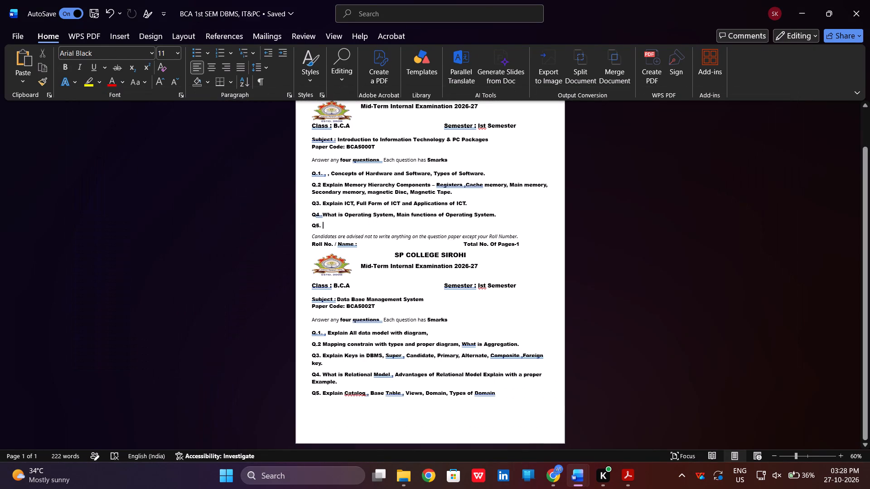
key("alt+Tab")
scroll(366, 245, "up", 10)
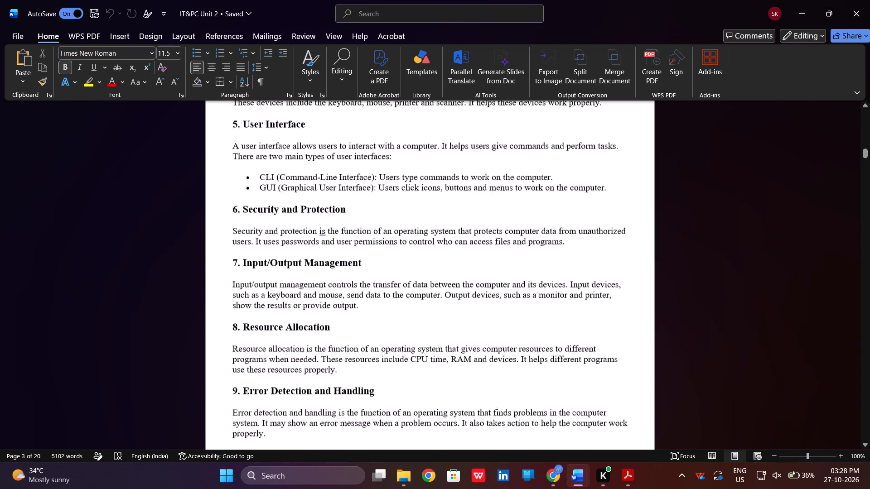
scroll(366, 245, "down", 14)
scroll(367, 244, "down", 20)
scroll(367, 244, "down", 1)
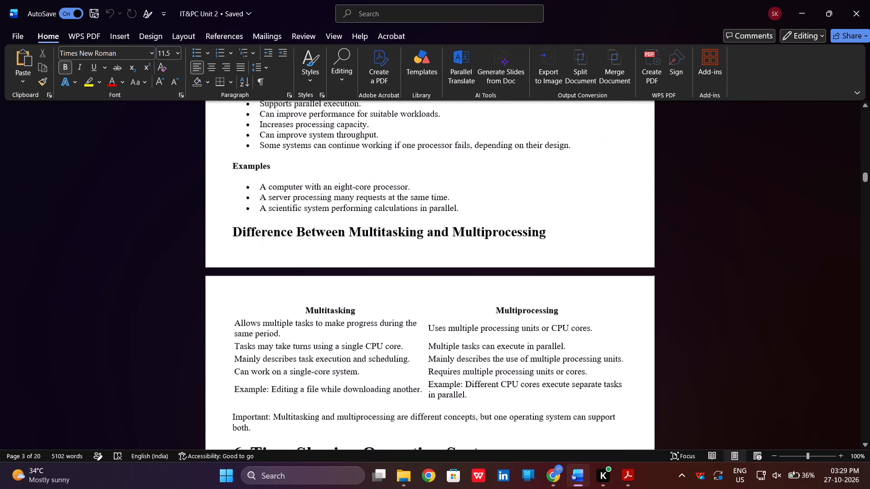
scroll(366, 244, "down", 10)
scroll(366, 244, "up", 8)
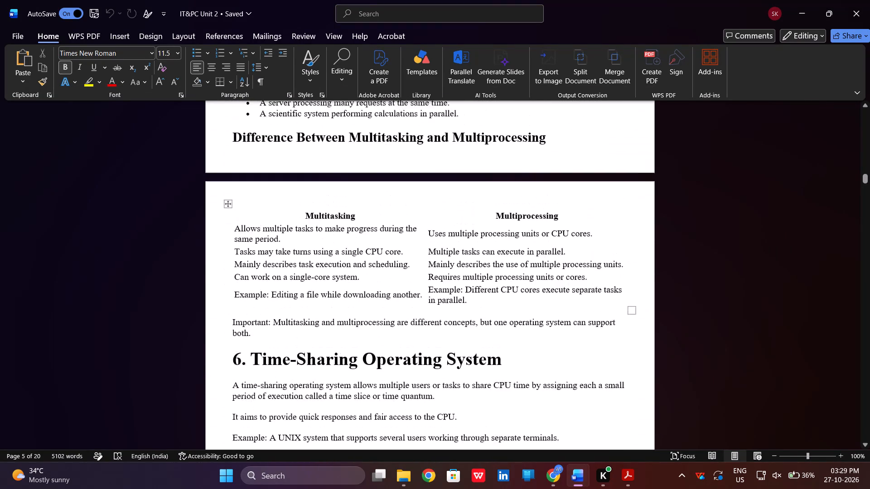
Review the Unit 2 notes back through the operating system history and types to the syllabus at the start.
scroll(367, 244, "up", 20)
scroll(367, 244, "up", 20)
scroll(367, 244, "up", 7)
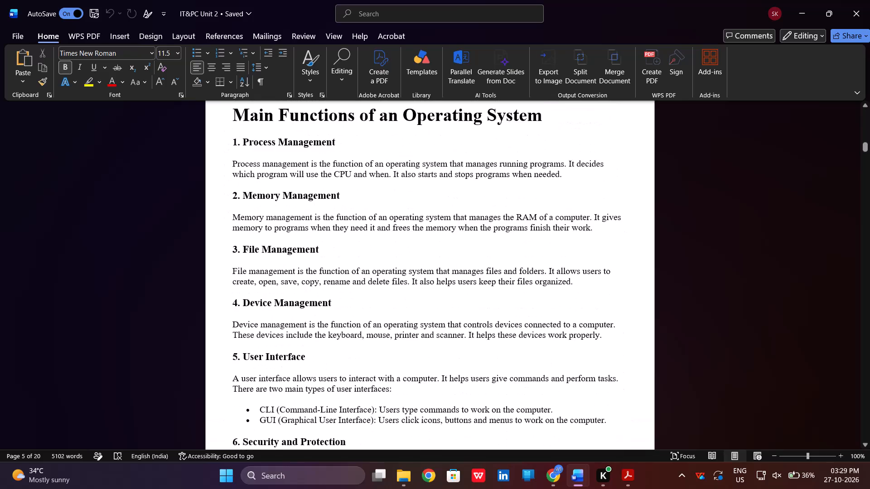
scroll(367, 244, "up", 12)
scroll(367, 244, "down", 10)
scroll(367, 244, "up", 12)
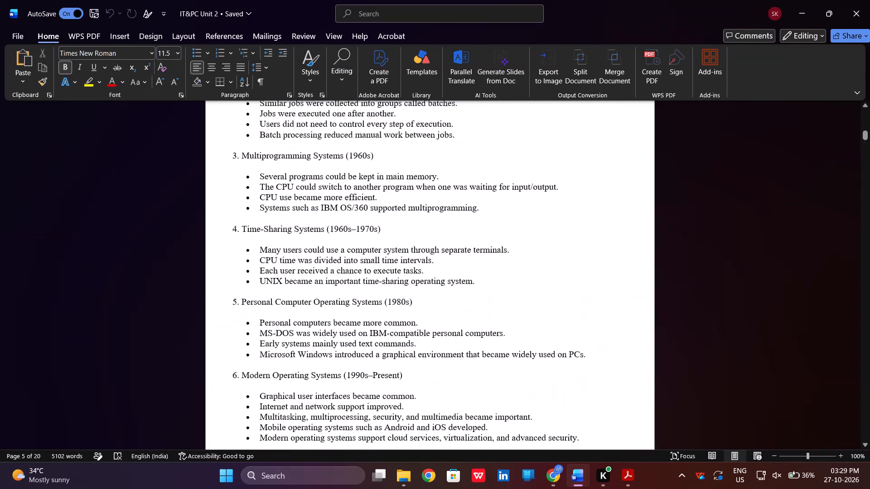
scroll(367, 244, "up", 16)
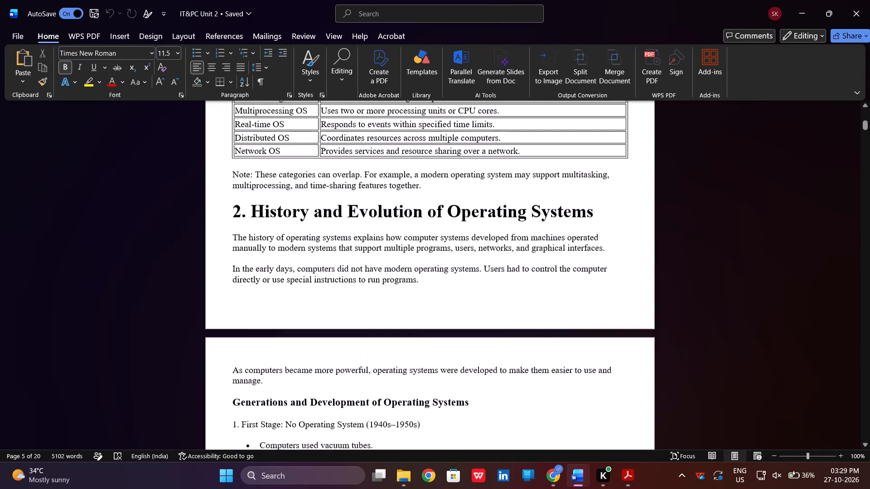
scroll(367, 244, "up", 14)
scroll(367, 244, "down", 4)
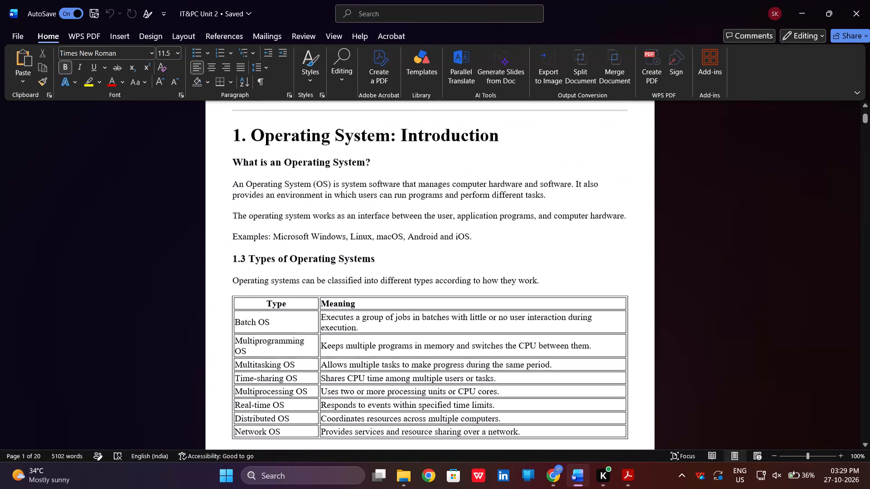
scroll(367, 244, "up", 7)
Enter "Explain Multi Tasking and Multi programming also Difference between them" as Q5 of the IT & PC Packages paper.
key("alt+Tab")
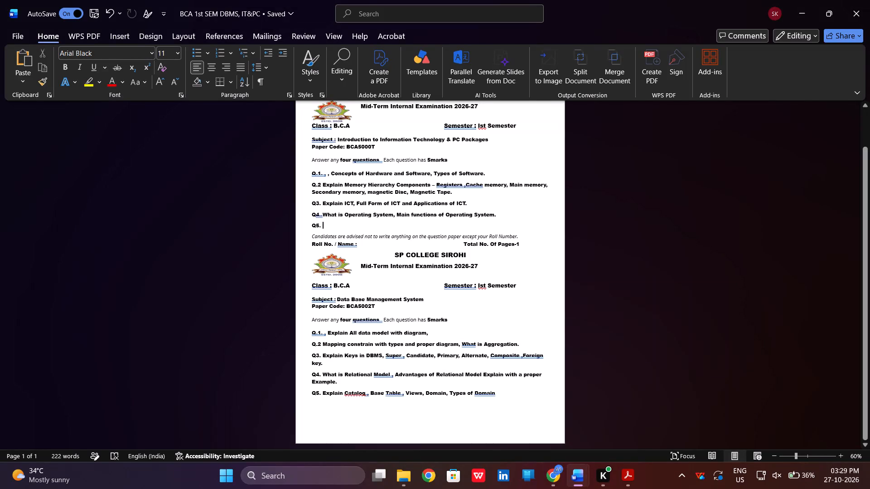
type("Explan")
key("space")
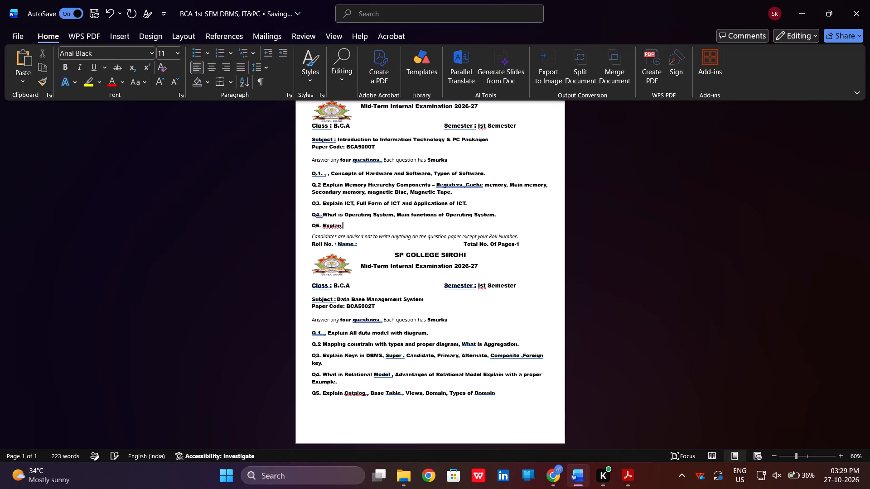
key("BackSpace")
key("BackSpace")
type("in Multi")
key("space")
key("BackSpace")
type("Tas")
key("BackSpace")
key("BackSpace")
key("BackSpace")
key("space")
type("Tasking")
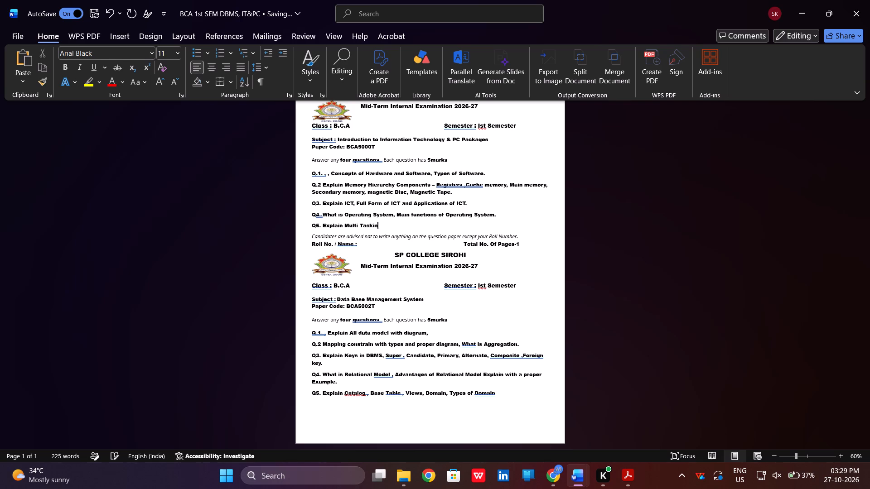
key("space")
key("BackSpace")
type(",")
key("space")
key("BackSpace")
key("BackSpace")
key("space")
key("shift+a")
key("BackSpace")
type("and Multi programming")
key("space")
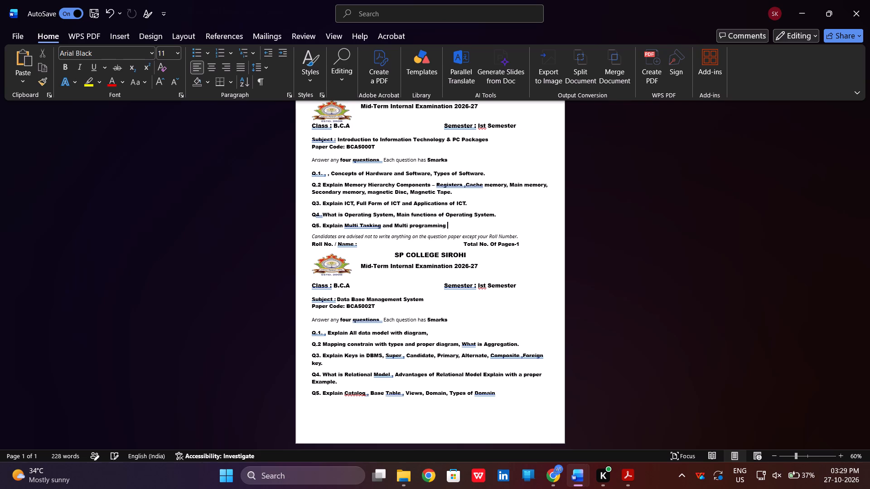
type("also Difference bert")
key("BackSpace")
key("BackSpace")
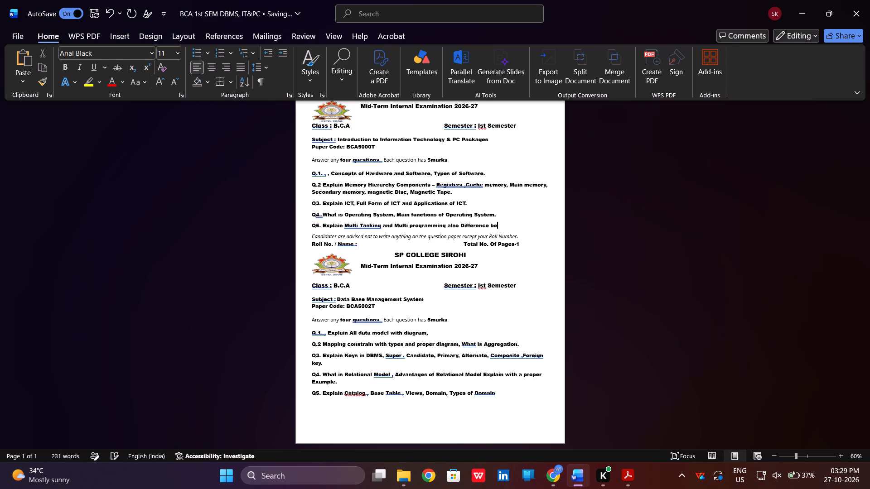
type("tween them")
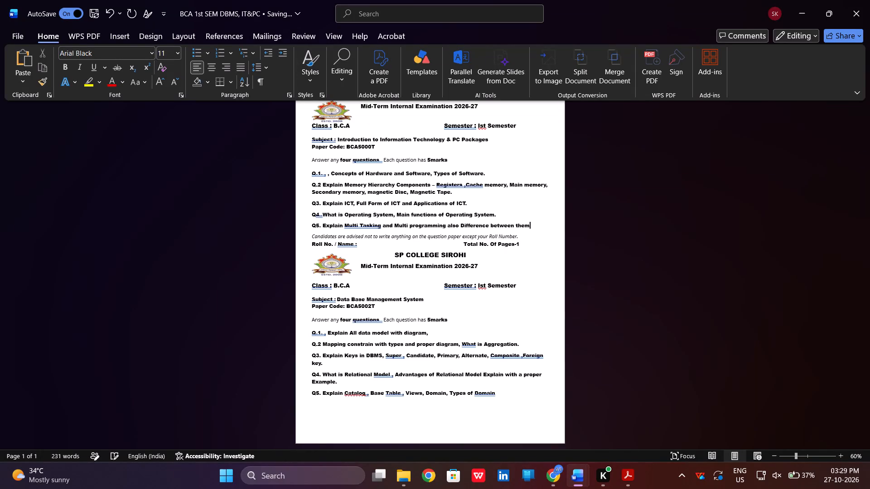
key("BackSpace")
key("m")
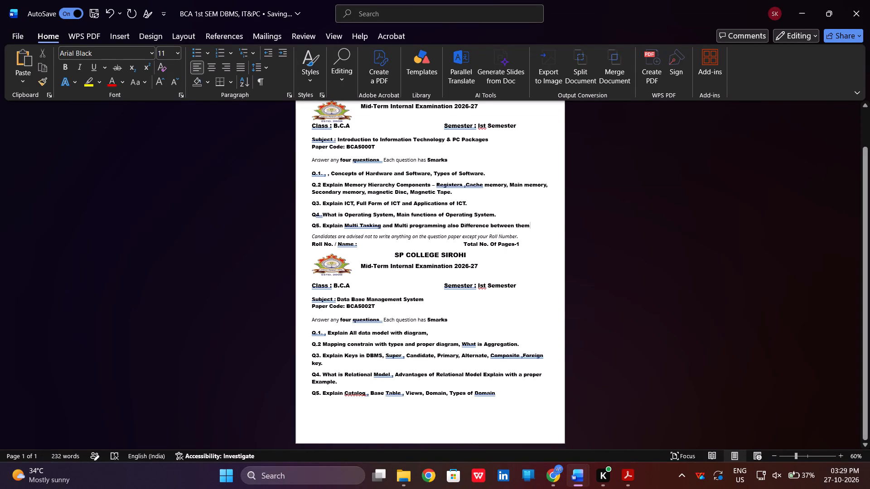
Copy questions Q1 to Q5 of the IT & PC Packages paper.
left_click_drag(535, 225, 296, 171)
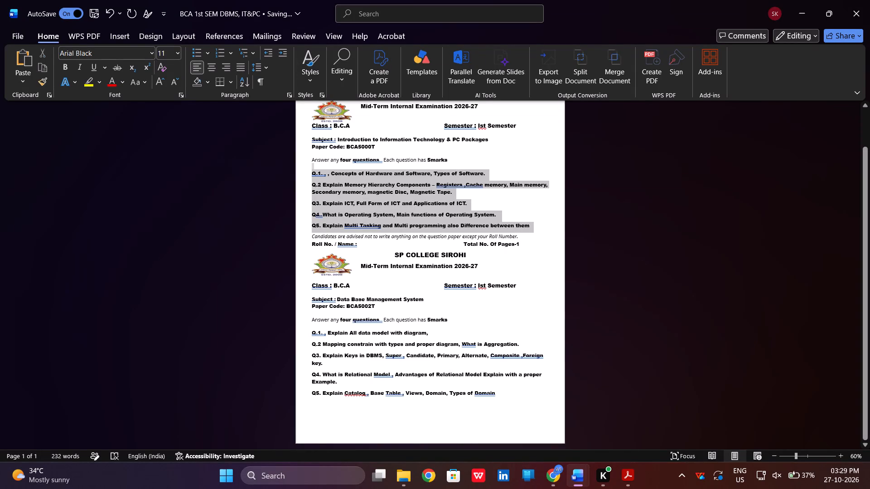
key("ctrl+c")
key("alt+Tab")
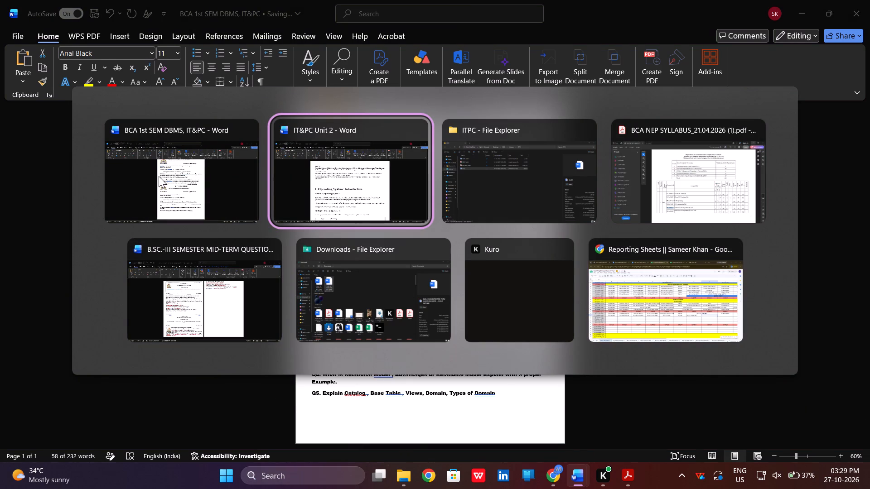
left_click(184, 180, "alt")
scroll(558, 488, "up", 7)
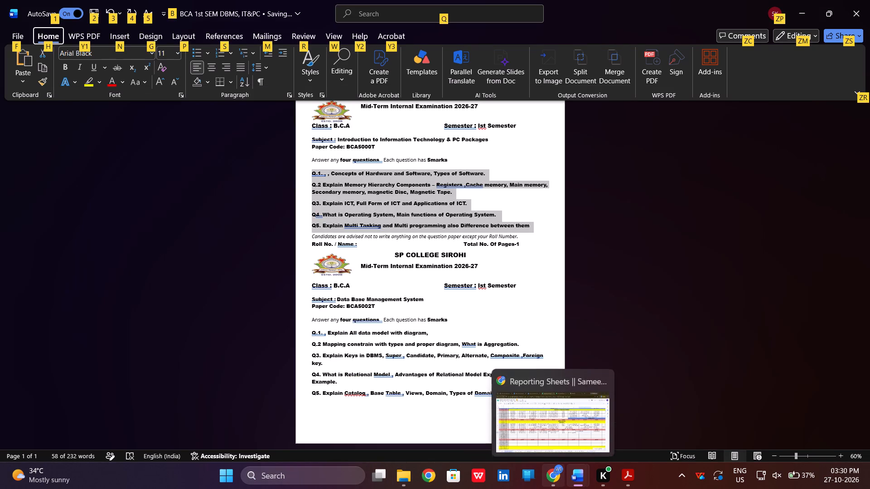
right_click_drag(498, 164, 493, 160)
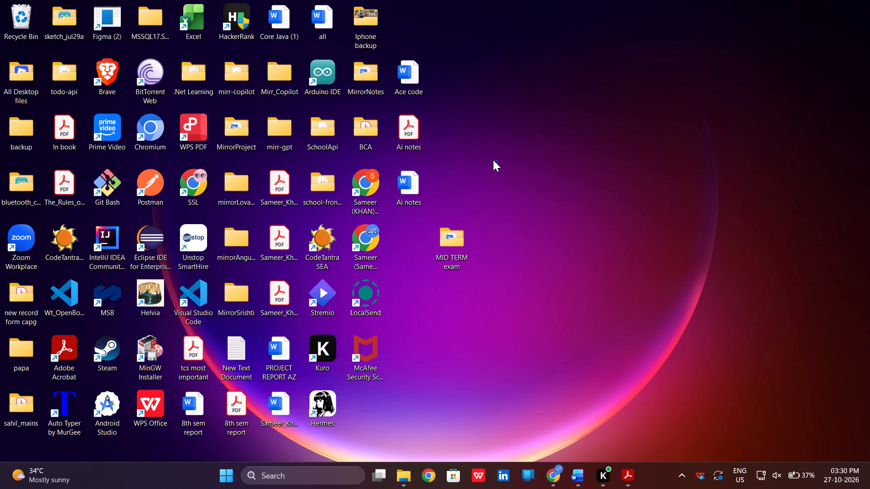
left_click(536, 217)
double_click(368, 185)
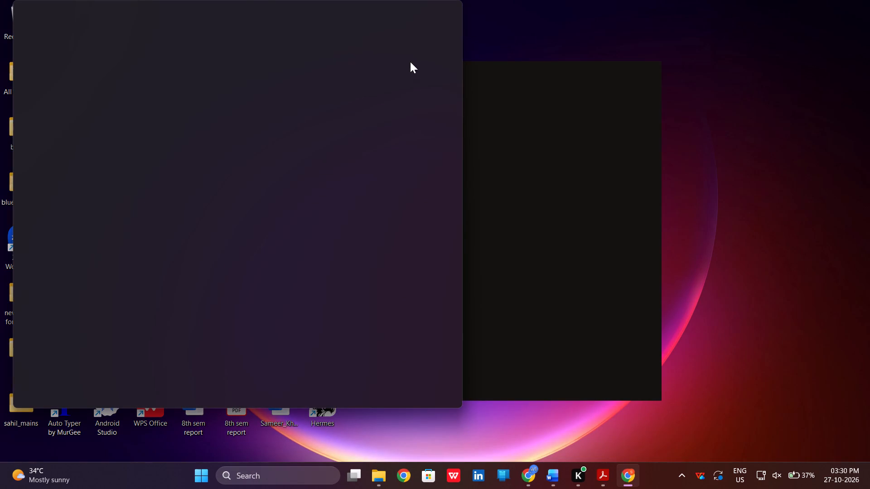
left_click(421, 12)
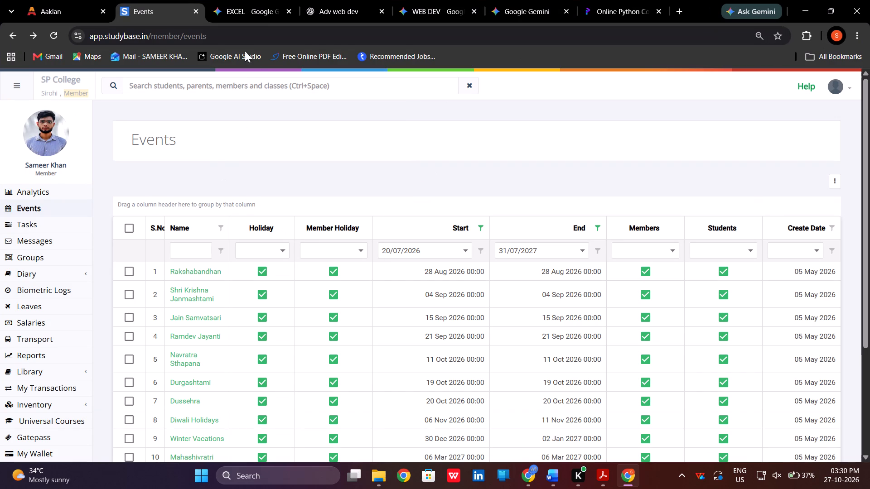
left_click(659, 9)
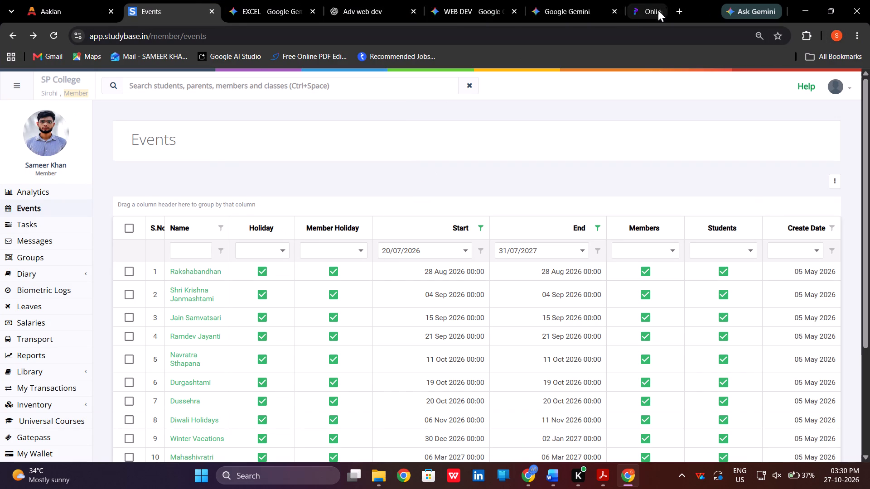
left_click(674, 10)
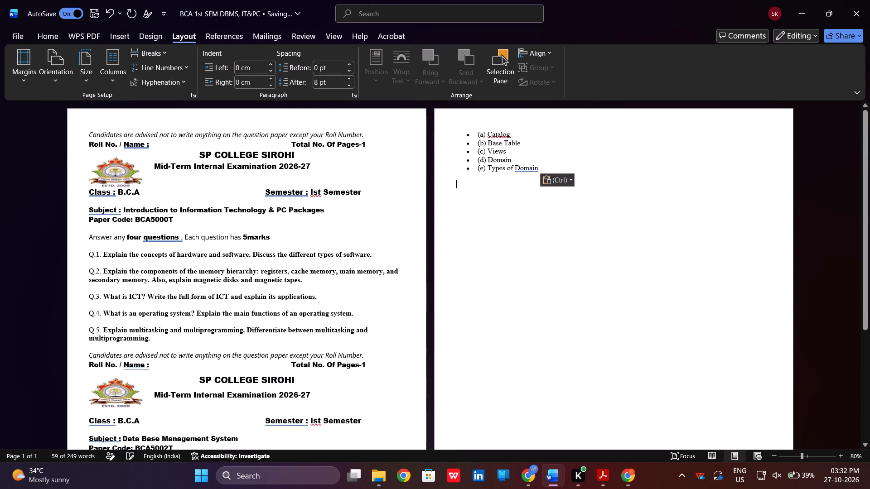
scroll(391, 356, "down", 8)
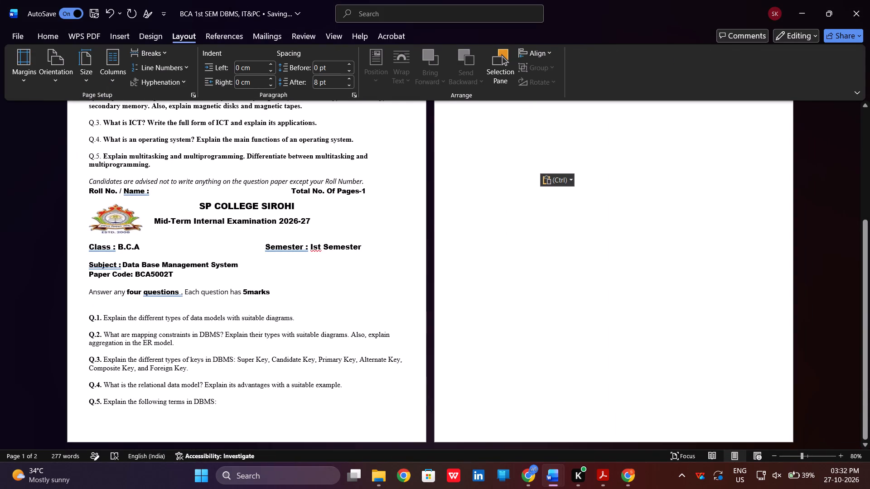
left_click_drag(92, 302, 443, 192)
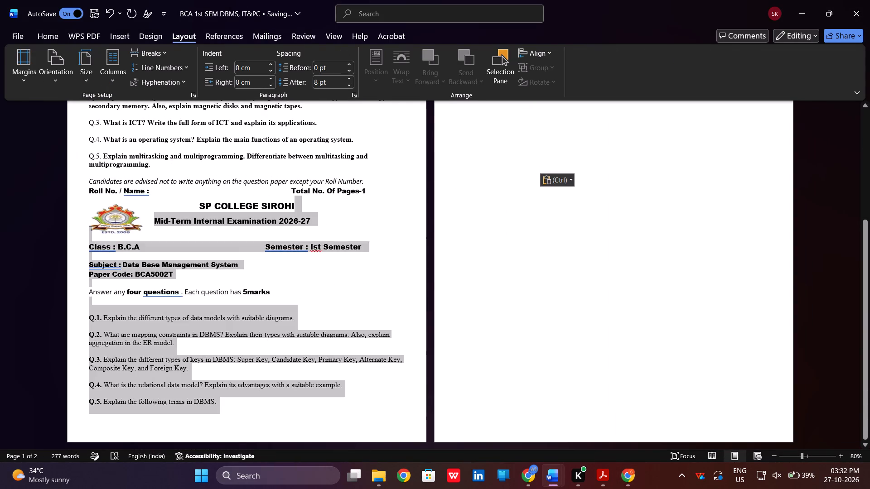
left_click_drag(443, 192, 614, 118)
scroll(584, 211, "up", 5)
scroll(570, 245, "up", 5)
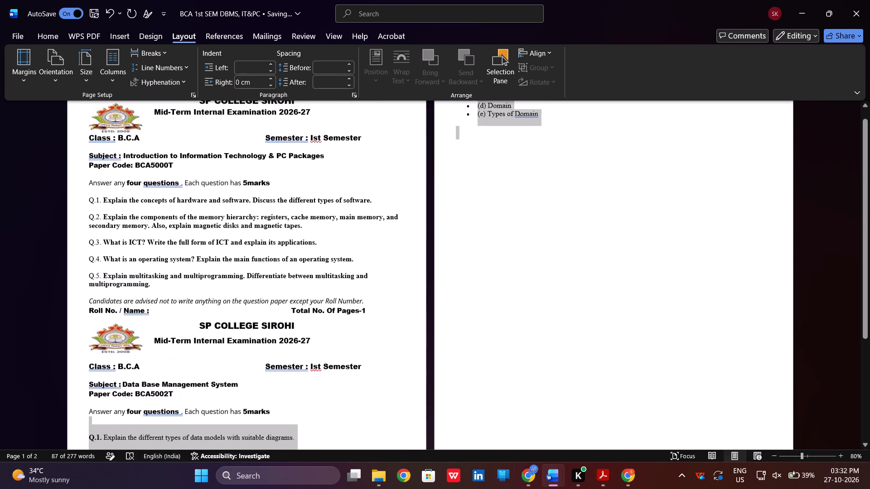
scroll(441, 237, "down", 5)
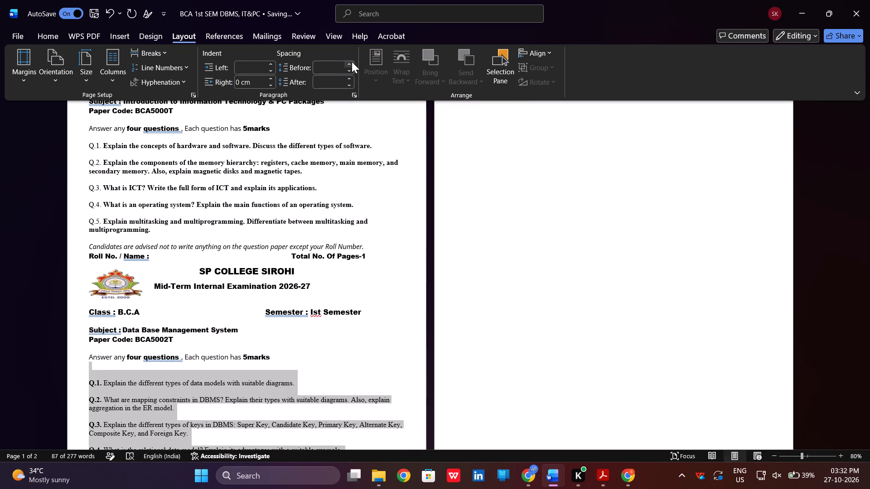
left_click(352, 62)
left_click(348, 62)
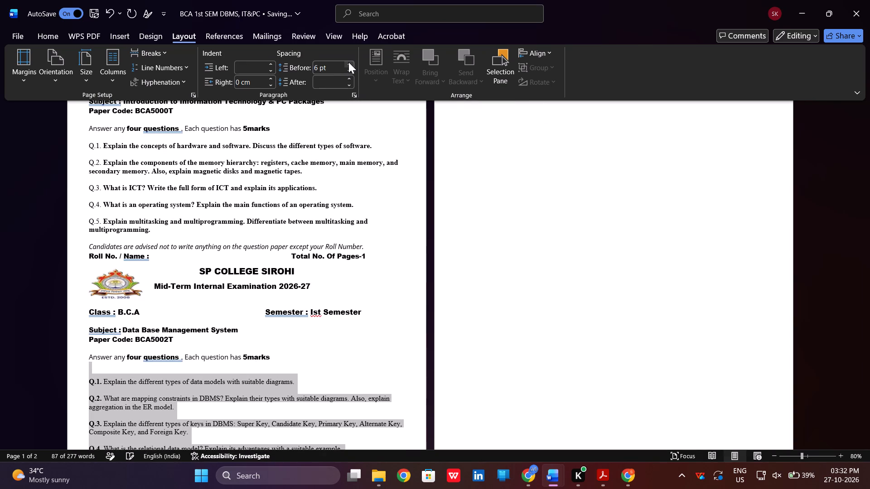
left_click(348, 62)
double_click(347, 68)
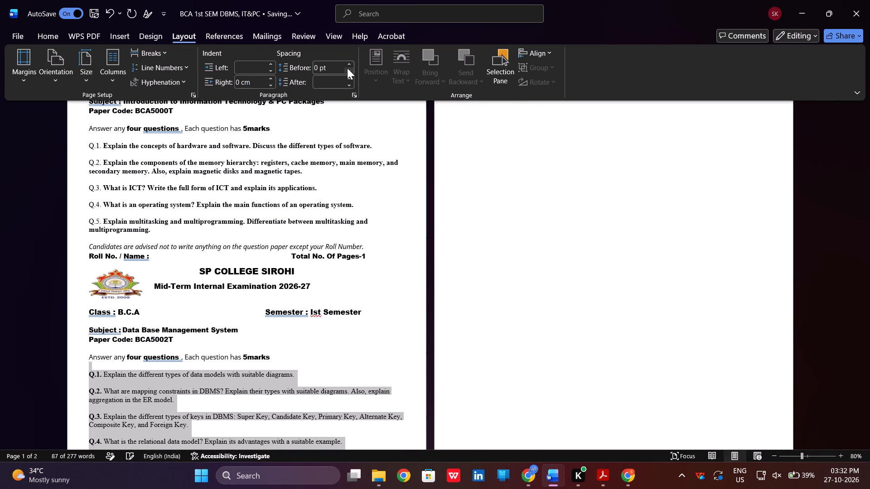
left_click(350, 78)
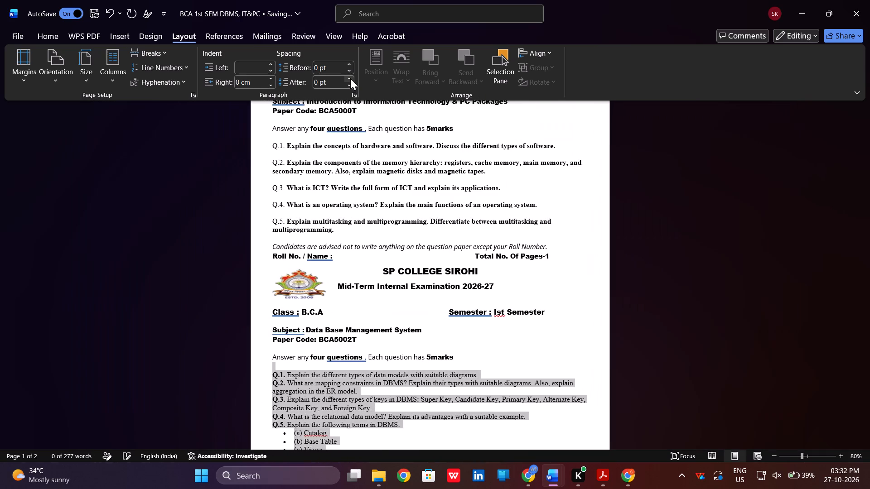
scroll(348, 300, "down", 5)
left_click(167, 283)
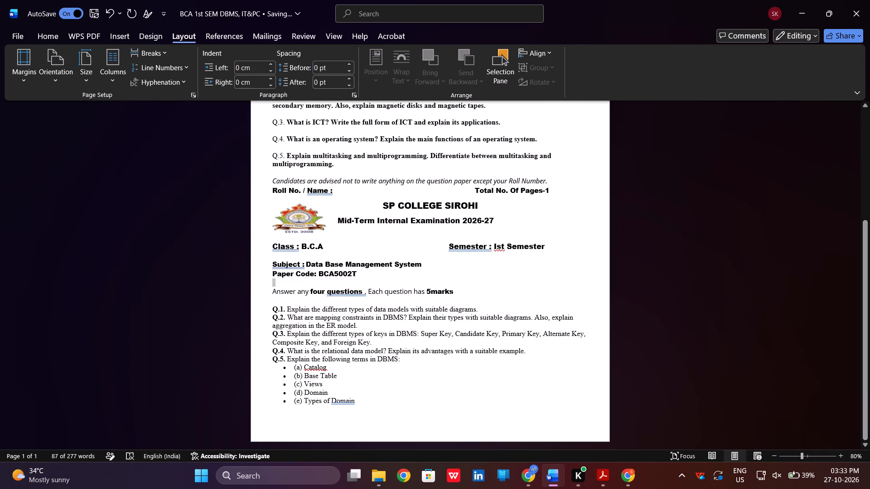
Set the paragraph spacing after to 0 pt for the five IT & PC Packages questions.
scroll(355, 386, "up", 5)
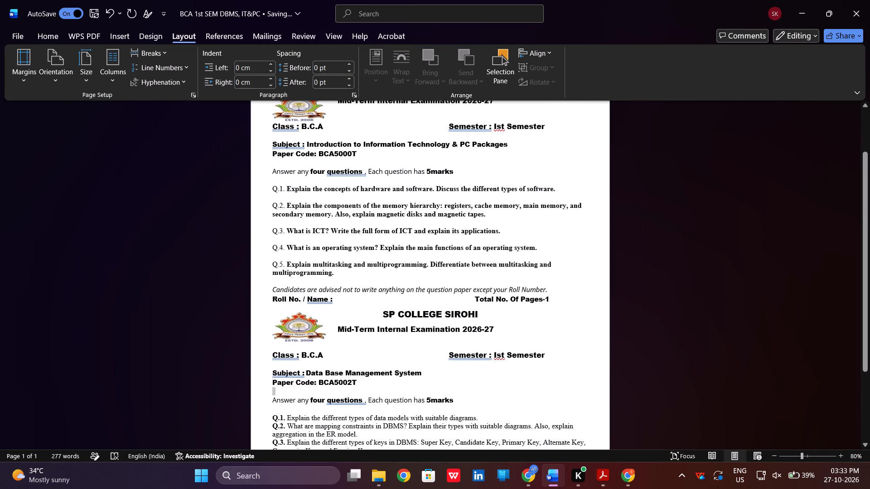
left_click_drag(333, 269, 267, 184)
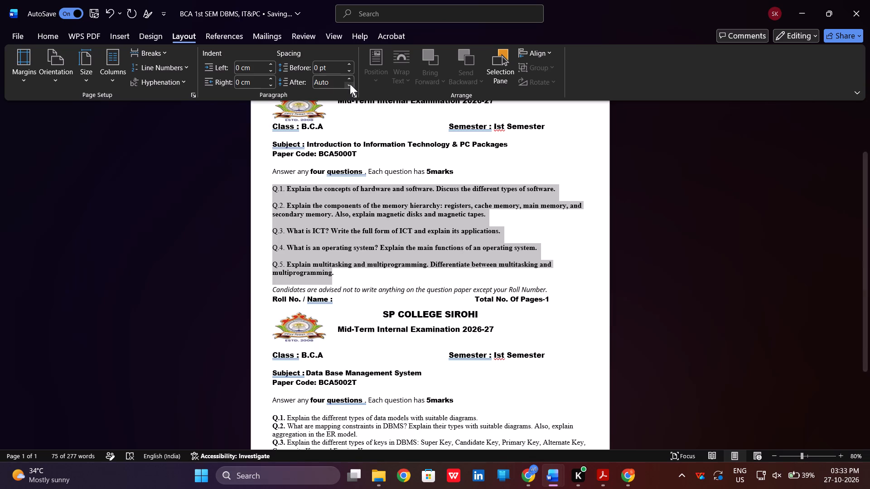
left_click(347, 78)
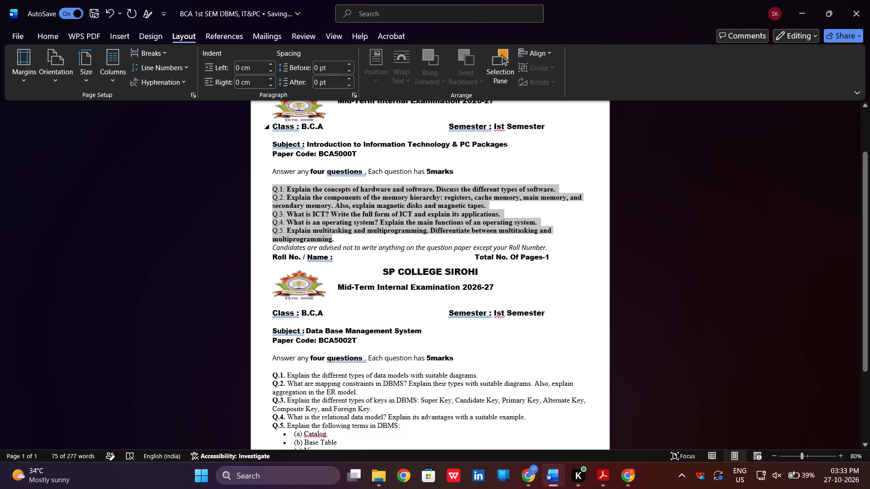
left_click(214, 194)
Set the line spacing of the five IT & PC Packages questions to 1.5.
scroll(417, 415, "down", 3, "ctrl")
scroll(425, 406, "up", 3)
scroll(406, 382, "up", 2, "ctrl")
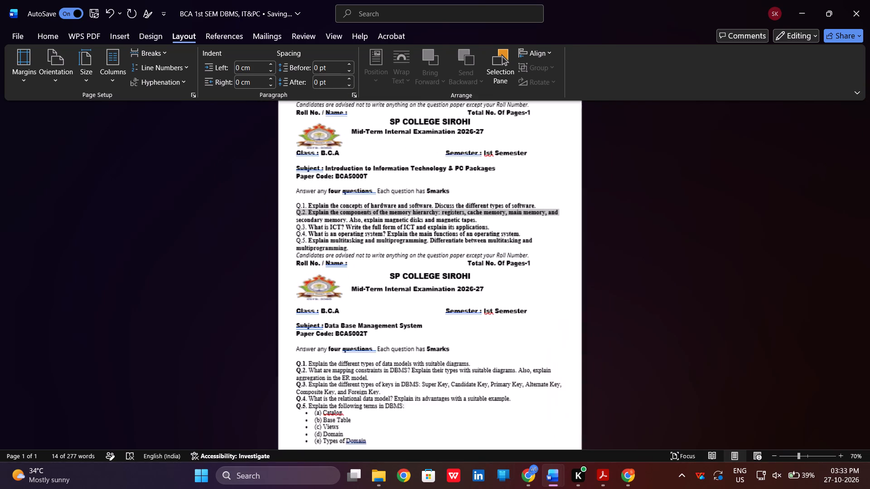
scroll(406, 381, "down", 2)
left_click(271, 182)
left_click_drag(290, 189, 330, 228)
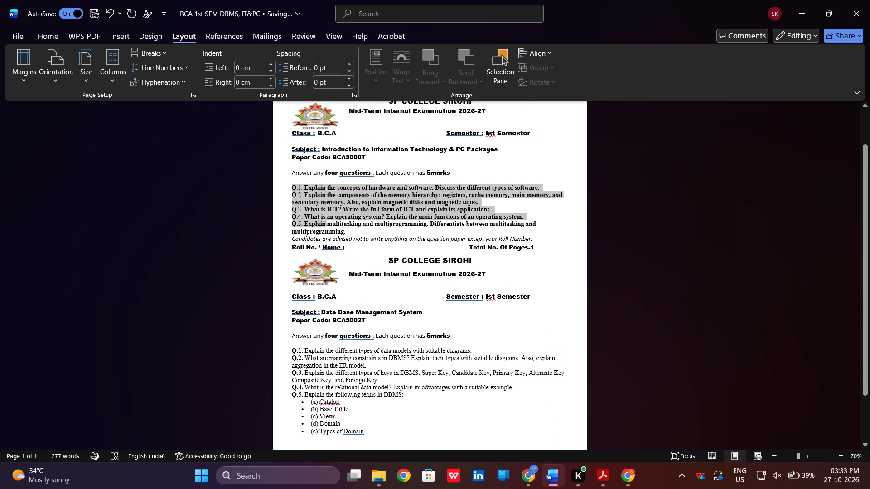
left_click_drag(330, 228, 353, 233)
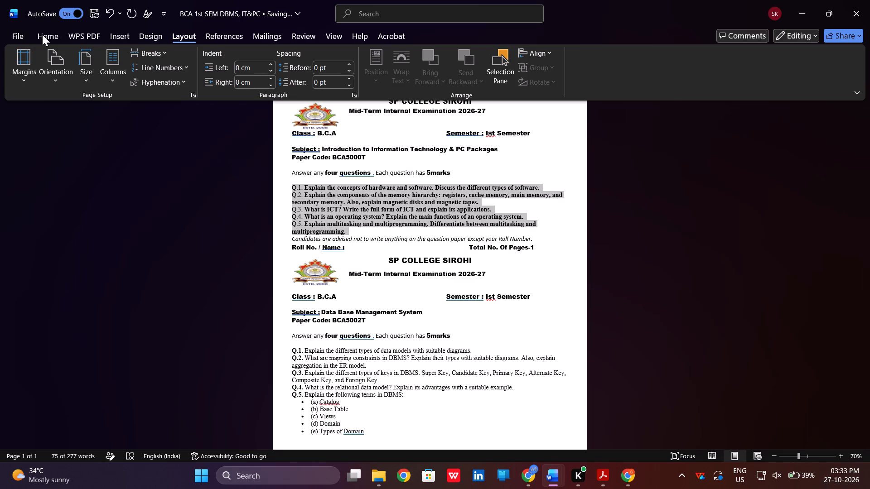
left_click(47, 34)
left_click(266, 69)
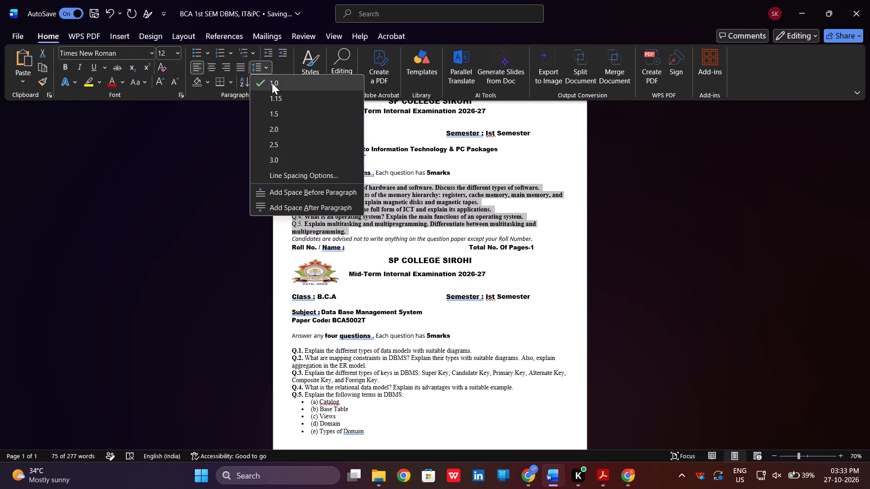
left_click(272, 83)
left_click(263, 68)
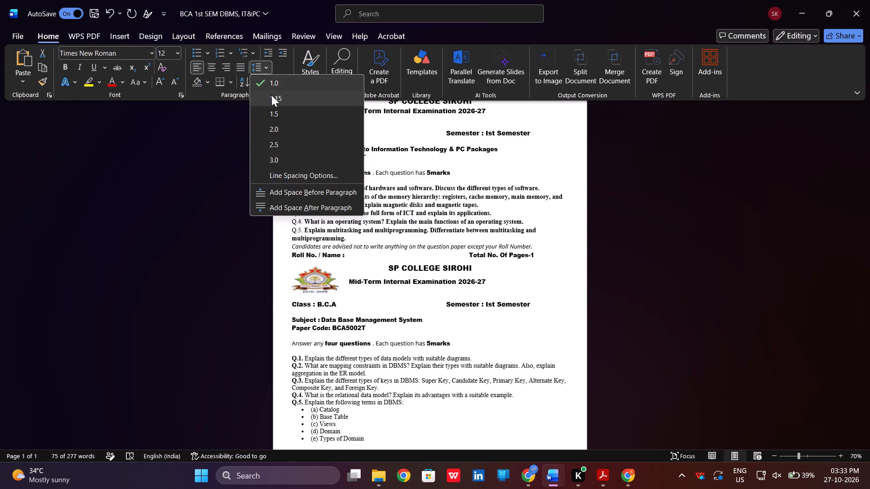
left_click(271, 110)
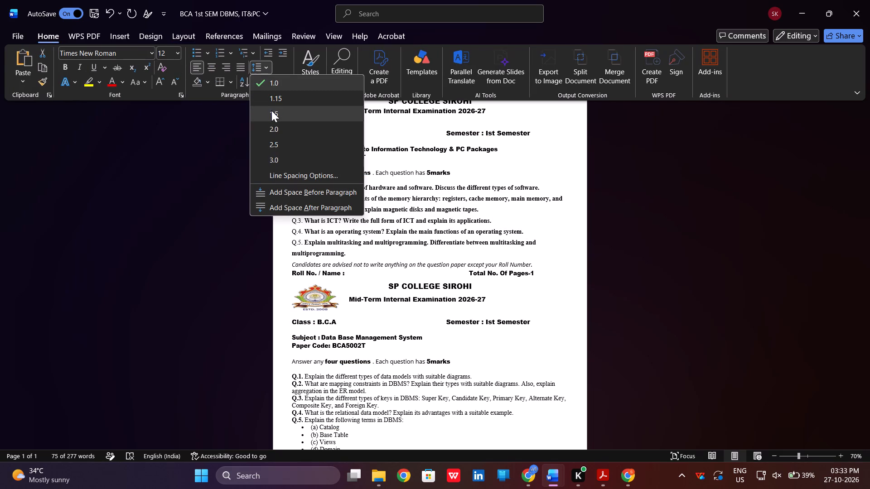
left_click(399, 240)
Set the line spacing of the DBMS questions and their (a) to (e) list to 1.15.
scroll(362, 332, "down", 3)
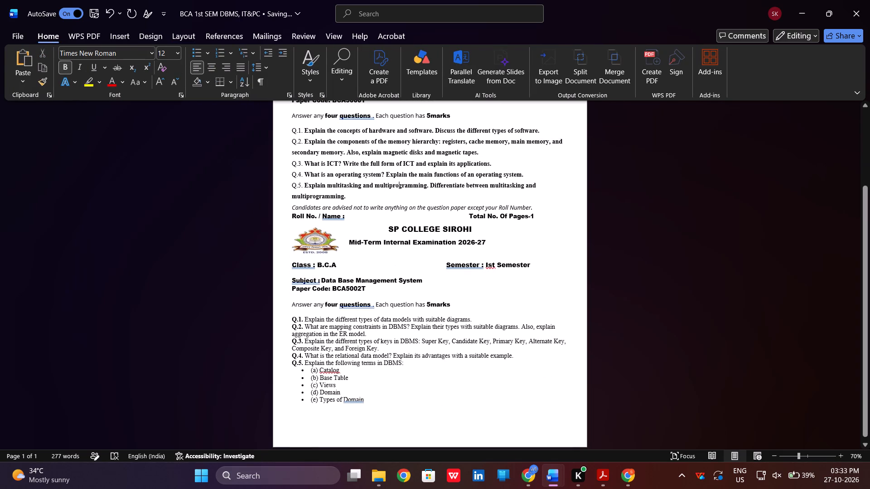
left_click_drag(290, 318, 389, 401)
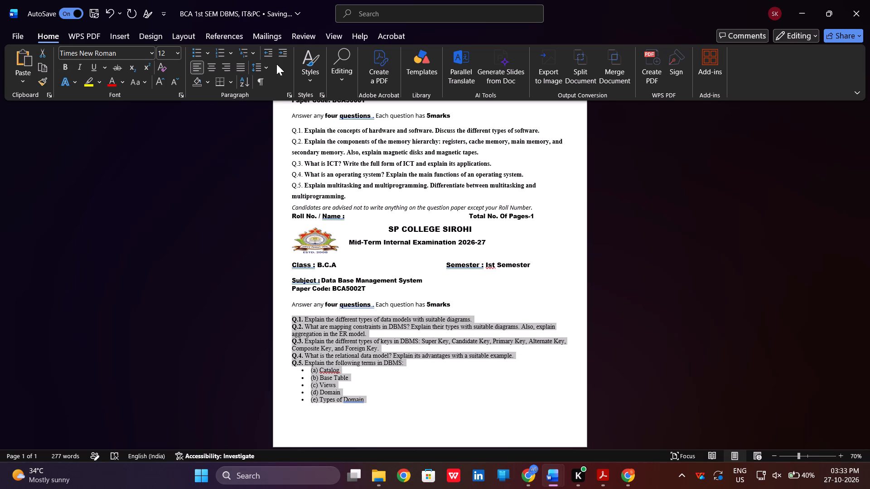
left_click(267, 67)
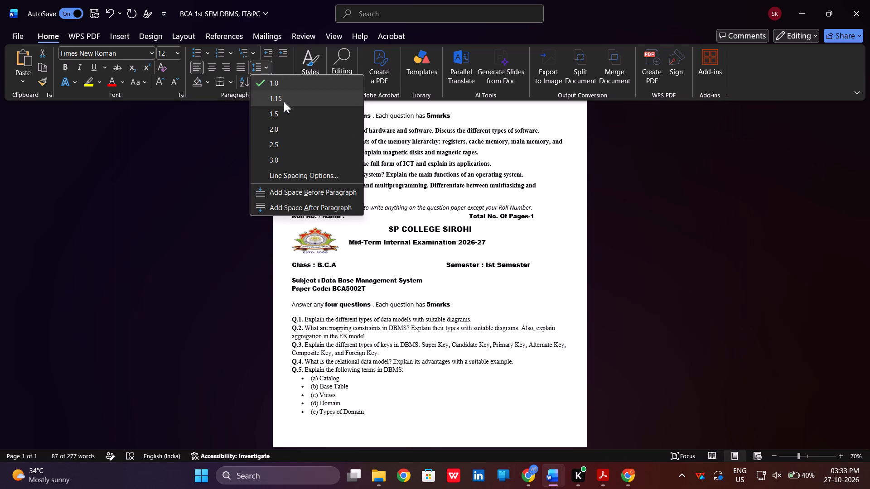
left_click(284, 101)
left_click(208, 218)
left_click(520, 175)
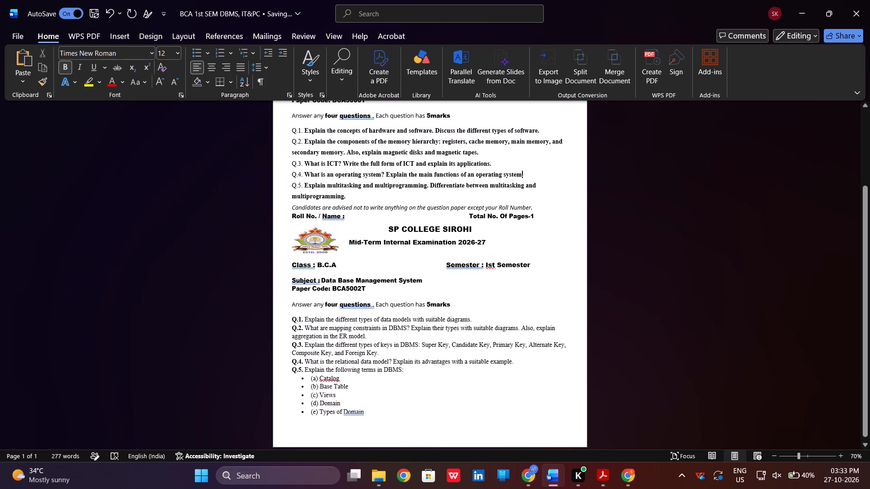
Make all DBMS questions Q.1 to Q.5 and the (a) to (e) list bold.
scroll(395, 211, "up", 2)
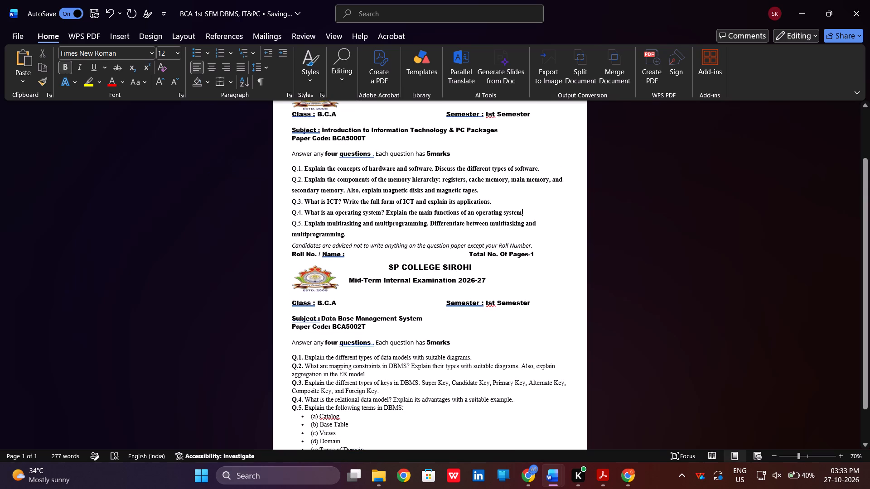
left_click_drag(293, 357, 370, 420)
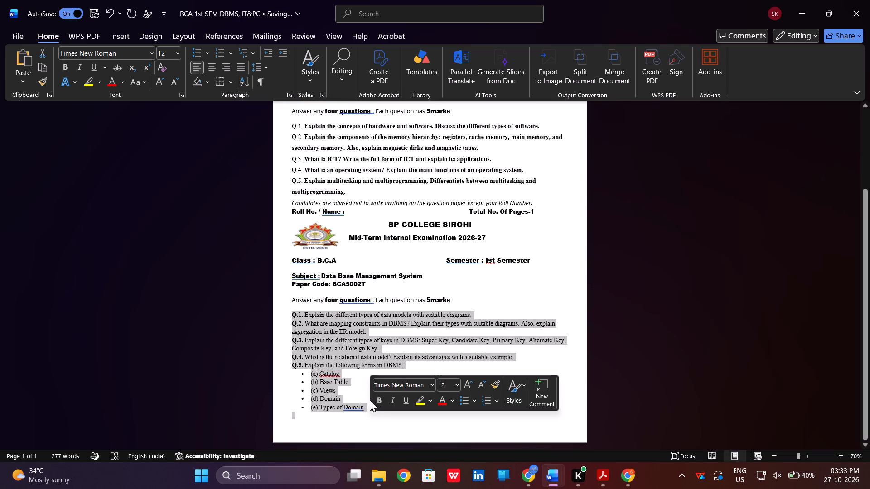
left_click(374, 398)
left_click(382, 400)
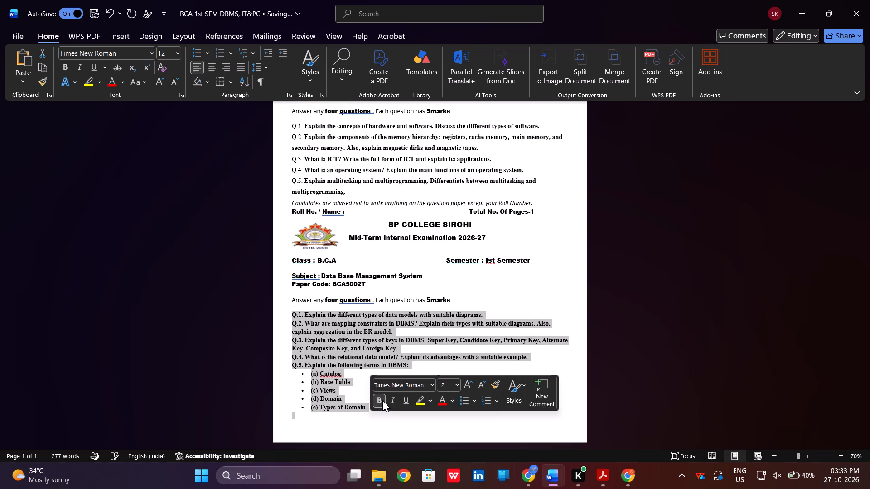
left_click(217, 374)
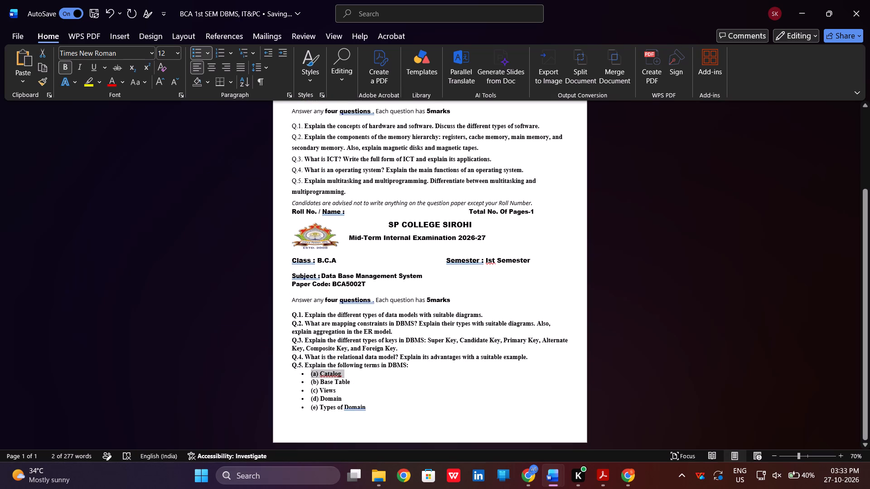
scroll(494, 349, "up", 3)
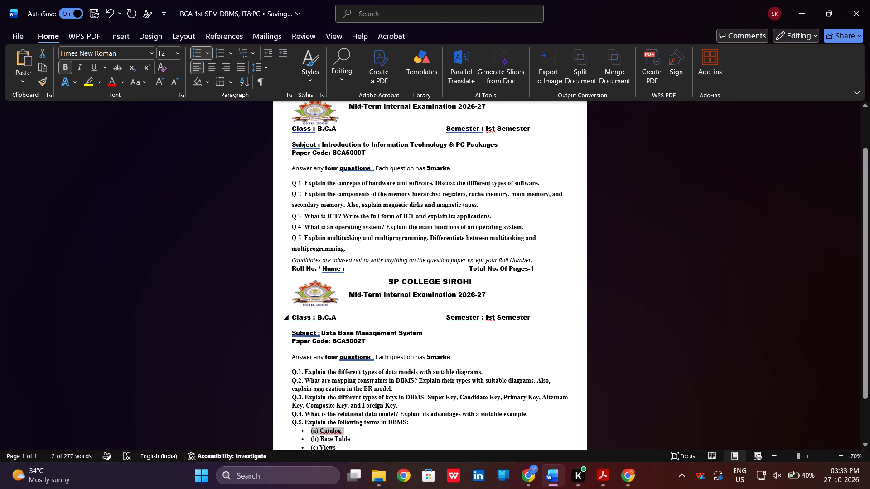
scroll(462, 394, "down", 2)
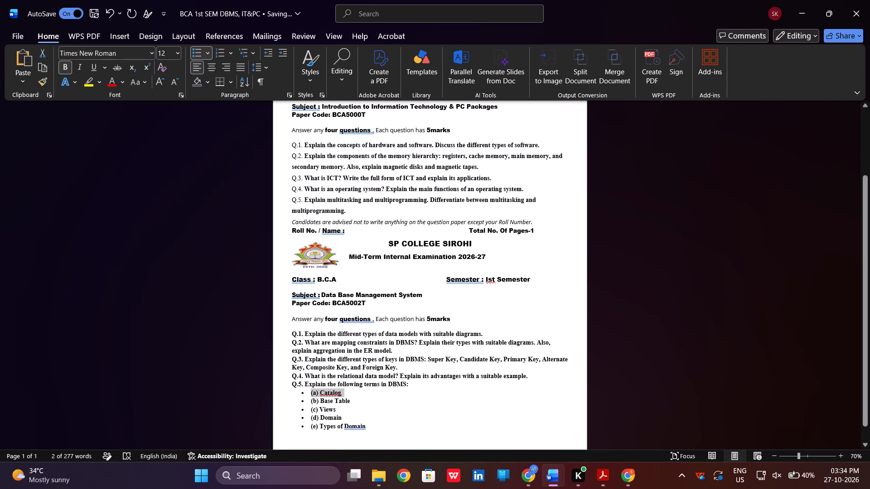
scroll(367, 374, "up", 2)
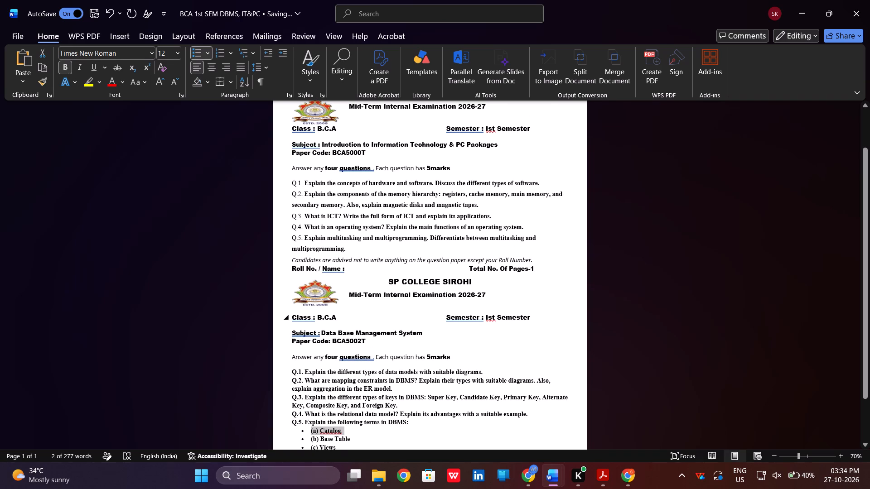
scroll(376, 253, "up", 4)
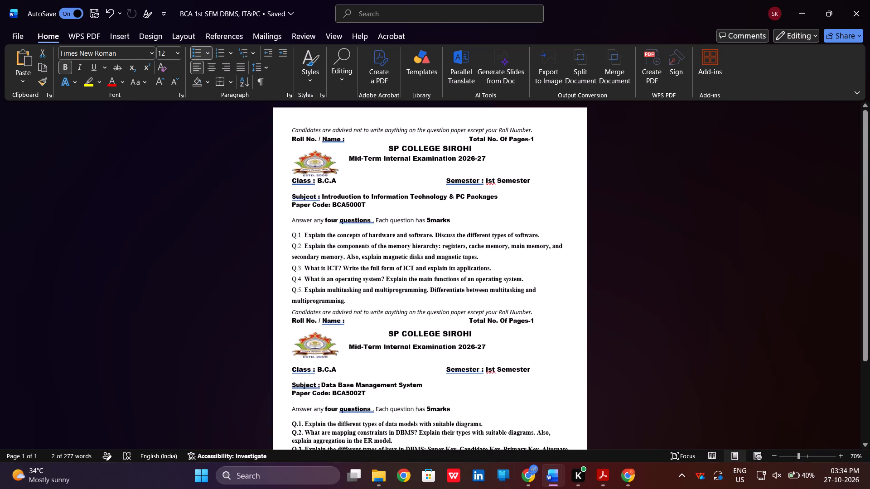
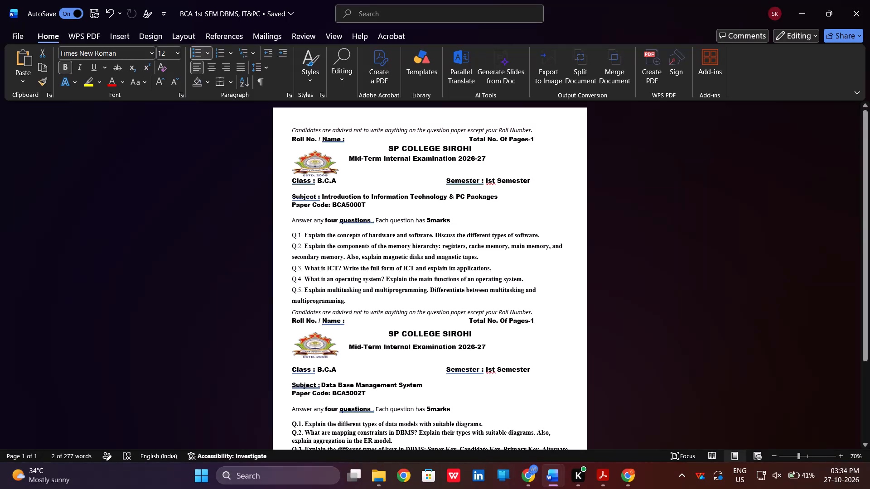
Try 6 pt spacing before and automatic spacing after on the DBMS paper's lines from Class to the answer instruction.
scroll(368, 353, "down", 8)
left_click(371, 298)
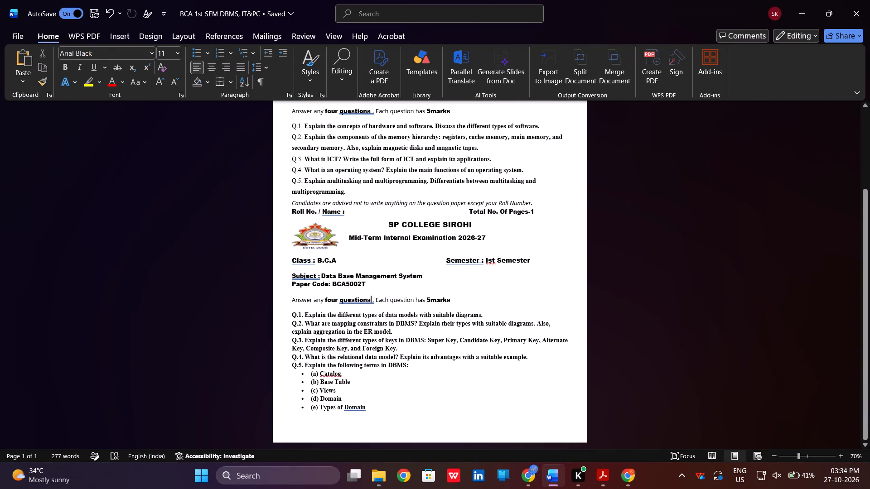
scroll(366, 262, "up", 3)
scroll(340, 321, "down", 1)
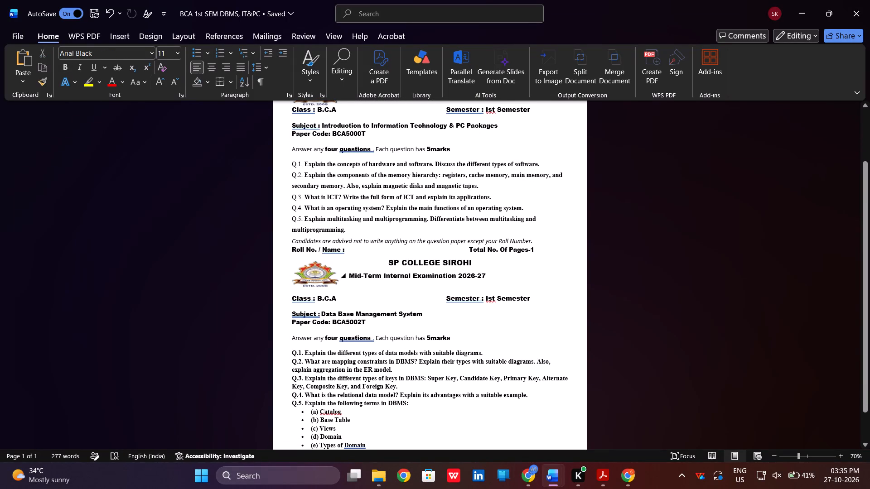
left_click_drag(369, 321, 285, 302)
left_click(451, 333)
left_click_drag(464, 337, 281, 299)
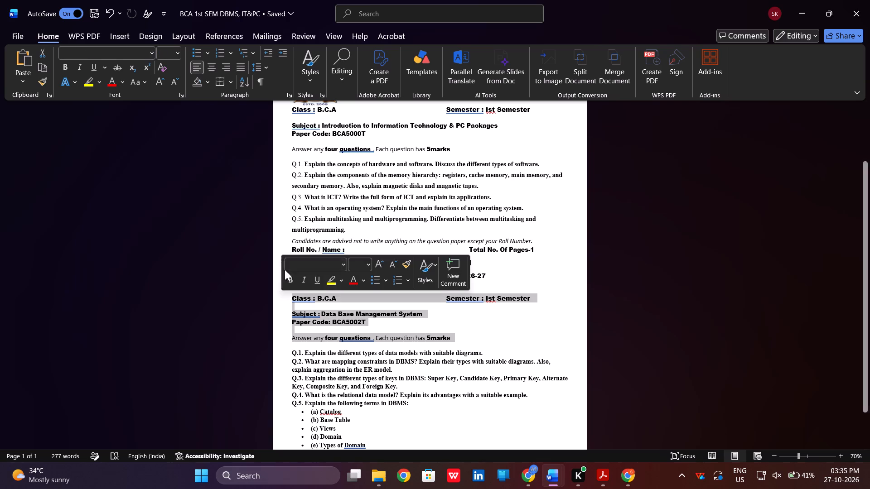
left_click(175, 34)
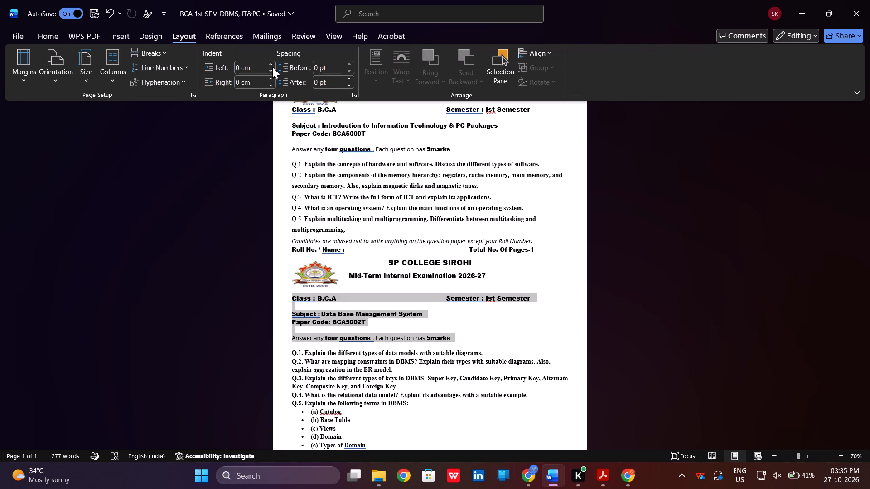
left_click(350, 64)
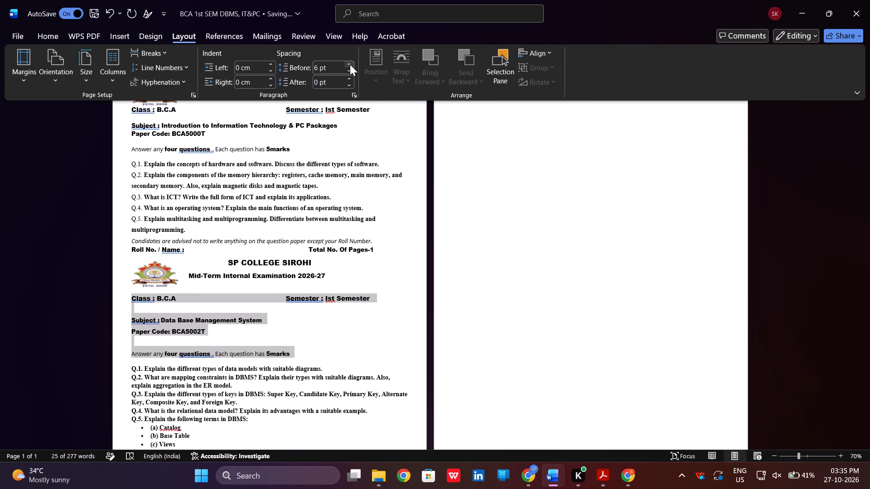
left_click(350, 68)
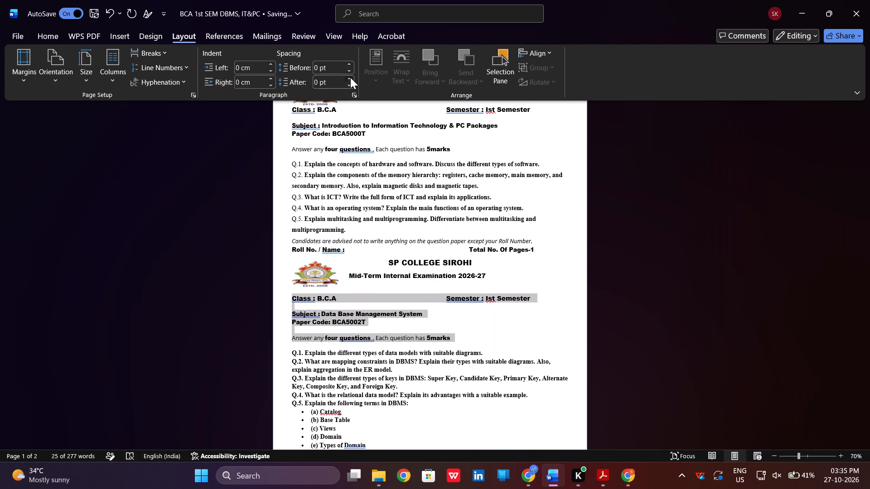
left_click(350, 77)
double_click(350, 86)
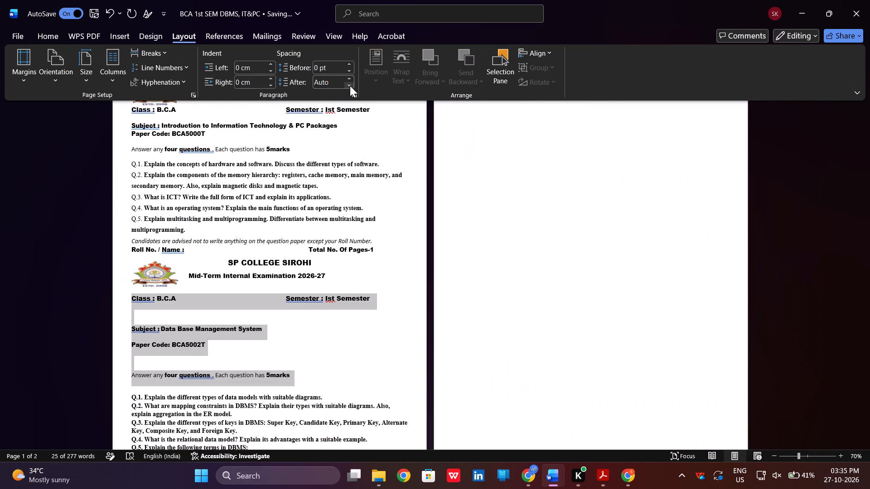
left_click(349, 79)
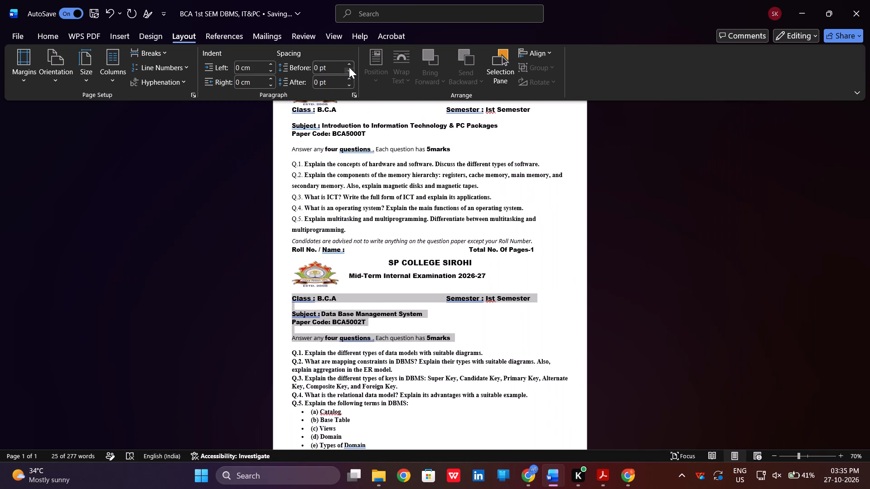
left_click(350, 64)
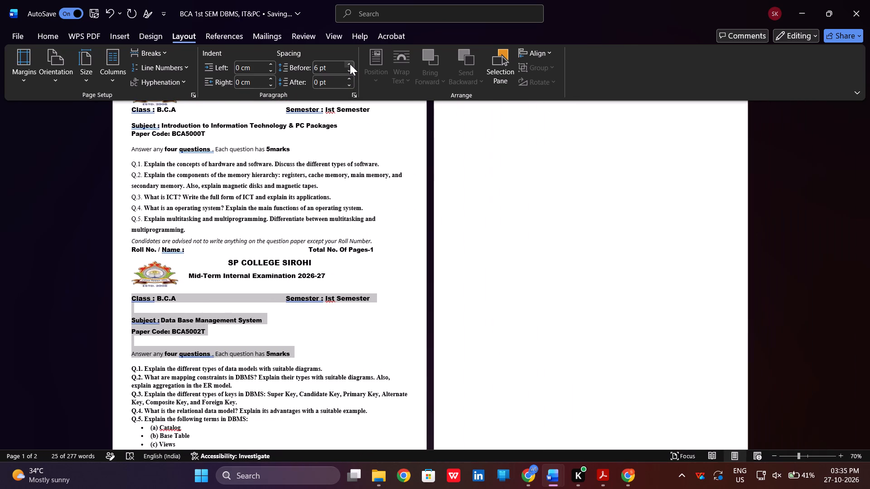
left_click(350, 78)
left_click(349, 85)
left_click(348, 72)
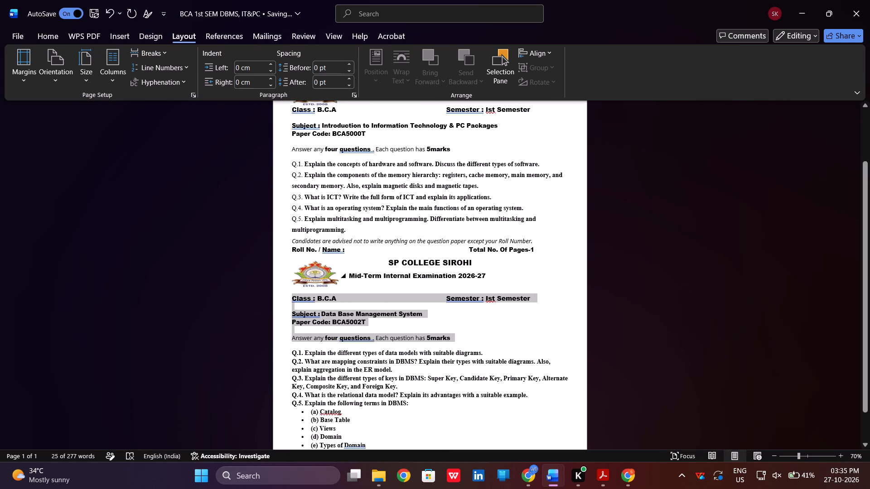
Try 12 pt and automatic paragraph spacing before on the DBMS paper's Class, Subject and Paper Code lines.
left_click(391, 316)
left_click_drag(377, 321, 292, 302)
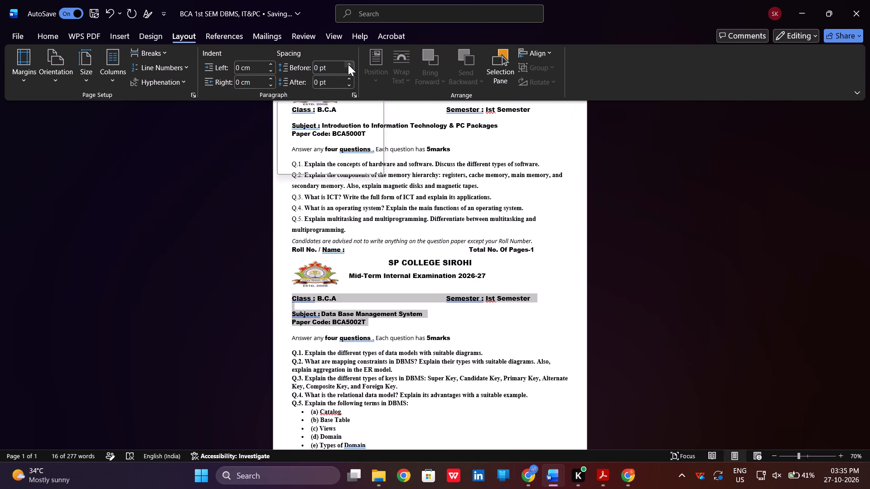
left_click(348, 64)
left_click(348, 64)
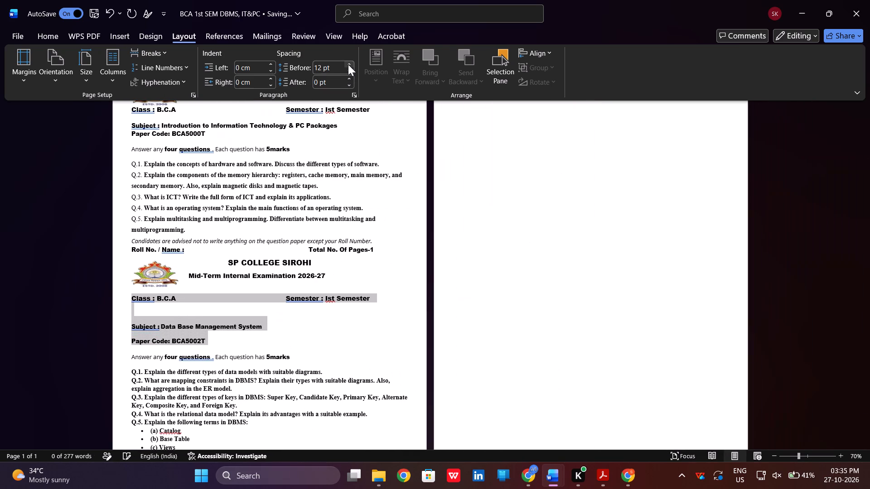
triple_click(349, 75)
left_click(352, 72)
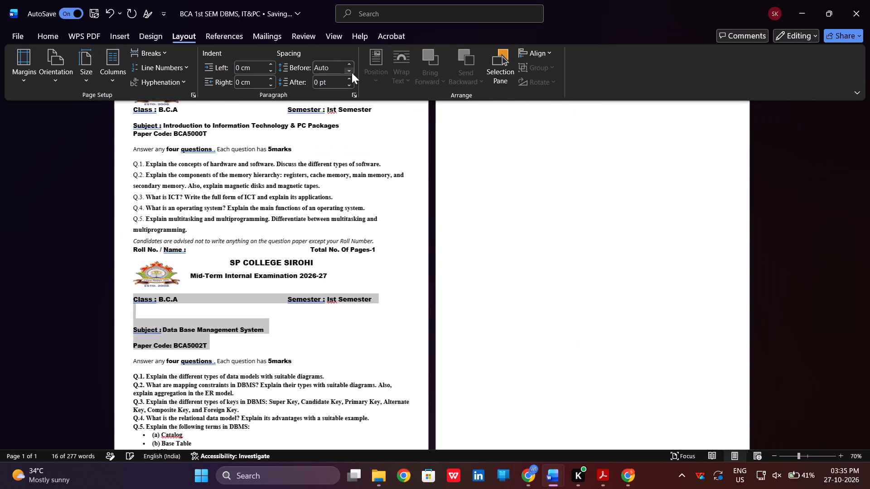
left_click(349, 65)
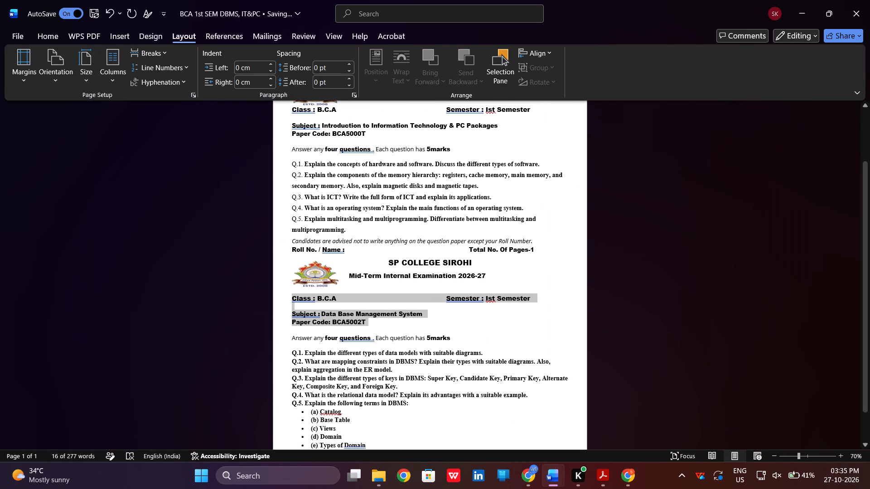
Move the college logo in the DBMS paper's header slightly upward, beside the college name and examination title.
left_click(368, 257)
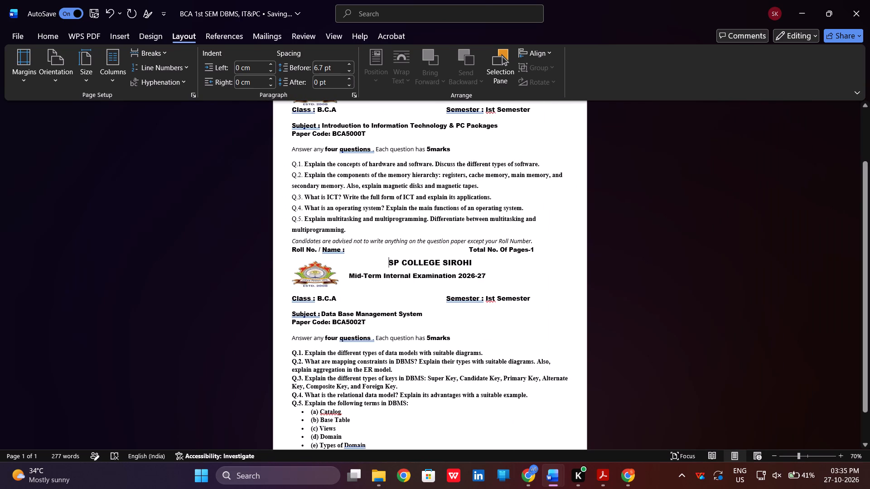
left_click_drag(325, 280, 322, 273)
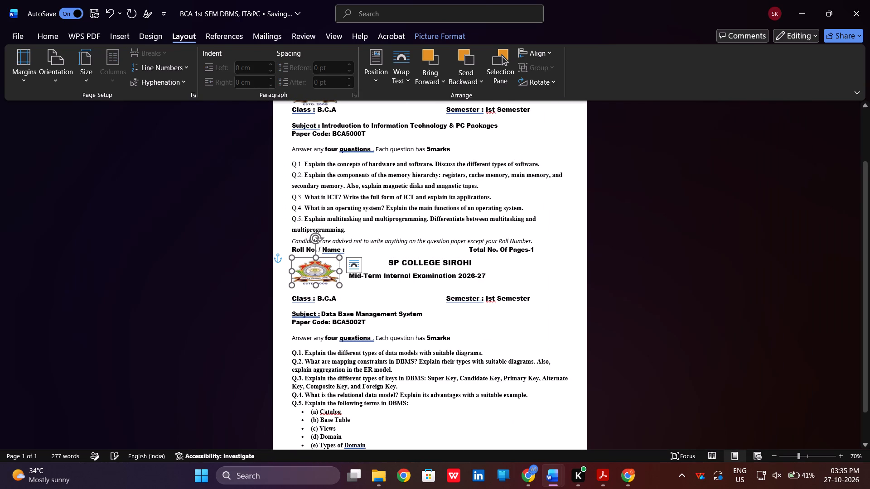
left_click(405, 195)
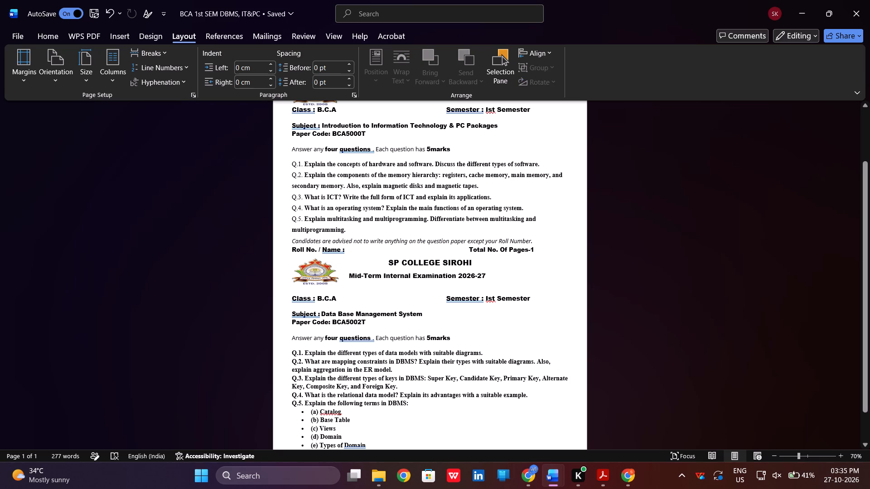
Set the line spacing of the five IT & PC Packages questions to 1.15.
scroll(440, 334, "up", 4)
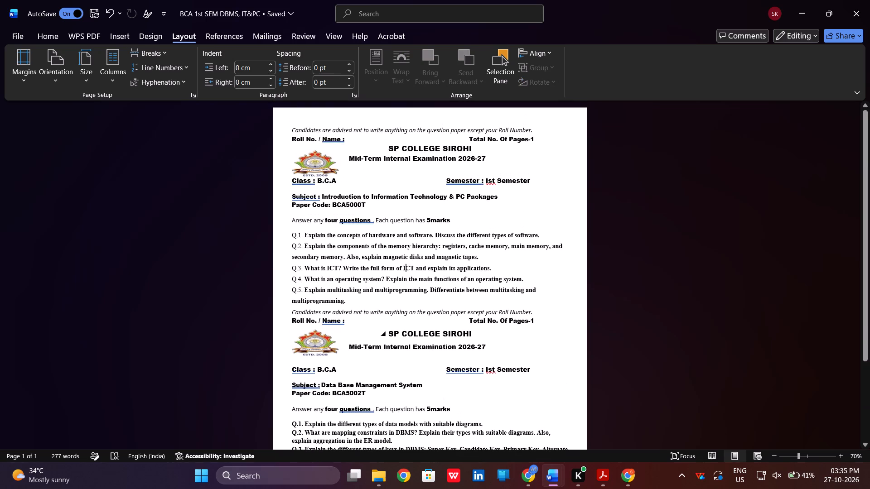
scroll(327, 288, "down", 1)
left_click_drag(363, 283, 287, 207)
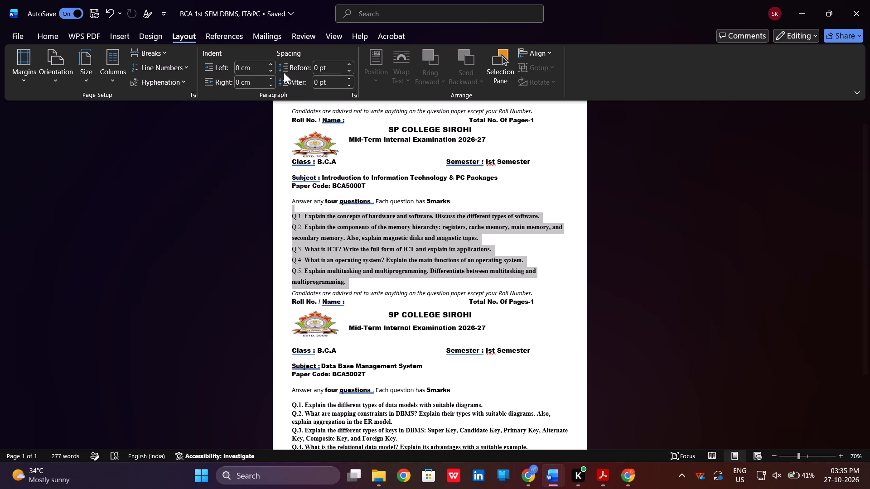
left_click(45, 38)
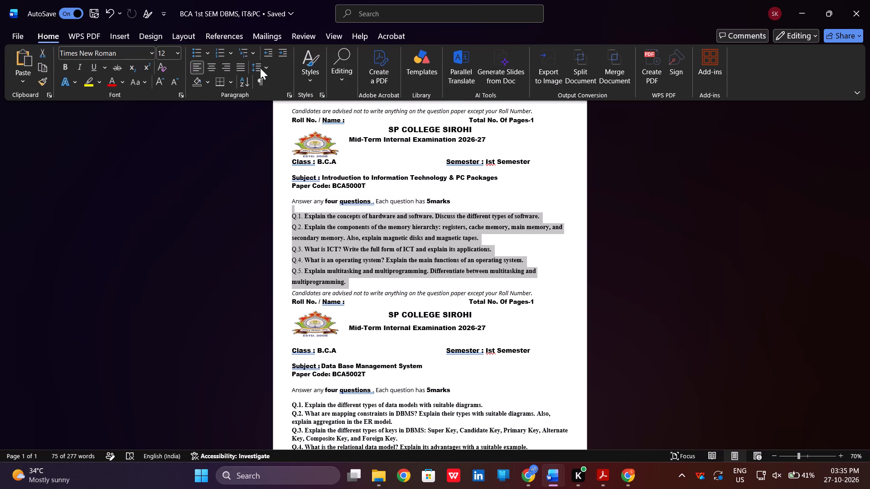
left_click(260, 68)
left_click(279, 91)
left_click(386, 231)
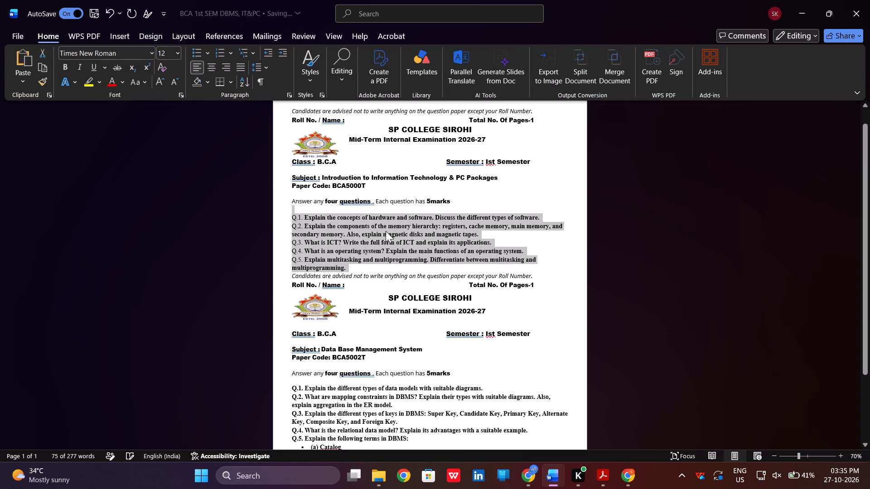
Insert two blank lines after Q.5 of the IT & PC Packages paper to separate it from the DBMS paper.
scroll(367, 323, "down", 10)
scroll(370, 315, "up", 7)
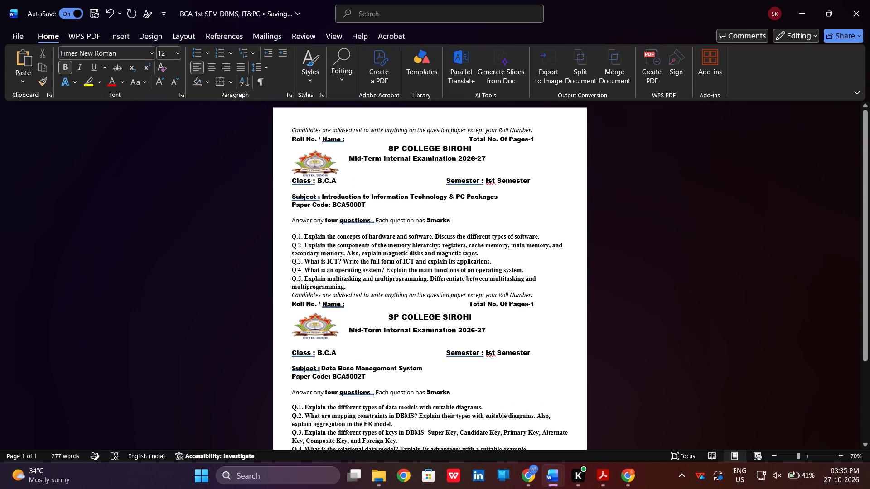
left_click(363, 288)
key("Return")
key("Return")
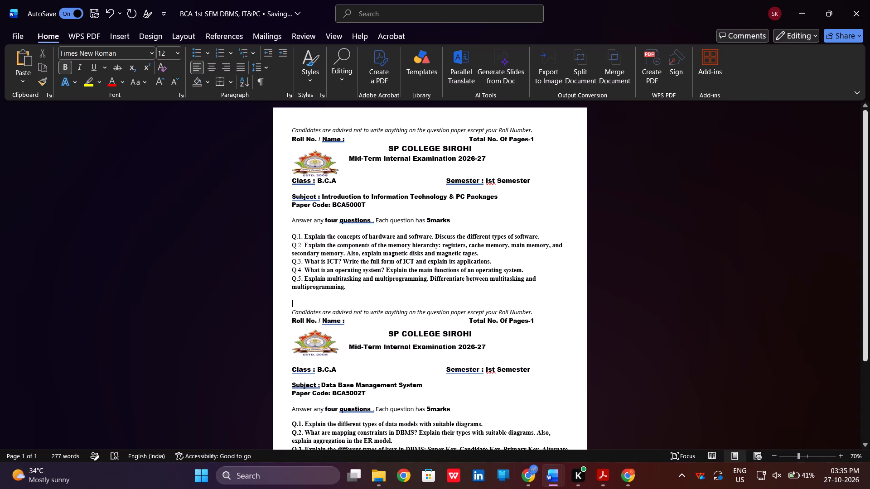
scroll(478, 272, "down", 7)
scroll(474, 272, "up", 3)
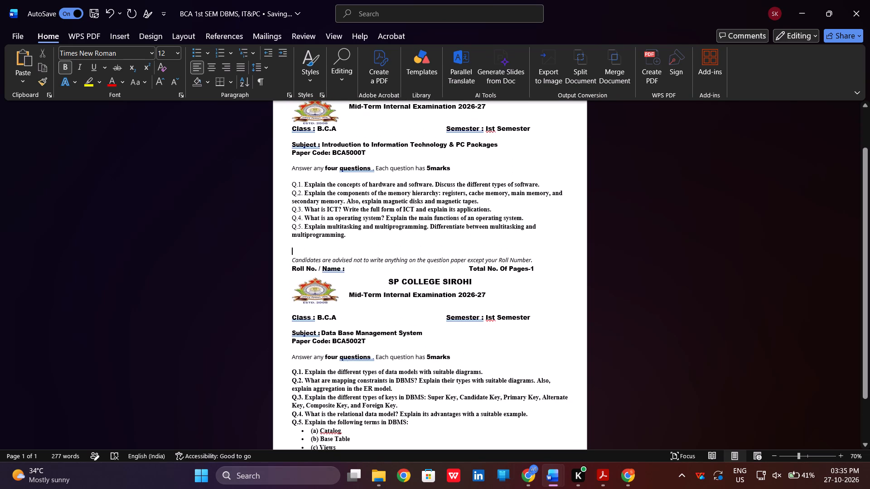
key("Return")
key("BackSpace")
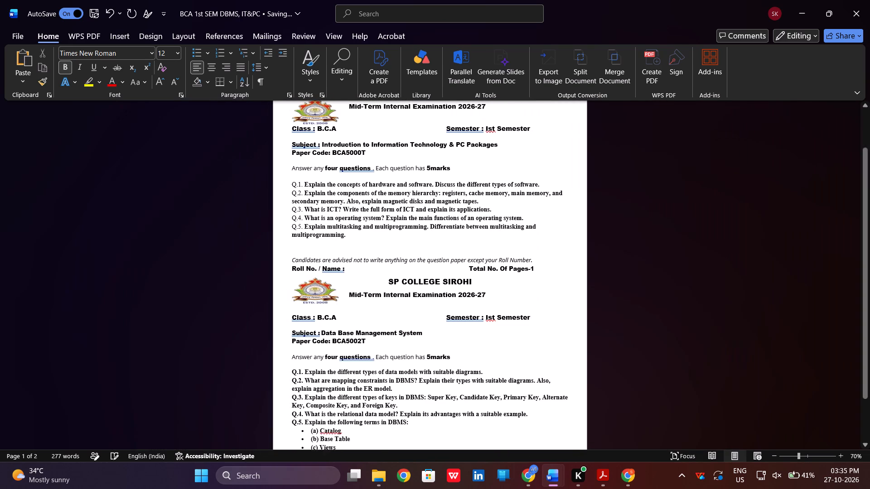
scroll(571, 182, "up", 8)
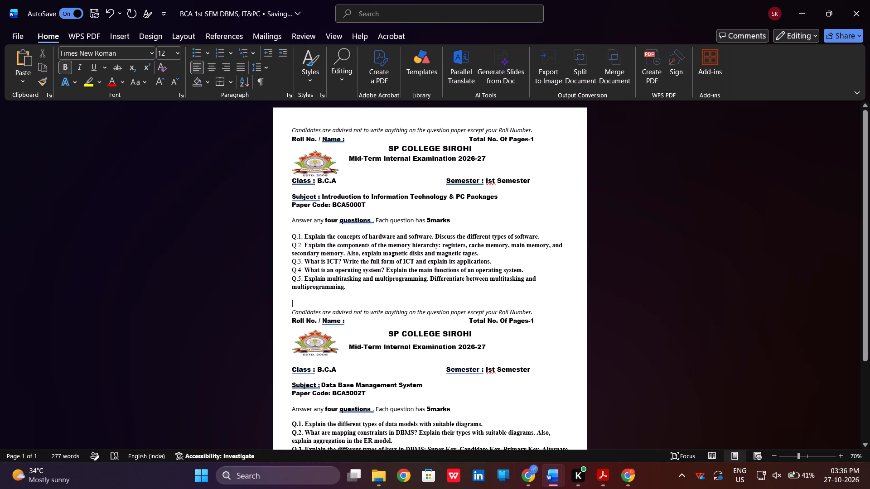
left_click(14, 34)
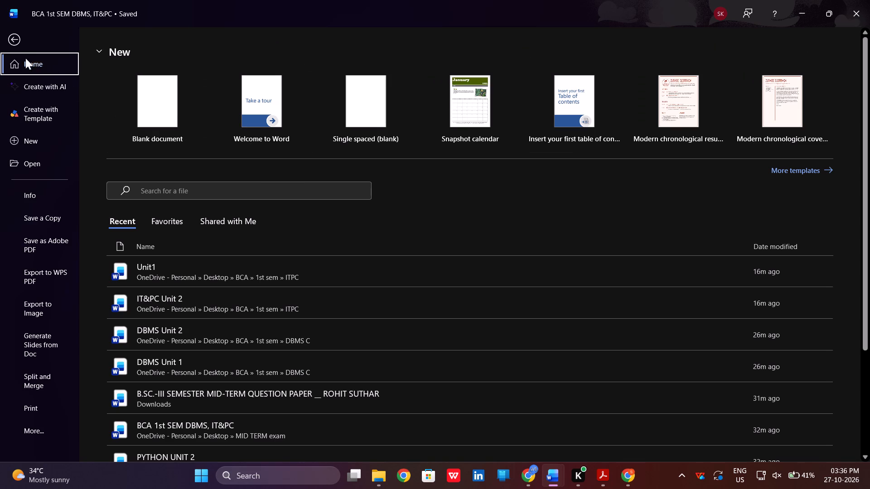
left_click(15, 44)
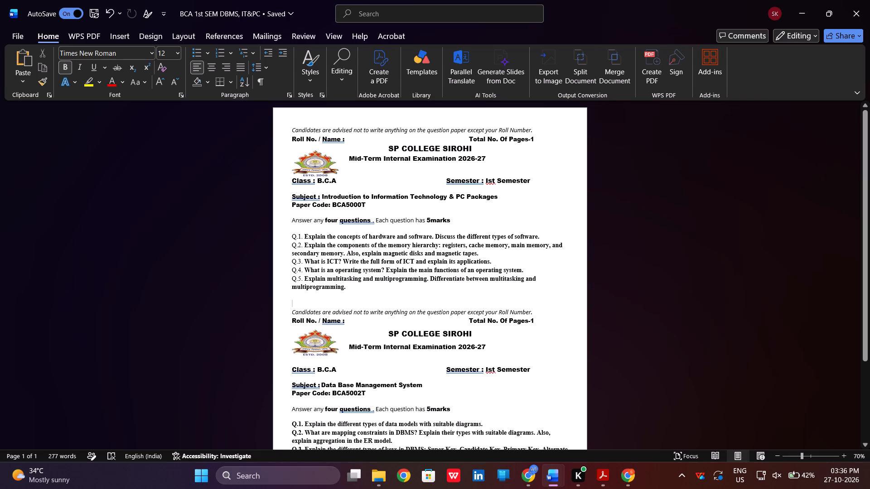
In Q.2 of the IT & PC Packages paper, replace ". Also, explain" after "secondary memory" with a comma.
left_click(387, 253)
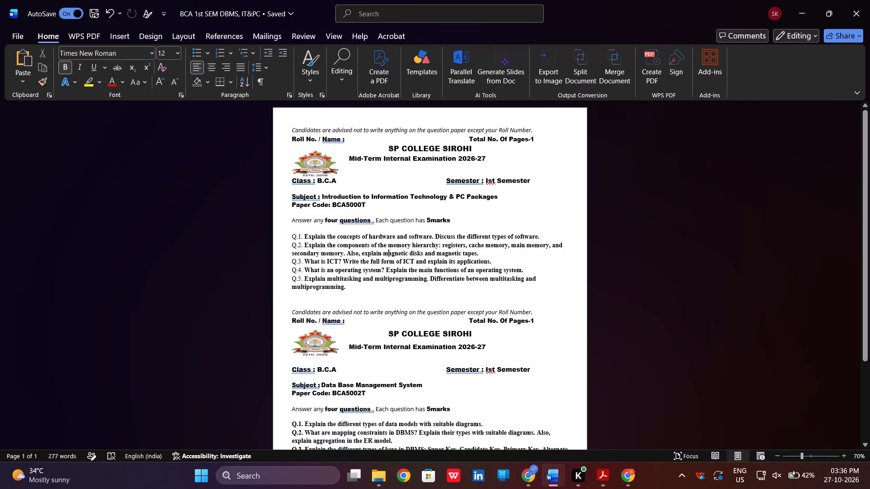
left_click(380, 251)
key("ctrl+BackSpace")
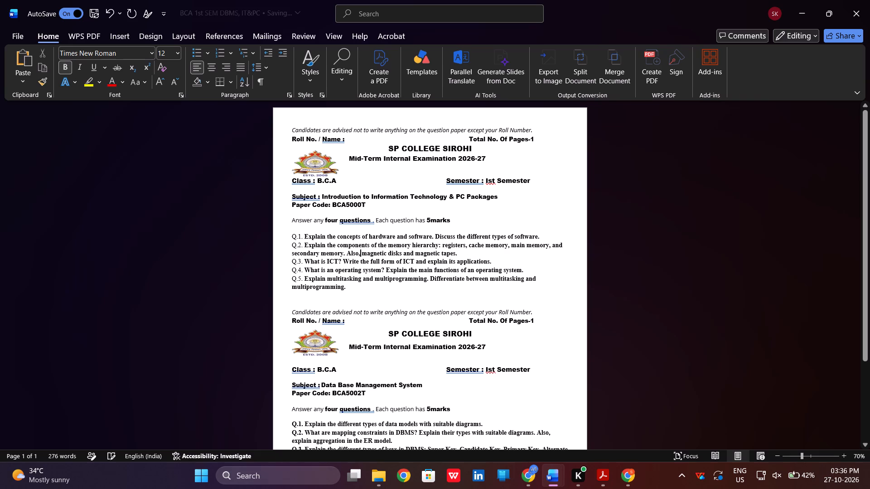
key("ctrl+BackSpace")
key("BackSpace")
key("BackSpace")
key("BackSpace")
key("BackSpace")
key("BackSpace")
key("BackSpace")
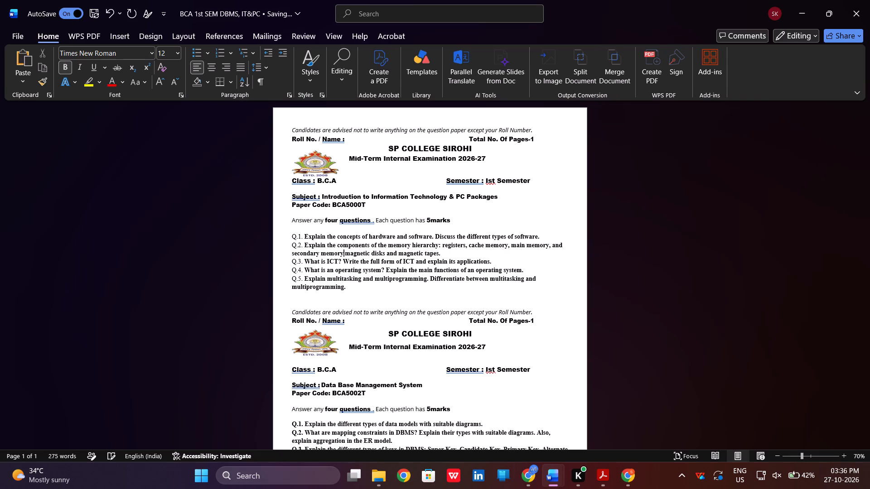
key("comma")
key("space")
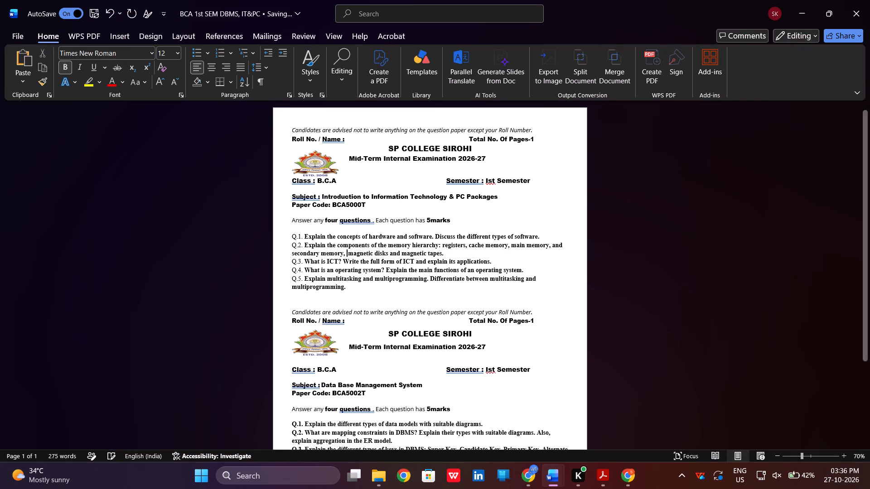
Add "with Diagram" after "magnetic tapes" at the end of Q.2 in the IT & PC Packages paper.
key("ctrl+Right")
key("ctrl+Right")
key("ctrl+Right")
key("ctrl+Right")
key("ctrl+Right")
key("ctrl+Right")
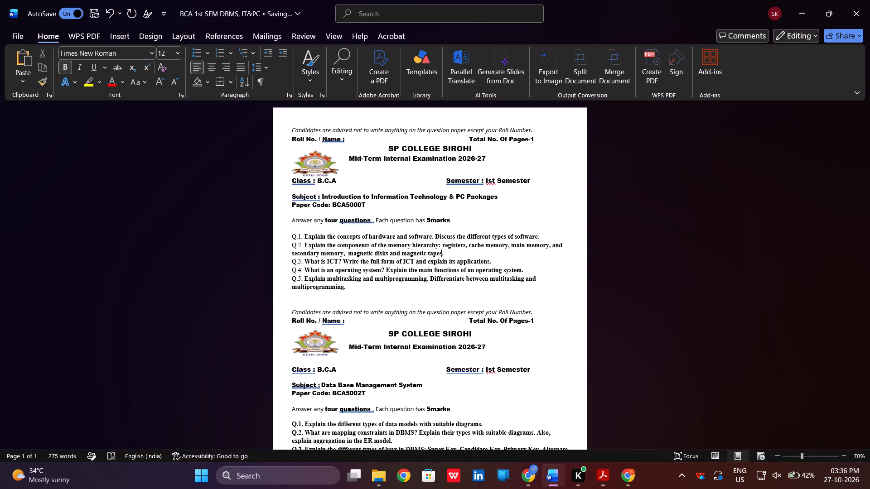
key("space")
type("w")
type("ith Diagram")
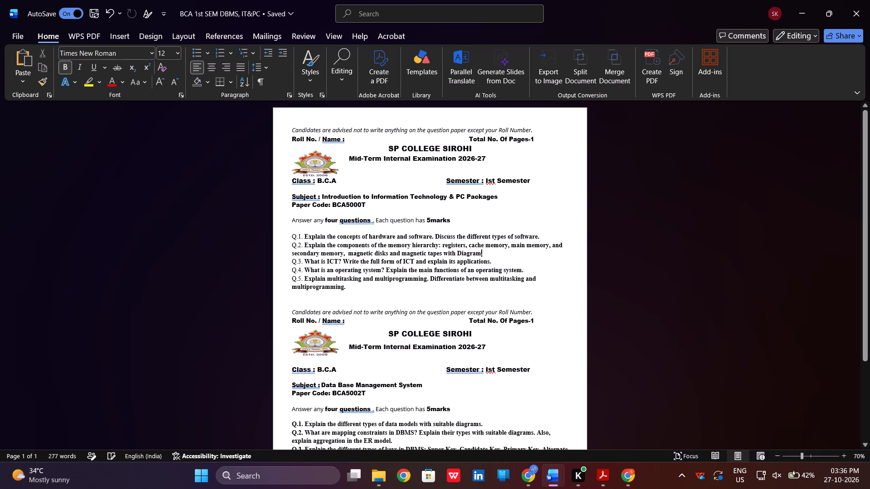
Switch to the IT&PC Unit 2 document, close it, and return to the BCA 1st SEM DBMS, IT&PC paper.
key("alt+Tab")
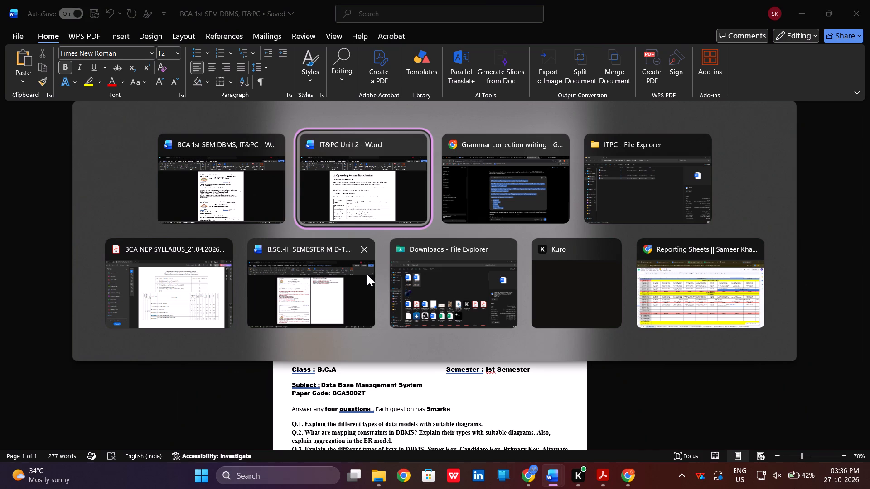
left_click(229, 202, "alt")
key("alt+Tab")
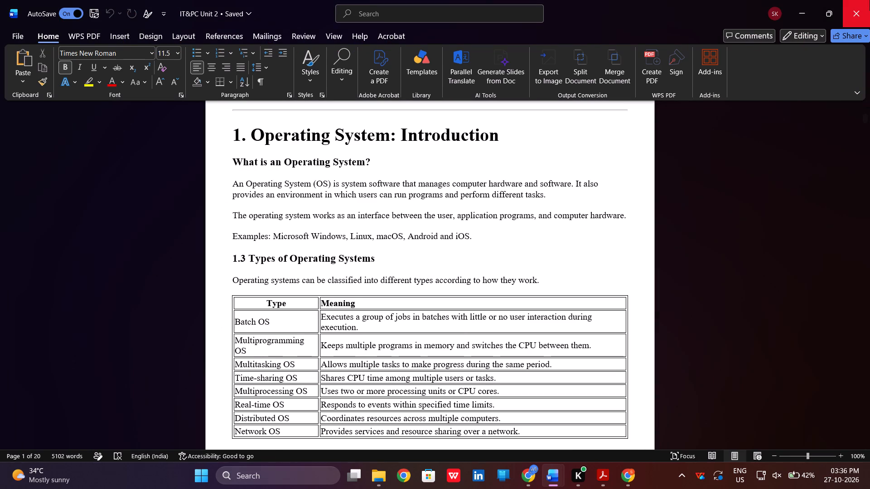
left_click(869, 0)
key("alt+Tab")
key("alt+Tab")
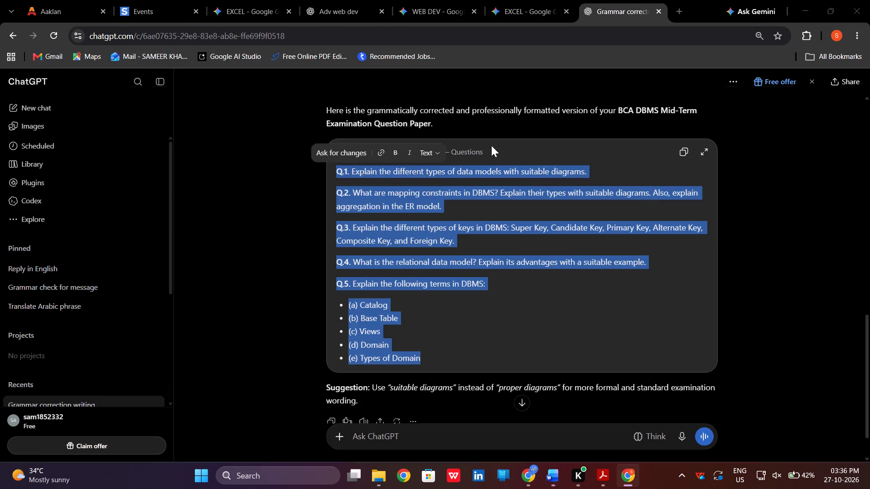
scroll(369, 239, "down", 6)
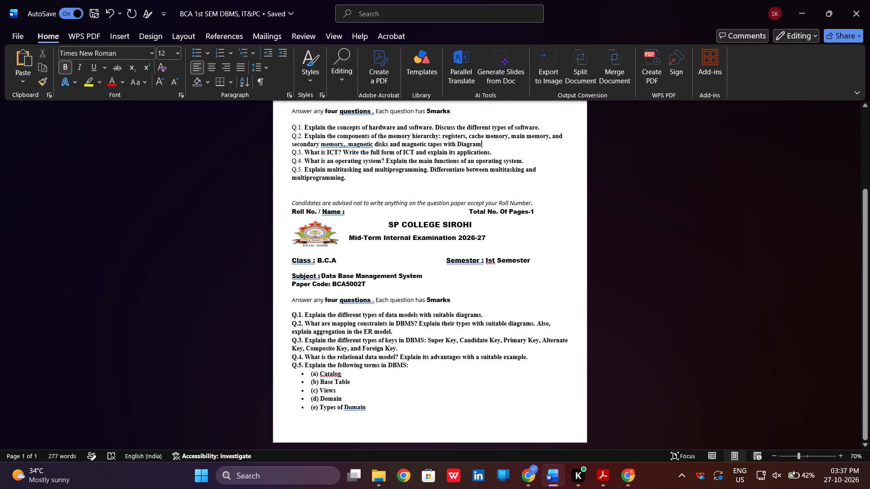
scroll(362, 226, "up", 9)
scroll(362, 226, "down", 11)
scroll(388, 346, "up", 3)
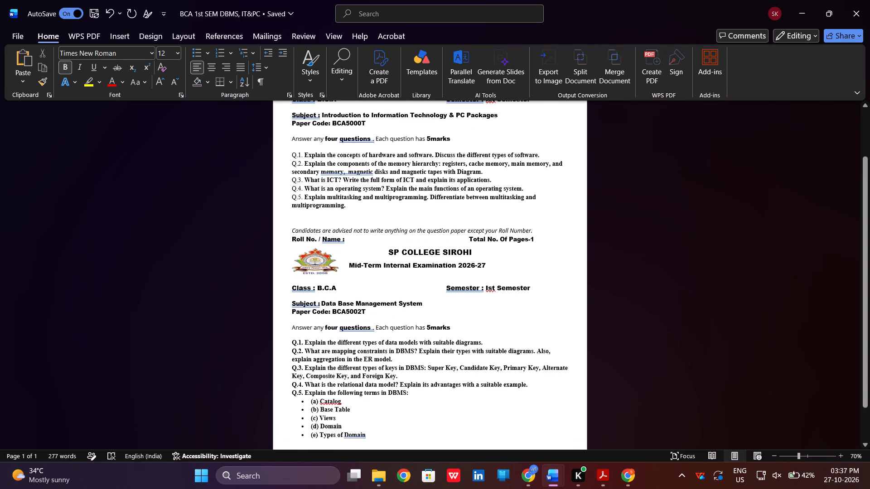
Save a copy of the question paper as a PDF named BCA 1st SEM DBMS, IT&PC in the Desktop's MID TERM exam folder.
left_click(8, 38)
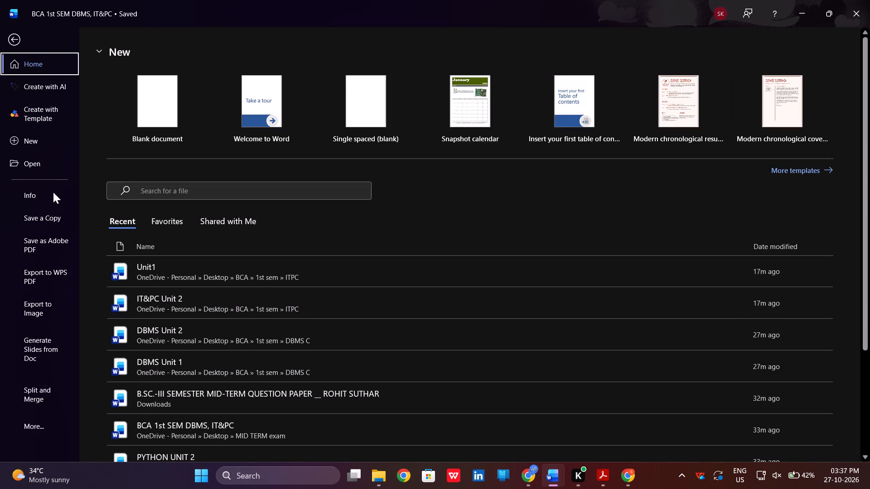
left_click(55, 218)
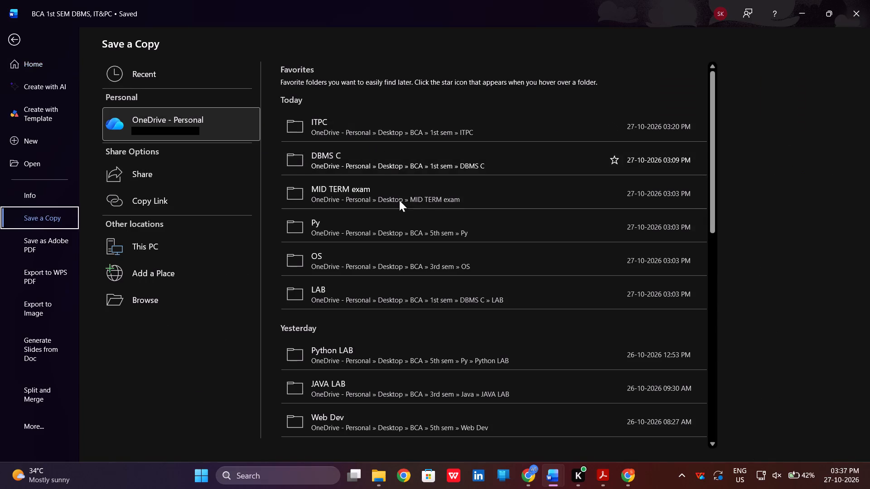
left_click(400, 199)
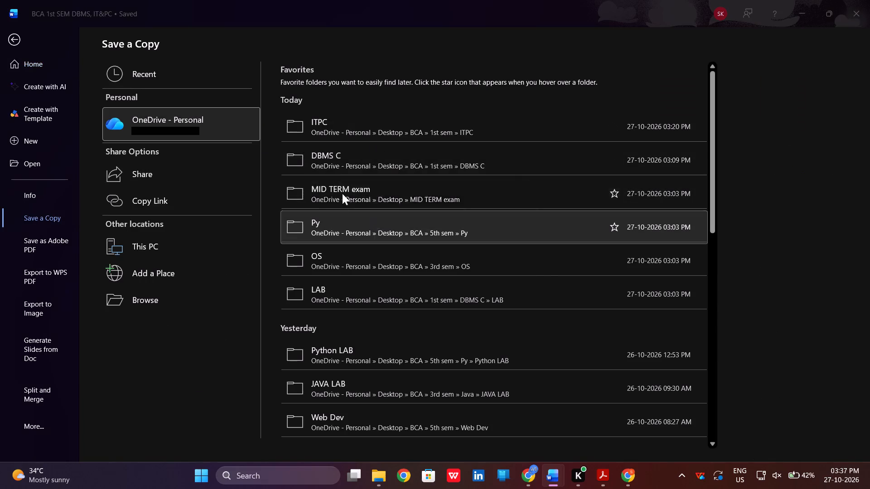
left_click(487, 256)
left_click(493, 257)
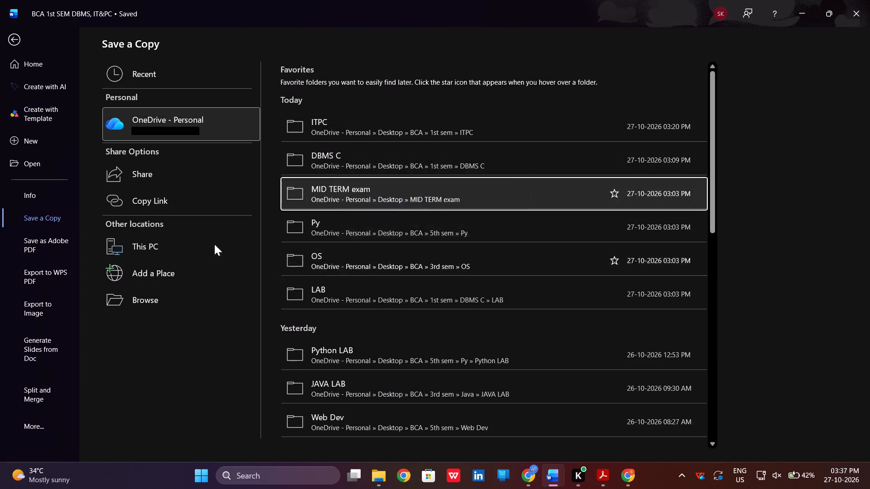
left_click(213, 244)
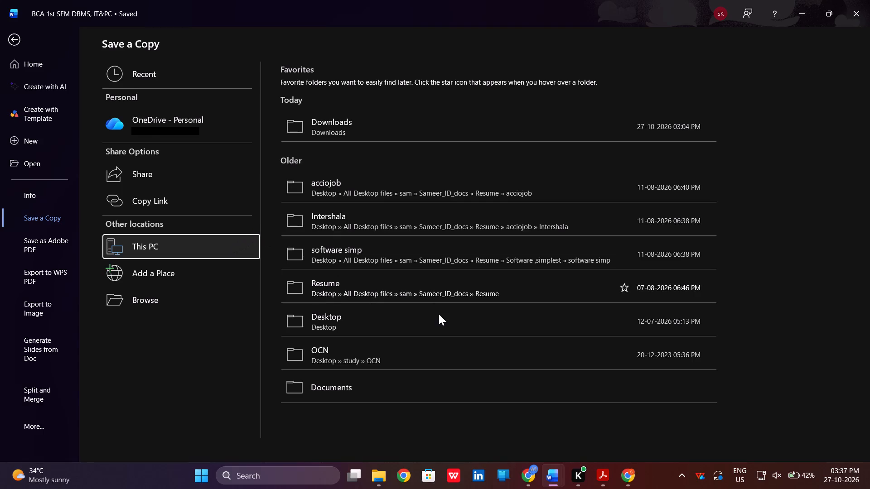
left_click(439, 314)
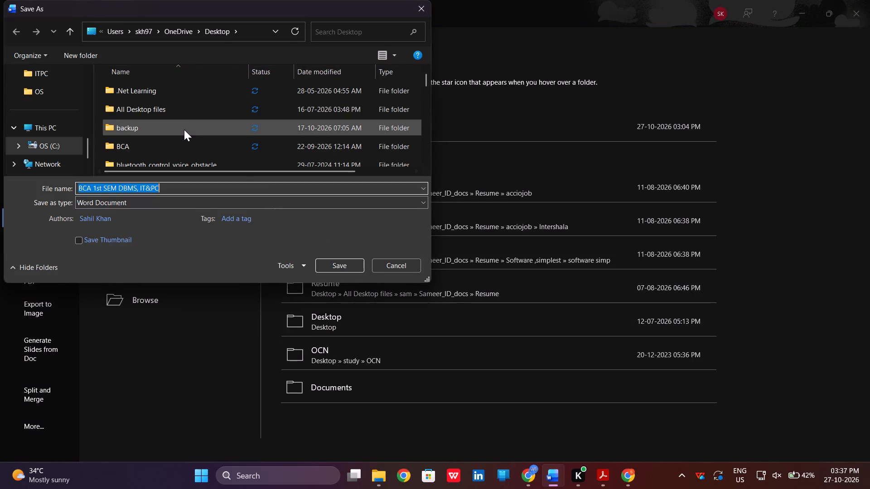
scroll(184, 129, "up", 3)
scroll(184, 129, "down", 2)
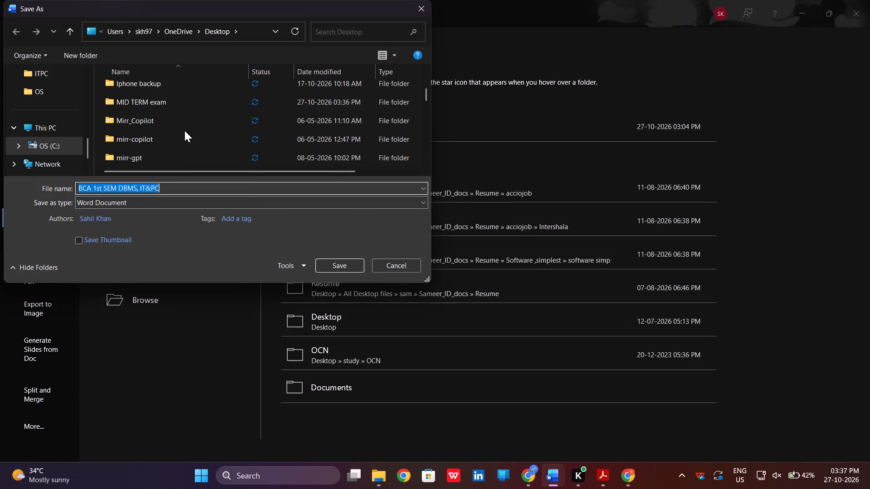
double_click(183, 103)
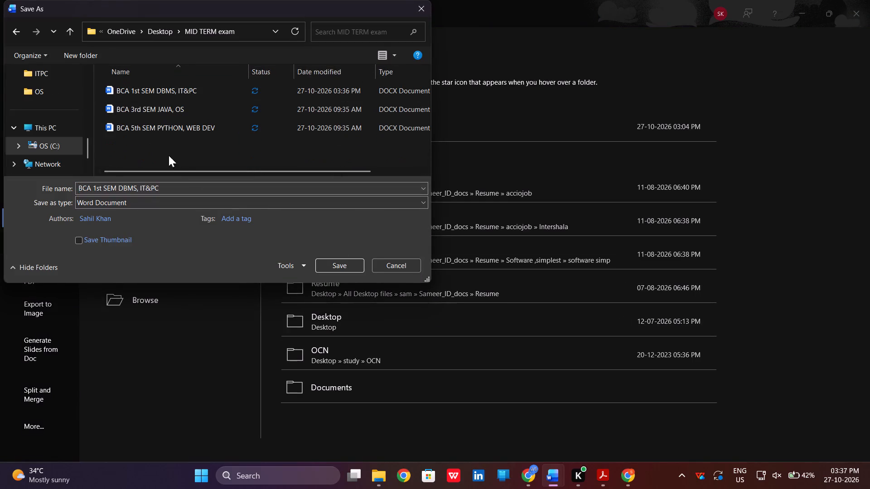
left_click(226, 205)
left_click(100, 269)
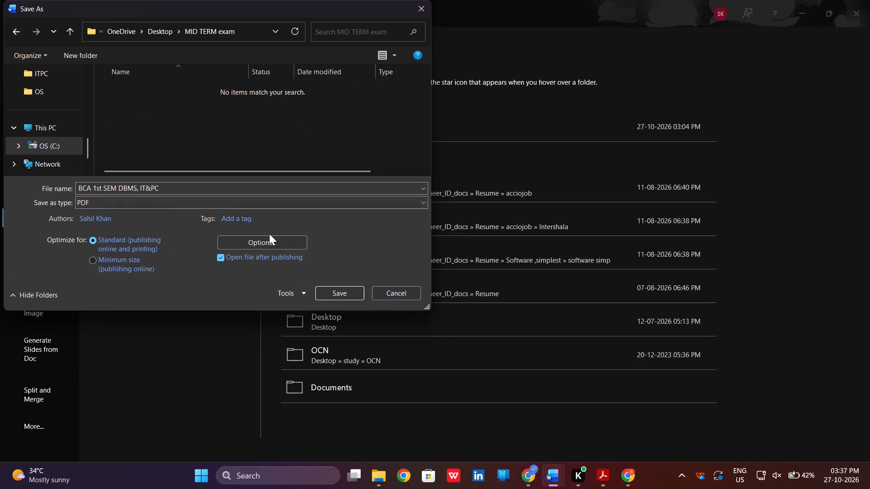
left_click(324, 289)
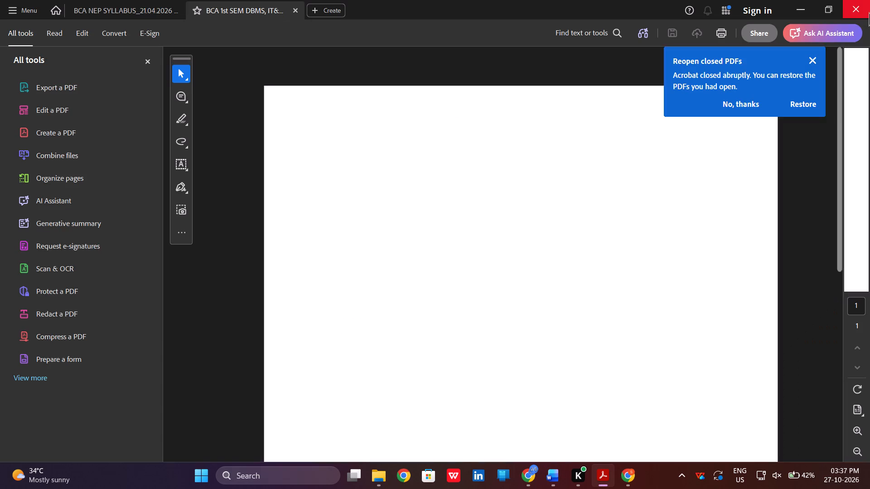
Check the layout of both papers in the exported PDF in Acrobat, and close the viewer.
scroll(577, 288, "down", 4, "ctrl")
scroll(582, 284, "down", 5)
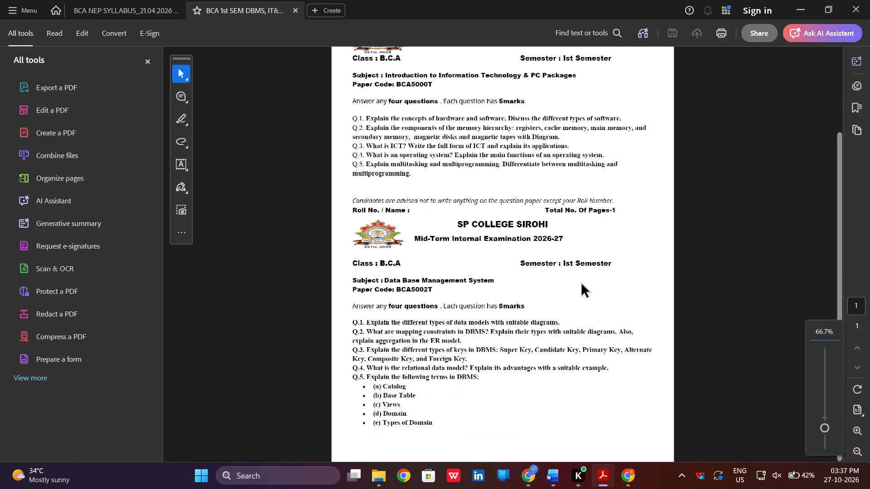
scroll(582, 284, "down", 2)
scroll(582, 284, "up", 5)
left_click(869, 0)
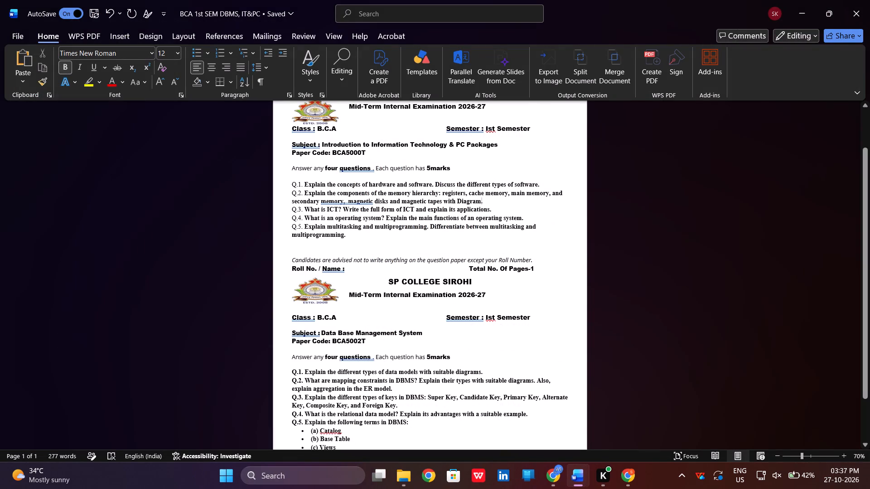
Close the BCA 1st SEM DBMS, IT&PC Word document.
left_click(869, 13)
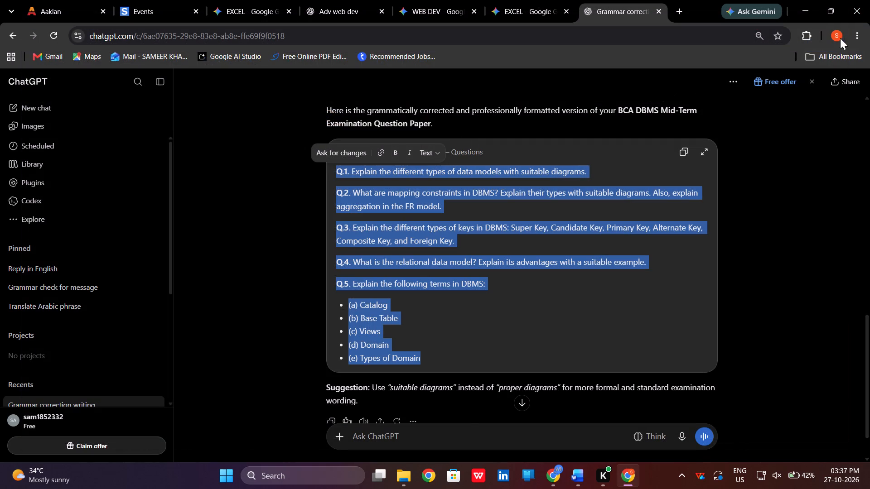
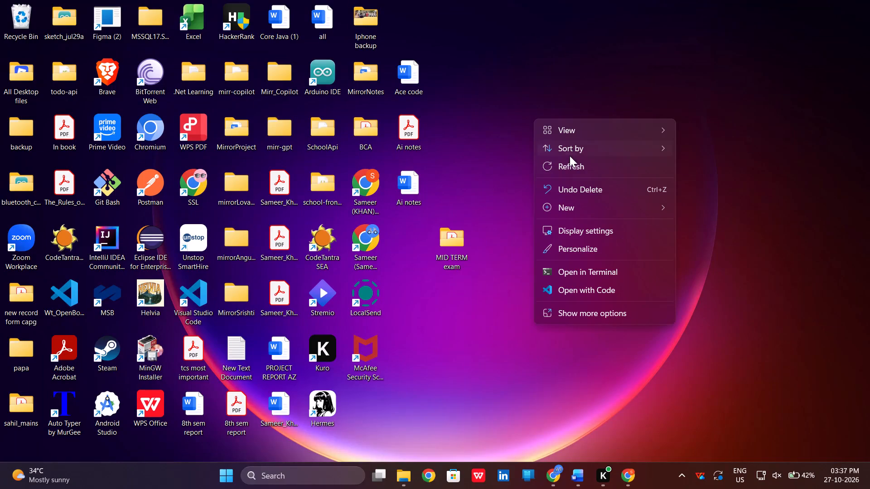
Refresh the desktop, and open the BCA 3rd SEM JAVA, OS document from the MID TERM exam folder in Word.
left_click(570, 163)
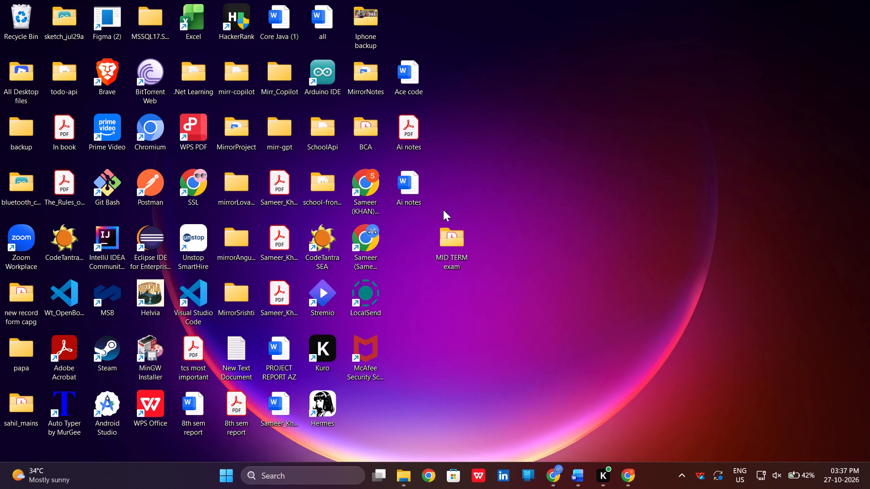
double_click(447, 224)
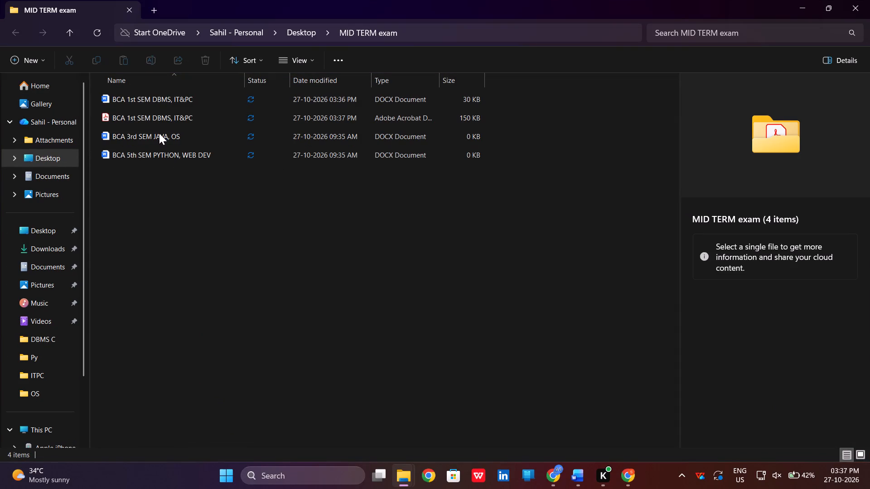
left_click(160, 132)
right_click(160, 132)
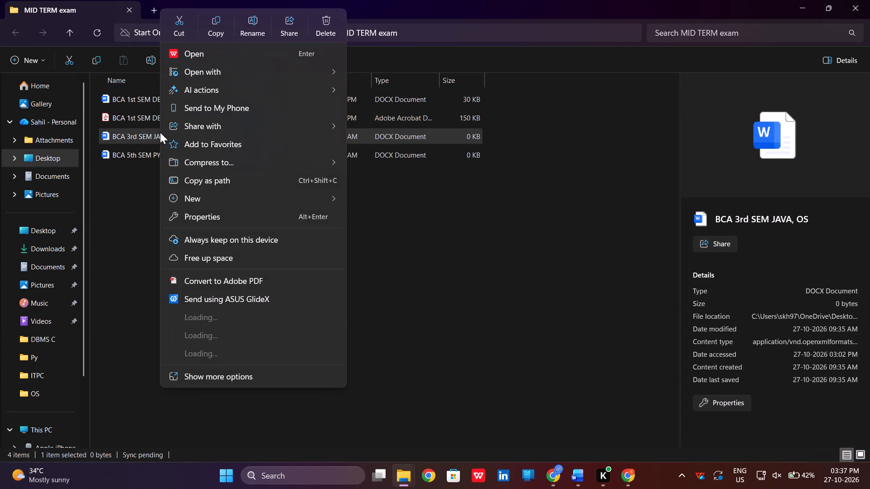
left_click(368, 73)
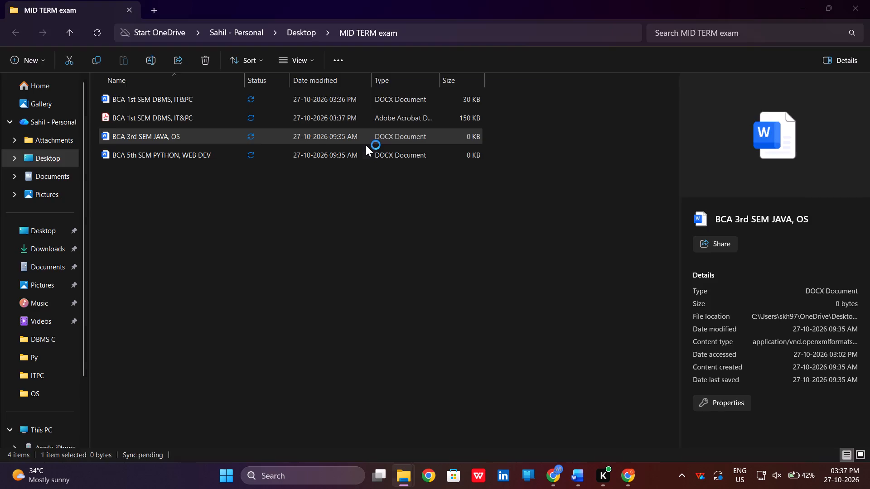
Close the B.SC.-III semester mid-term question paper without saving the changes.
key("alt+Tab")
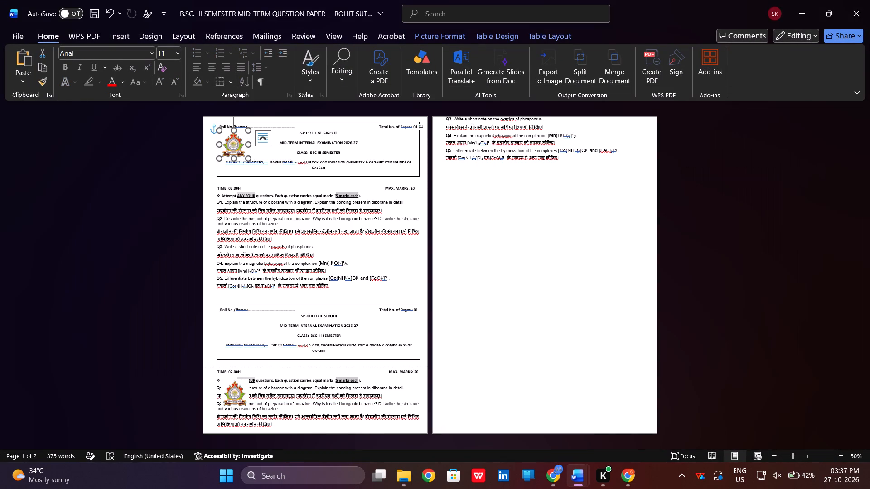
left_click(869, 0)
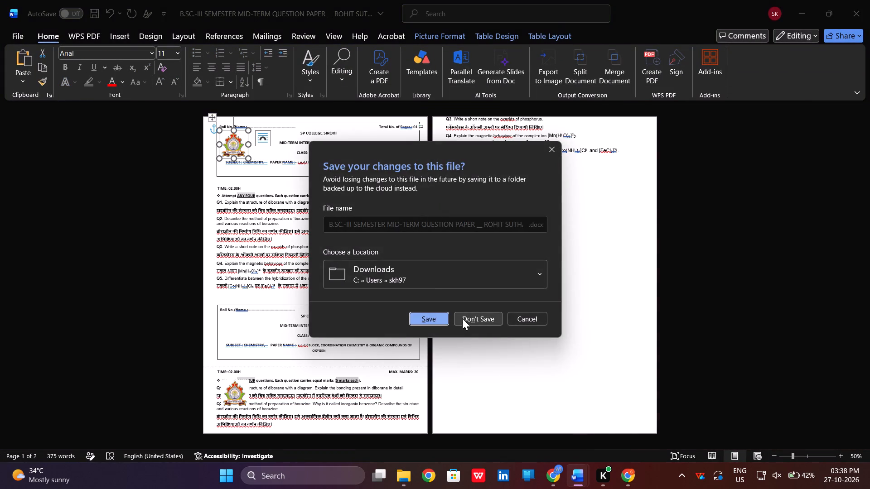
left_click(462, 318)
Copy the entire content of the BCA 1st SEM DBMS, IT&PC document into the blank BCA 3rd SEM JAVA, OS document.
key("alt+Tab")
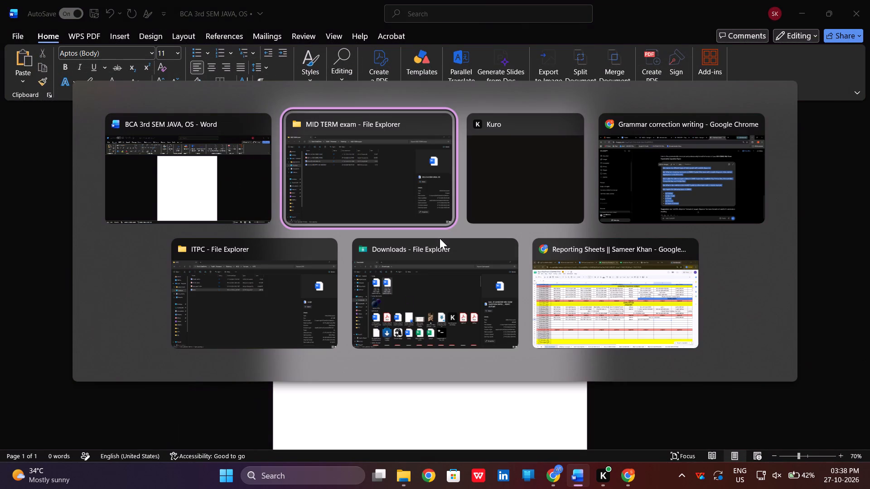
left_click(153, 101)
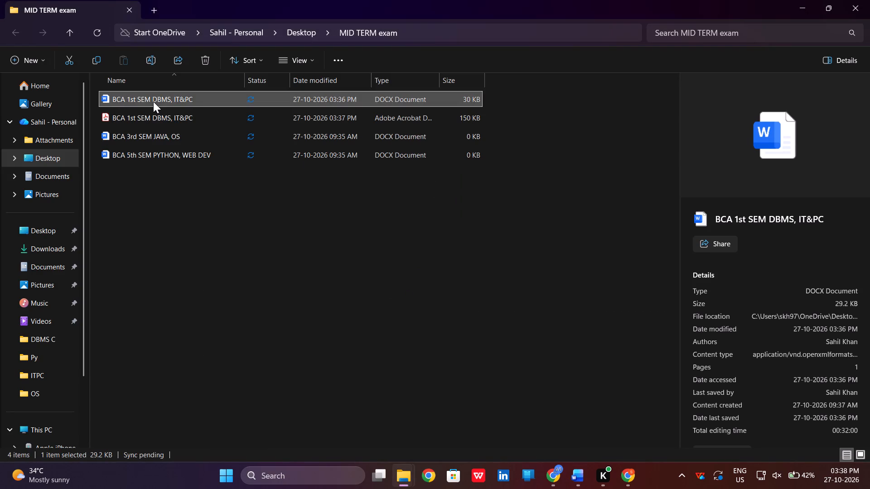
right_click(153, 101)
left_click(361, 76)
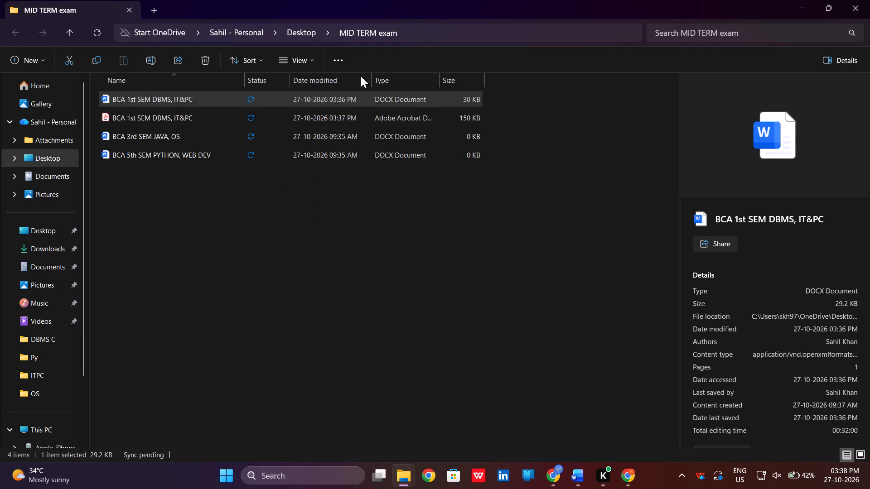
key("ctrl+a")
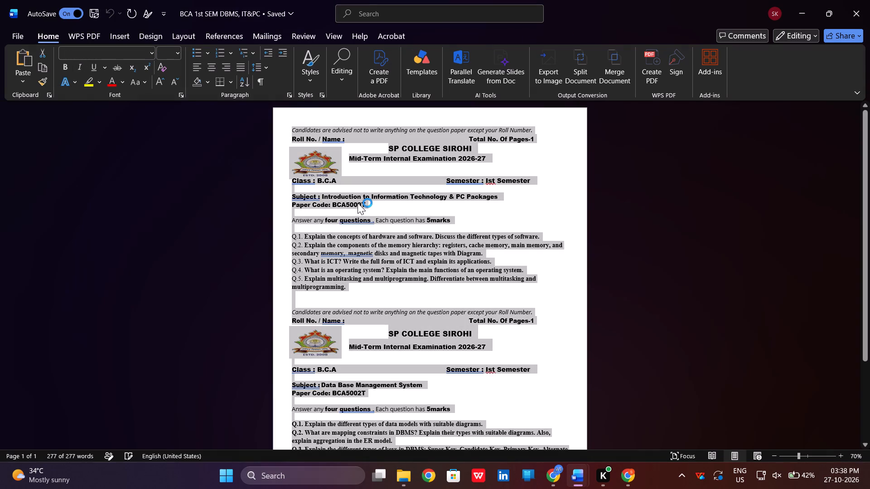
key("ctrl+c")
key("alt+Tab")
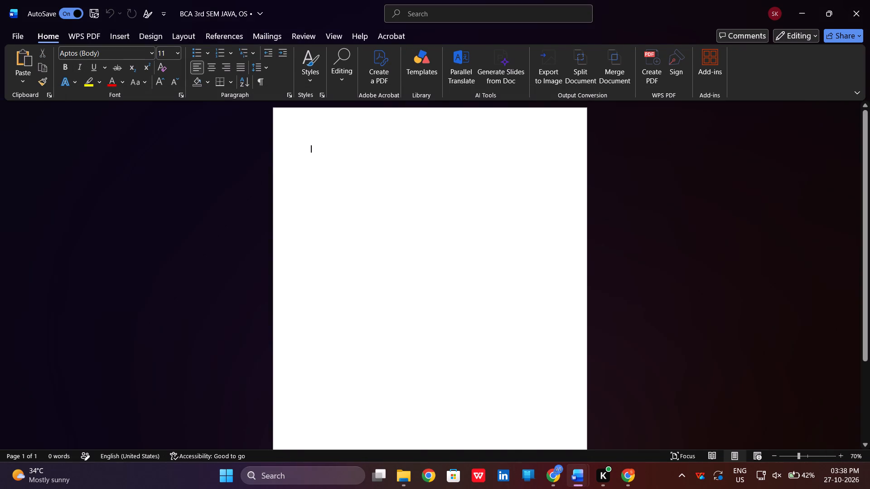
key("ctrl+v")
scroll(358, 203, "down", 3)
scroll(356, 204, "up", 10)
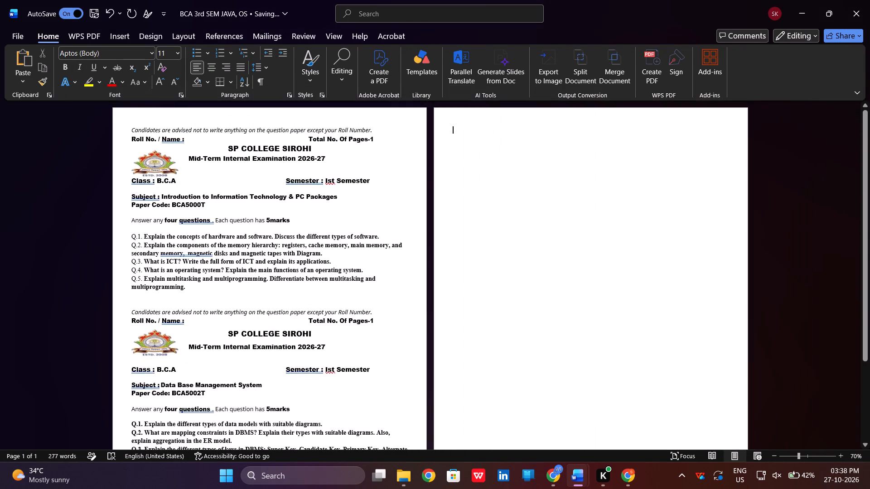
Remove the blank second page at the end of the BCA 3rd SEM JAVA, OS document.
scroll(356, 203, "down", 4)
key("BackSpace")
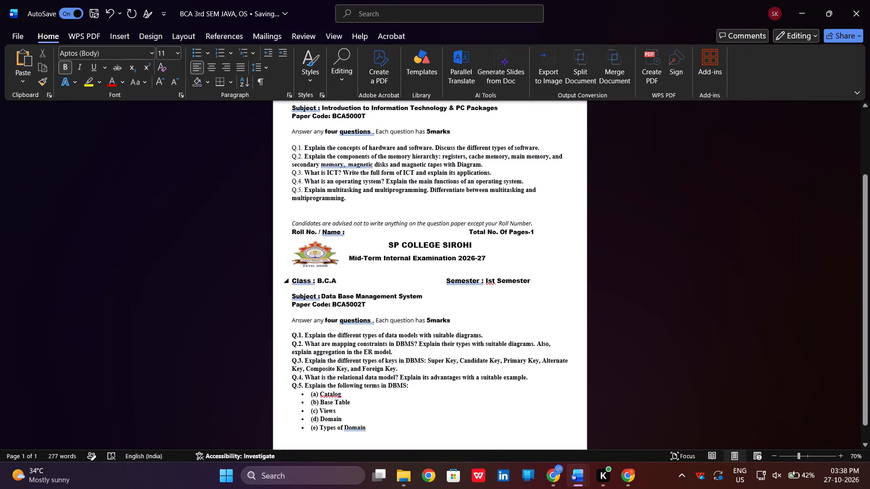
scroll(466, 311, "up", 3)
Switch to the Reporting Sheets spreadsheet in Chrome and enter BCA 5TH SEM PYTHON in cell I53 for 27 October 2026.
key("alt+Tab")
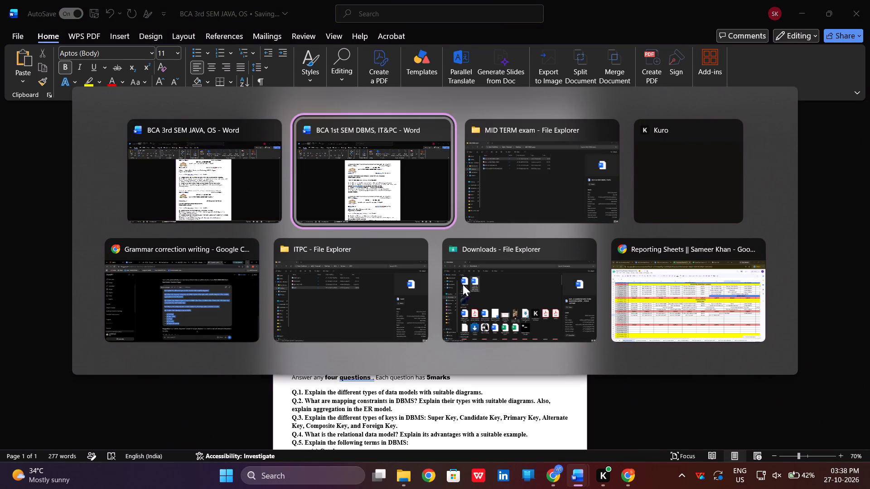
left_click(235, 193, "alt")
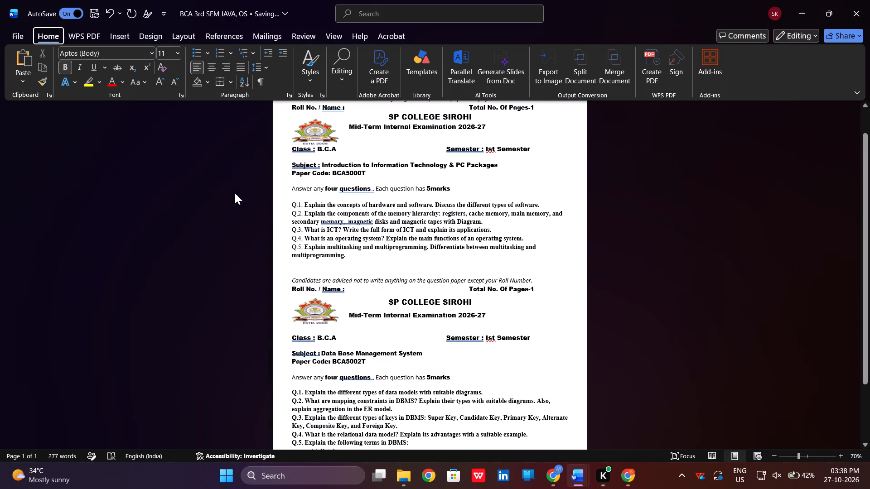
key("alt+Tab")
left_click(783, 316, "alt")
key("alt+Tab")
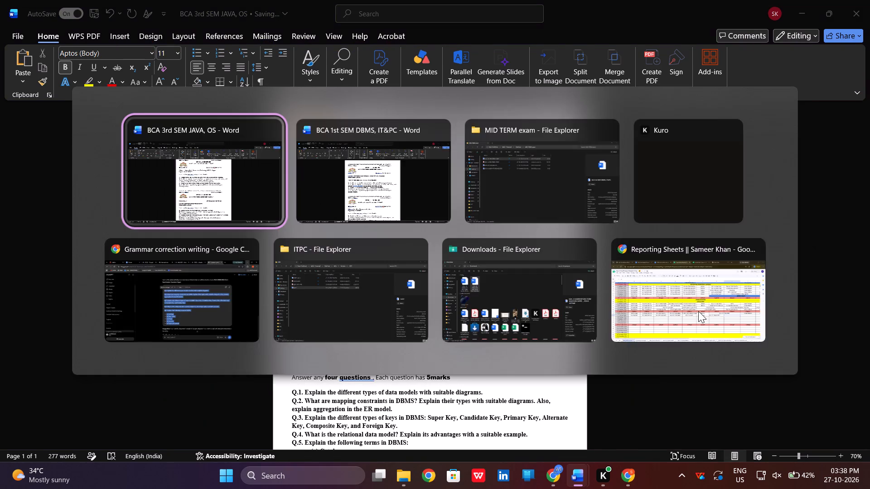
left_click(699, 313, "alt")
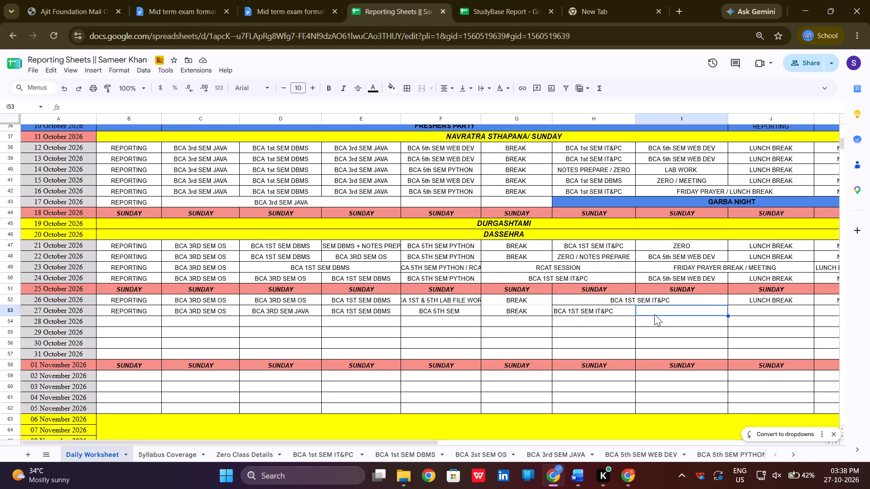
left_click(657, 311)
key("b")
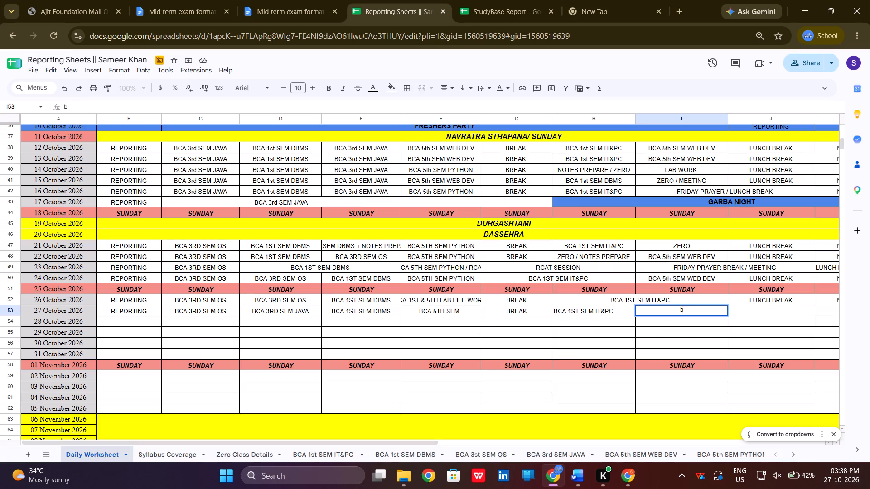
key("BackSpace")
type("BCA")
key("space")
type("5TH SEM")
key("space")
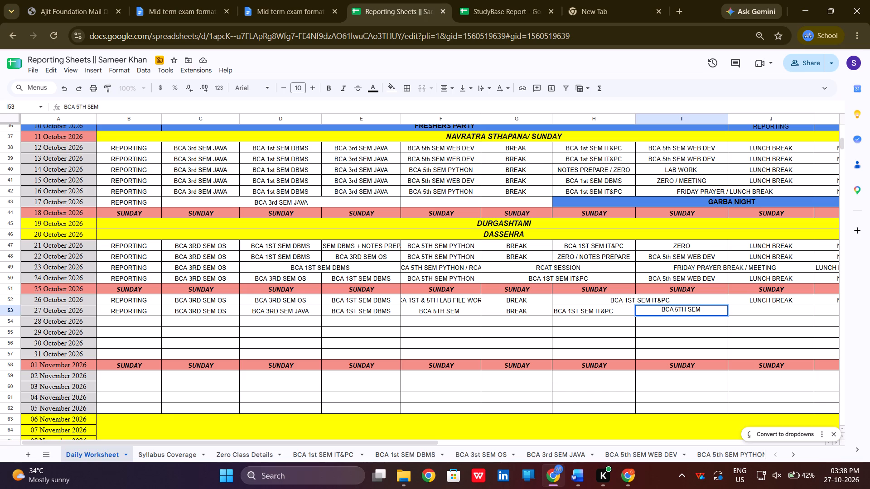
type("PY")
type("THON")
key("Return")
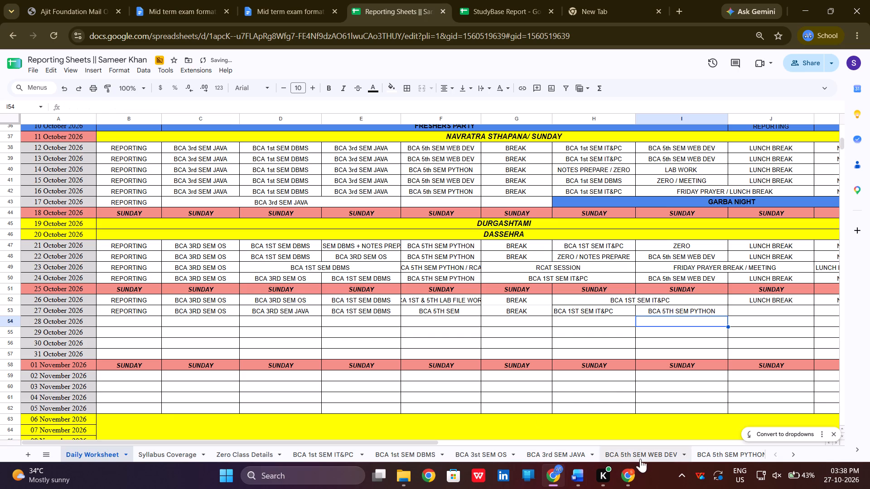
In the BCA 5th SEM PYTHON sheet, enter 1 in column C and 27/10/2026 in column D for topic 2.4 Bytes.
left_click(710, 457)
scroll(373, 369, "down", 6)
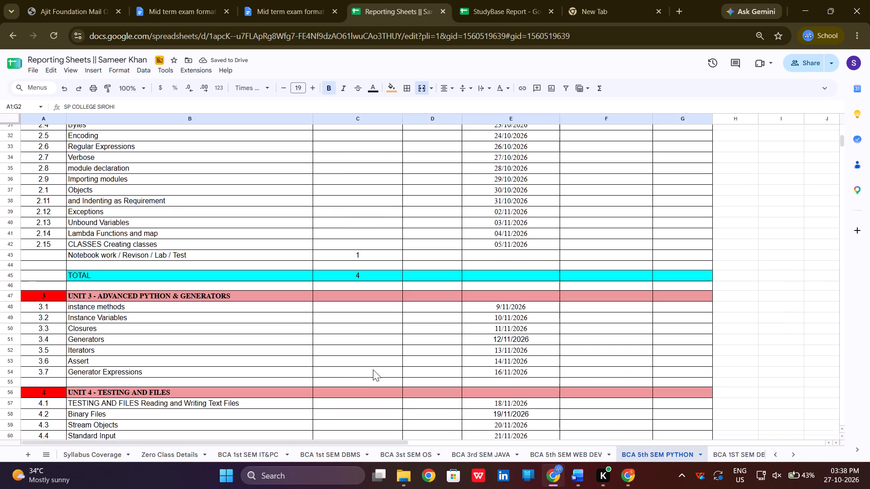
scroll(363, 354, "up", 4)
left_click(356, 354)
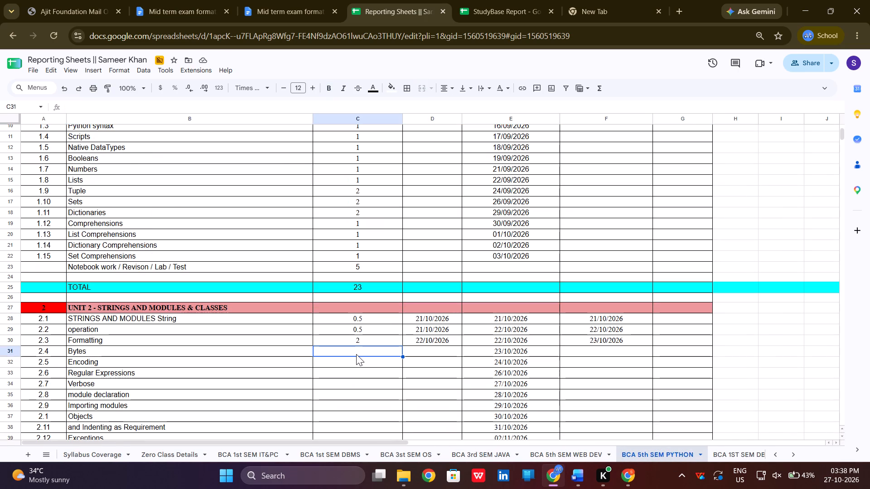
key("1")
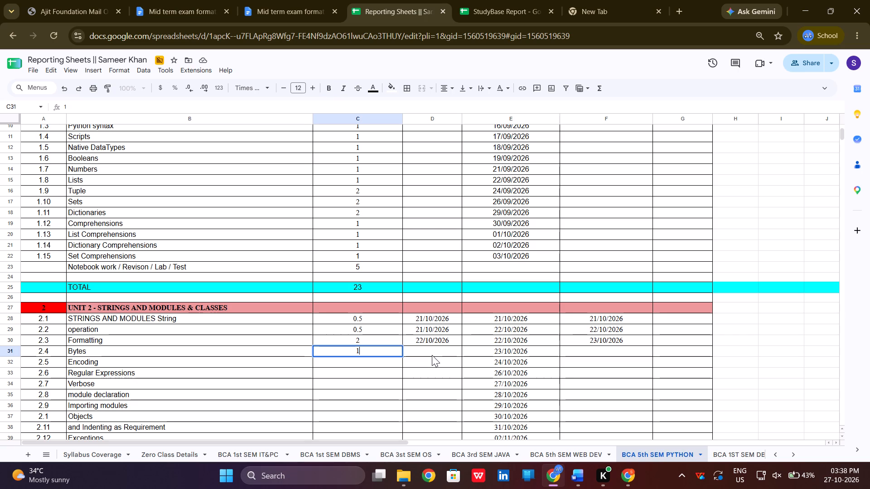
left_click(432, 355)
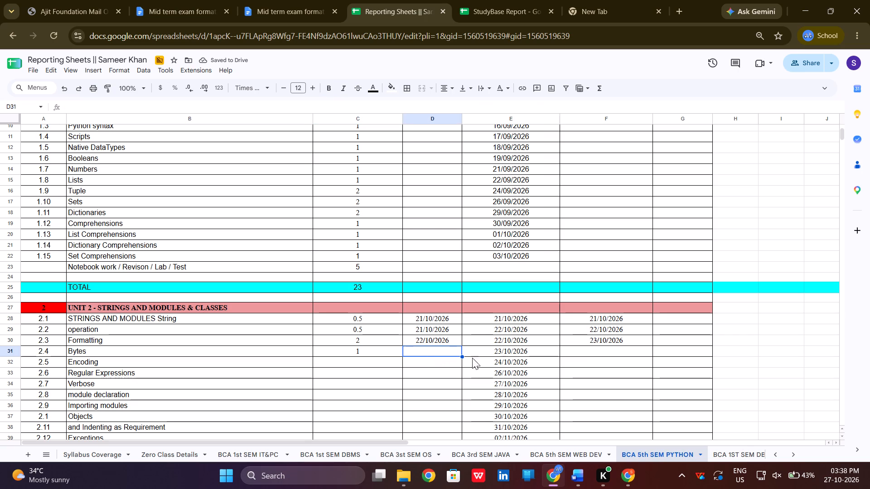
type("27")
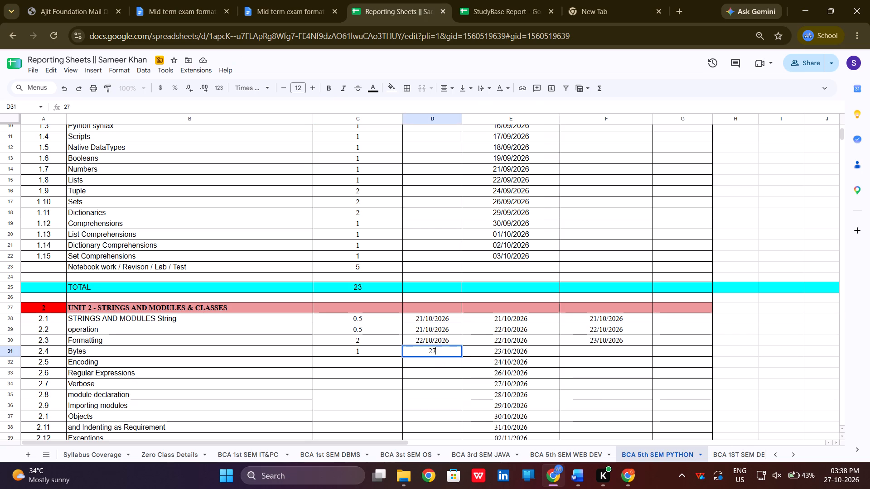
type("/10/1")
key("BackSpace")
type("2026")
key("Return")
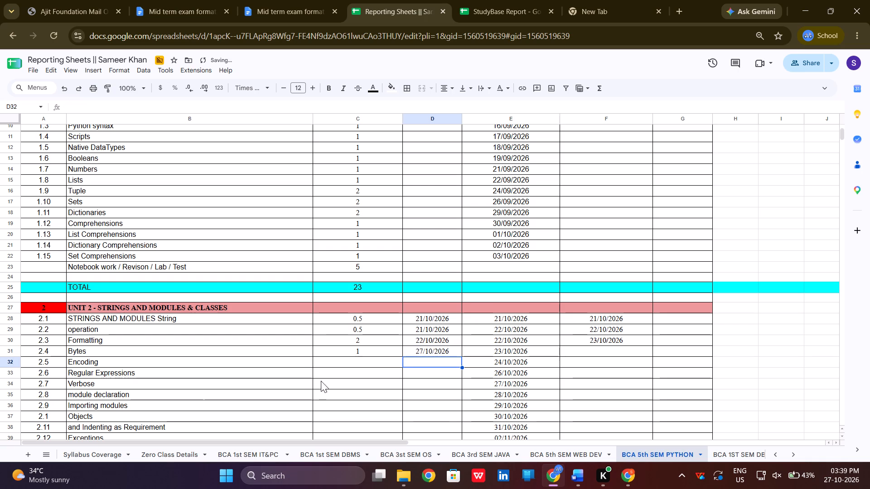
Copy the 27/10/2026 date from column D into column F of the 2.4 Bytes row.
left_click(440, 352)
key("ctrl+c")
left_click(608, 354)
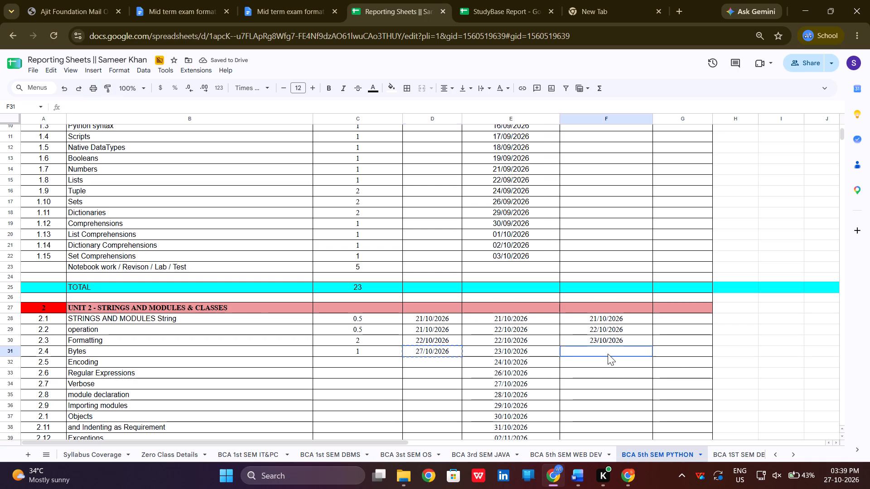
key("ctrl+v")
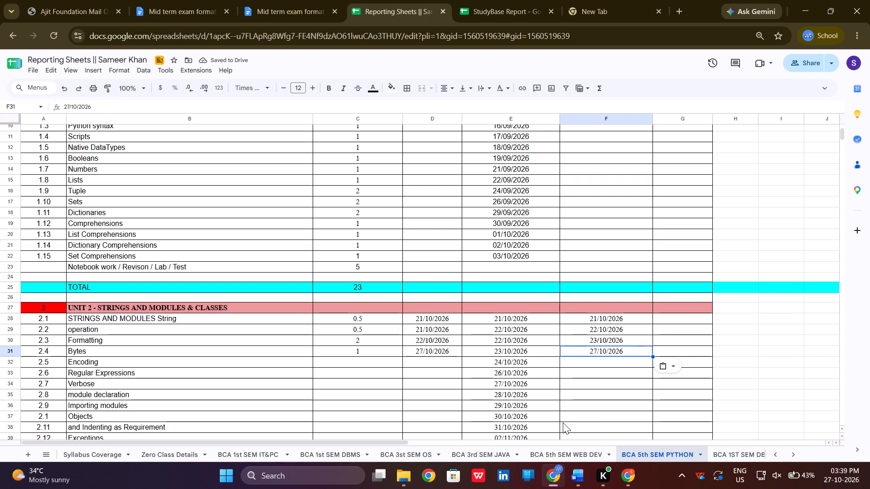
Close the BCA 1st SEM DBMS, IT&PC Word document and switch to the MID TERM exam folder.
key("alt+Tab")
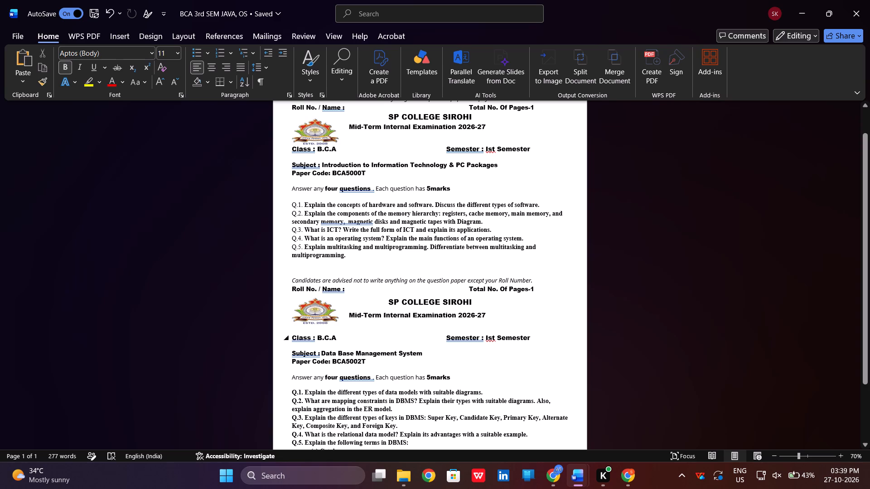
key("alt+Tab")
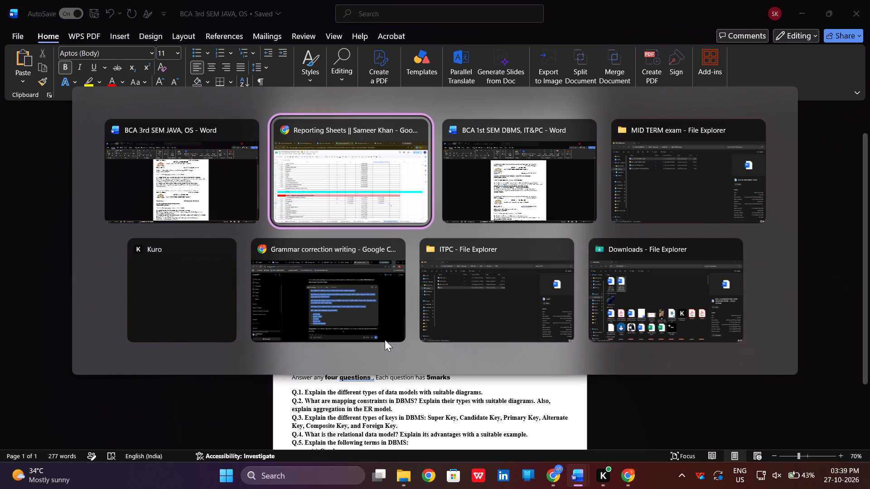
key("alt+Tab")
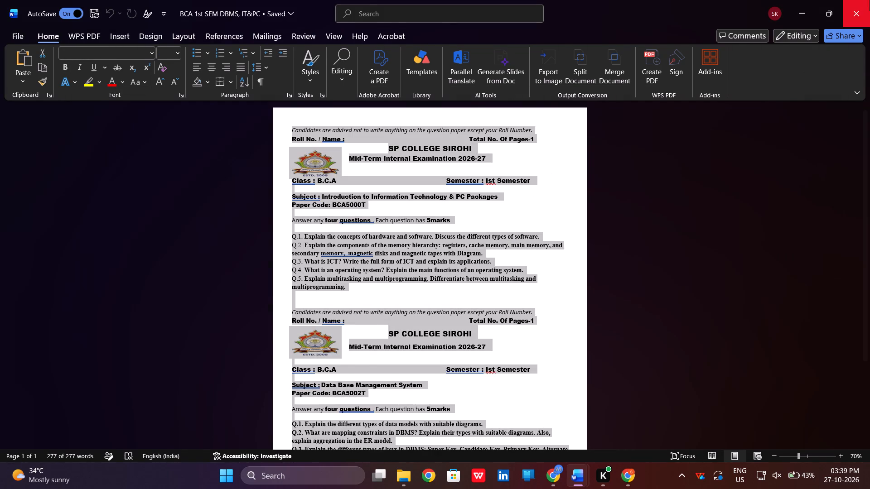
left_click(869, 0)
key("alt+Tab")
left_click(540, 184, "alt")
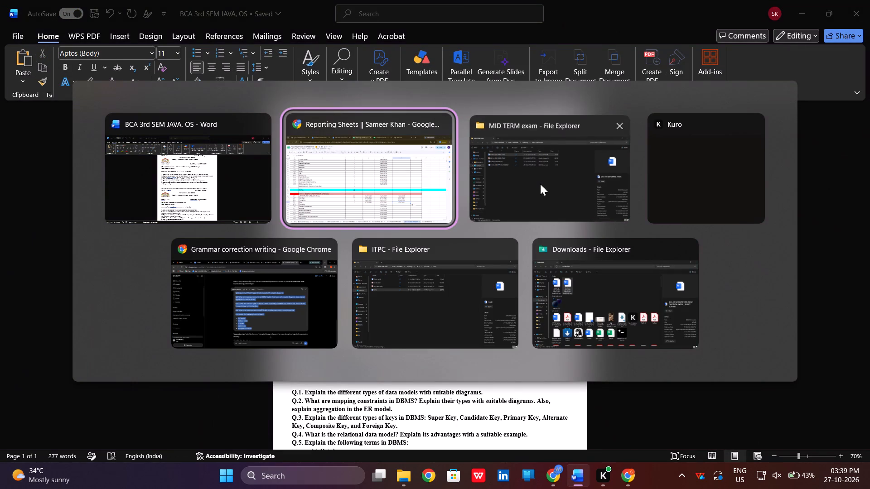
Go to the BCA 3rd sem Java folder from the ITPC folder and open the JAVA UNIT 1 document in Word.
key("alt+Tab")
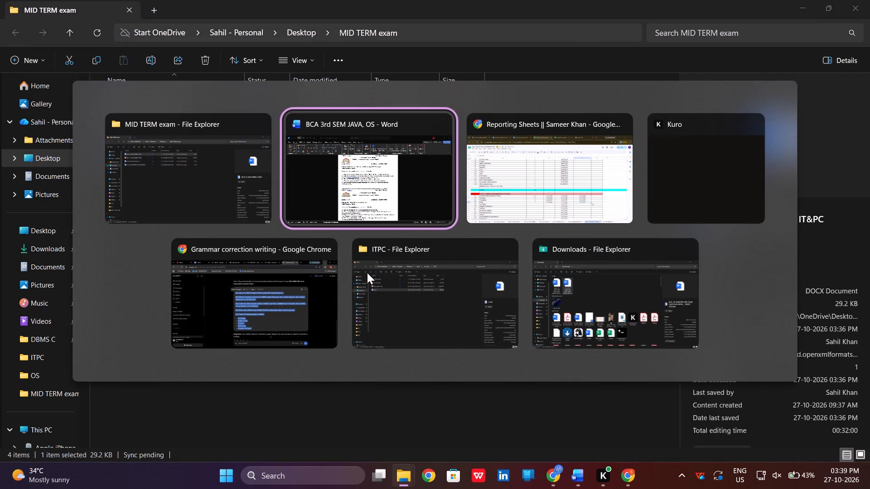
left_click(391, 288, "alt")
left_click(68, 34)
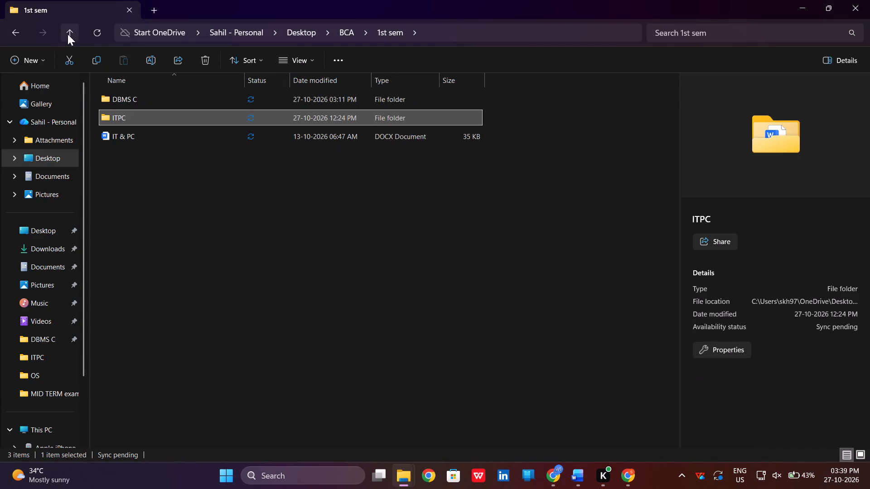
left_click(68, 34)
double_click(135, 122)
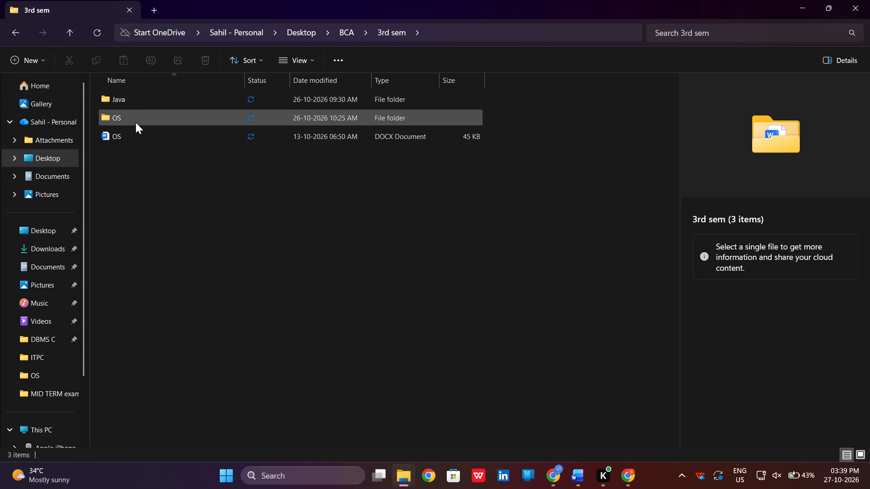
double_click(149, 100)
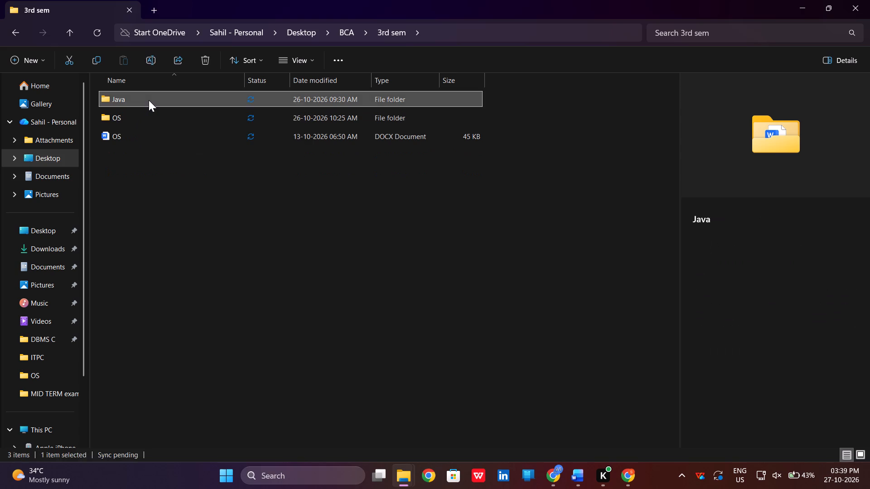
left_click(141, 118)
right_click(141, 118)
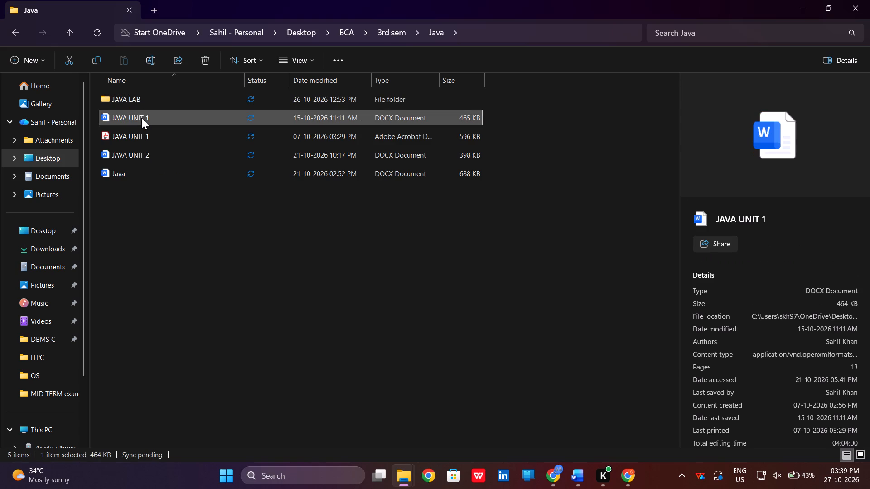
left_click(364, 79)
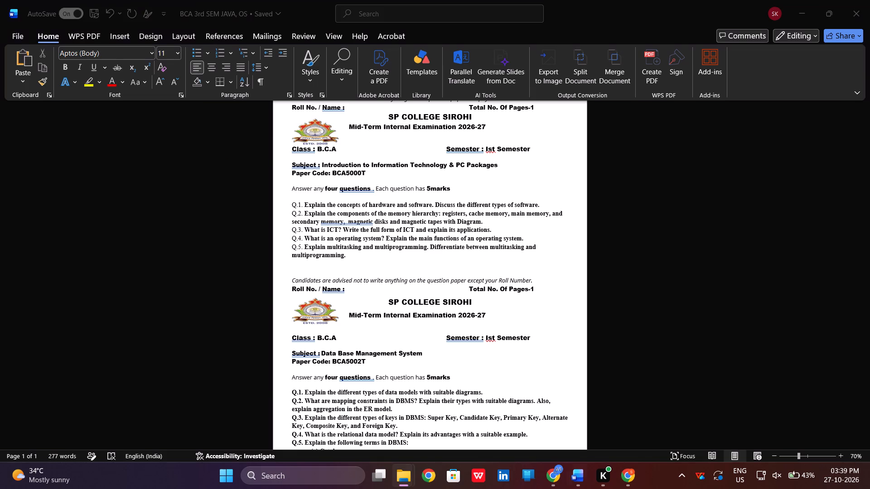
Open the JAVA UNIT 2 document from the Java folder in Word and bring up the JAVA UNIT 1 document.
key("alt+Tab")
key("alt+Tab")
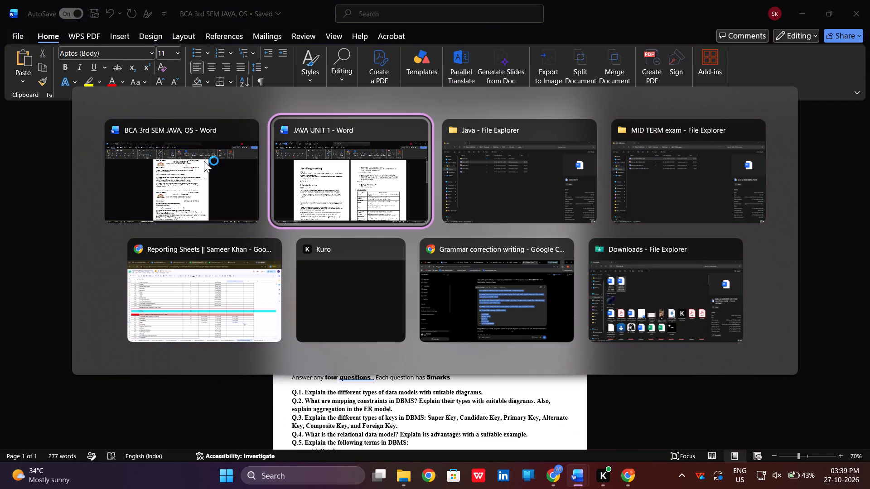
key("alt+Tab")
right_click(186, 156)
left_click(184, 157)
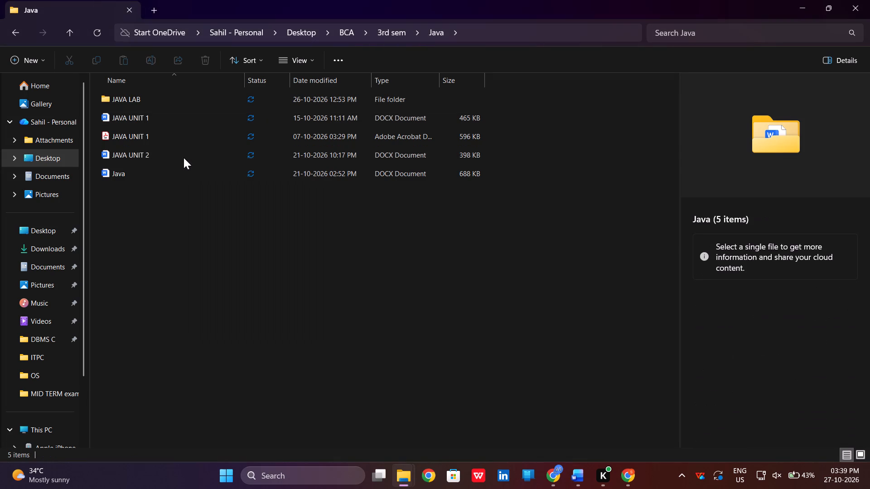
right_click(184, 158)
left_click(168, 158)
right_click(168, 158)
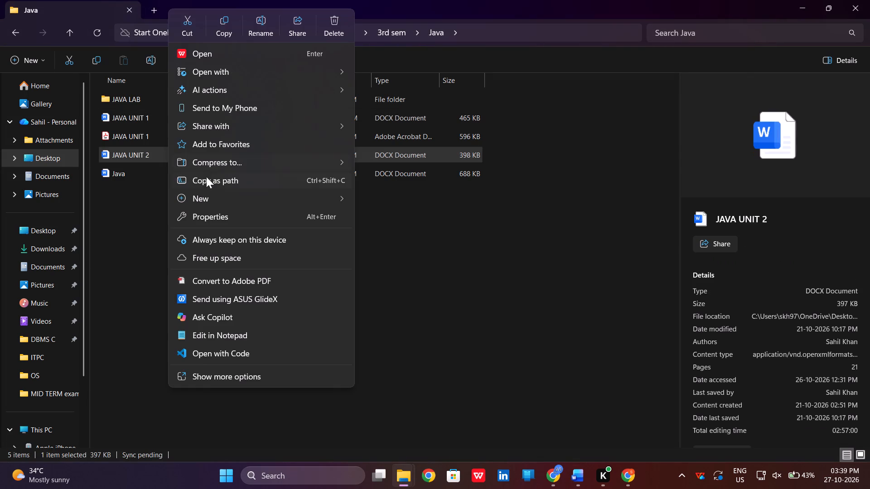
left_click(386, 75)
key("alt+Tab")
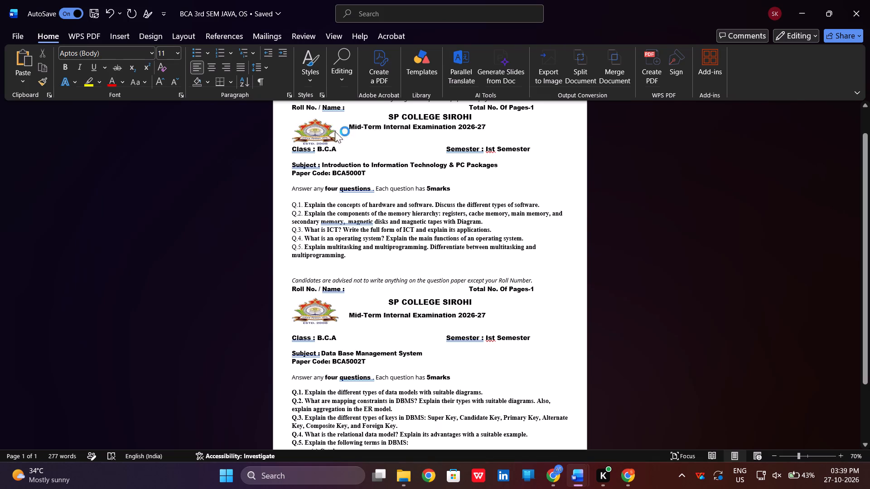
key("alt+Tab")
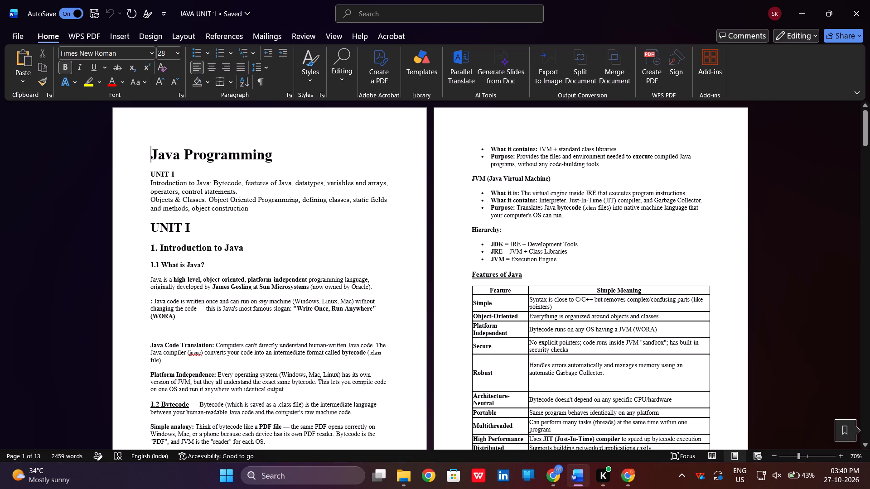
In BCA 3rd SEM JAVA, OS, replace the first paper's five questions with Q.1 "Explain Featues of Java with it's application".
left_click(245, 182)
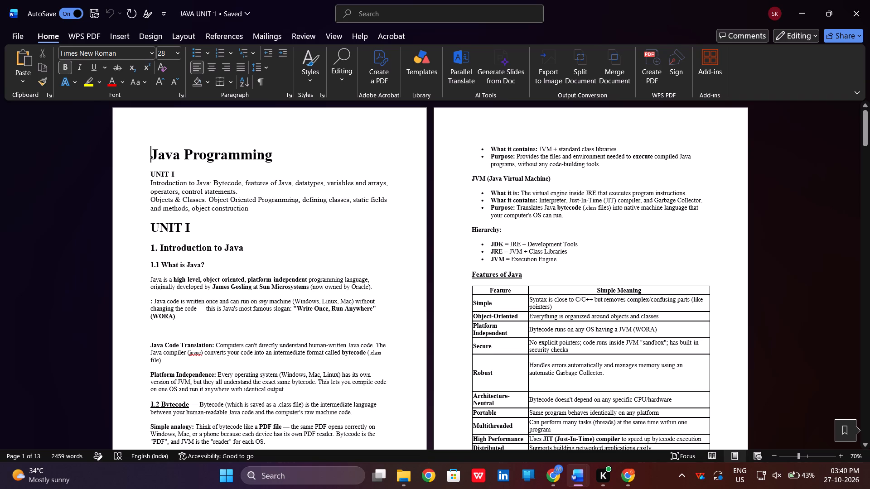
left_click(246, 188)
key("alt+Tab")
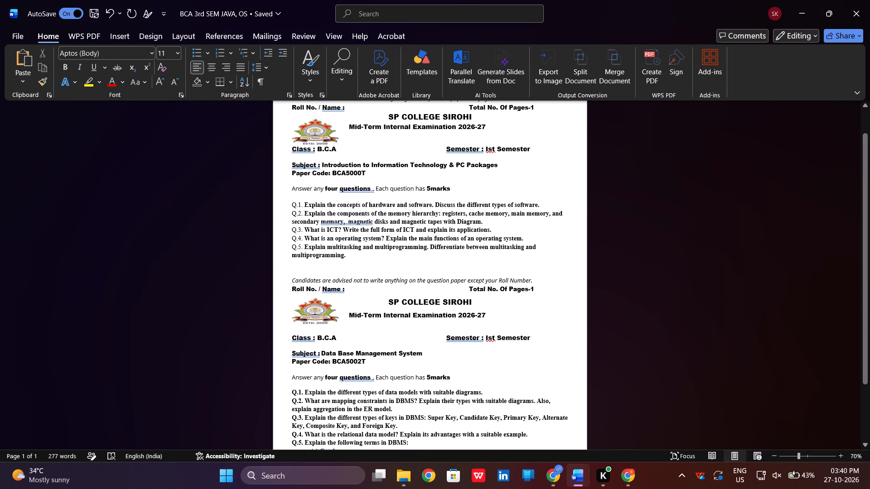
left_click_drag(354, 254, 305, 205)
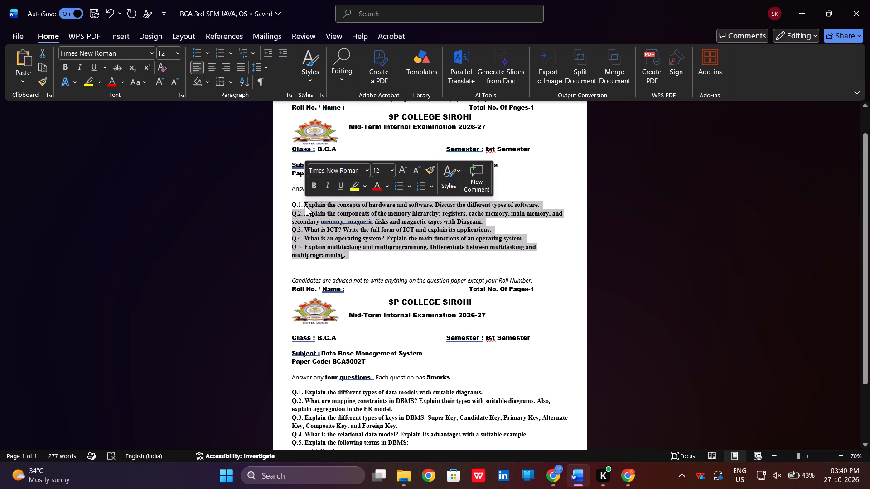
key("BackSpace")
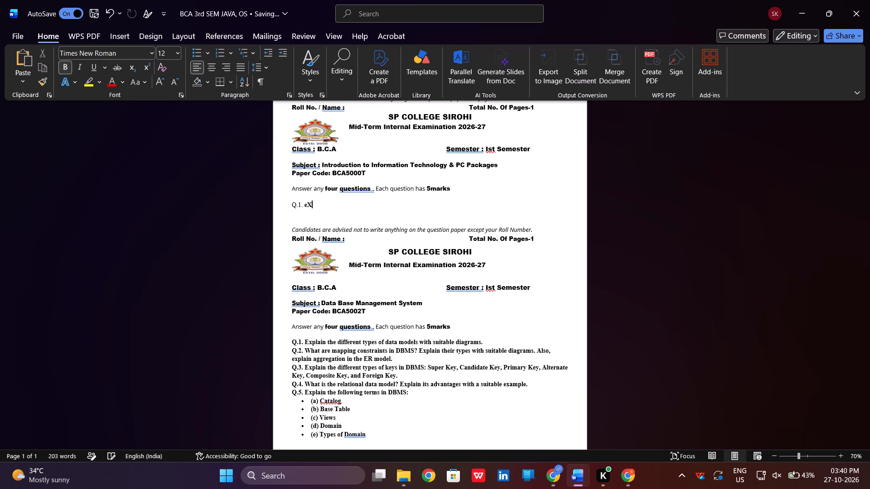
type("Featues of Java with")
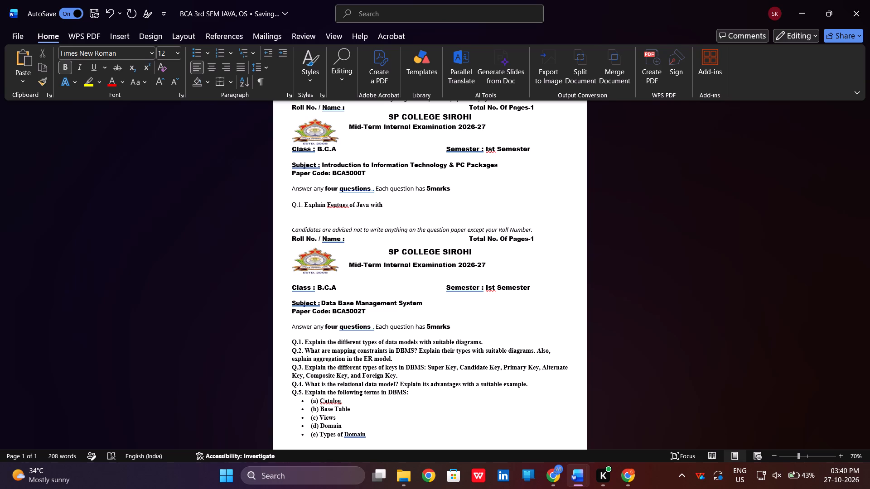
key("space")
type("its")
key("BackSpace")
type("'s application")
Examine the JAVA UNIT 1 notes for further question topics, covering bytecode, JDK, JRE, JVM, data types, variables and arrays.
key("alt+Tab")
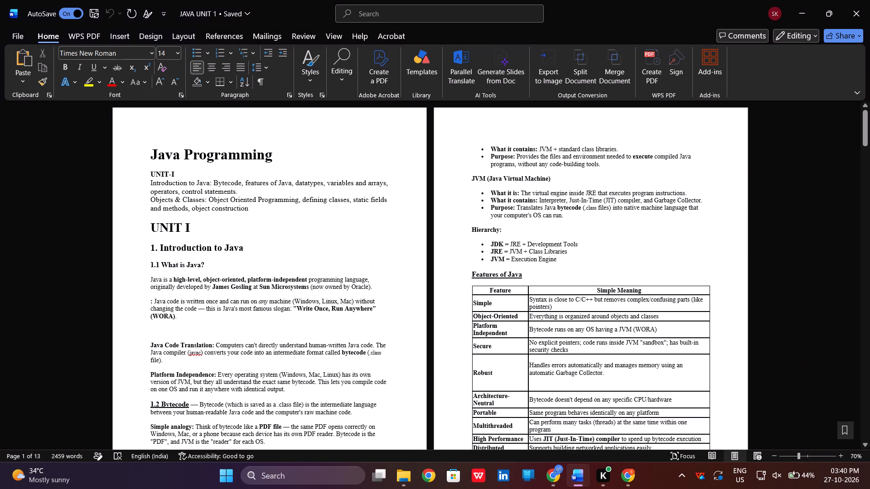
scroll(309, 240, "down", 1)
scroll(252, 278, "down", 8)
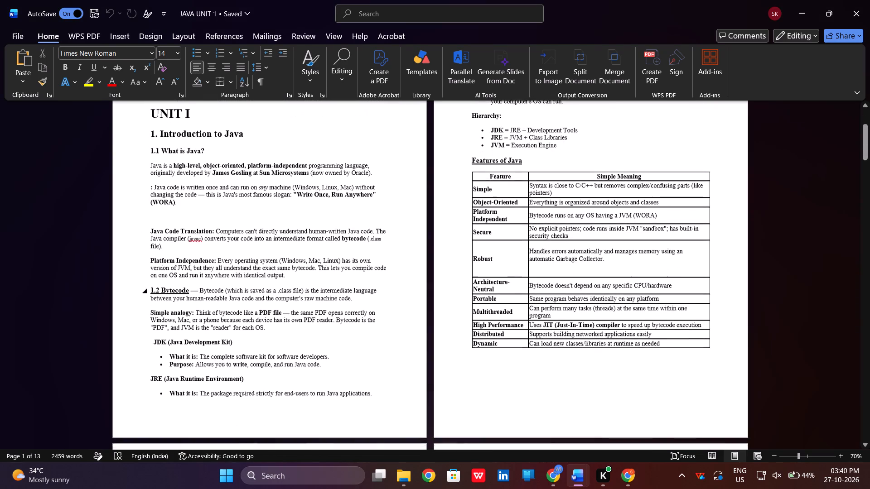
scroll(258, 277, "down", 10)
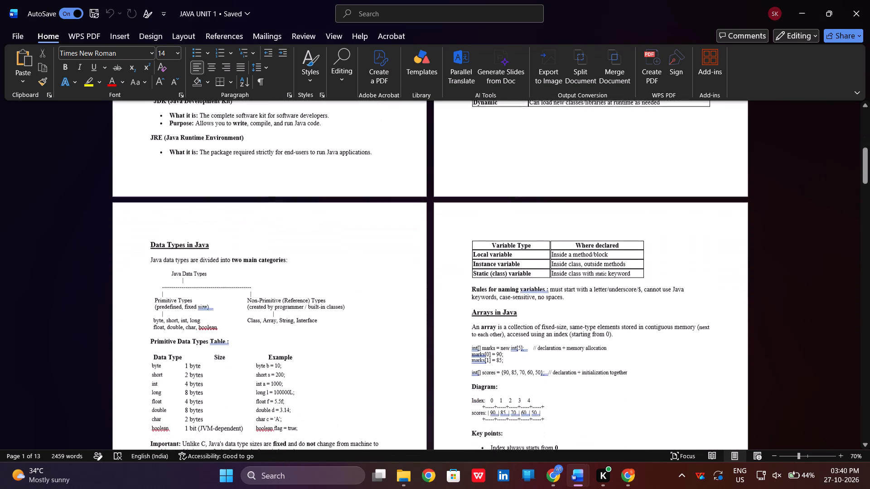
scroll(261, 276, "down", 7)
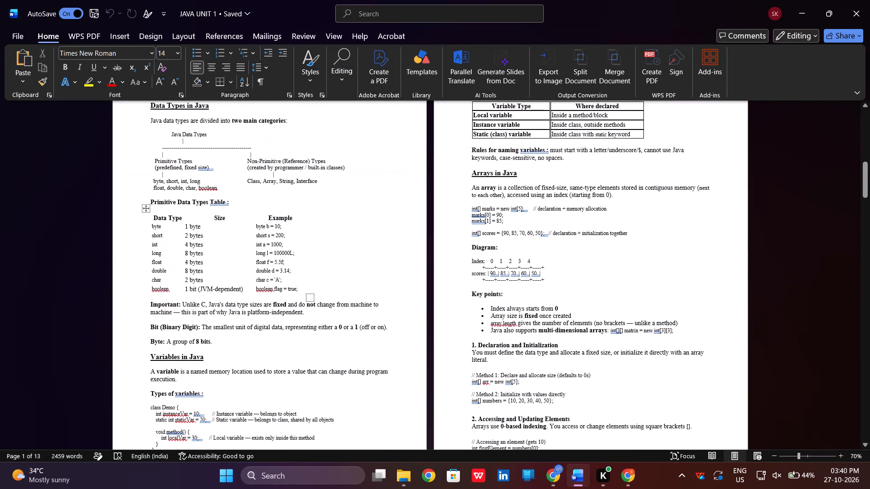
scroll(263, 276, "up", 14)
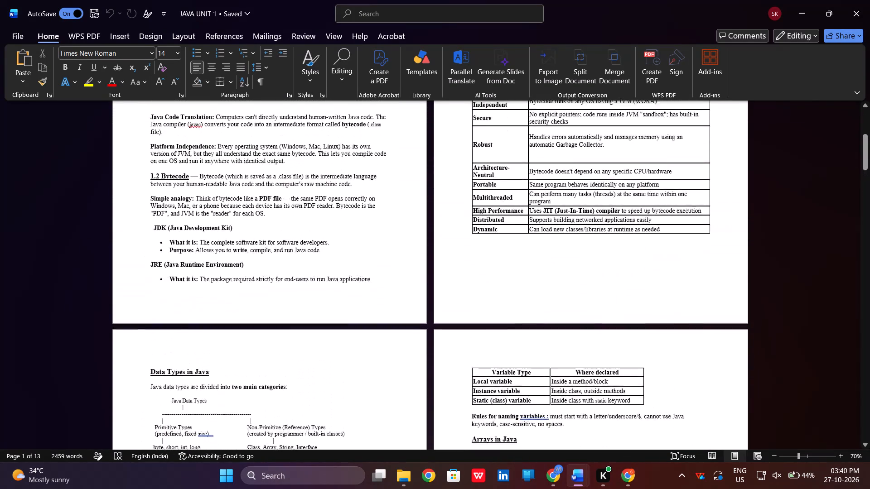
scroll(266, 276, "up", 6)
scroll(183, 294, "up", 2)
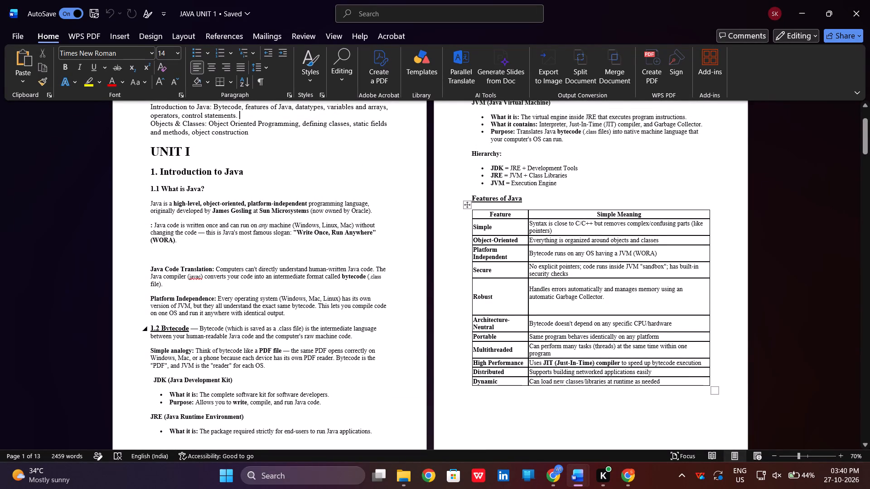
left_click_drag(192, 330, 162, 327)
left_click(231, 345)
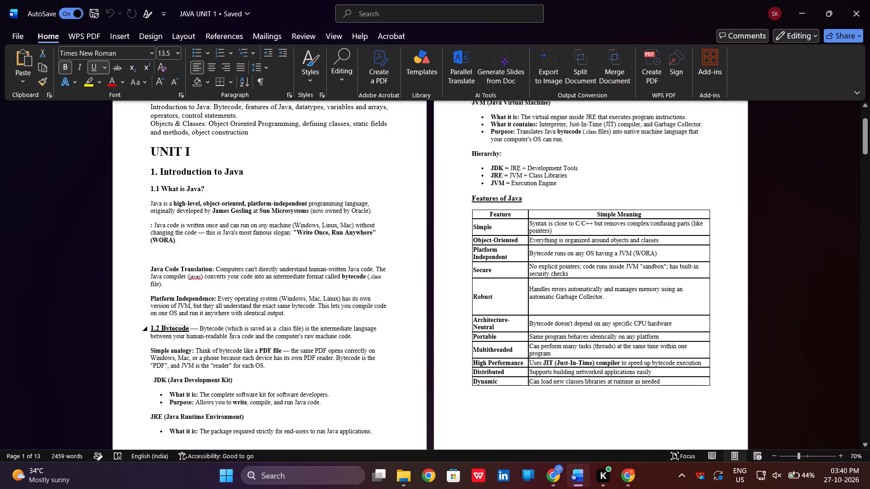
left_click_drag(188, 327, 160, 330)
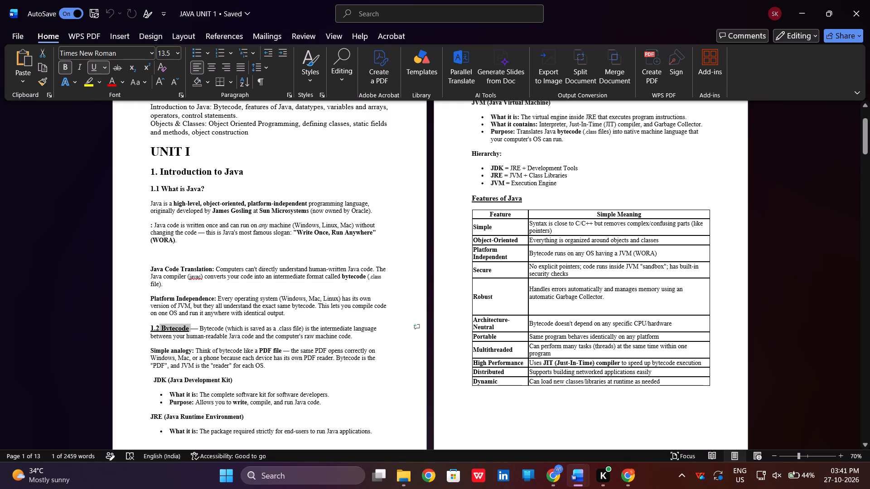
scroll(230, 383, "down", 1)
End Q.1 of the 3rd-semester paper with a period and add "Q2. What is Bytecode in java , Explain JDK, JVM,JRE" below it.
key("alt+Tab")
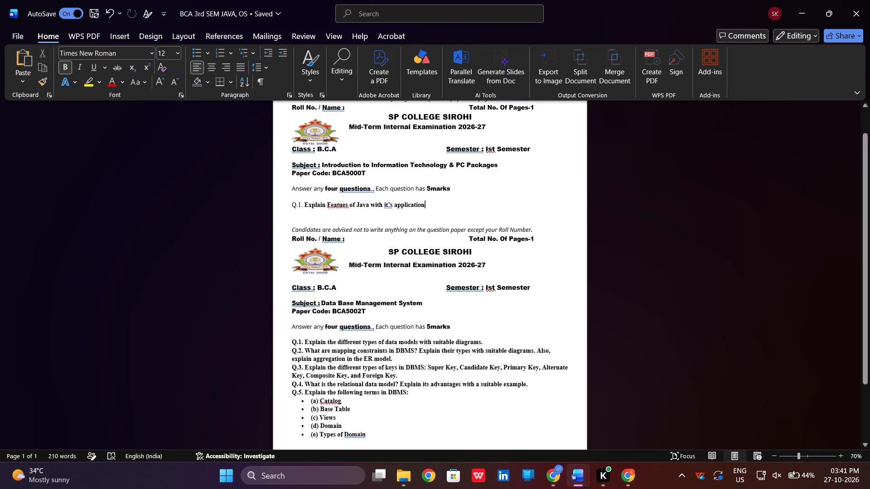
key("period")
key("Return")
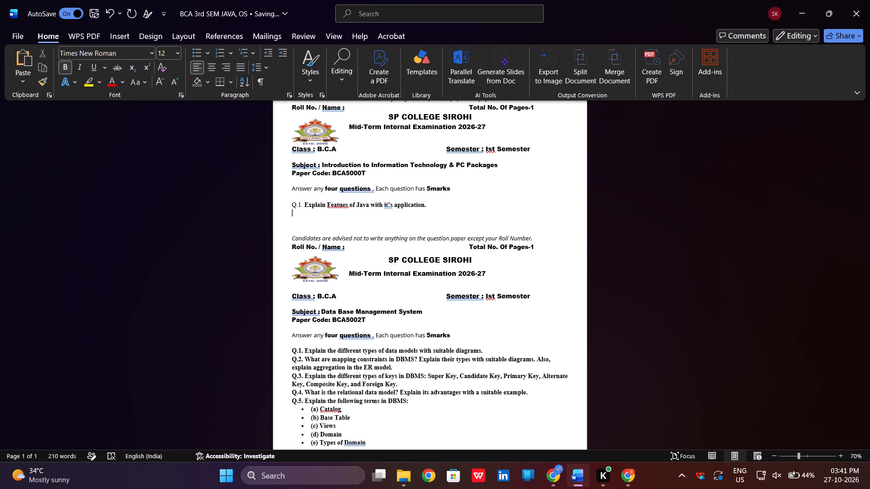
type("Q2. What is Byte")
type("code in java , Exl")
key("BackSpace")
type("plain JD")
key("shift+k")
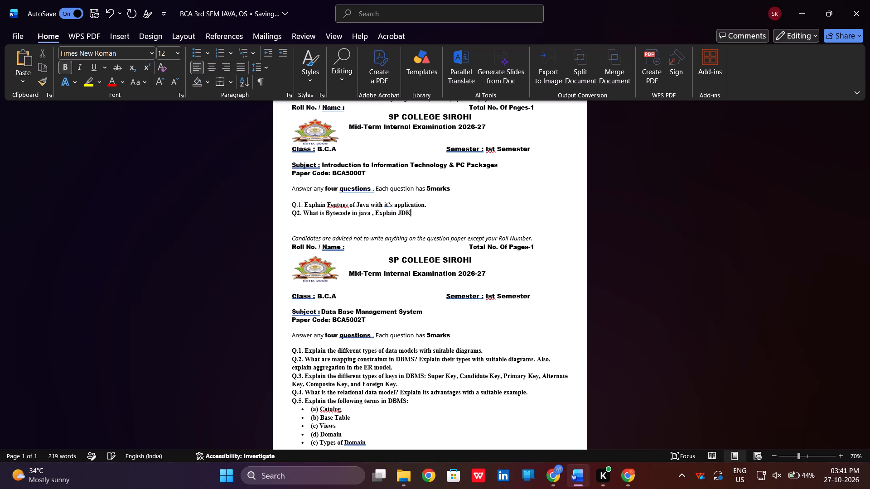
type(", JVM,")
type("JRE")
key("Return")
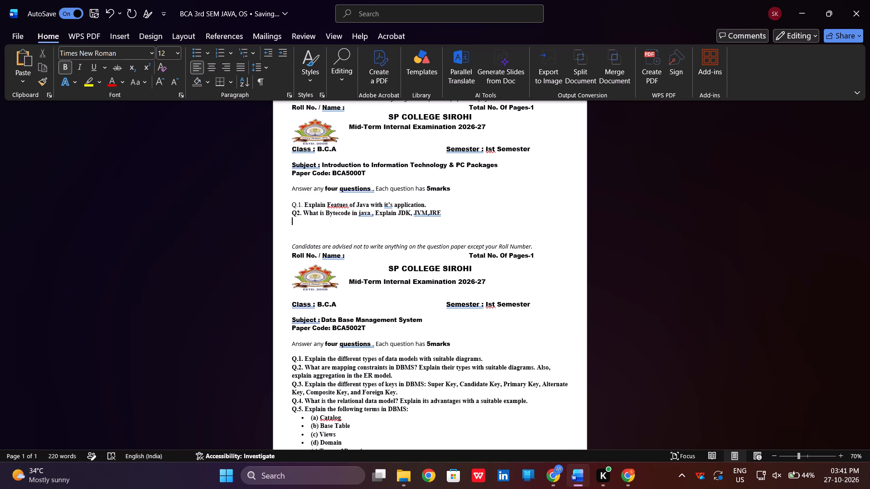
Add the third question "Q3. Explain OOPS with it 4 pillors" below Q2, consulting the JAVA UNIT 1 syllabus for the topic.
type("Q3")
type(".")
key("space")
key("alt+Tab")
scroll(388, 242, "up", 4)
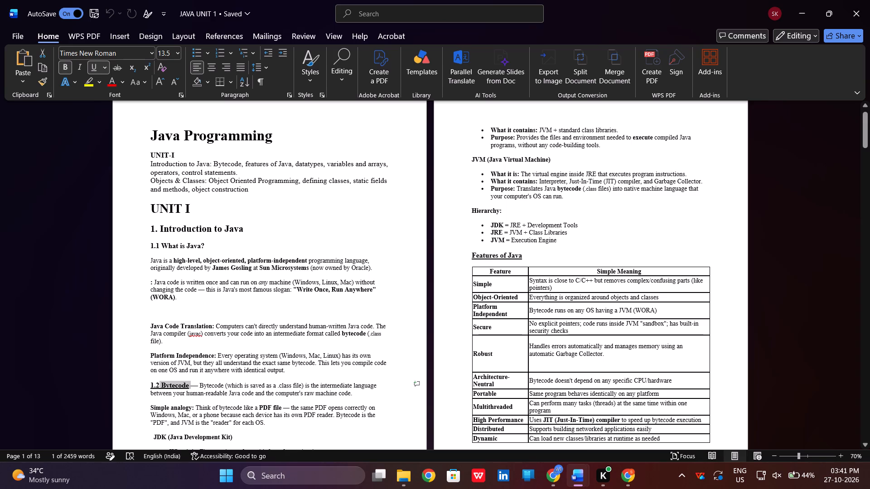
key("alt+Tab")
type("WExplain")
key("space")
key("BackSpace")
key("BackSpace")
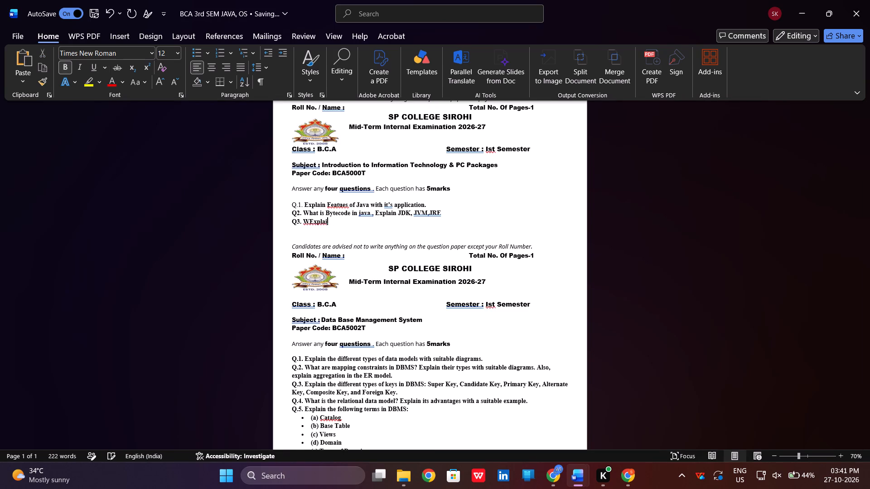
key("BackSpace")
key("BackSpace")
key("BackSpace")
key("BackSpace")
key("BackSpace")
key("BackSpace")
key("shift+BackSpace")
key("shift+e")
type("xplain OOPS")
key("space")
type("with")
key("space")
type("it 4 pillors")
Change the capitalisation of OOPS in Q3 to "OOPs".
left_click(343, 220)
key("BackSpace")
key("s")
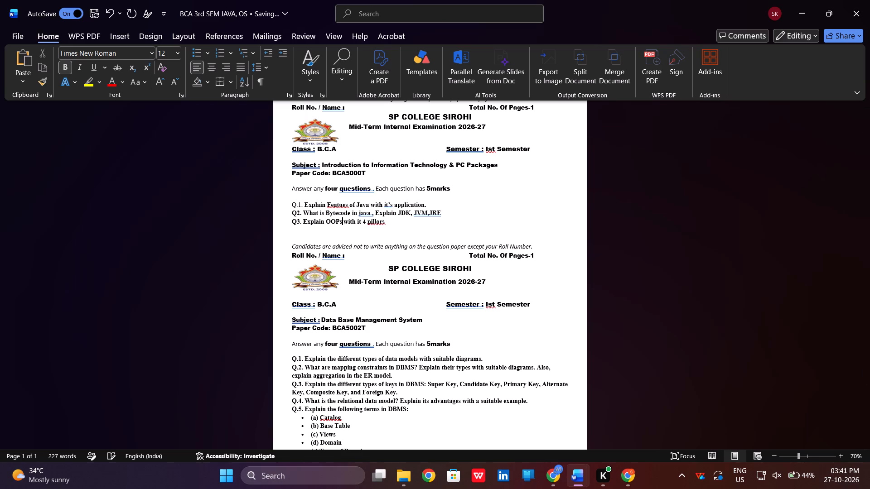
Add "Q4.Explain Static field and Methods with code Example," below Q3, using the topics in the JAVA UNIT 1 notes.
left_click(391, 225)
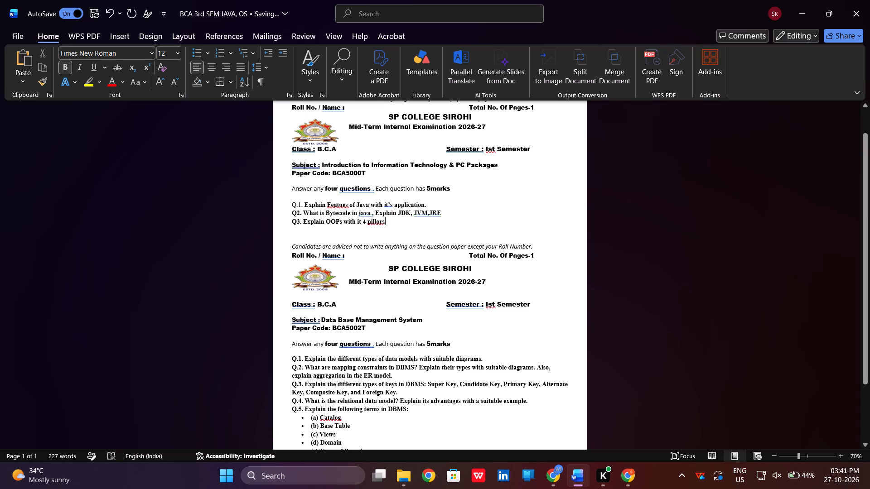
key("Return")
type("Q4.")
key("alt+Tab")
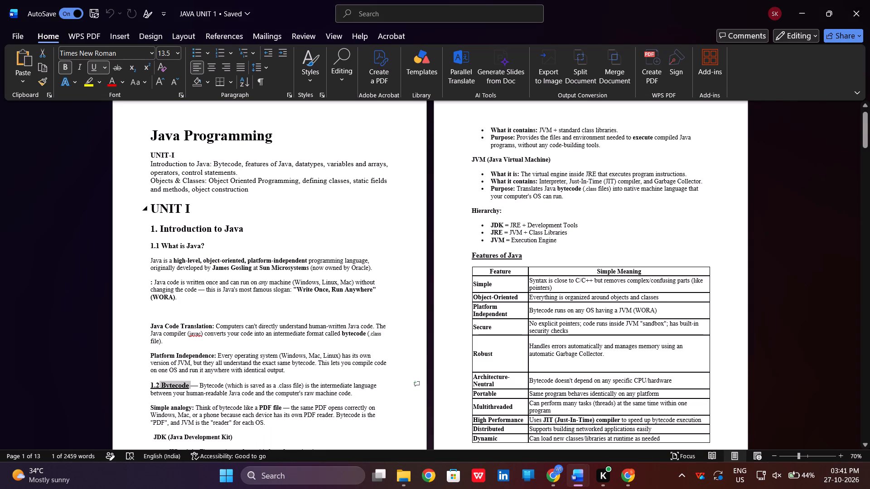
key("alt+Tab")
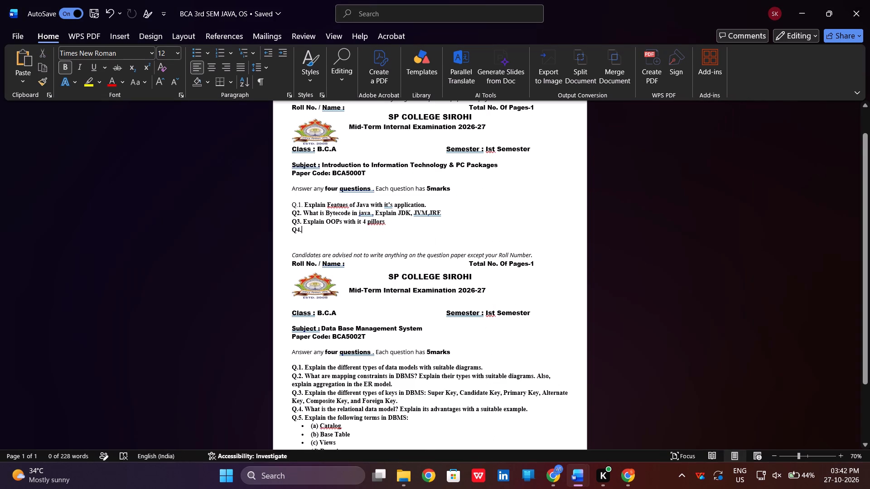
type("Explain Static field")
key("space")
type("adn")
key("BackSpace")
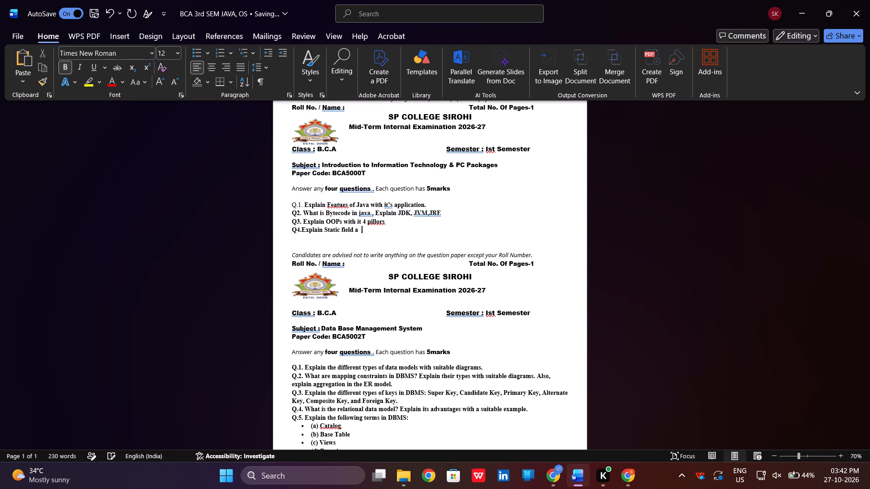
key("BackSpace")
type("nd Methods")
key("space")
type("with")
key("space")
type("it")
key("BackSpace")
key("BackSpace")
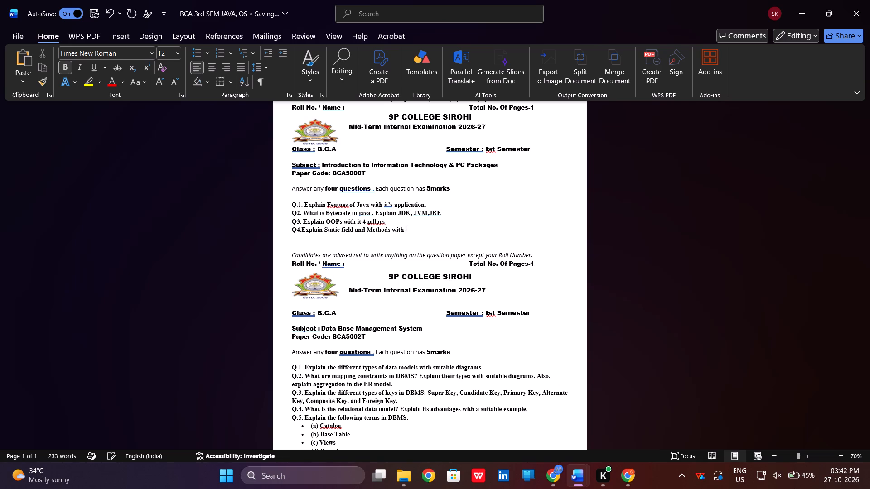
type("codee")
key("space")
key("BackSpace")
key("BackSpace")
key("space")
type("Example")
type(",")
key("space")
Add "Q5 Explain Constructor , types of Constructor , Difference between Constructor and Method." below Q4.
key("Return")
key("shift+q")
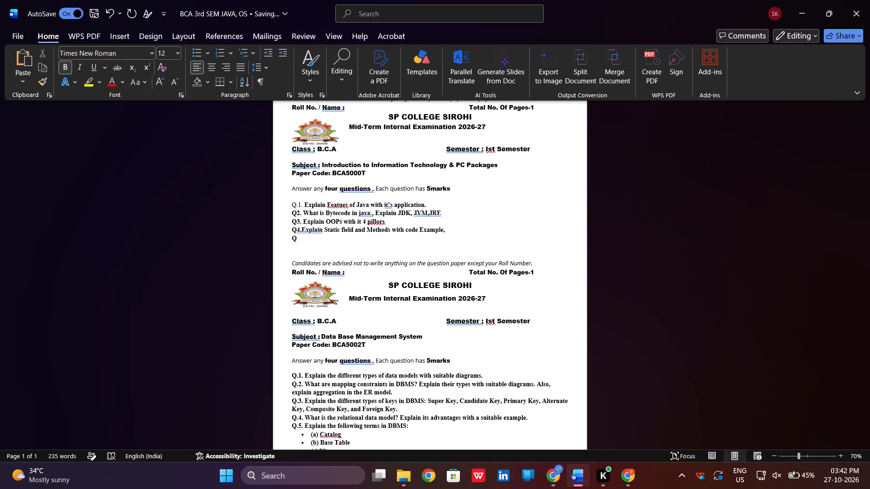
type("5")
key("space")
key("e")
key("BackSpace")
type("Explain")
key("space")
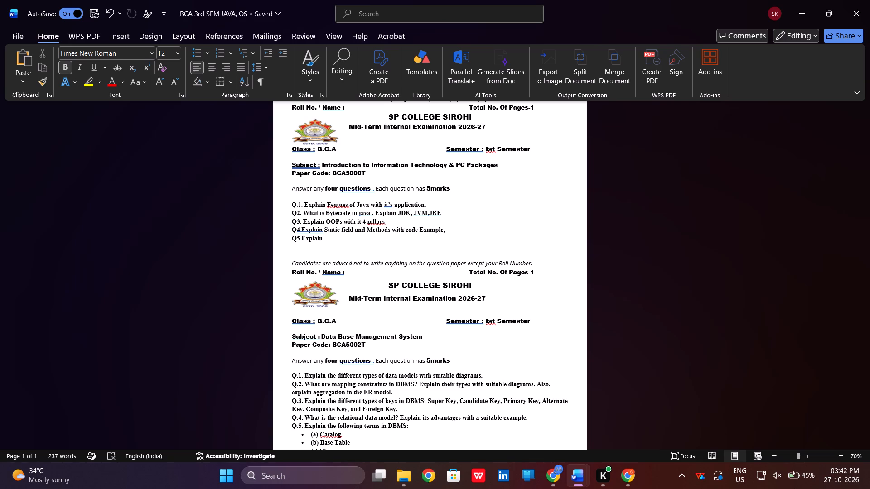
type("Constructor")
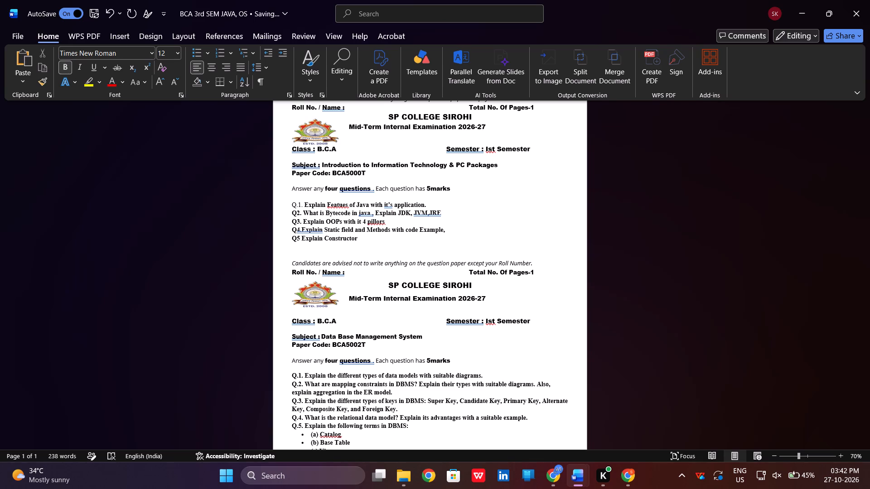
key("space")
type(",")
key("space")
type("tye")
key("BackSpace")
type("pes of Constructor")
key("space")
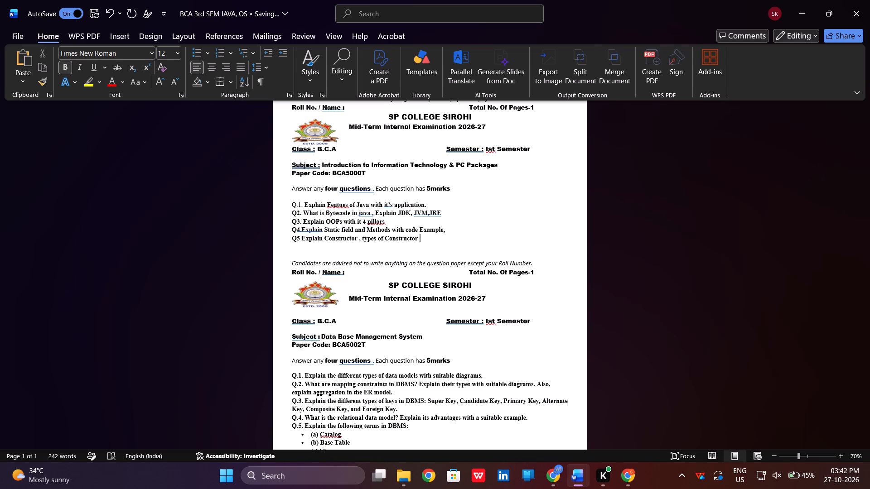
type(", Difference between")
key("space")
type("Consi")
key("BackSpace")
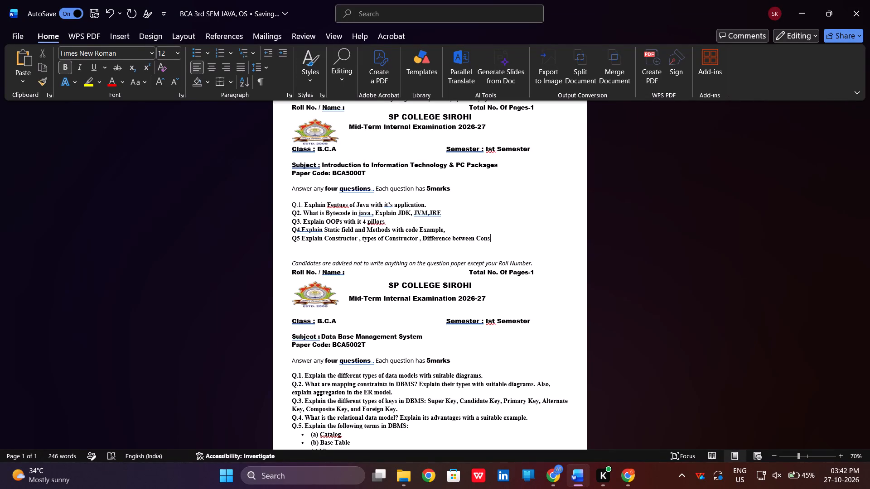
type("tructor and")
key("space")
type("Men")
key("BackSpace")
type("thod")
key("period")
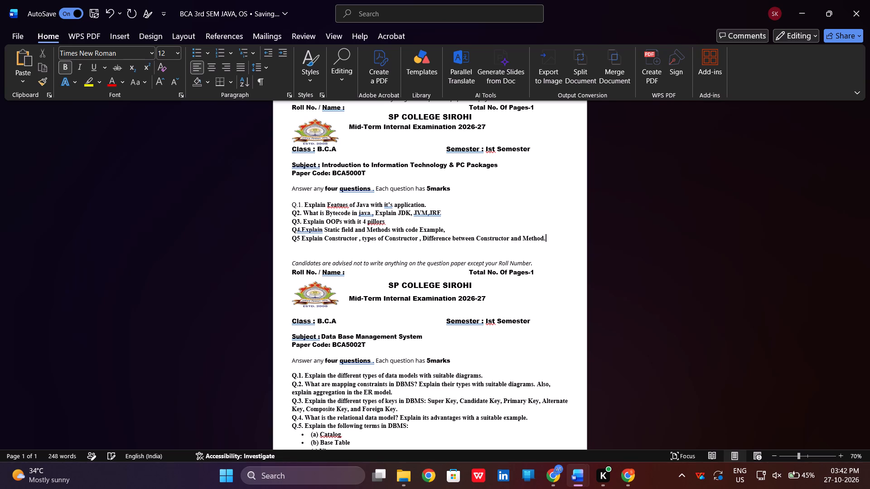
Review the JAVA UNIT 1 notes, especially the class and constructor sections, against the five questions written in the paper.
key("alt+Tab")
scroll(259, 304, "down", 5)
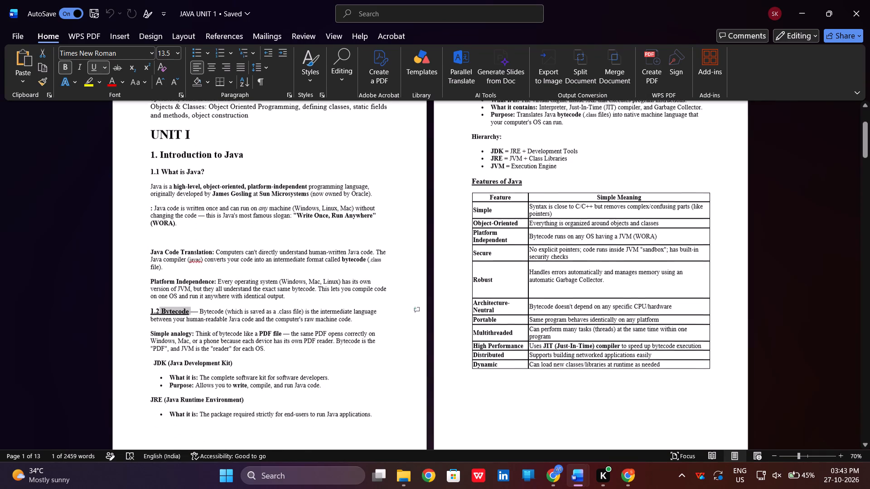
scroll(260, 310, "down", 20)
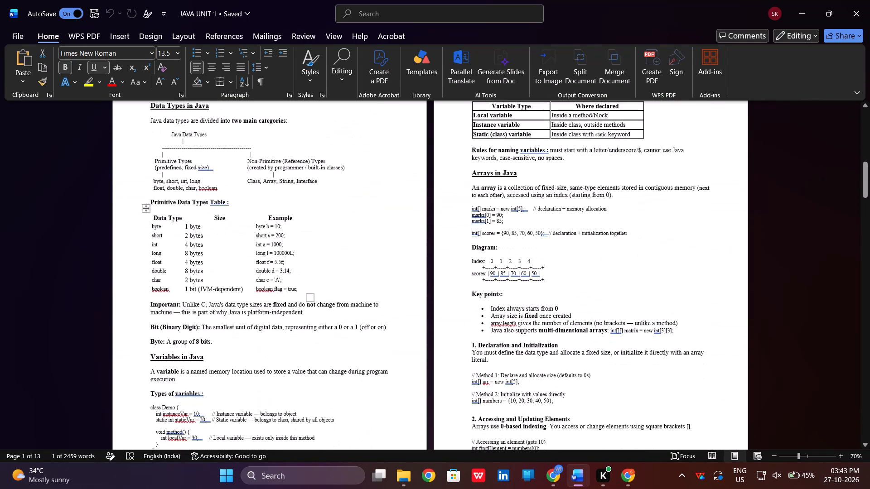
left_click_drag(869, 187, 869, 409)
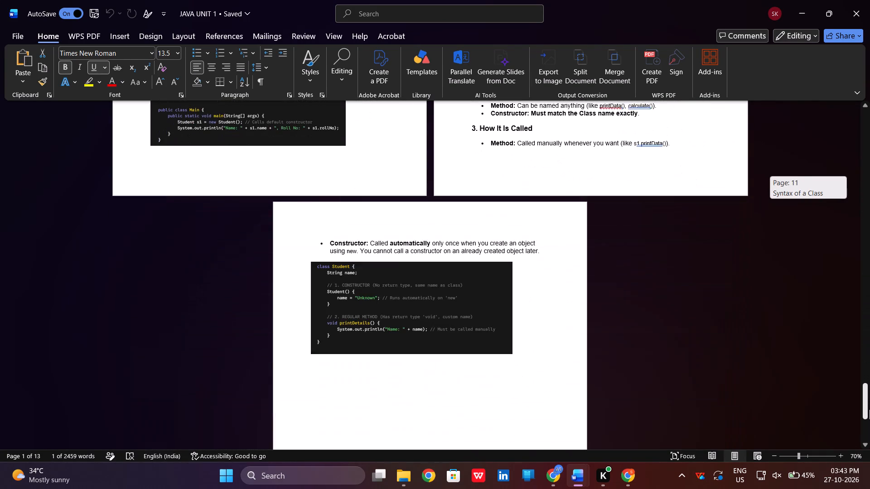
left_click_drag(869, 409, 869, 364)
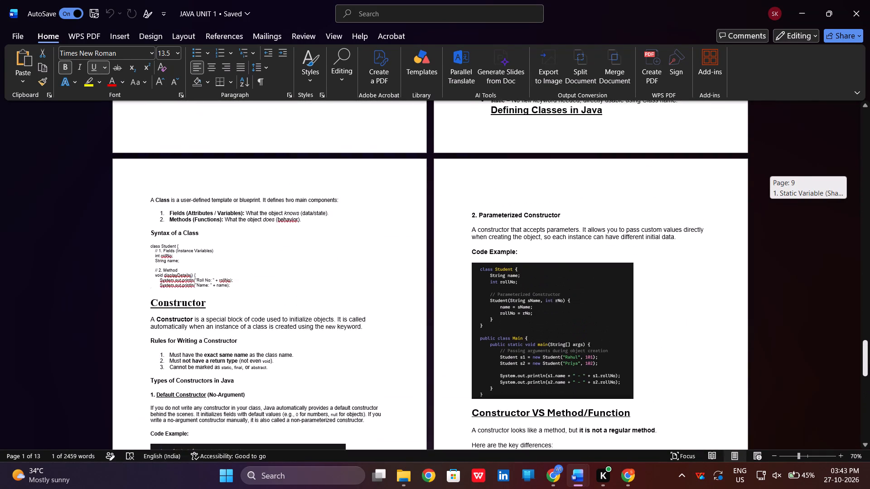
left_click_drag(869, 364, 869, 374)
key("alt+Tab")
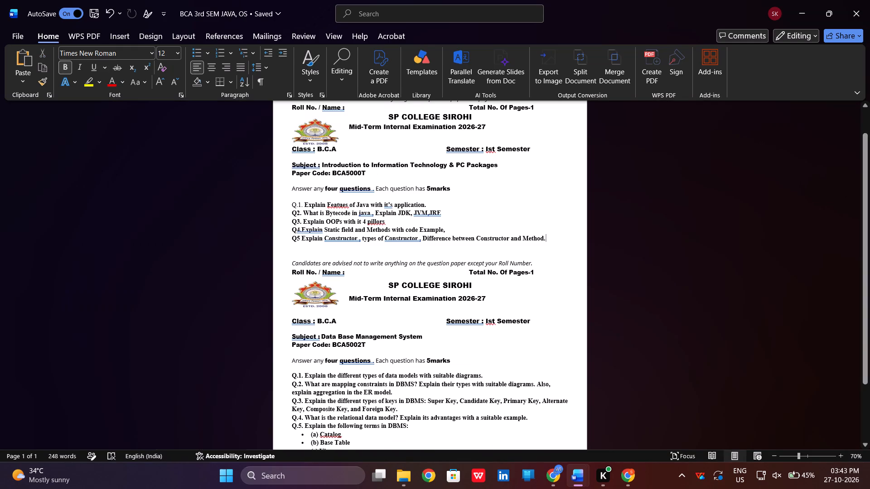
key("alt+Tab")
scroll(534, 340, "down", 1)
key("alt+Tab")
key("alt+Tab")
scroll(398, 240, "down", 3)
Examine the syllabus outline and the inheritance introduction in the JAVA UNIT 2 notes.
key("alt+Tab")
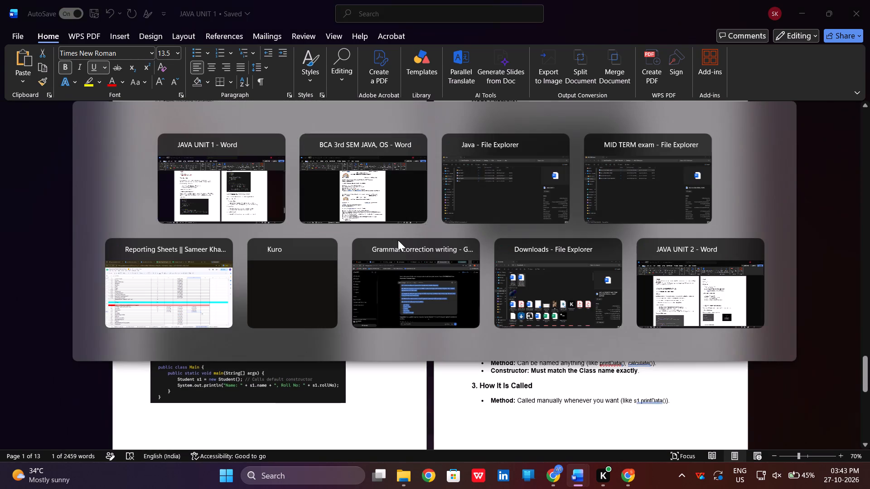
left_click(730, 279, "alt")
left_click(246, 249)
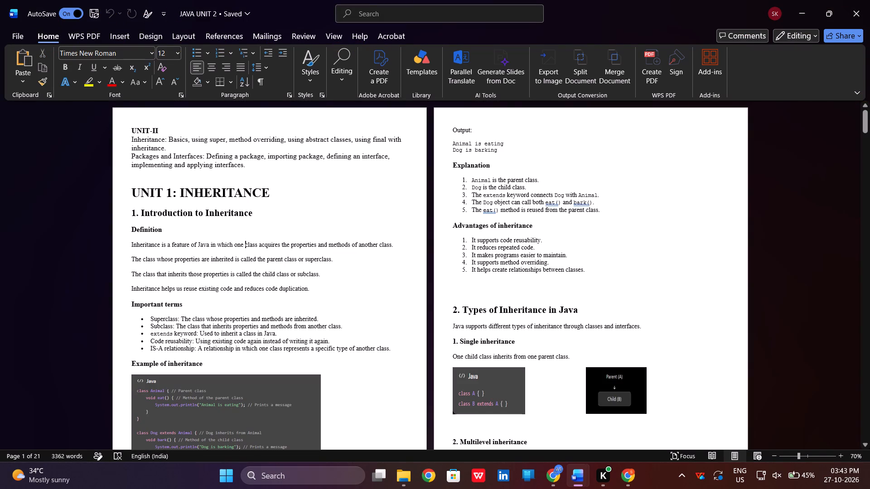
scroll(192, 247, "up", 3)
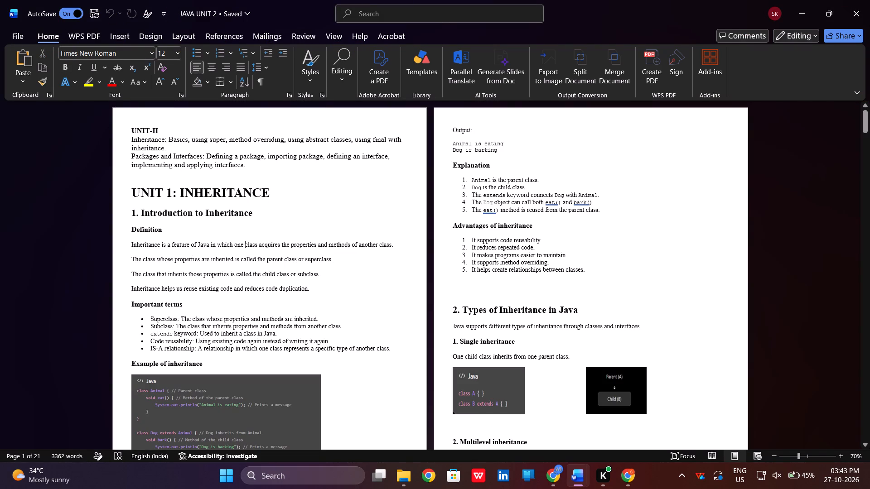
scroll(192, 247, "down", 2)
scroll(192, 247, "up", 4)
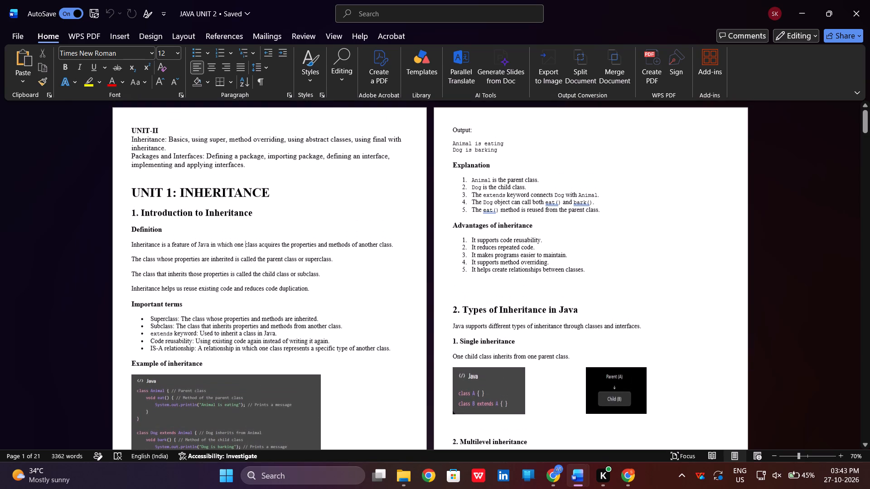
key("alt+Tab")
left_click(225, 175, "alt")
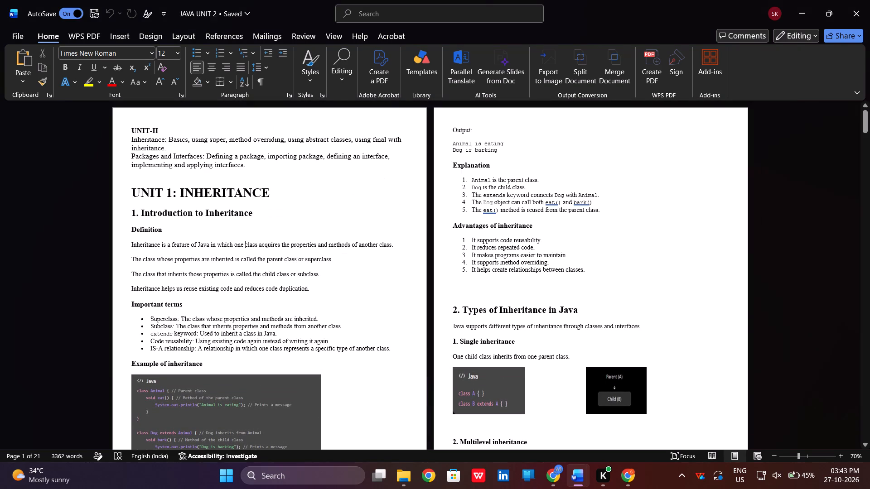
left_click(229, 273)
Review the constructor, static variable, static method and OOPs sections of the JAVA UNIT 1 notes.
key("alt+Tab")
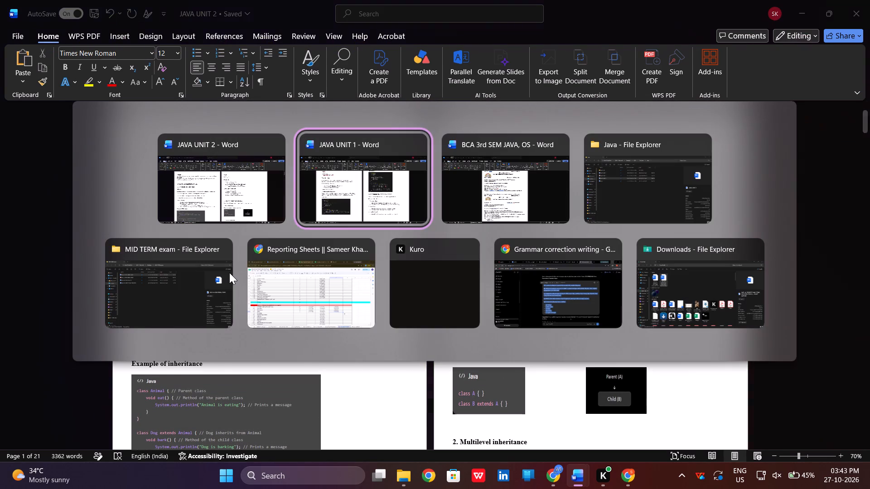
scroll(239, 306, "up", 5)
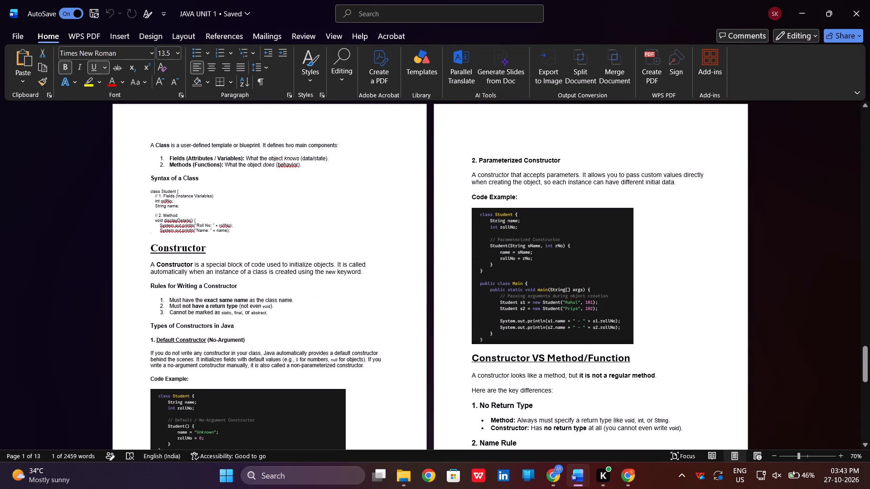
scroll(239, 306, "up", 2)
scroll(239, 306, "down", 20)
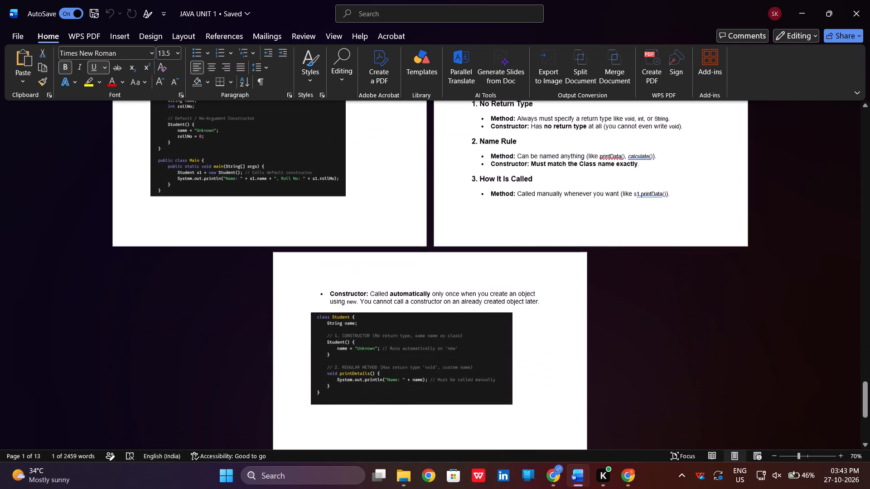
scroll(241, 299, "down", 4)
scroll(241, 299, "up", 20)
scroll(241, 299, "up", 2)
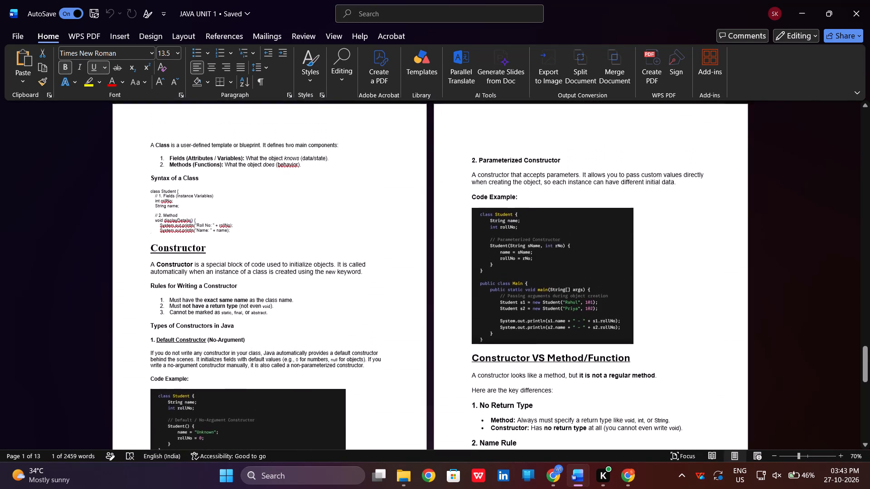
scroll(241, 298, "up", 4)
scroll(241, 297, "up", 18)
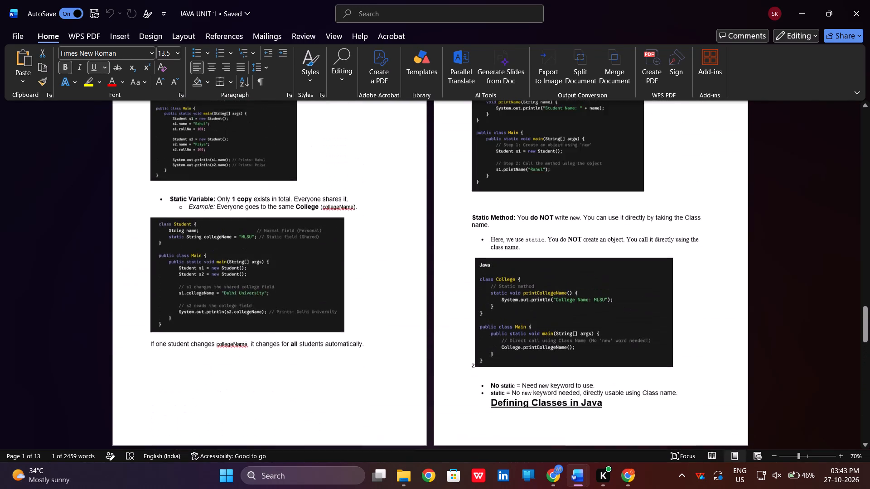
scroll(241, 297, "down", 7)
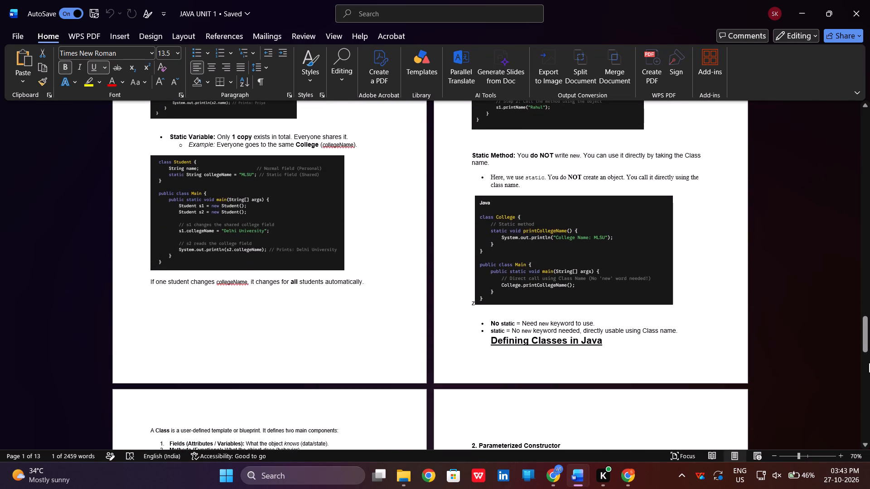
left_click_drag(869, 344, 869, 308)
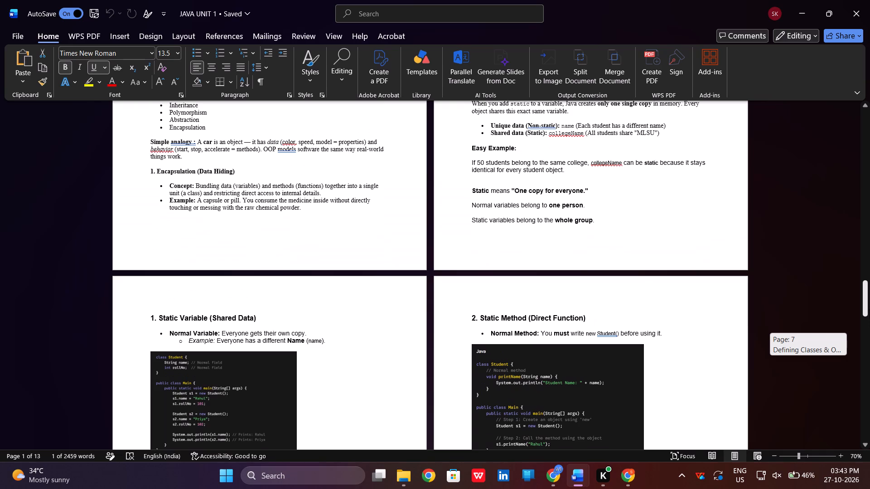
left_click_drag(869, 308, 869, 277)
Insert "Static" before "Methods" in Q4 of the BCA 3rd SEM JAVA, OS paper.
key("alt+Tab")
key("alt+Tab")
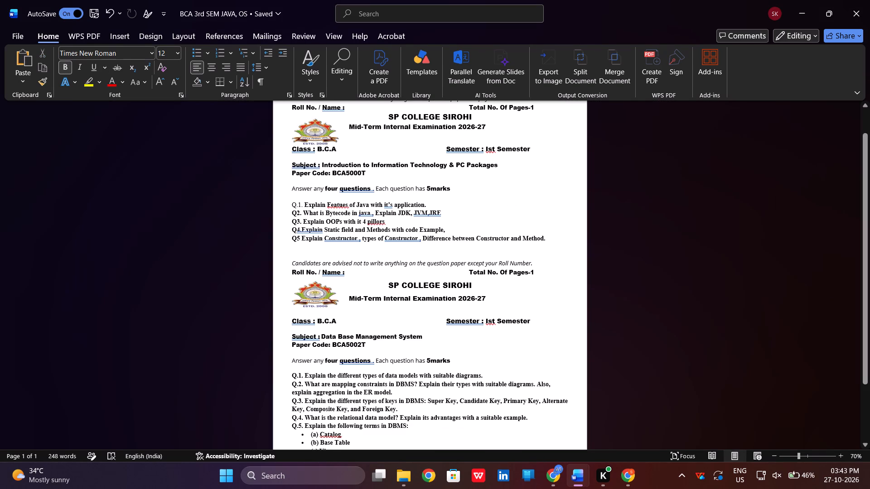
left_click(367, 228)
type("Static")
key("space")
Add ", With example" to the end of Q3 in the question paper.
key("alt+Tab")
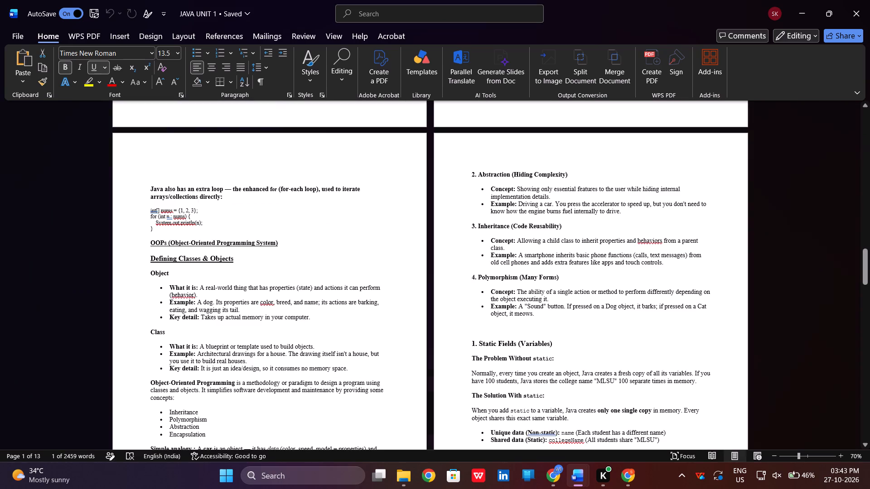
scroll(384, 247, "up", 11)
key("alt+Tab")
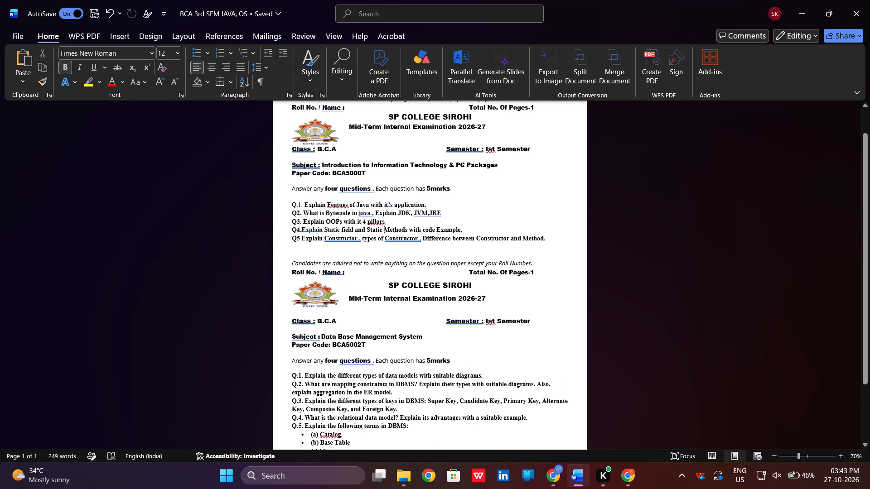
key("alt+Tab")
key("alt+Tab")
left_click(412, 217)
type(", With exap")
key("BackSpace")
type("ple")
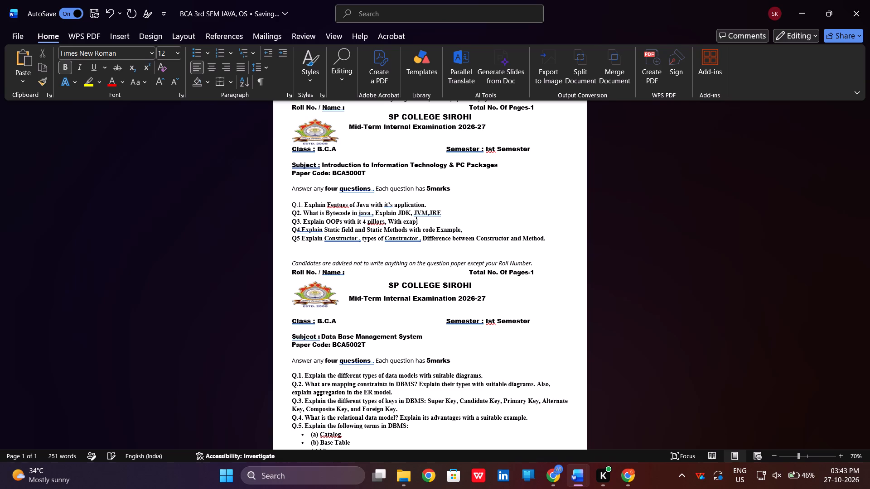
key("space")
Correct the misspelled word after "Explain" in Q1 to "Features".
key("alt+Tab")
key("alt+Tab")
right_click(341, 202)
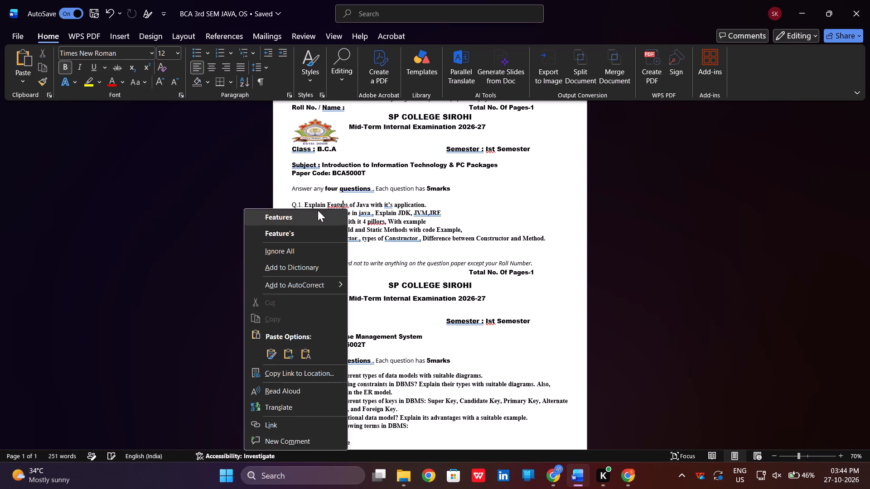
left_click(317, 211)
right_click(378, 219)
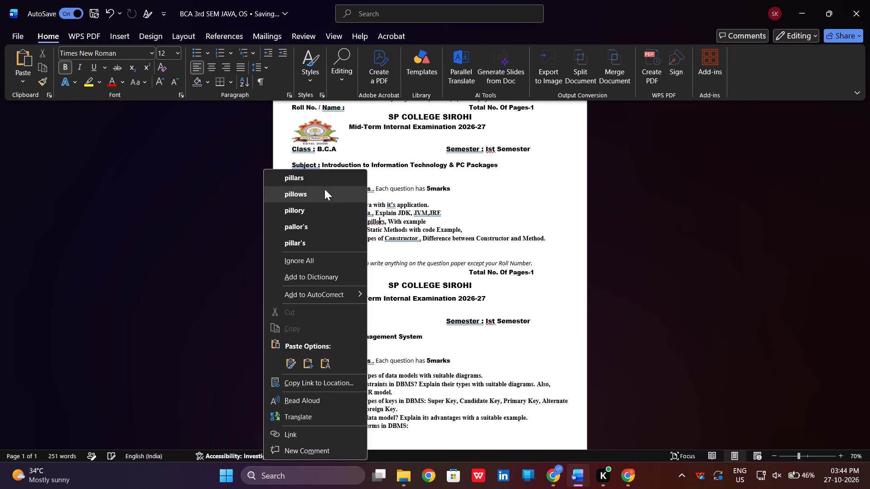
left_click(383, 221)
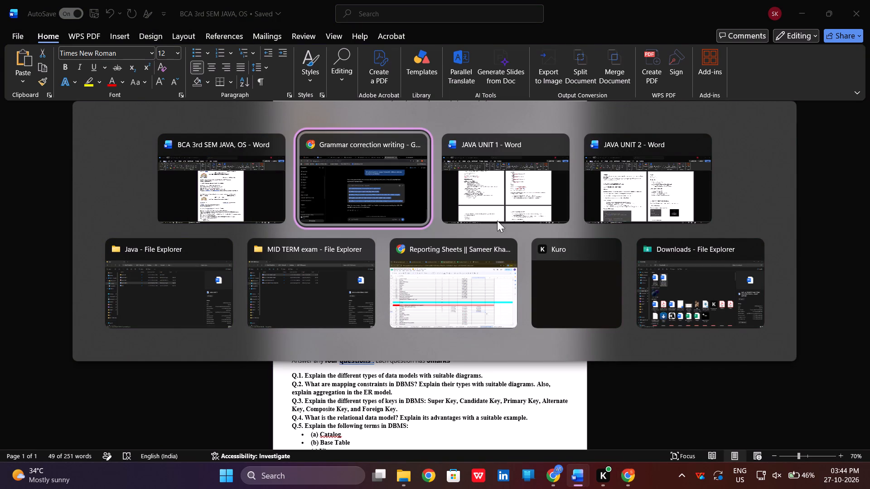
left_click(237, 181, "alt")
key("ctrl+v")
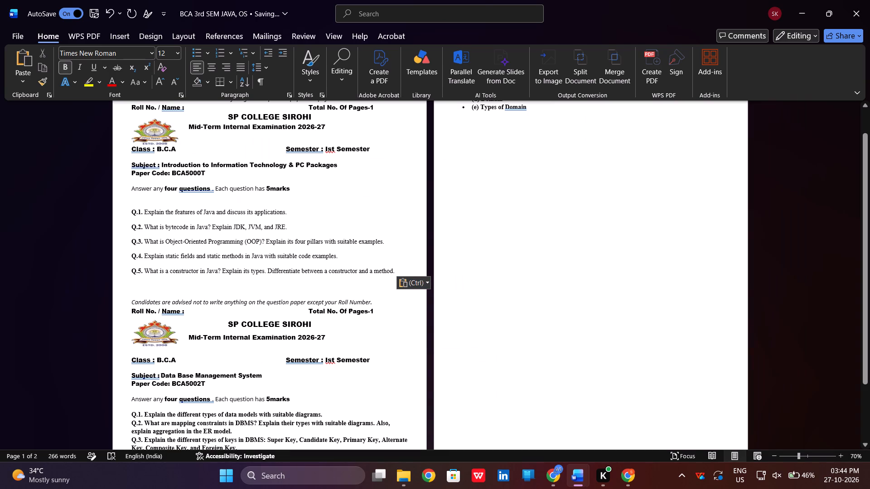
Make the five pasted Java questions bold and tighten their line spacing.
left_click_drag(146, 282, 114, 194)
left_click(123, 175)
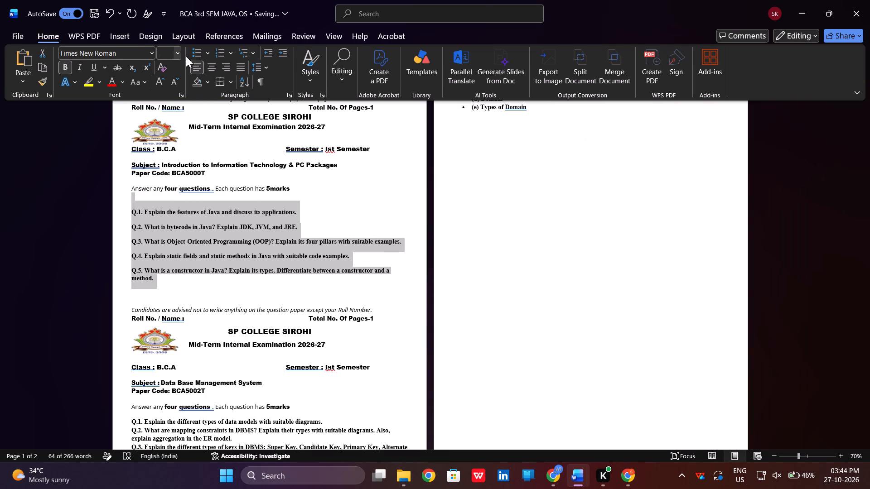
left_click(270, 66)
left_click(278, 80)
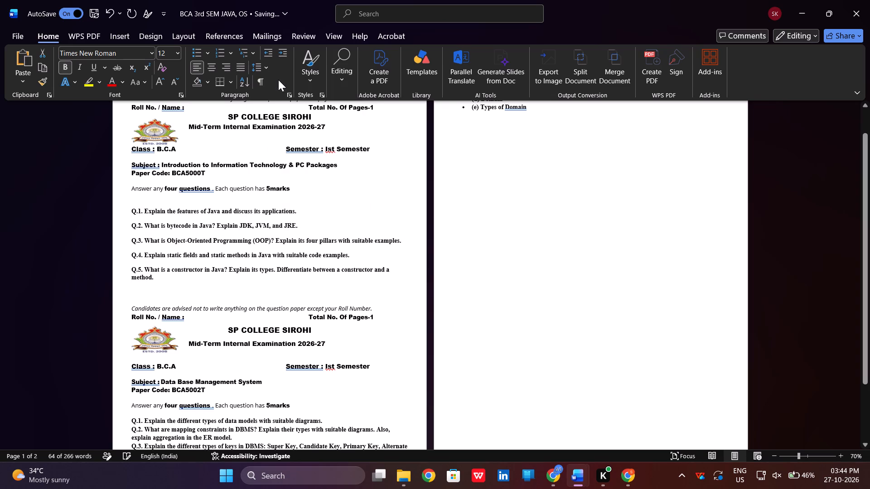
Set the paragraph spacing of the five Java questions to 6 pt before and 0 pt after.
left_click(170, 37)
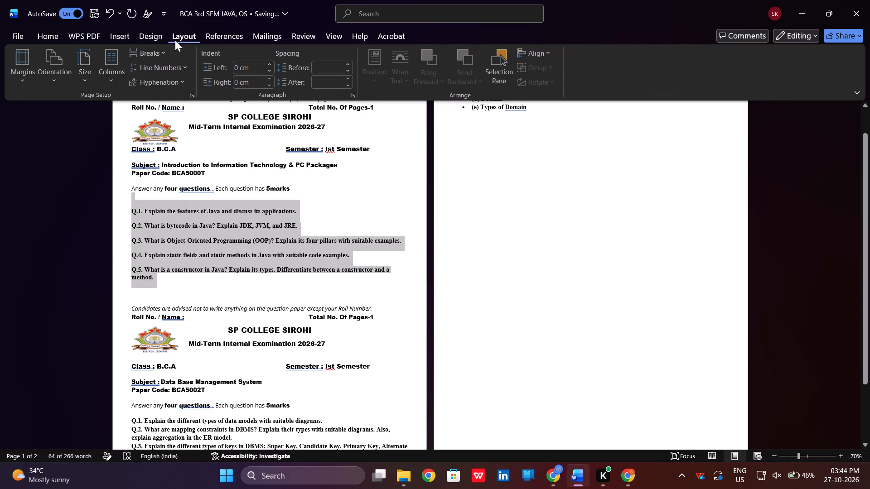
left_click(348, 65)
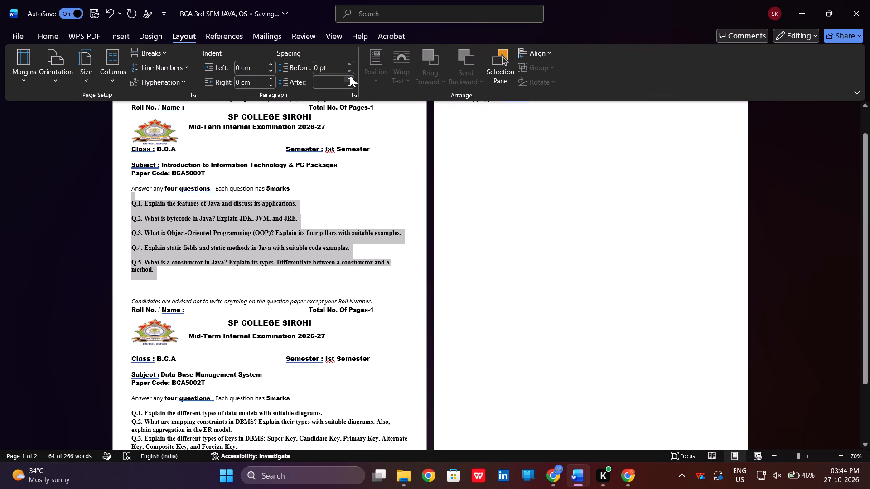
left_click(349, 77)
left_click(349, 84)
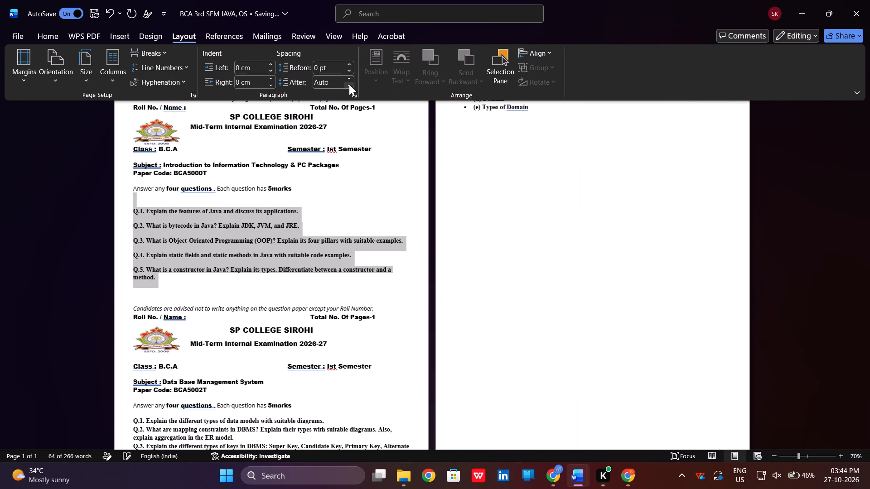
left_click(348, 74)
left_click(349, 77)
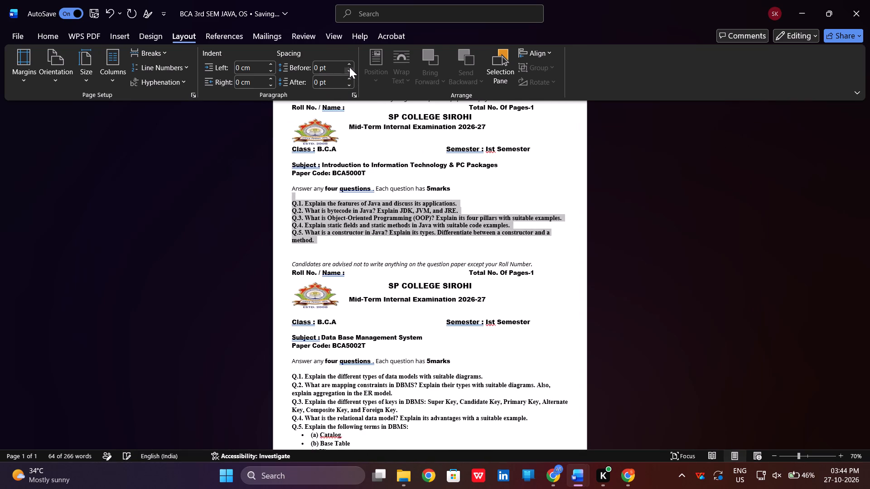
left_click(352, 62)
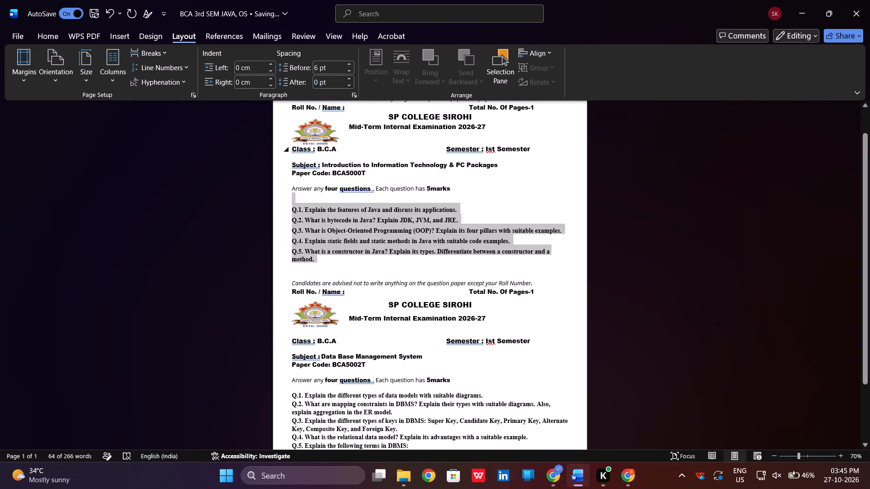
Remove the blank line between the answering instruction and Q.1 in the Java paper.
left_click(335, 201)
key("BackSpace")
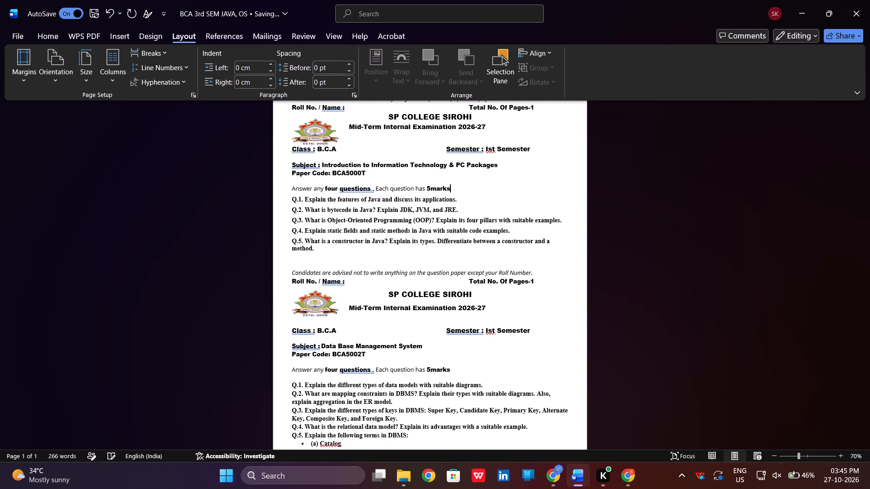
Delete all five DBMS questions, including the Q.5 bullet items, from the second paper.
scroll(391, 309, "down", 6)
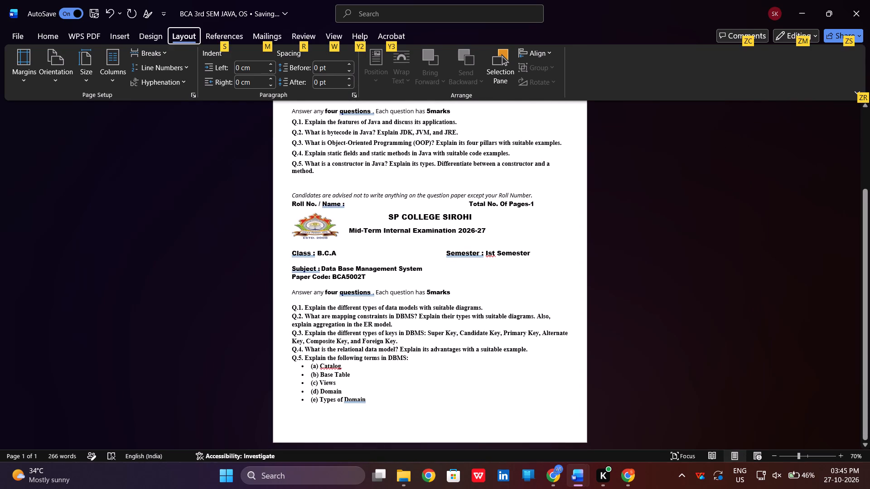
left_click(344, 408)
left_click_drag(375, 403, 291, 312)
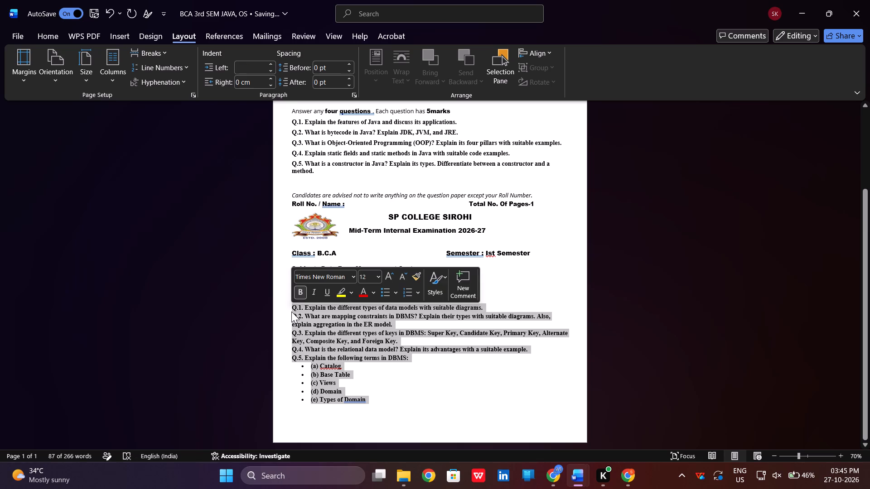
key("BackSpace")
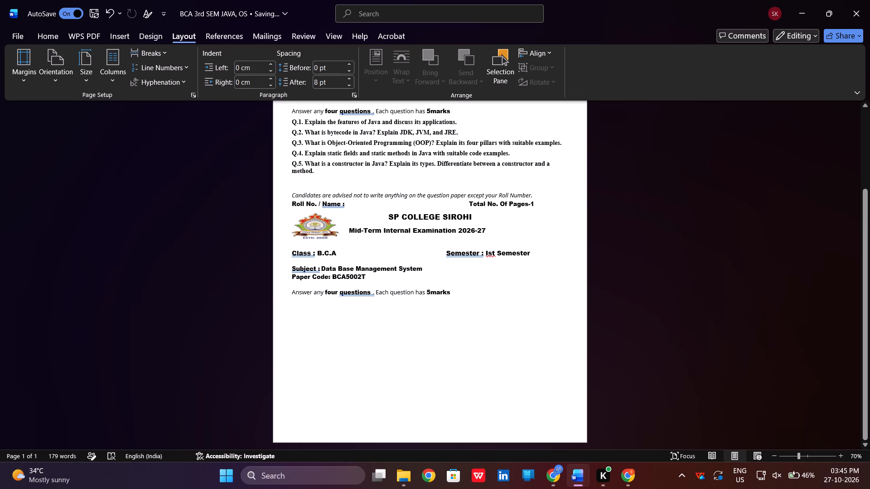
Close the JAVA UNIT 1 and JAVA UNIT 2 documents, keeping the question paper open.
key("alt+Tab")
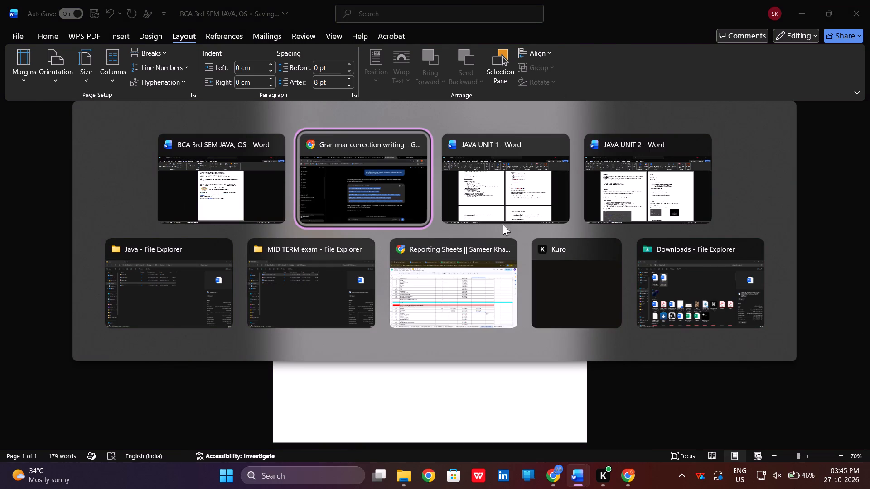
left_click(531, 215, "alt")
left_click(869, 0)
key("alt+Tab")
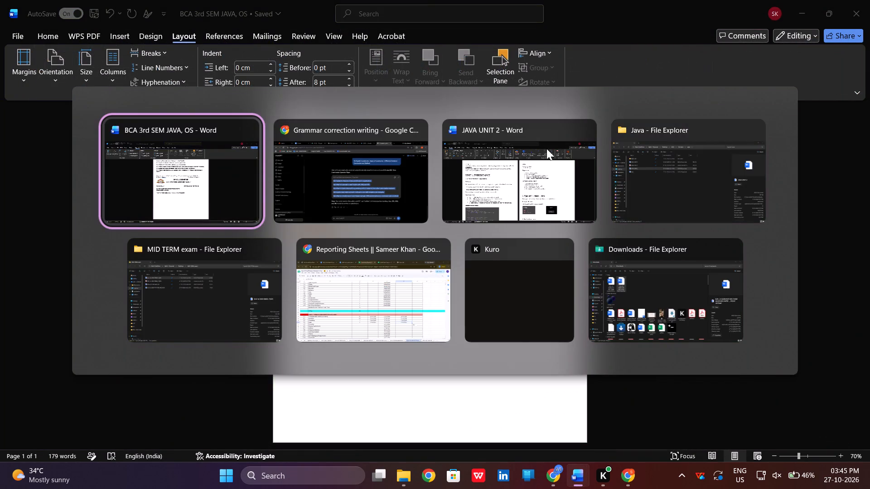
left_click(530, 149, "alt")
left_click(869, 0)
In File Explorer, go to the OS folder under 3rd sem and open the OS unit 1 document in Word.
key("alt+Tab")
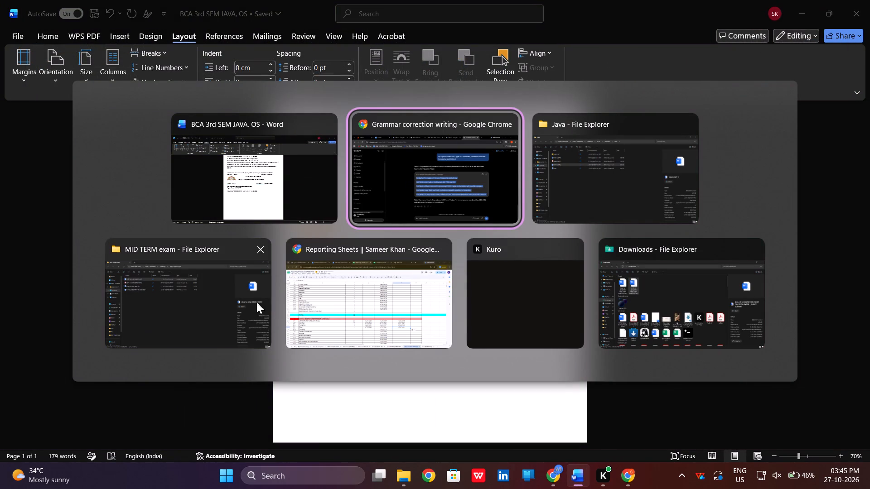
left_click(616, 210, "alt")
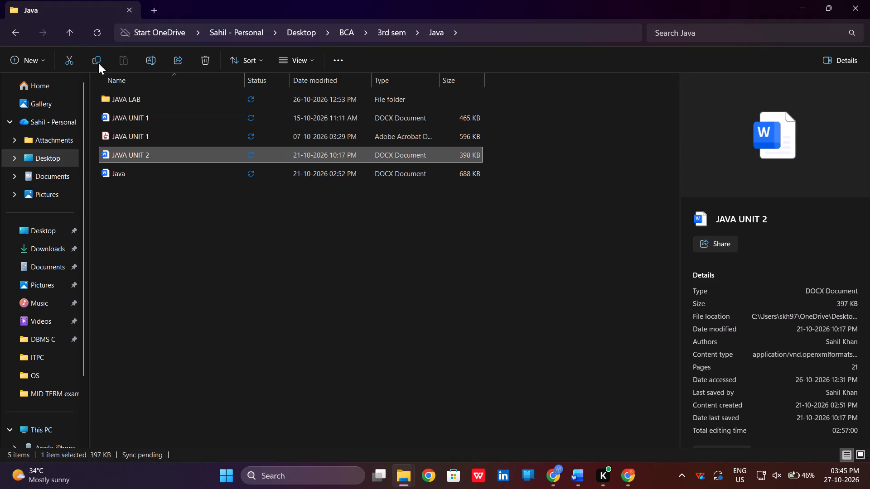
left_click(68, 32)
double_click(119, 112)
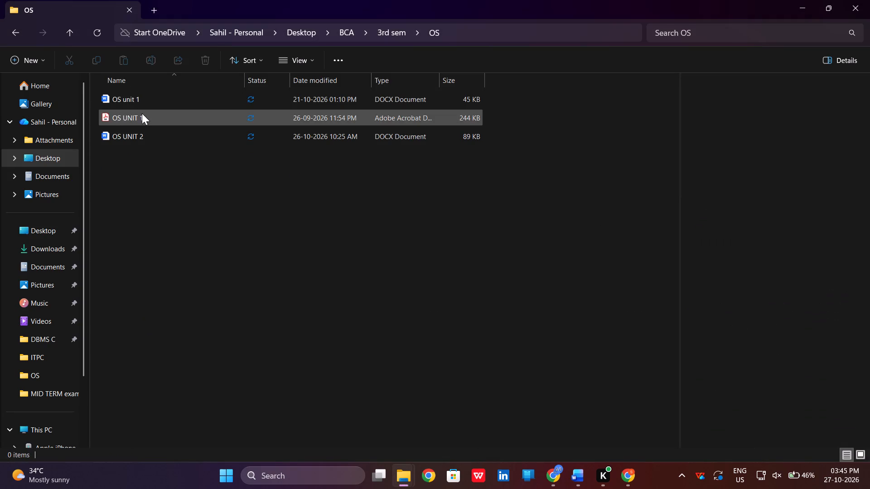
left_click(148, 97)
right_click(148, 97)
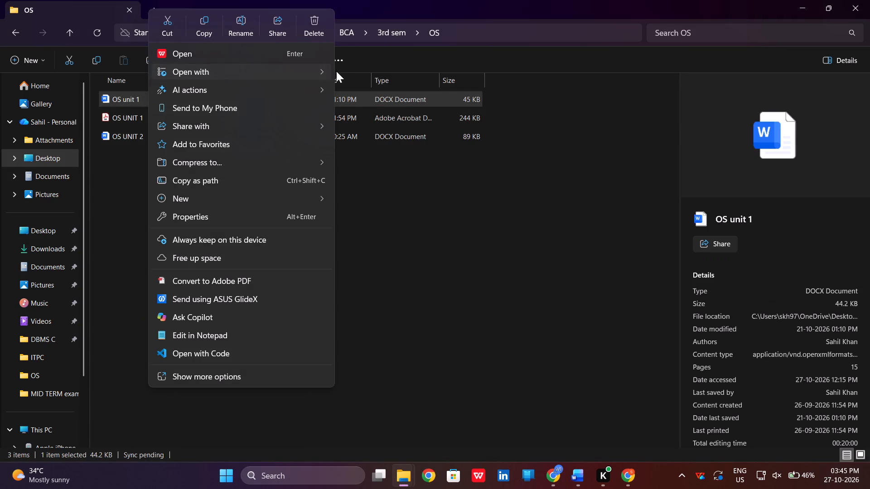
left_click(344, 72)
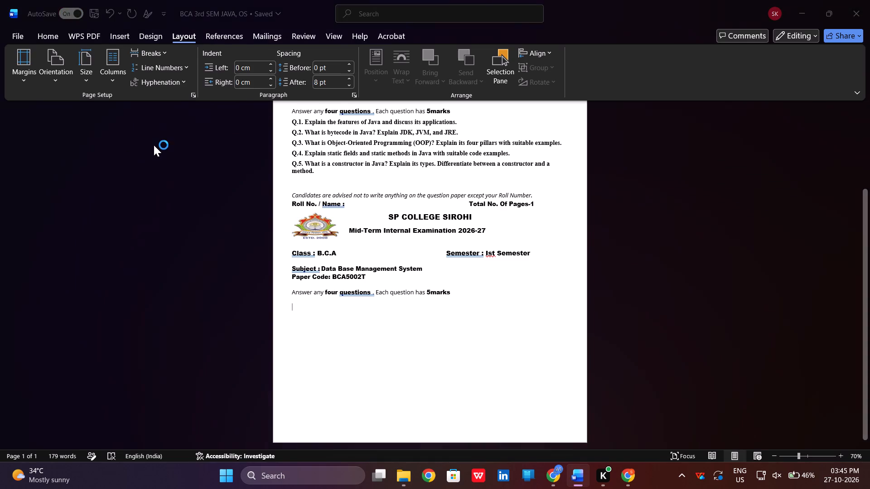
Return to the OS folder in File Explorer and open the OS UNIT 2 document in Word.
key("alt+Tab")
key("alt+Tab")
key("alt+Tab")
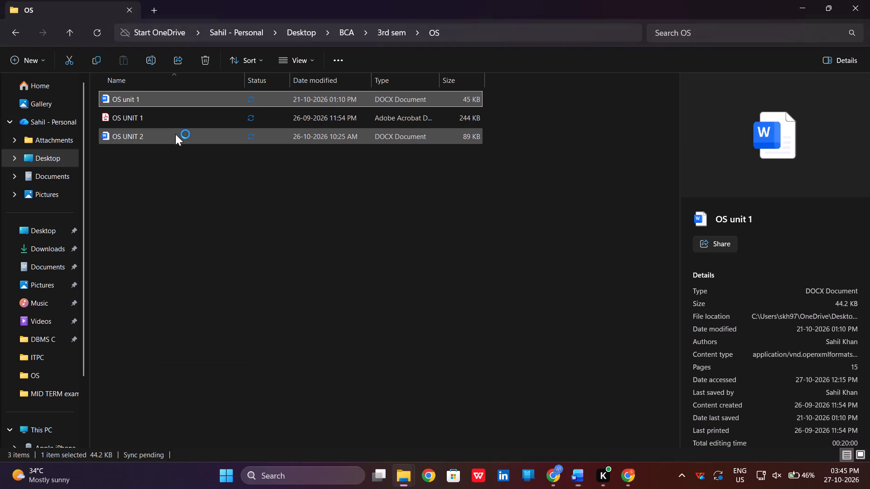
right_click(164, 143)
left_click(155, 138)
right_click(155, 138)
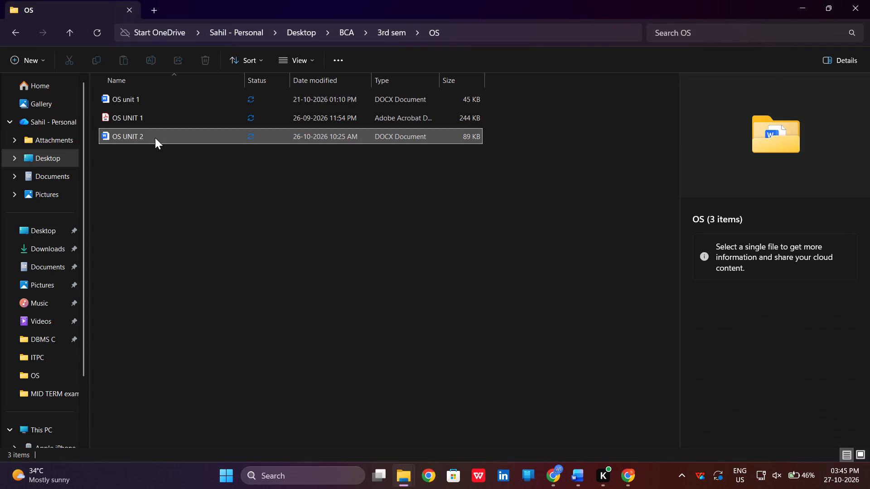
left_click(366, 149)
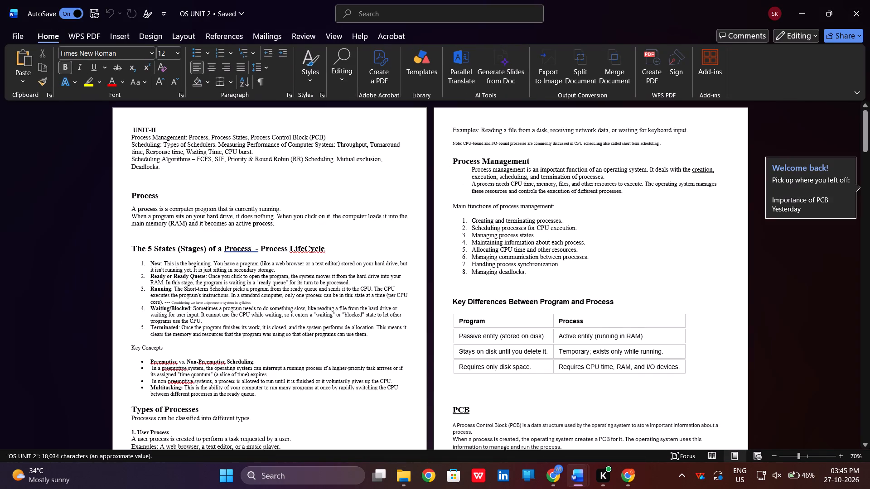
Read the Unit 1 syllabus topics in the OS unit 1 document and return to the BCA 3rd SEM JAVA, OS paper.
key("alt+Tab")
key("alt+Tab")
key("alt+Tab")
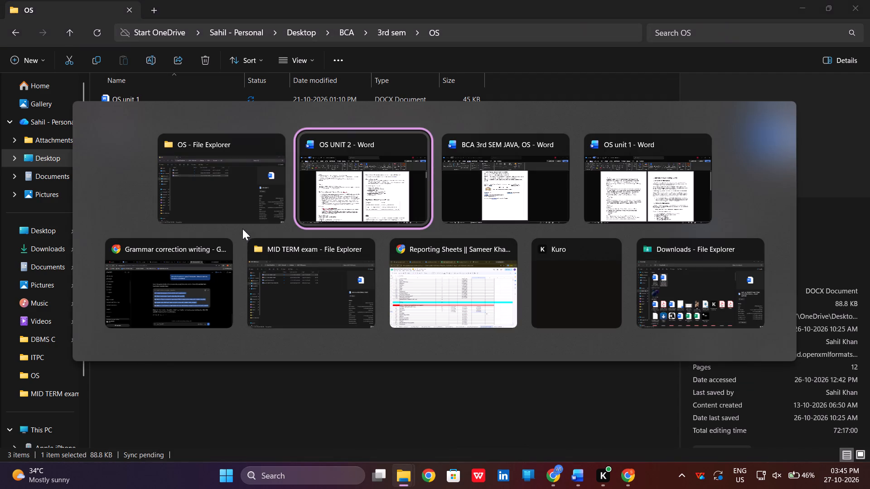
key("alt+Tab")
key("alt+Tab")
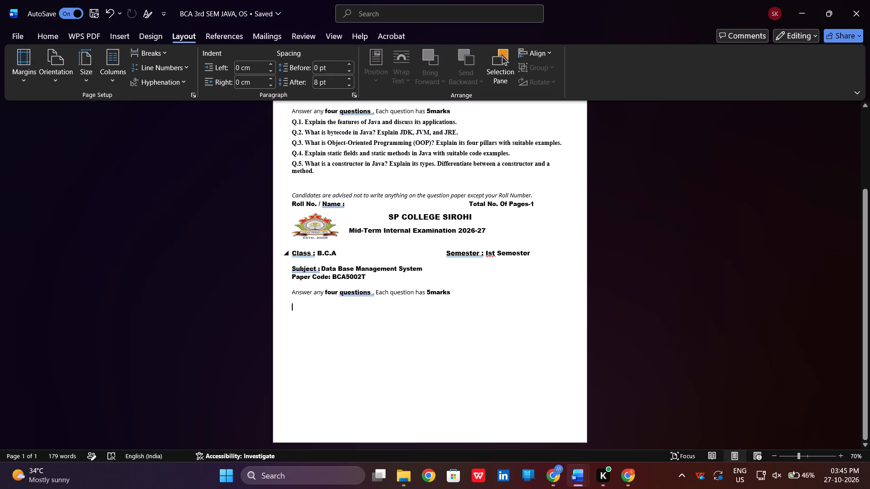
key("alt+Tab")
key("alt+Tab")
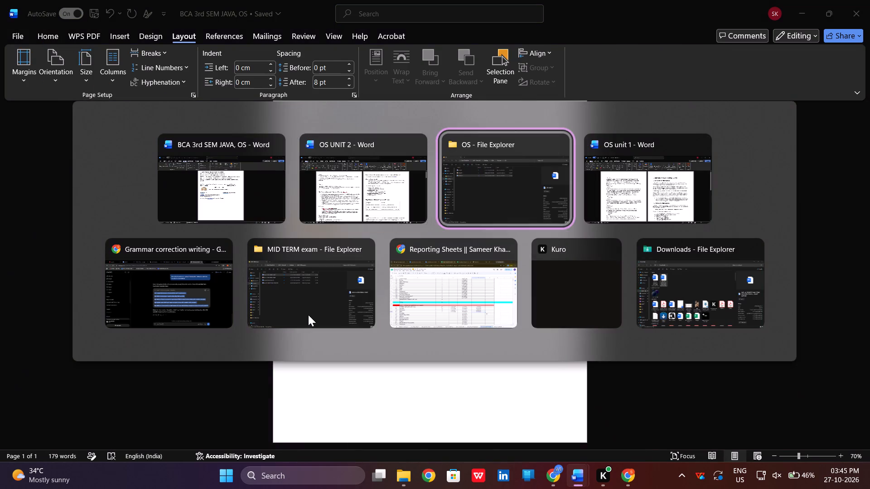
key("alt+Tab")
key("alt+Tab")
key("alt+Tab")
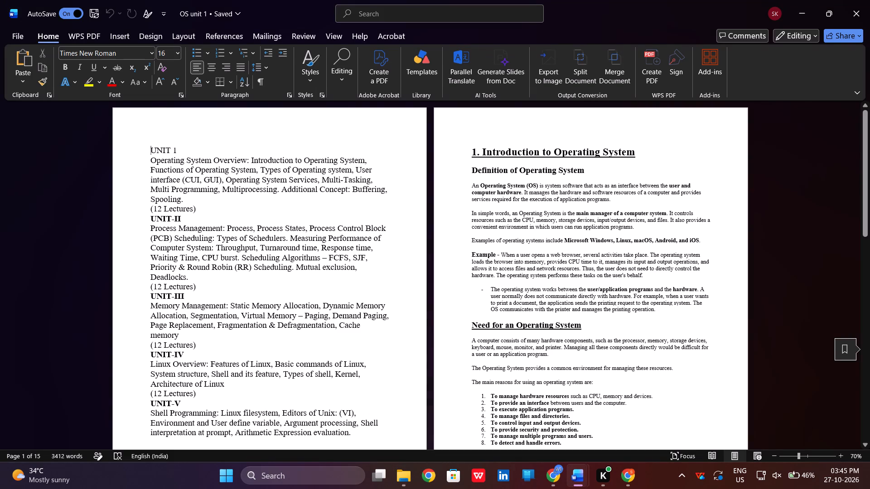
scroll(262, 304, "up", 2)
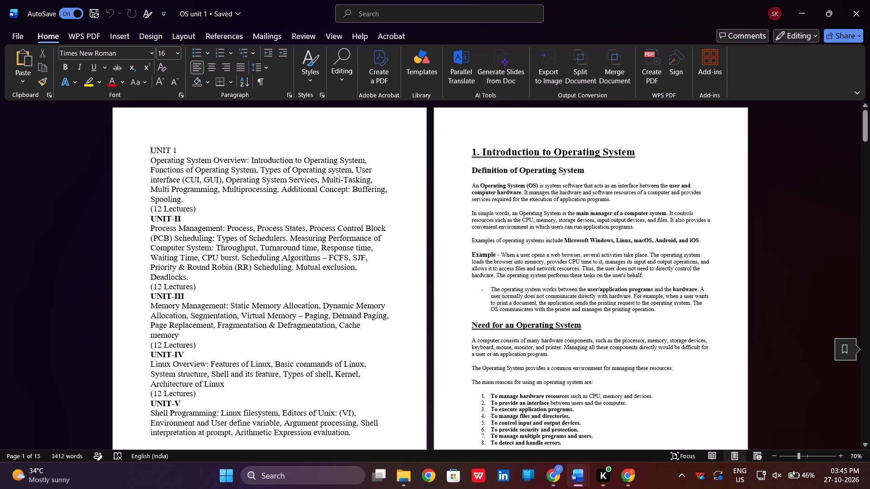
key("alt+Tab")
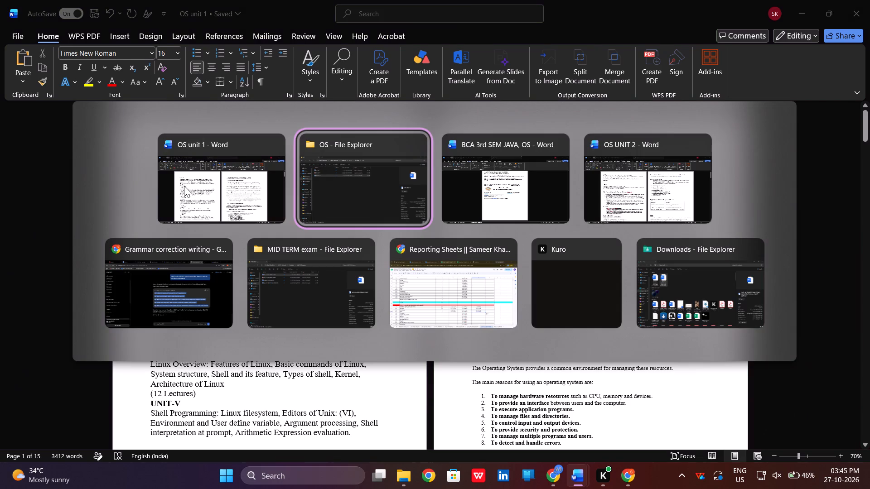
key("alt+Tab")
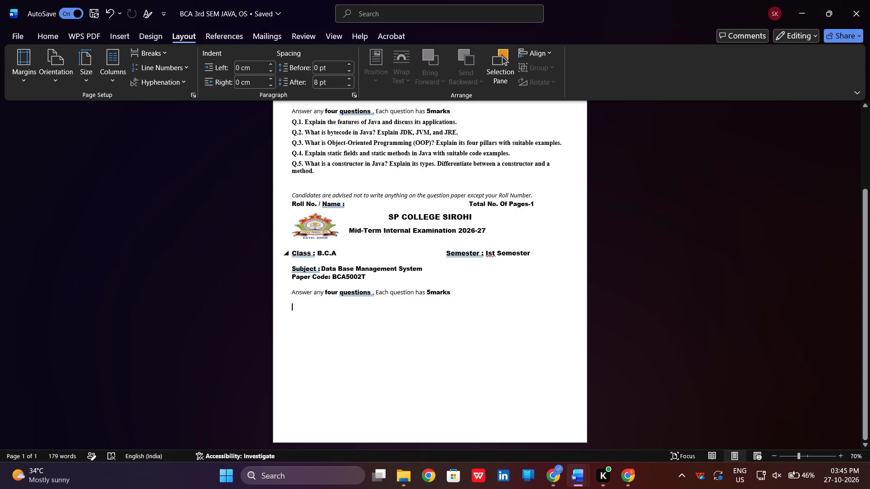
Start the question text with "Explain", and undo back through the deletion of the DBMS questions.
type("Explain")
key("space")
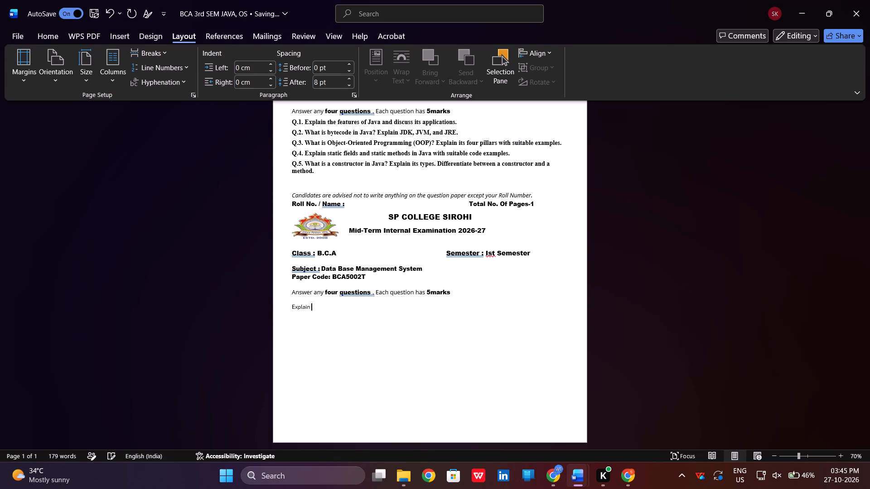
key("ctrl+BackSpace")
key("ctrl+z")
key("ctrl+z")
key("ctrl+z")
Delete the DBMS questions from the second paper, keeping only the bold "Q.1." label.
left_click(324, 334)
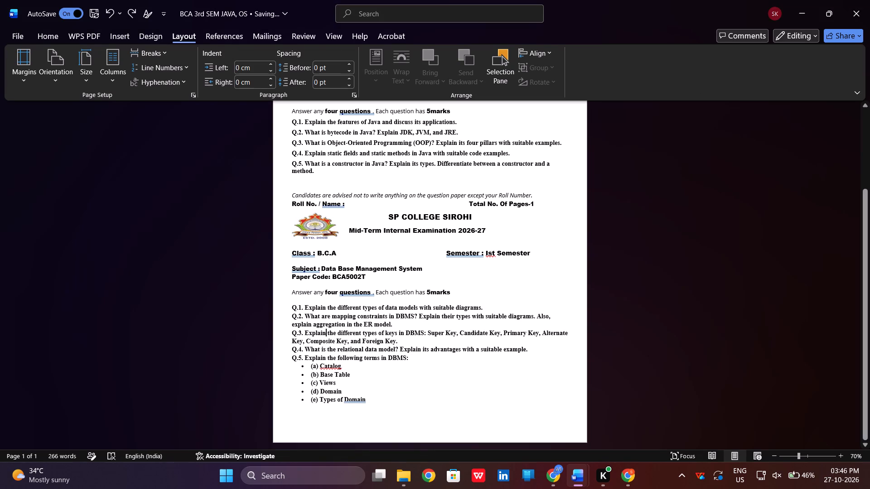
left_click_drag(304, 306, 392, 423)
key("BackSpace")
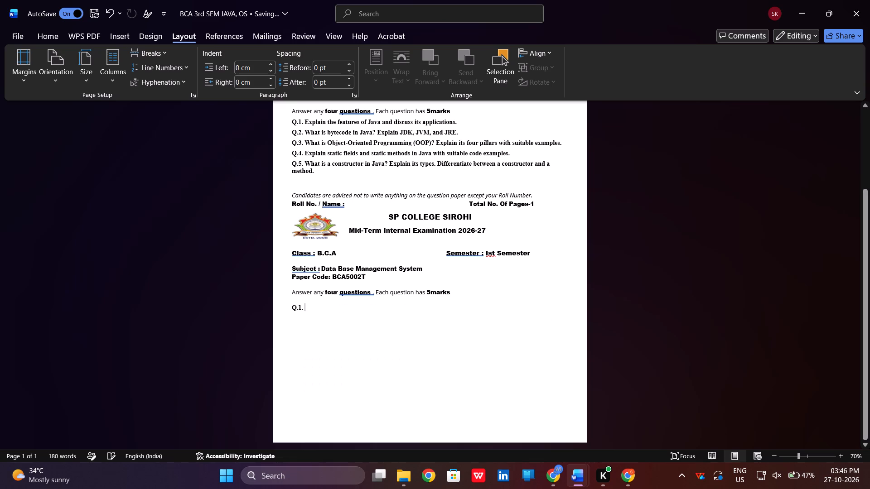
Write the first Operating System question after the "Q.1." label as "Explain Operating System, With its Function and".
type("Explain OS")
key("space")
key("BackSpace")
key("BackSpace")
type("pere")
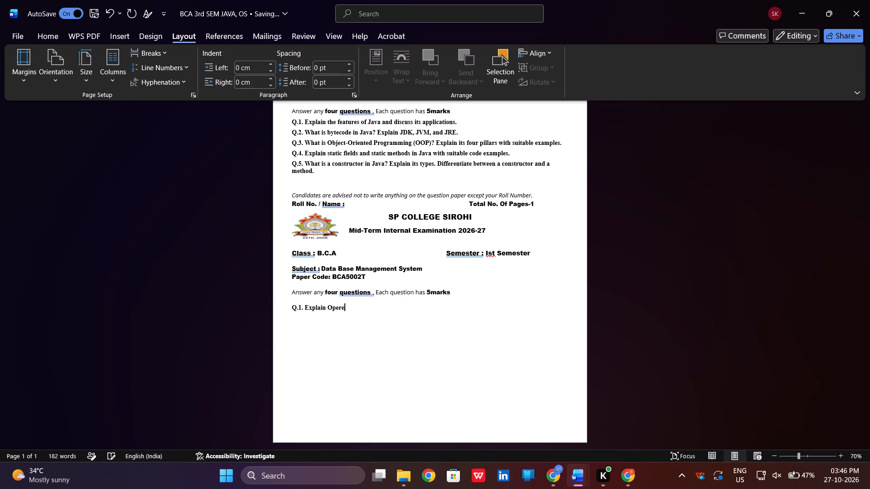
key("BackSpace")
key("a")
type("ting St")
key("BackSpace")
type("ystem")
type(",")
key("space")
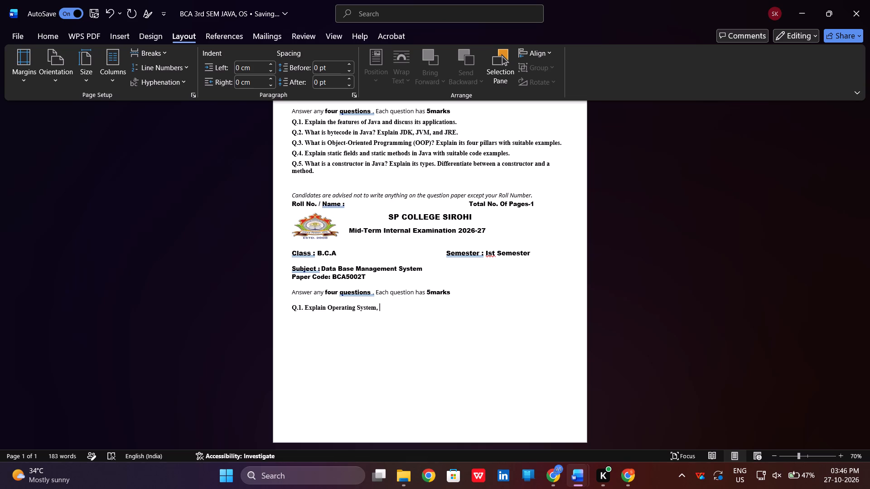
type("With it")
key("space")
key("BackSpace")
type("s Function and")
key("space")
Check the functions heading in the OS unit 1 document and insert "Main" before "Function" in question 1.
key("alt+Tab")
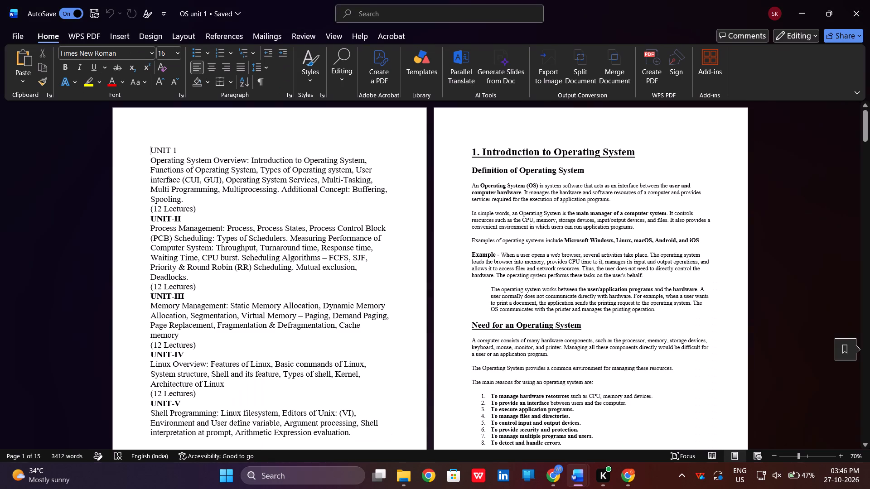
scroll(459, 327, "down", 5)
scroll(472, 412, "down", 4)
scroll(435, 348, "down", 6)
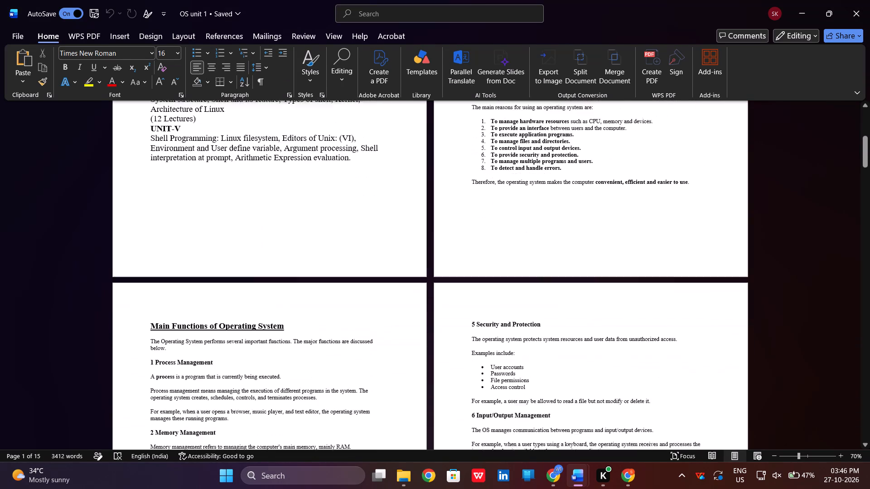
scroll(413, 340, "down", 4)
key("alt+Tab")
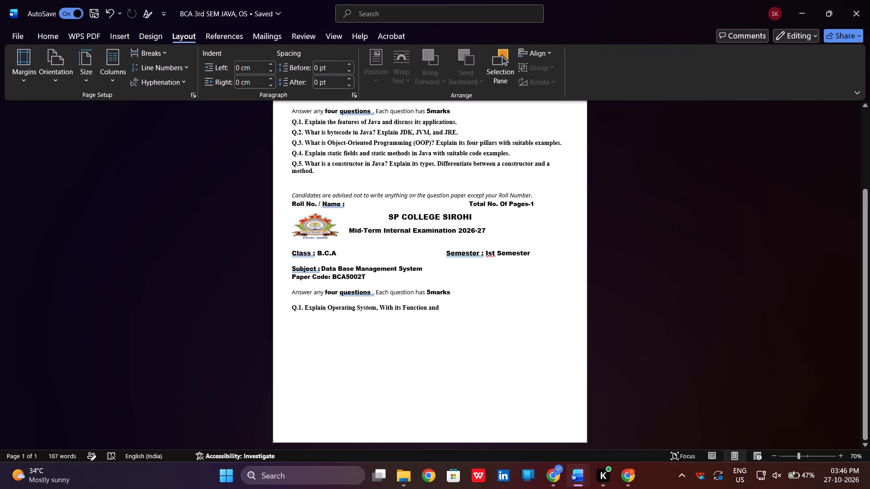
left_click(403, 310)
type("Main")
key("space")
Review the functions notes and syllabus in OS unit 1, and finish question 1 with "Main Function.", removing the trailing "and".
key("alt+Tab")
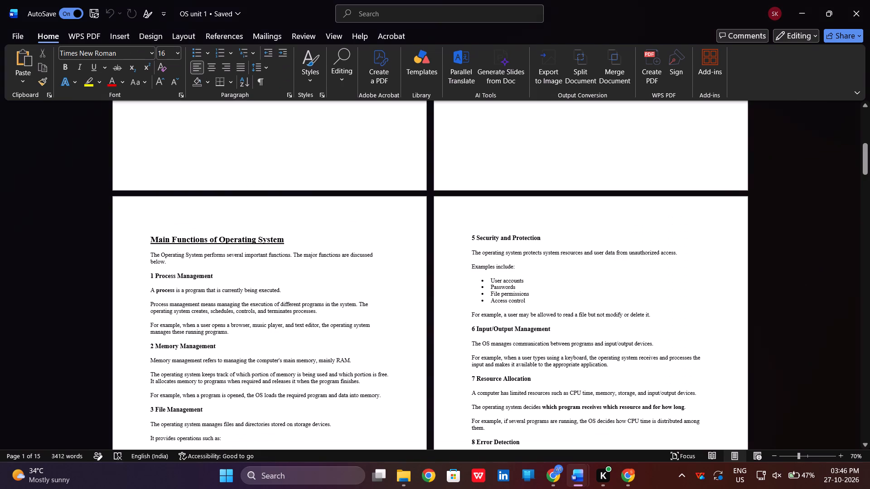
scroll(795, 343, "down", 11)
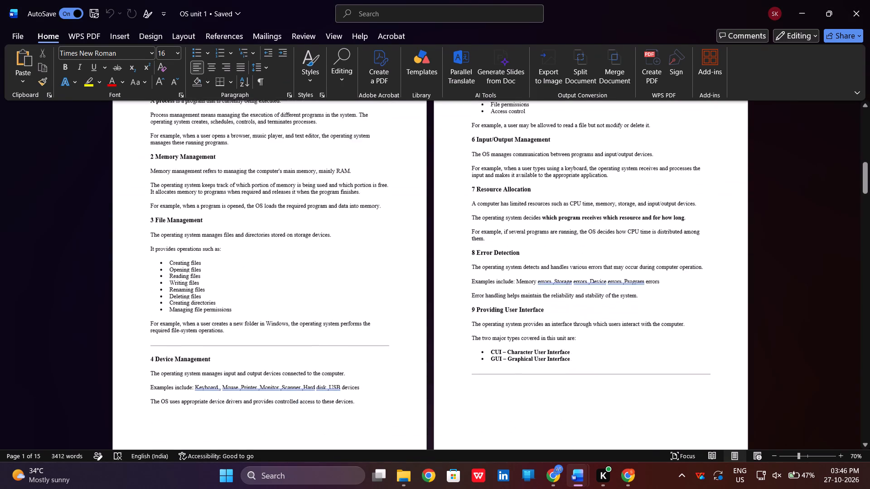
scroll(326, 314, "down", 5)
scroll(325, 313, "up", 20)
scroll(325, 313, "up", 4)
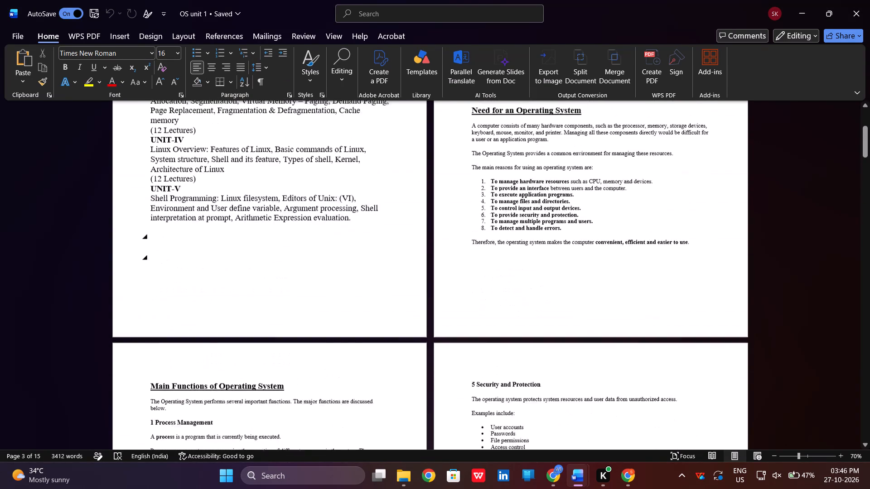
scroll(324, 313, "up", 11)
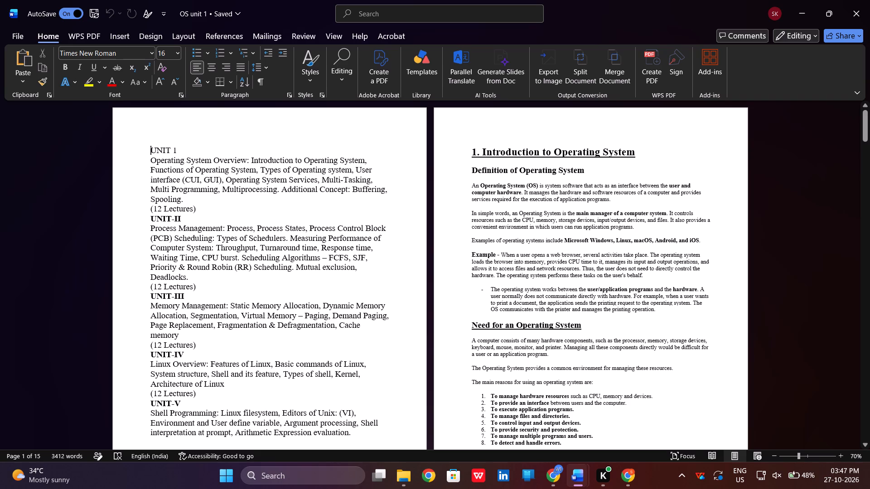
key("alt+Tab")
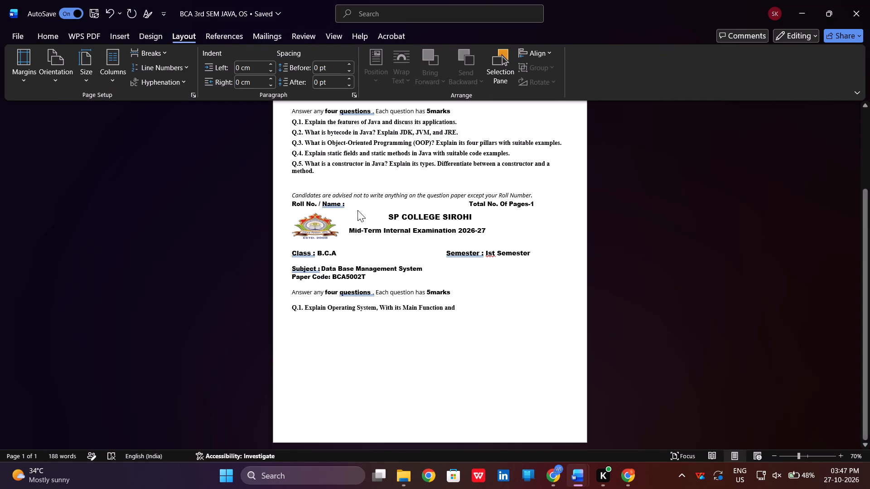
left_click(473, 310)
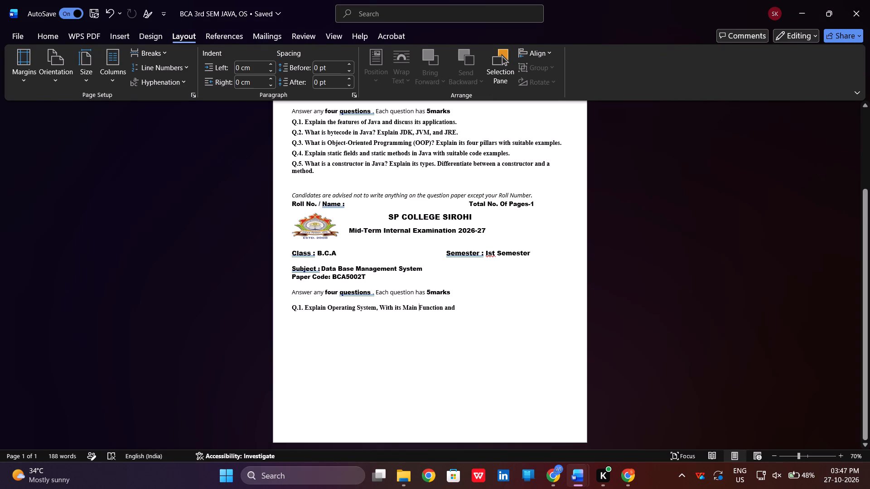
key("ctrl+BackSpace")
key("BackSpace")
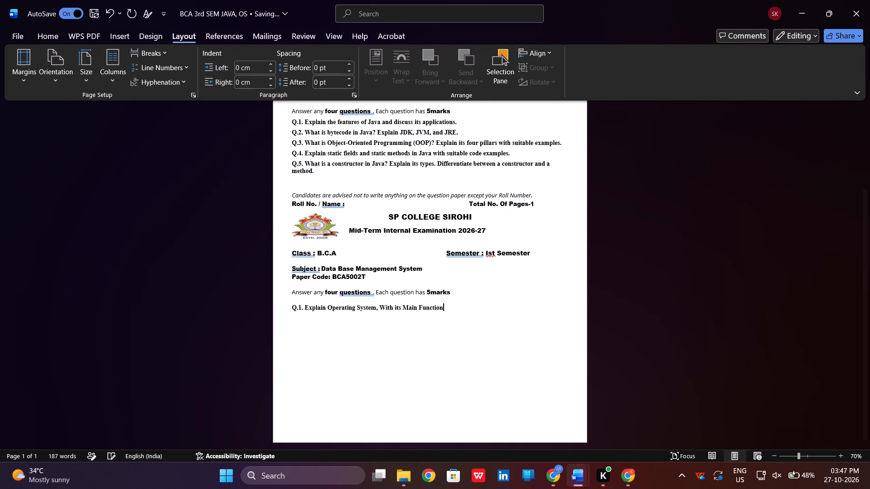
key("period")
Add a second question on a new line reading "Q2. Explain types of OS.".
key("Return")
type("Q2. Explain tu")
key("BackSpace")
type("ypes ofd")
key("BackSpace")
key("BackSpace")
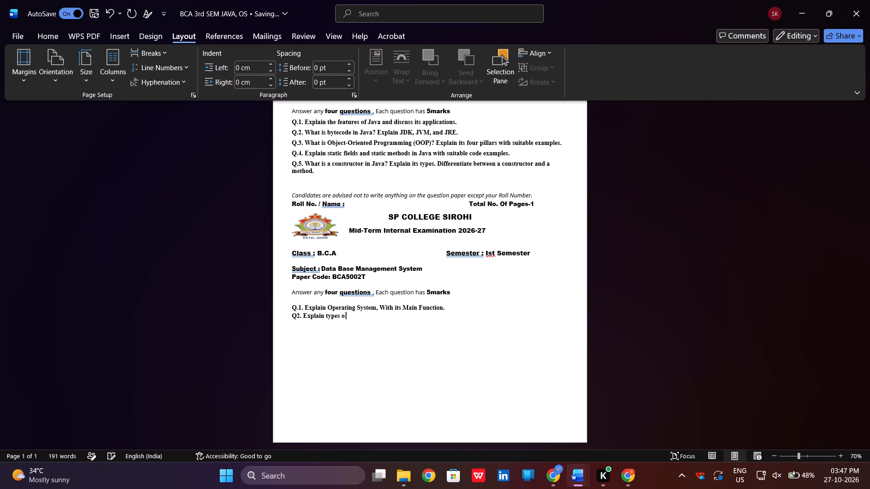
type("f OS")
key("period")
Examine the Unit 1 syllabus topics in the OS unit 1 document for more question material and return to the paper.
key("alt+Tab")
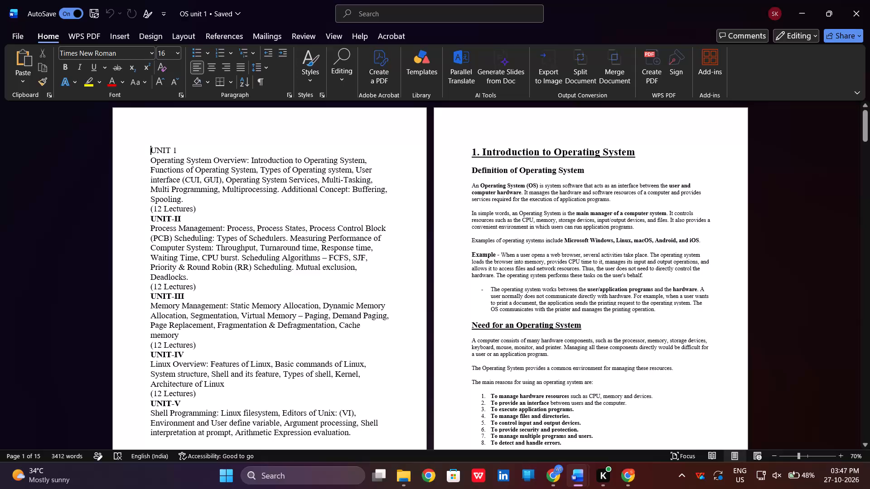
scroll(328, 372, "down", 2)
scroll(269, 332, "down", 1)
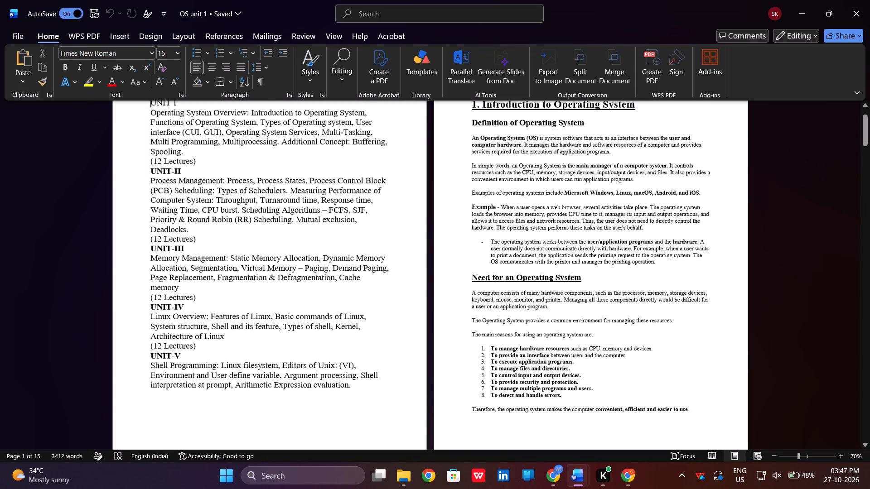
scroll(269, 332, "down", 3)
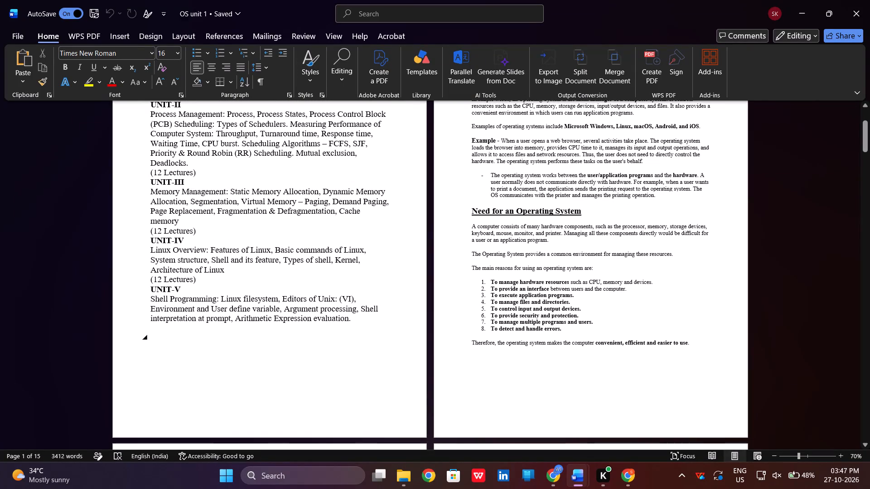
scroll(265, 327, "up", 2)
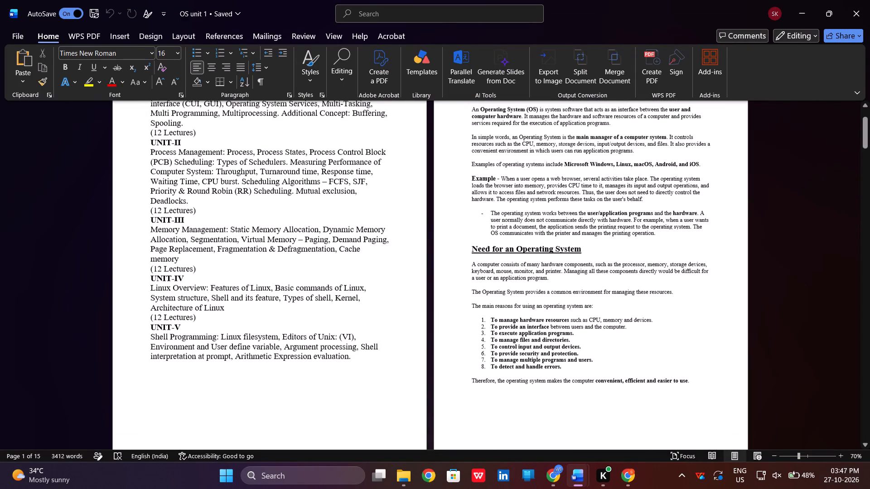
scroll(196, 189, "up", 3)
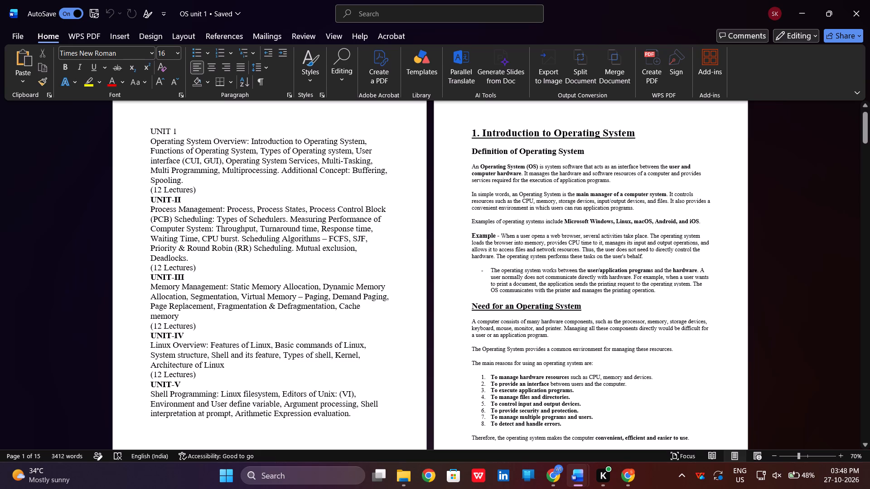
key("alt+Tab")
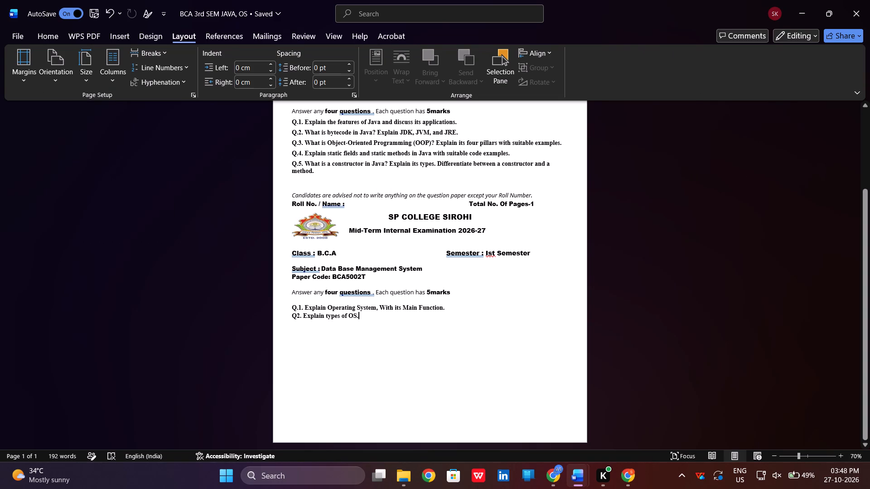
Extend question 2 to read "Explain types of OS, and types of UI – CUI & GUI", dropping the full stop after "OS".
type("and")
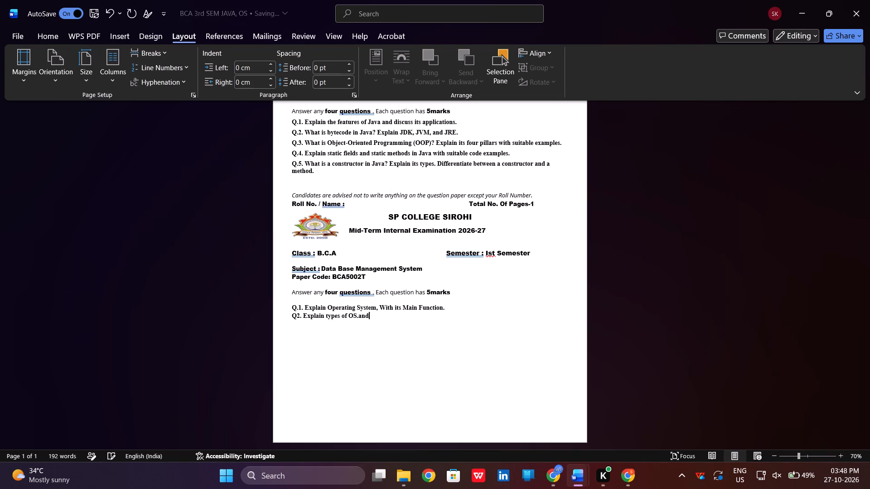
key("BackSpace")
key("BackSpace")
key("BackSpace")
key("space")
type("a")
key("BackSpace")
key("BackSpace")
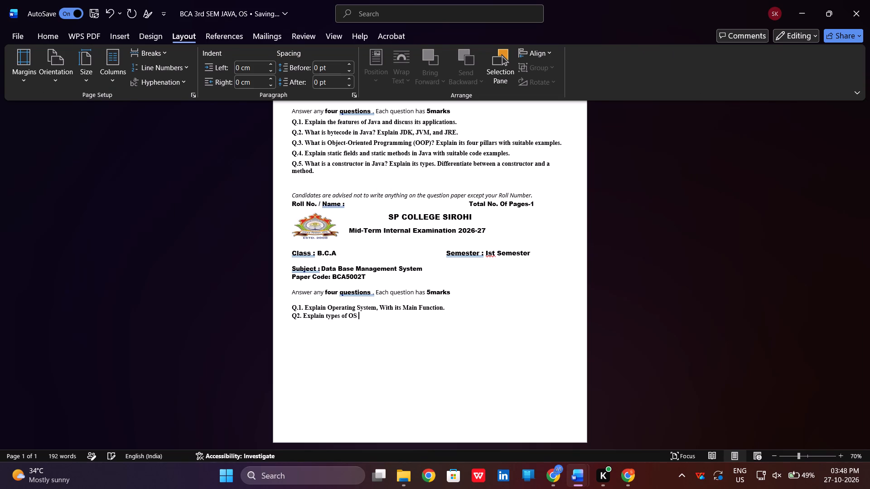
key("BackSpace")
type(", and tupe")
key("BackSpace")
key("BackSpace")
key("BackSpace")
type("ypes O")
key("BackSpace")
type("of")
key("space")
type("UI")
key("comma")
key("BackSpace")
key("space")
type("- CUI an")
key("BackSpace")
key("BackSpace")
type("& G")
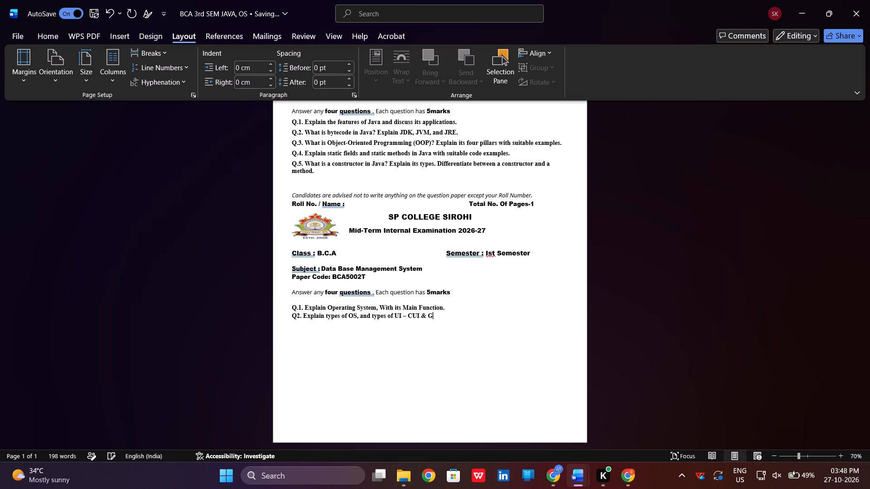
type("UI")
Add "Q3." with "Multi-Tasking, Multi Programming, Multiprocessing" copied from the OS unit 1 syllabus and pasted as text only.
key("Return")
type("Q3.")
key("space")
key("alt+Tab")
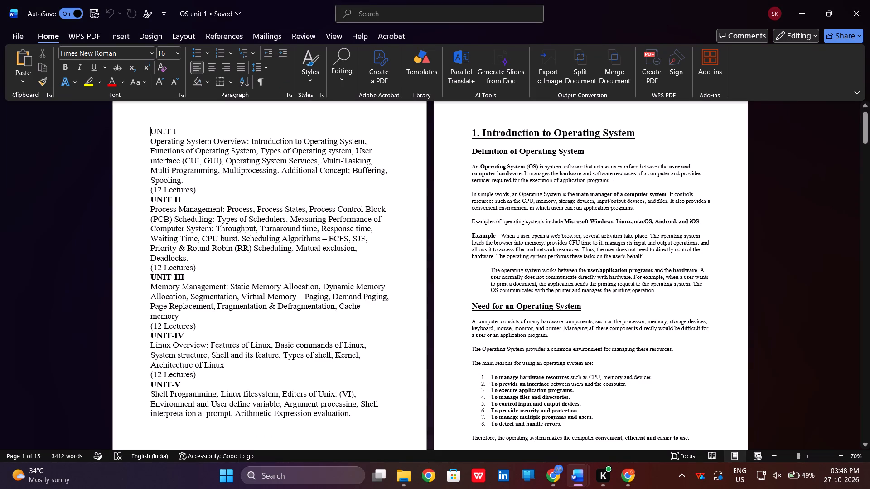
left_click_drag(324, 160, 276, 173)
key("ctrl+c")
key("alt+Tab")
key("ctrl+v")
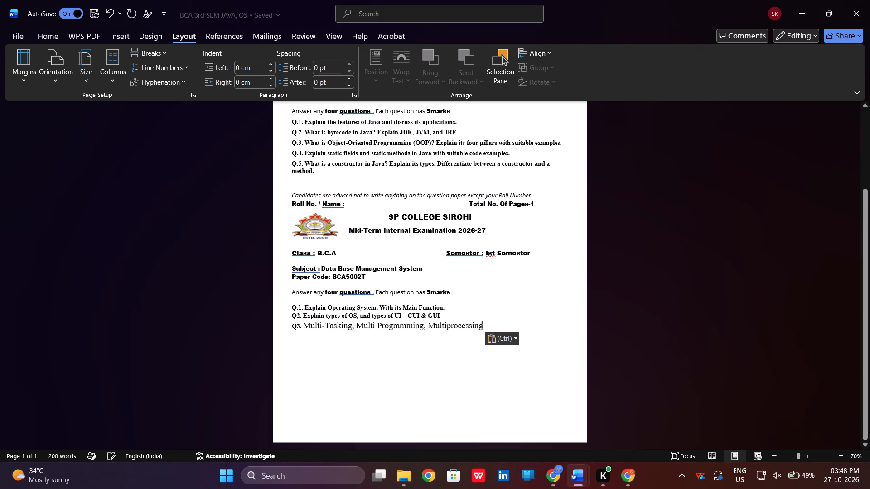
left_click(498, 331)
left_click(502, 336)
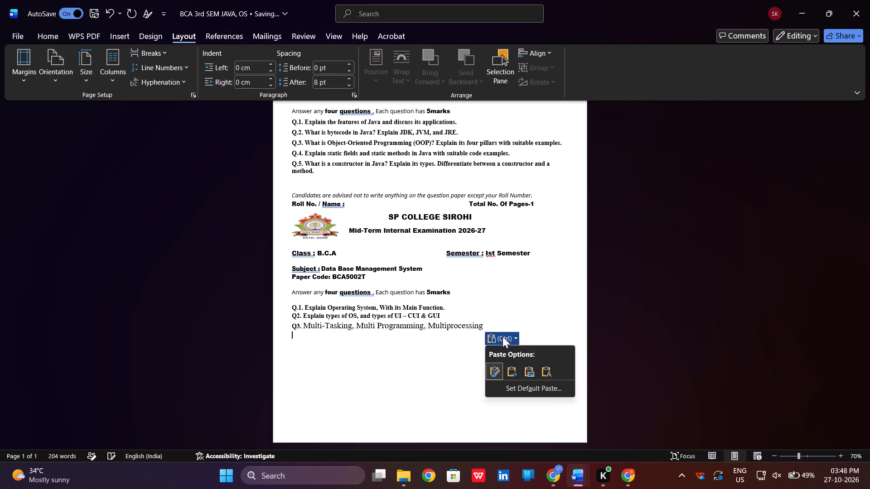
left_click(541, 369)
Insert "Explain" before "Multi-Tasking" in question 3 of the Operating System paper.
left_click(305, 322)
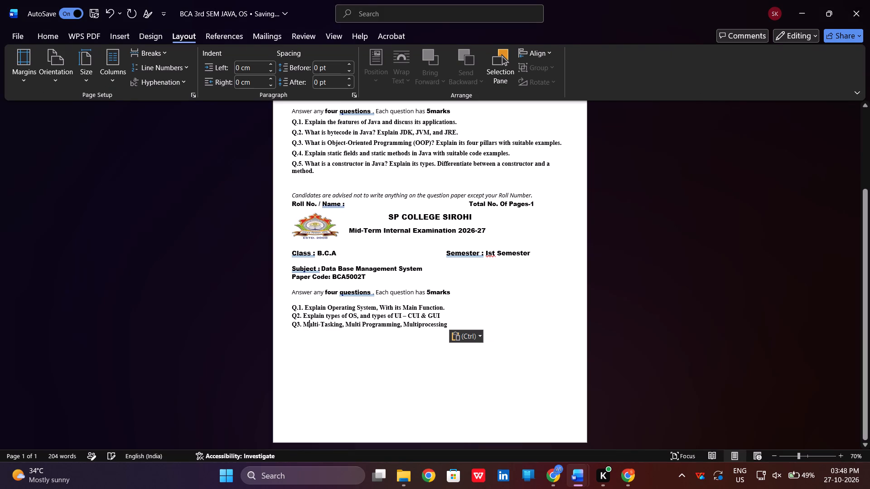
key("ctrl+Left")
type("Explain")
key("space")
key("ctrl+Right")
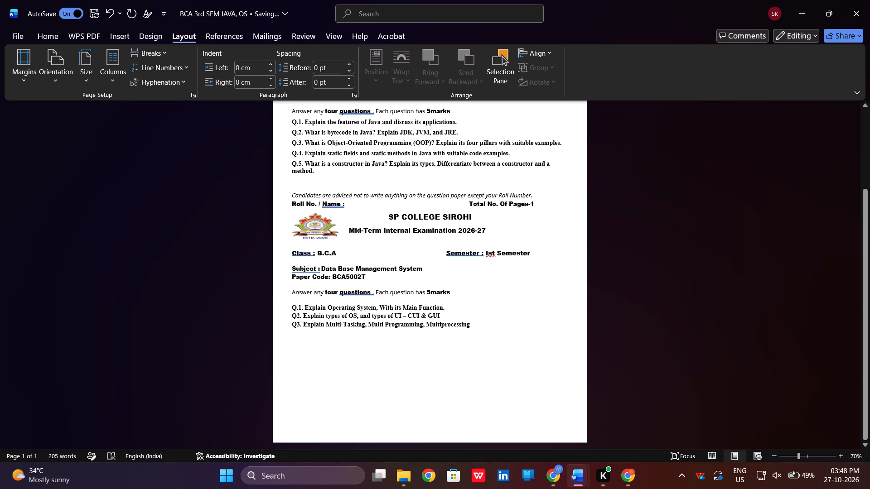
Extend the end of question 3 with ", there difference (5 points each)." following "Multiprocessing".
left_click(476, 326)
key("space")
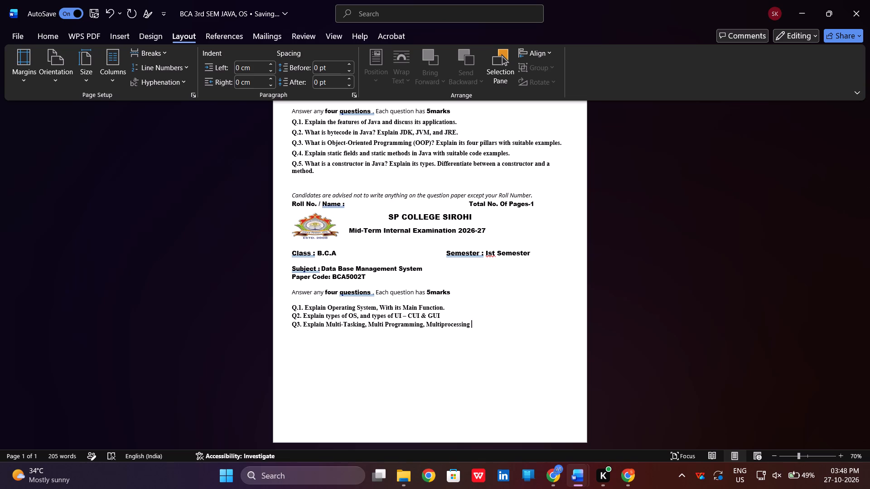
type("the")
key("BackSpace")
key("BackSpace")
key("BackSpace")
key("BackSpace")
type(", there difference")
key("space")
key("shift+parenleft")
type("5 points")
key("space")
type("ex")
key("BackSpace")
type("ach")
key("shift+parenright")
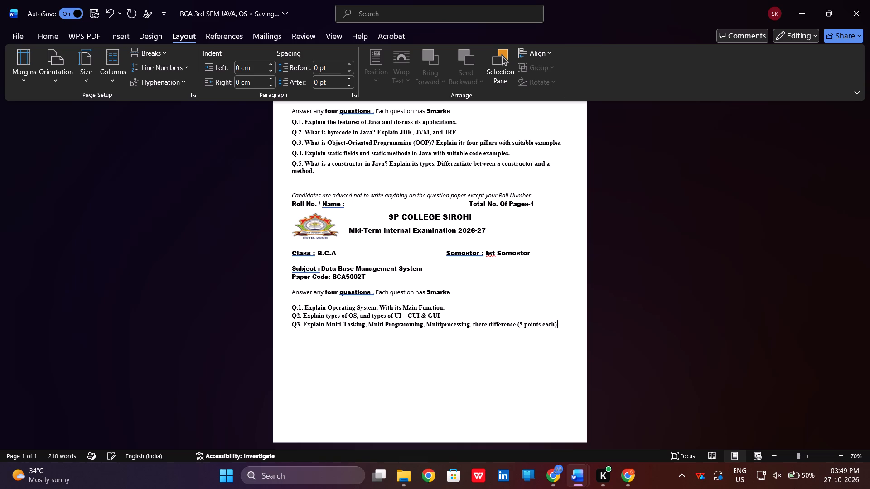
key("period")
Check the Unit II heading in the OS unit 1 document, and add "Q4 Explain Process , Discuss Process Lifecycle with diagram." on a new line.
key("alt+Tab")
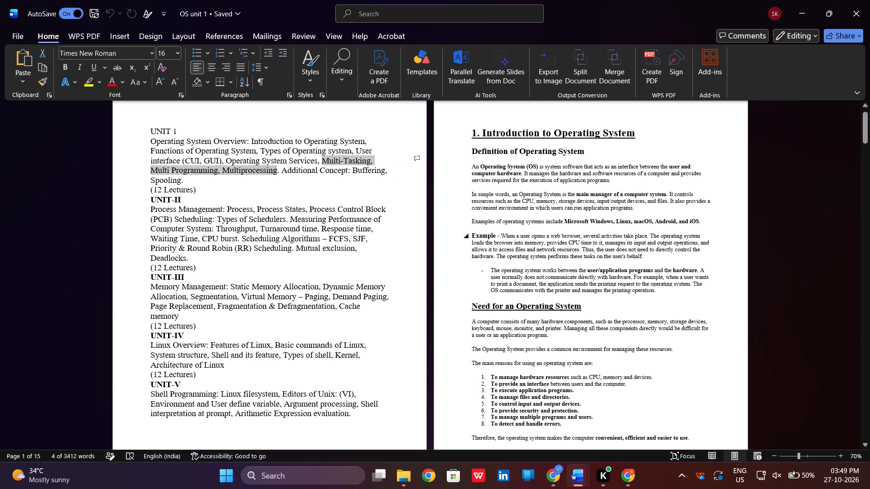
left_click(251, 201)
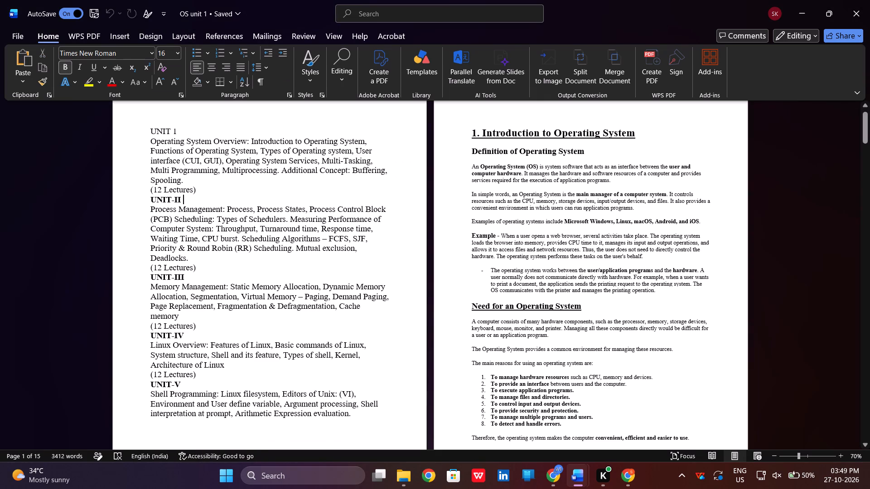
key("alt+Tab")
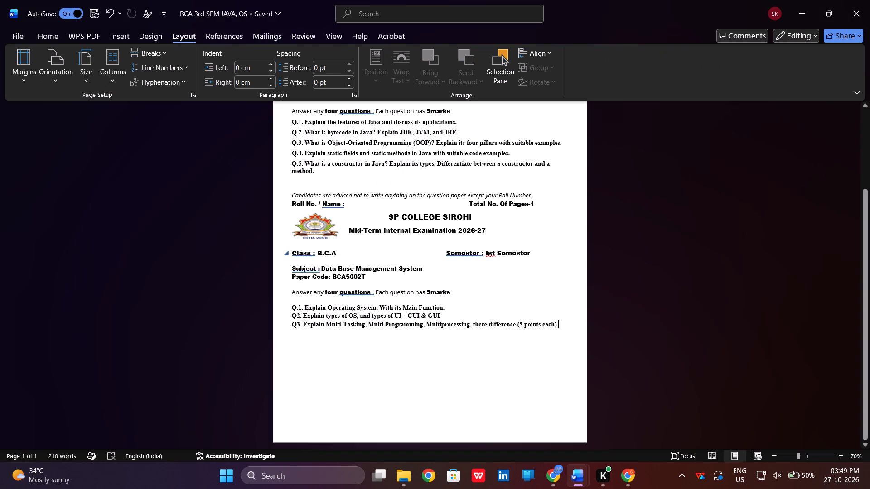
key("Return")
type("Q4 Explain Process L")
key("BackSpace")
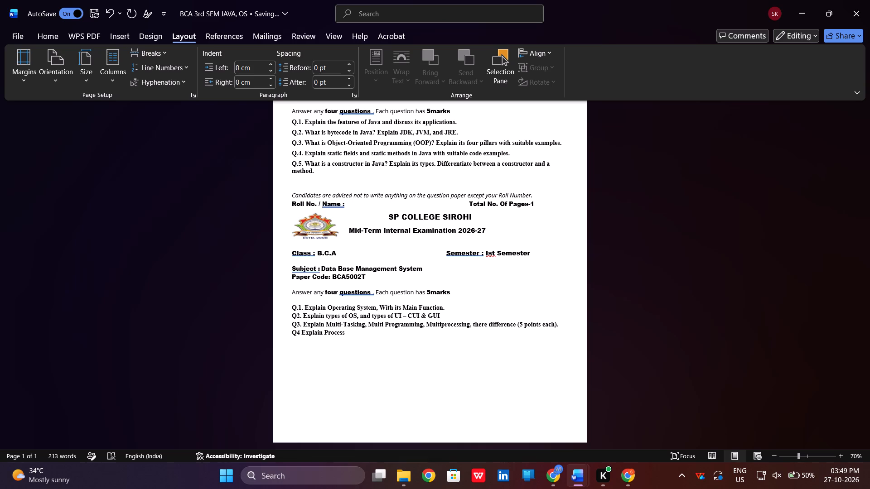
type(",")
key("space")
type("comple")
key("ctrl+BackSpace")
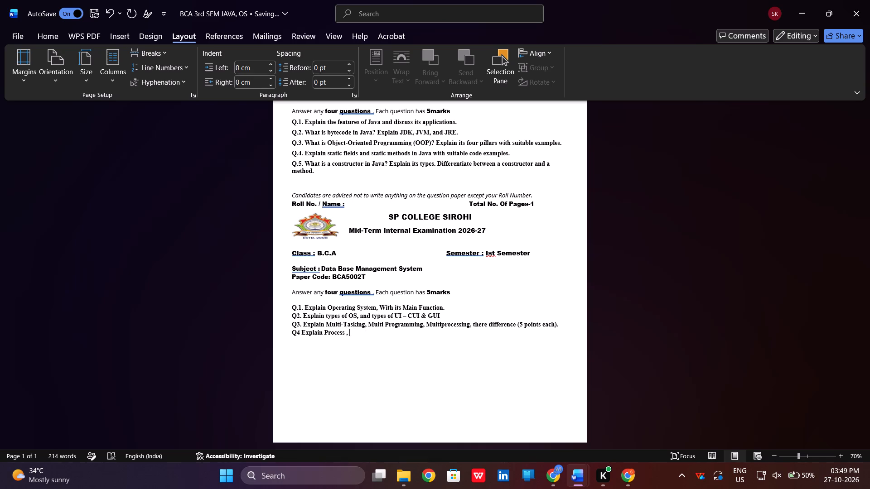
type("Discuss")
key("space")
type("Process Life")
key("space")
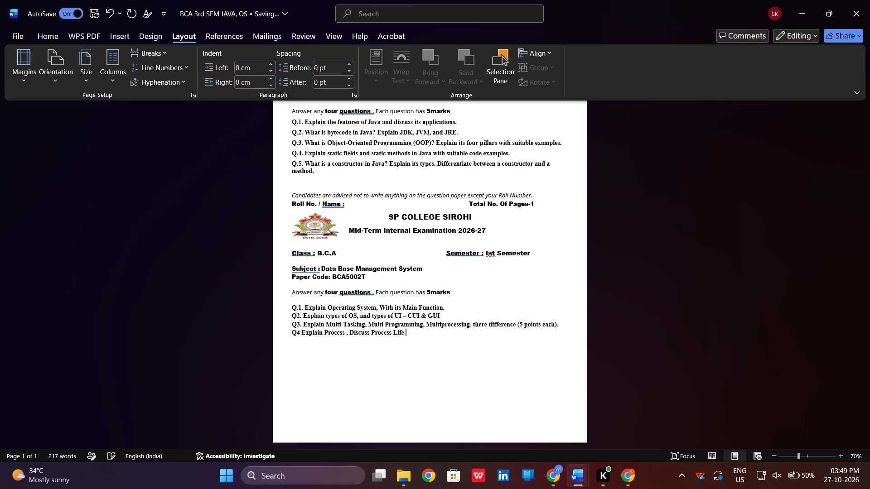
type("C")
type("cle")
key("BackSpace")
key("BackSpace")
key("BackSpace")
key("BackSpace")
key("BackSpace")
type("cycle with")
key("space")
key("w")
key("BackSpace")
type("diagram")
key("space")
key("BackSpace")
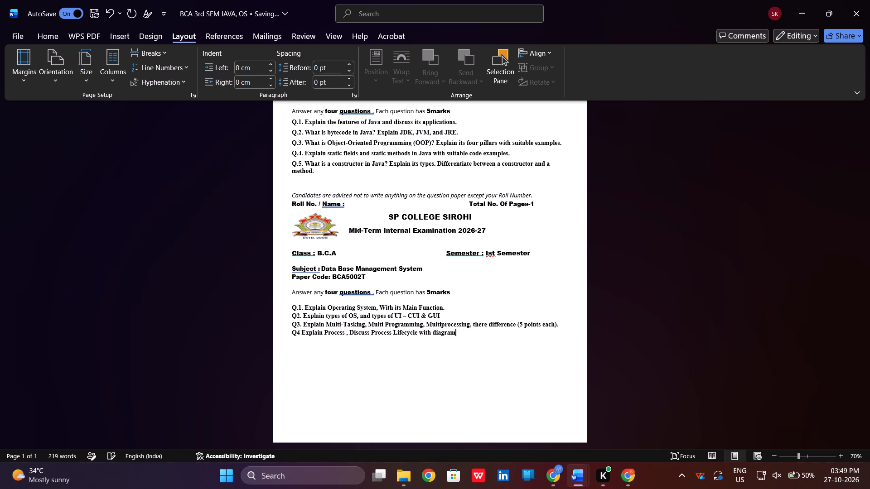
key("period")
Add a fifth question on a new line reading "Q5 Explain Types of Schedulers ," with the spelling of "Schedulers" corrected.
key("Return")
key("shift+q")
type("5 Explain pree")
key("BackSpace")
key("BackSpace")
key("BackSpace")
key("BackSpace")
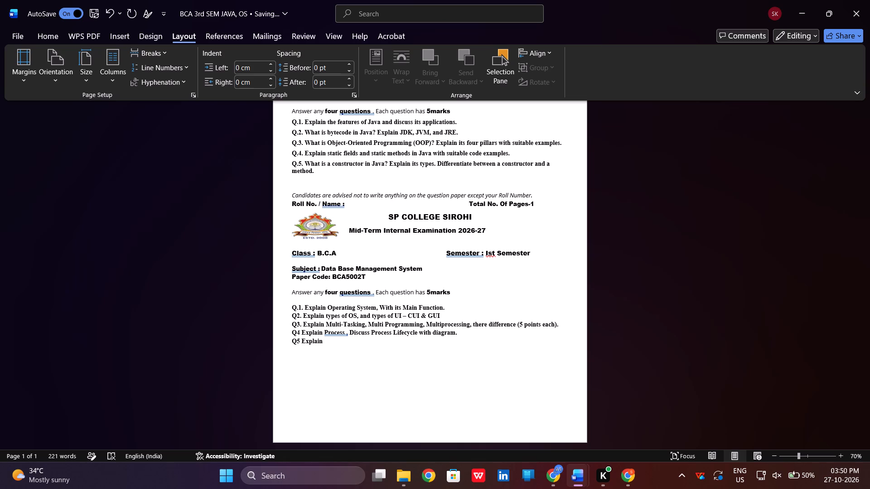
type("Types")
key("space")
key("ctrl+BackSpace")
type("Types of Schedue")
key("BackSpace")
type("lars")
key("space")
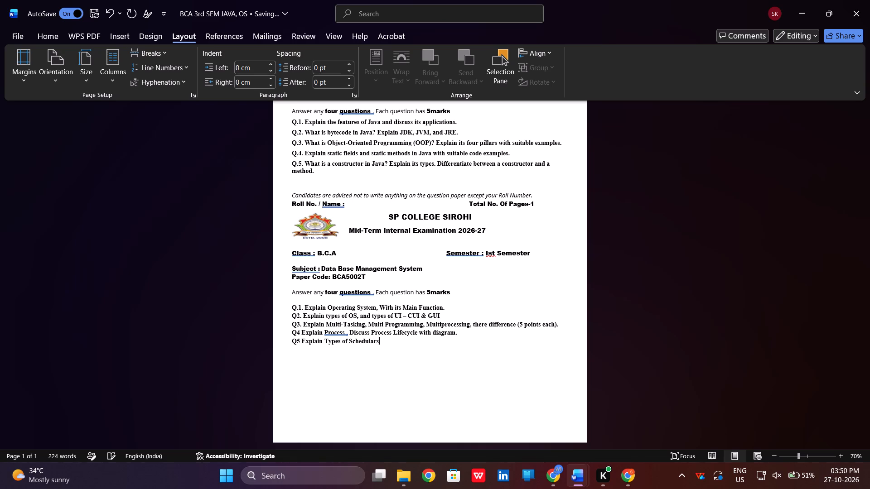
type(",")
key("space")
right_click(351, 344)
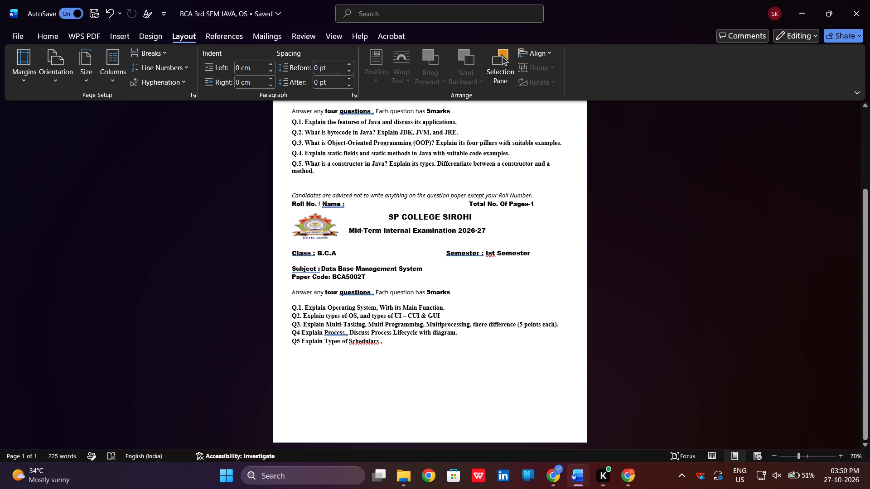
left_click(294, 81)
Insert "– LTS , STS ," directly after "Schedulers" in question 5.
key("space")
type("-")
key("space")
type("LTS ,")
key("space")
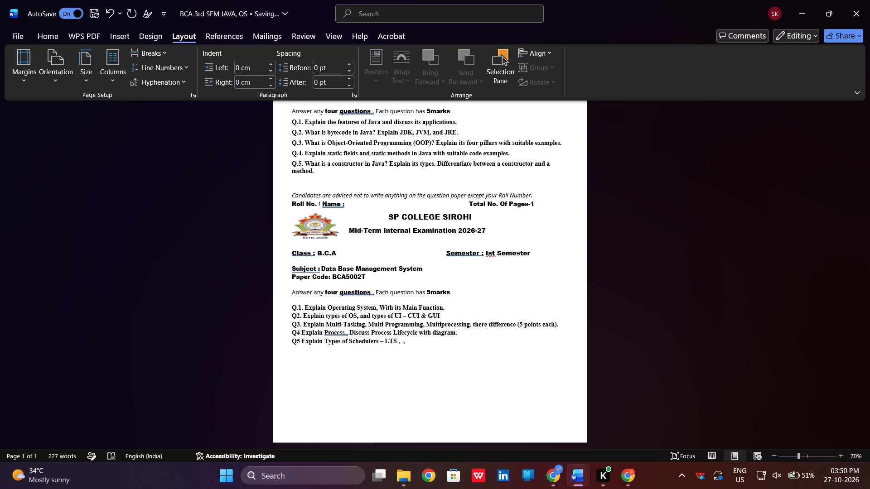
type("STS <")
key("BackSpace")
type(",")
key("space")
Check the scheduler types in the OS UNIT 2 document, and complete the list in question 5 with "MTS.", removing the extra comma.
key("alt+Tab")
key("alt+Tab")
key("alt+Tab")
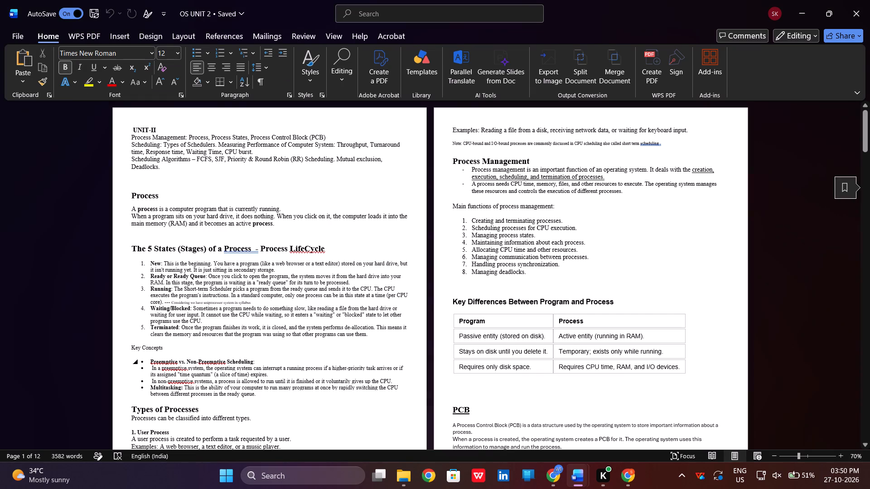
scroll(367, 360, "down", 8)
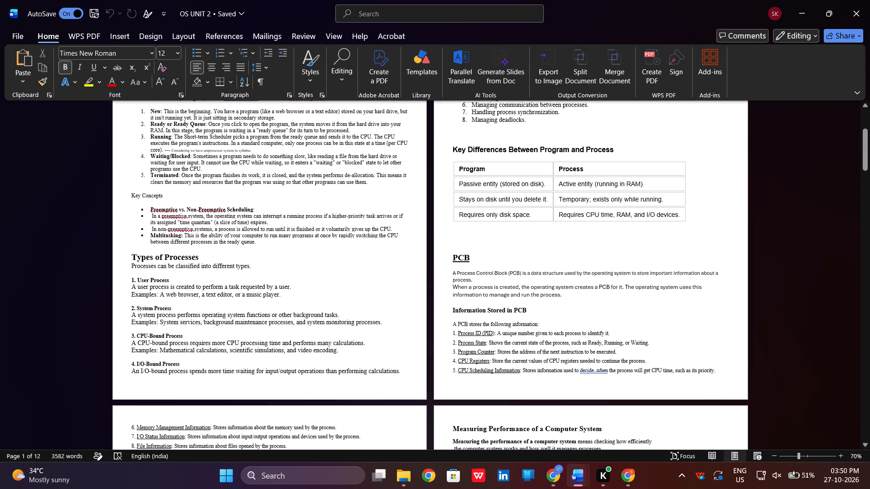
scroll(159, 381, "up", 5)
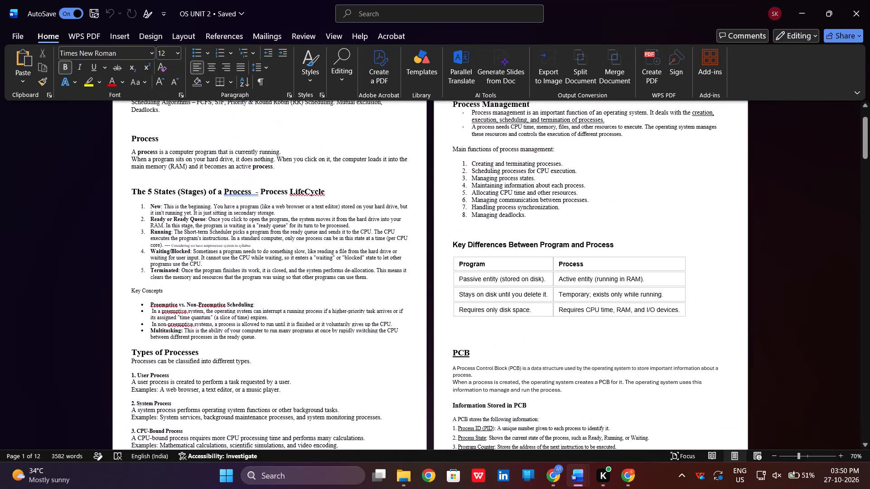
scroll(159, 381, "down", 7)
scroll(159, 381, "up", 1)
scroll(159, 381, "down", 12)
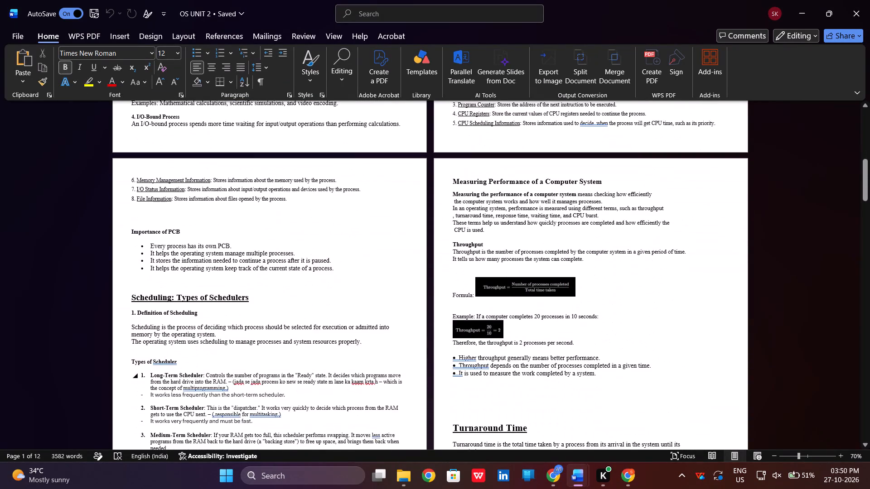
scroll(163, 379, "down", 4)
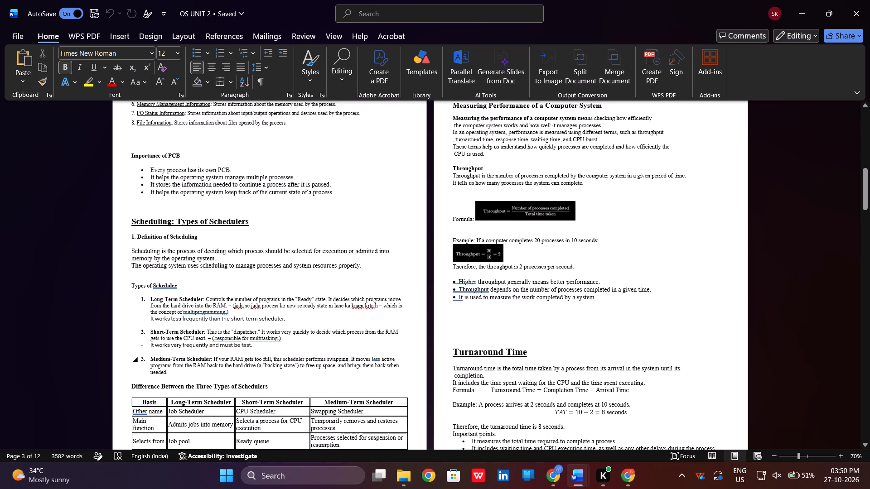
key("alt+Tab")
type("MTS")
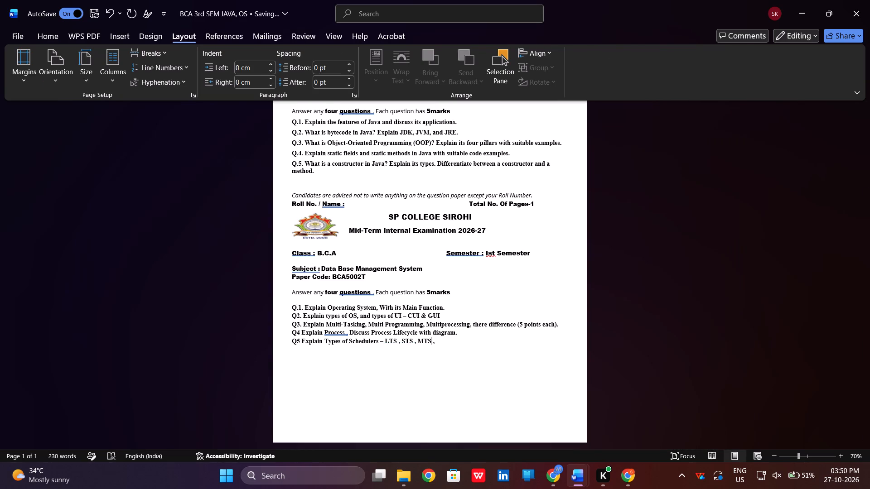
key("BackSpace")
key("shift+s")
key("period")
key("Delete")
key("space")
key("Delete")
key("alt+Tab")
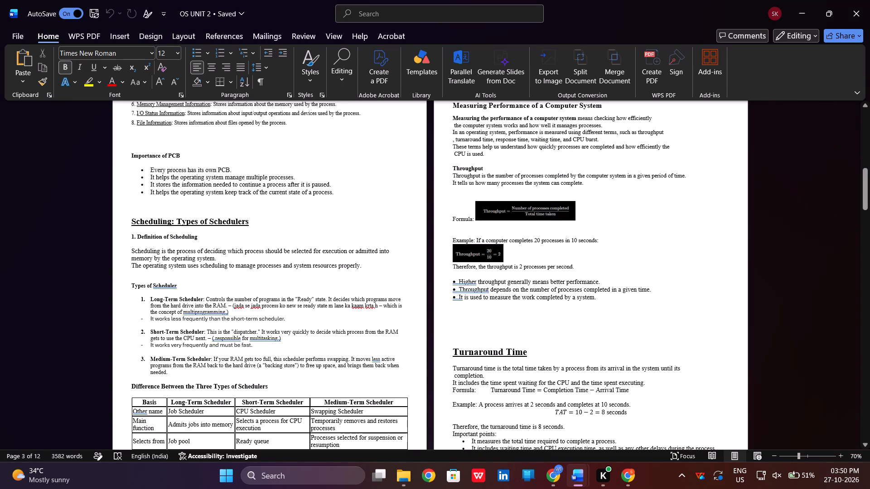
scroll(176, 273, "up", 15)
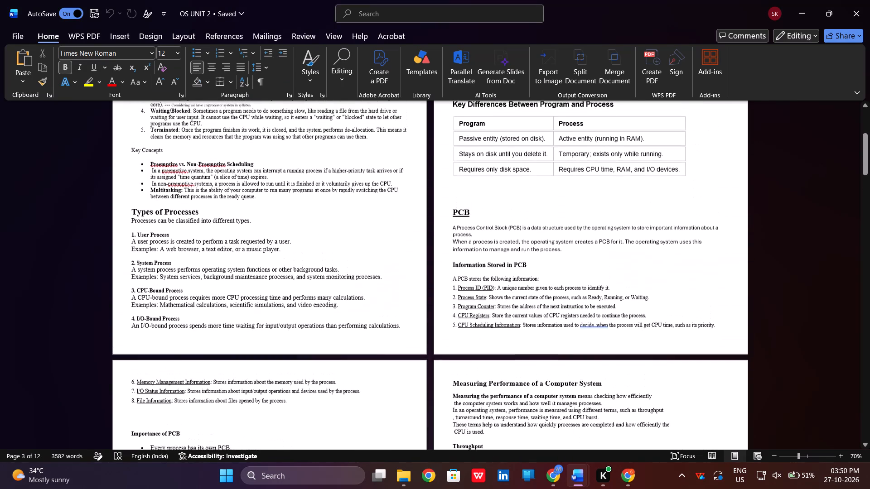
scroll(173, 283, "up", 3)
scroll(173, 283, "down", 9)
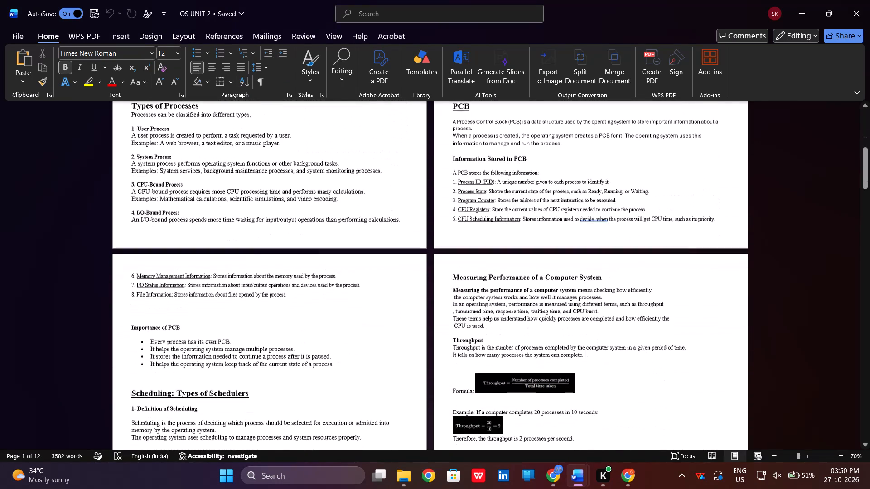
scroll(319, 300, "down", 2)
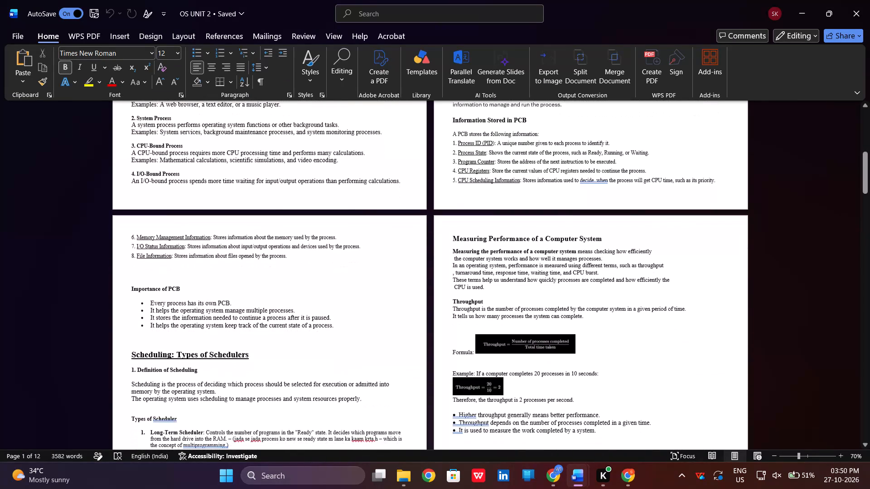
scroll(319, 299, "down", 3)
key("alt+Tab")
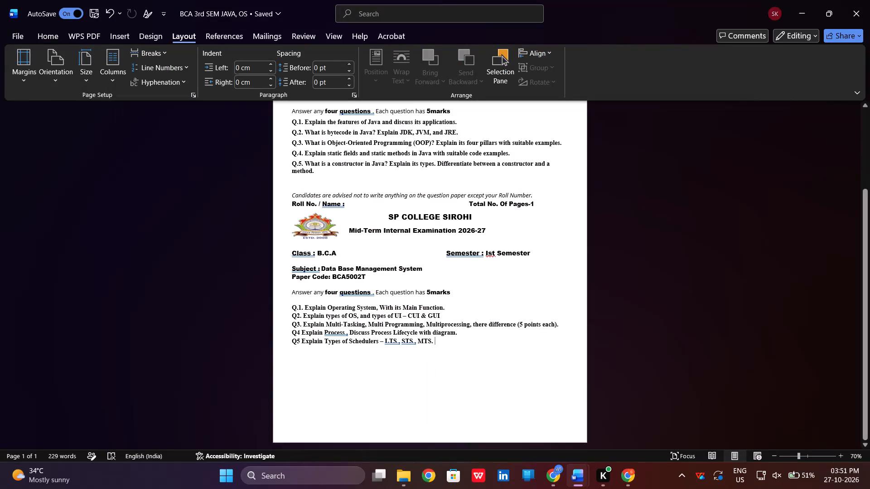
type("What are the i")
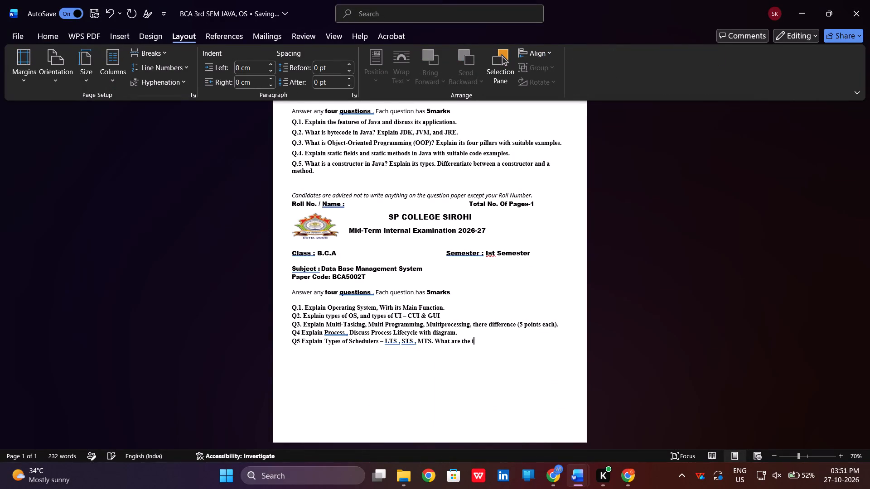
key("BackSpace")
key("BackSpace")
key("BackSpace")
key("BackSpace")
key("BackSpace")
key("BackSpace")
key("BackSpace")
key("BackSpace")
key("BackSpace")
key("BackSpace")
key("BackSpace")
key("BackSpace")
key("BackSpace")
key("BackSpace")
Copy the "Preemptive vs. Non-Preemptive Scheduling:" line from the Key Concepts section of the OS UNIT 2 document.
key("alt+Tab")
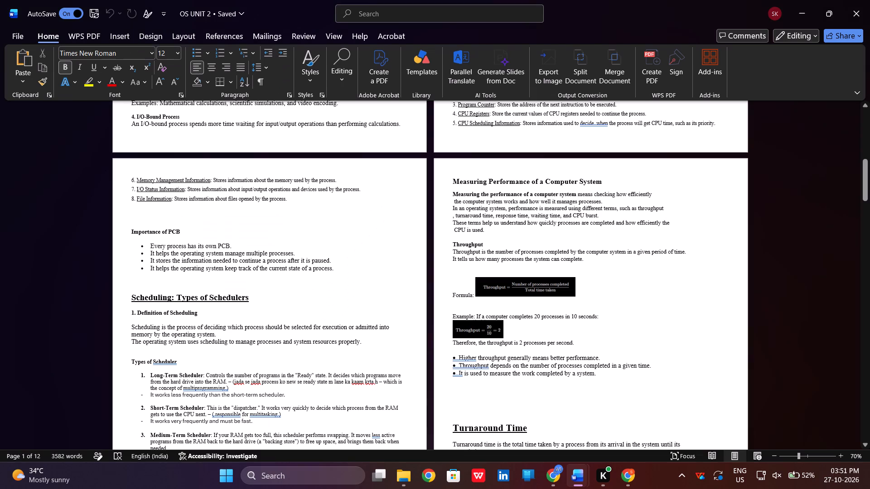
scroll(241, 357, "up", 12)
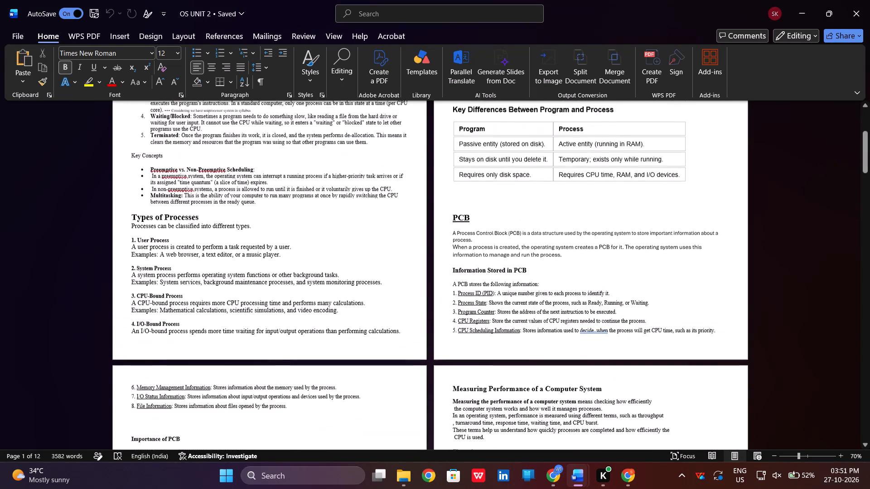
scroll(217, 371, "up", 4)
left_click_drag(150, 264, 173, 264)
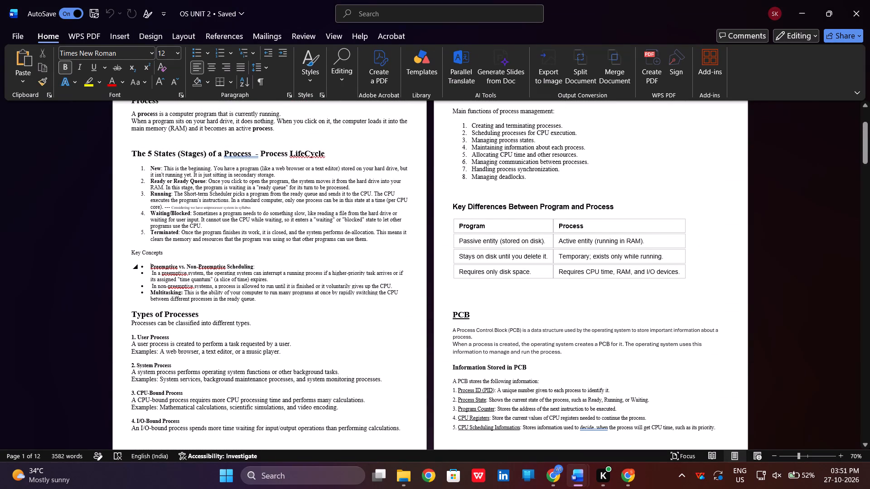
left_click_drag(173, 264, 269, 265)
key("ctrl+c")
Back in the question paper, replace the full stop after "MTS" in question 5 with a spaced comma.
key("alt+Tab")
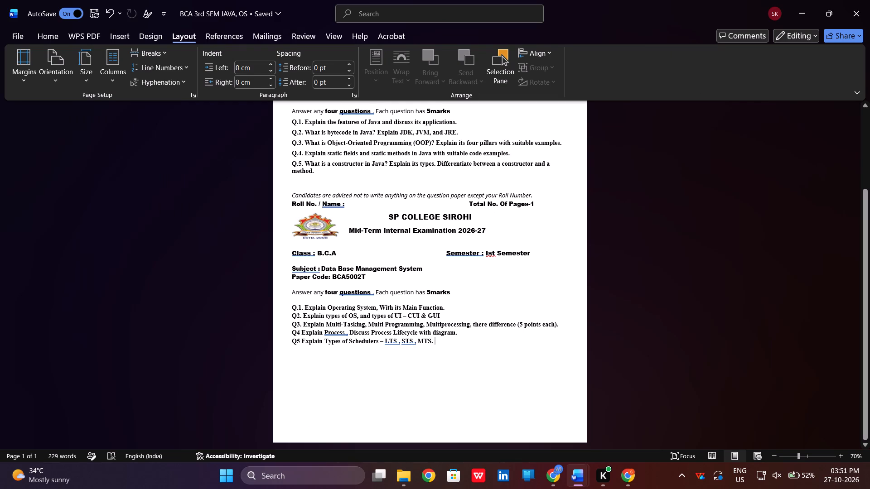
key("shift+ampersand")
key("space")
key("BackSpace")
key("BackSpace")
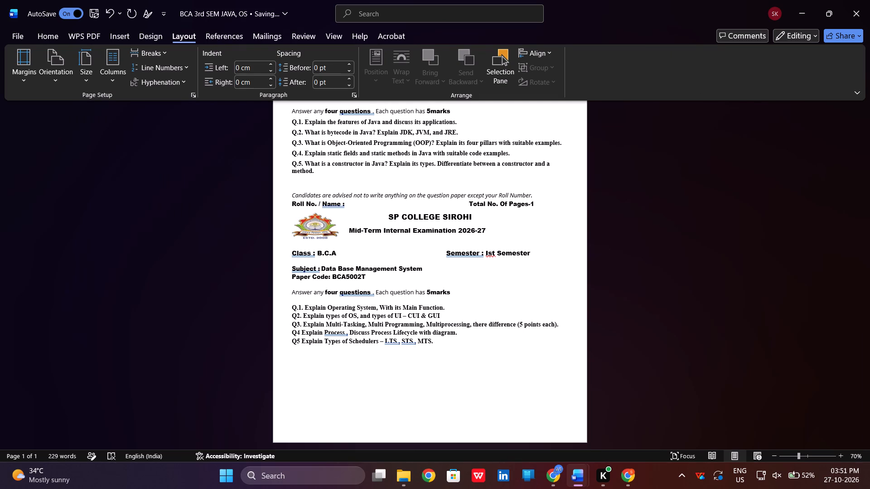
key("comma")
key("BackSpace")
key("BackSpace")
key("BackSpace")
key("BackSpace")
key("space")
key("BackSpace")
type("S ,")
key("space")
Continue question 5 with "What is" and the copied scheduling line as text only, without its bullet character.
type("What is")
key("space")
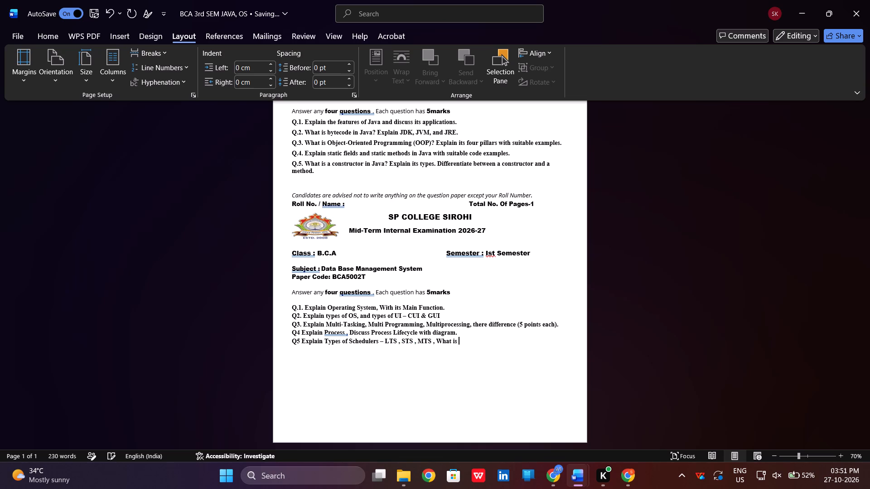
key("ctrl+v")
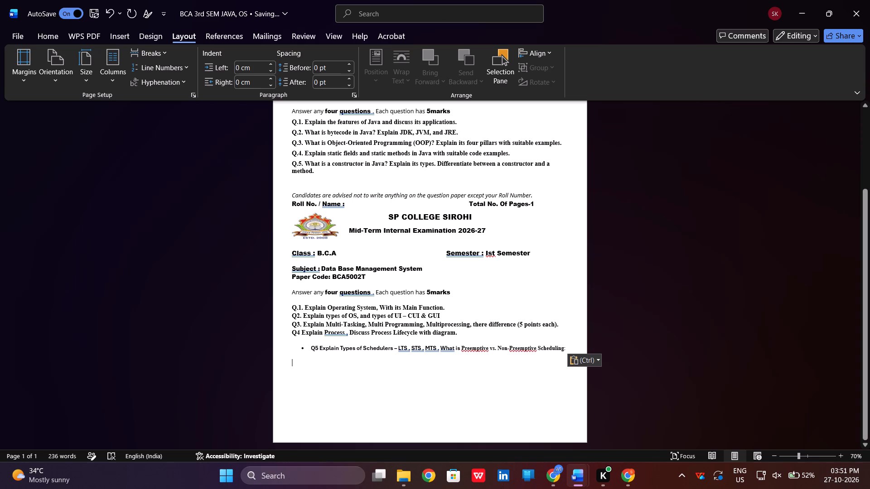
left_click(589, 360)
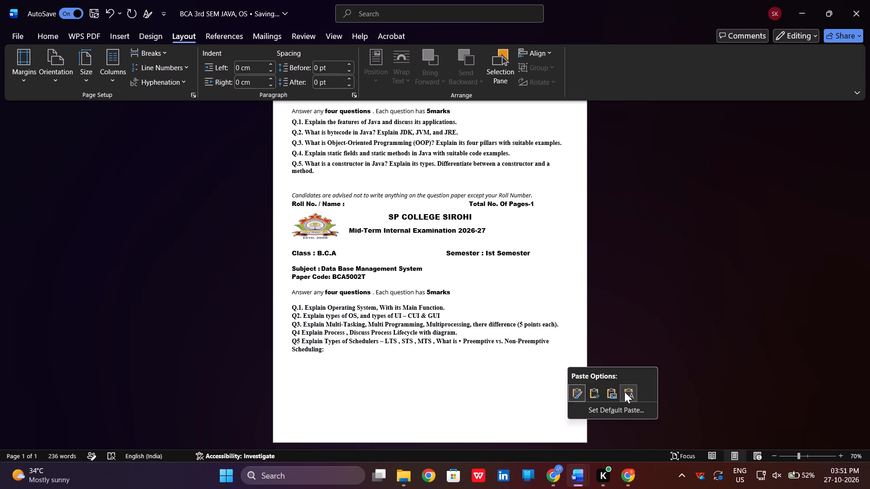
left_click(624, 392)
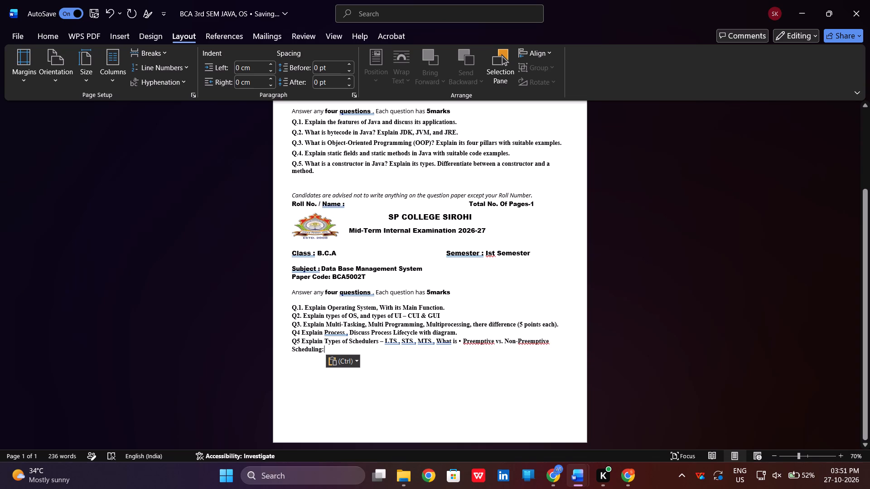
left_click(462, 338)
key("BackSpace")
key("BackSpace")
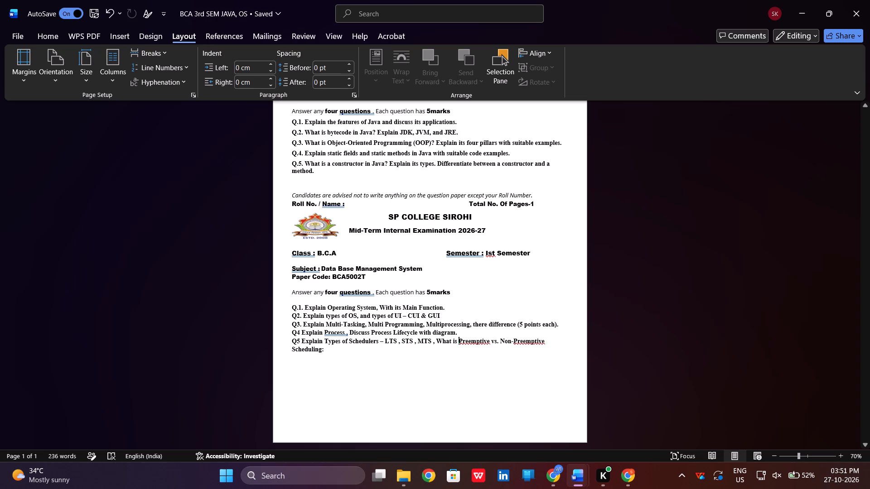
In question 5, replace "vs." with "&" and the closing colon with a full stop.
left_click(499, 339)
key("BackSpace")
key("BackSpace")
key("BackSpace")
key("BackSpace")
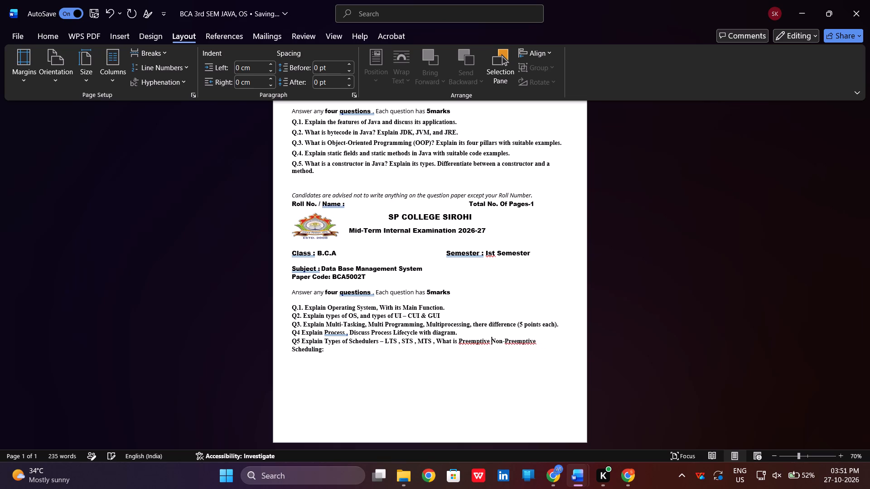
type("&")
key("space")
key("Down")
key("BackSpace")
key("BackSpace")
key("period")
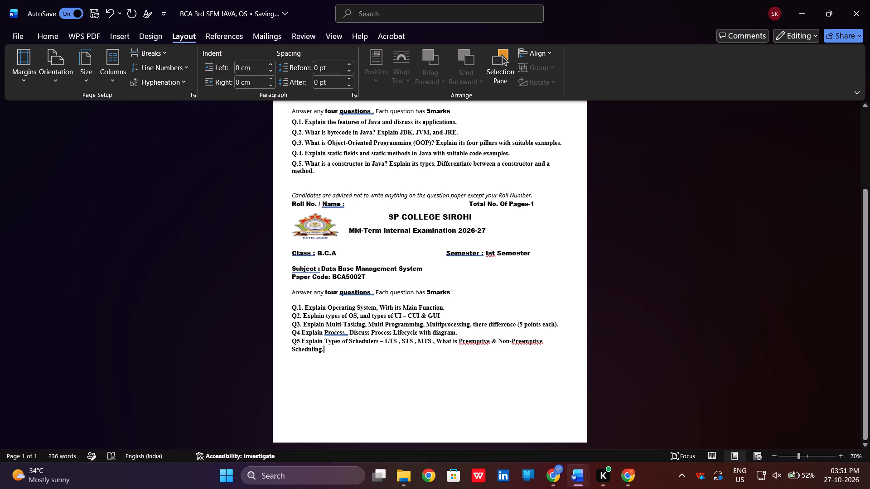
Insert "in detail" before "with diagram" in question 4.
left_click(456, 332)
key("ctrl+Left")
key("ctrl+Left")
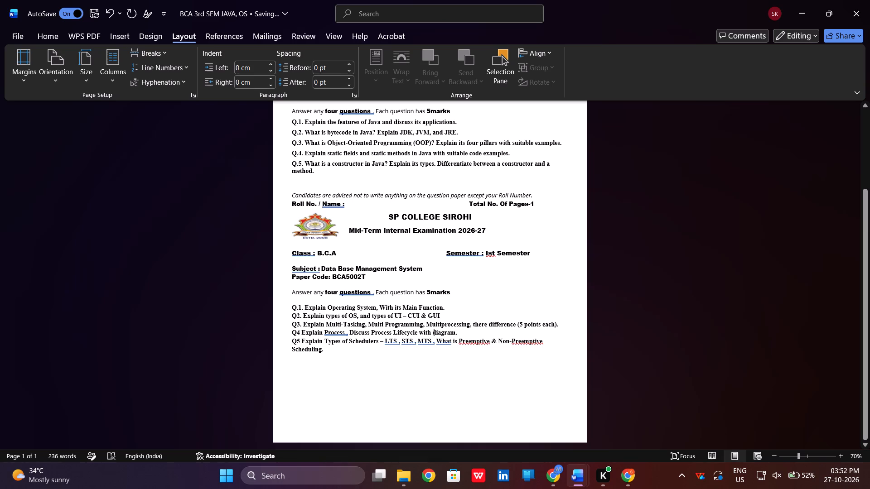
key("ctrl+Left")
type("in detail")
key("space")
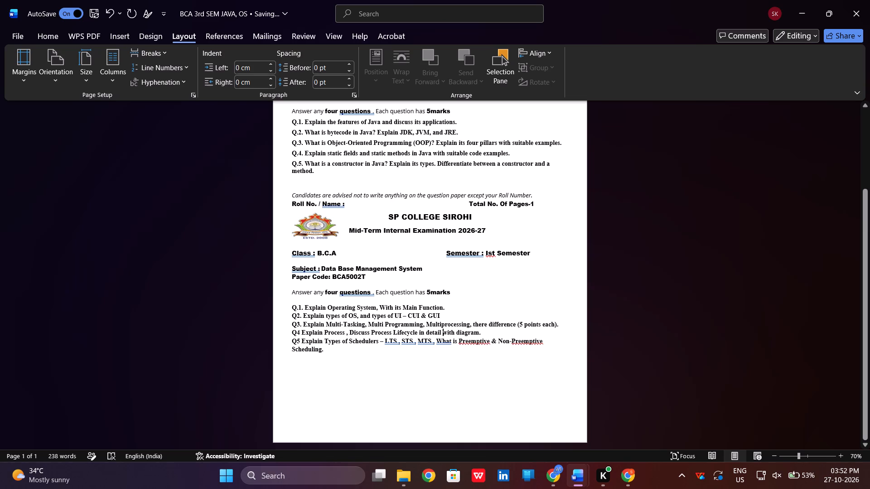
In question 2 of the Operating System paper, replace "UI – CUI & GUI" with "User Interface".
left_click_drag(445, 317, 406, 315)
left_click_drag(406, 315, 406, 315)
key("BackSpace")
key("BackSpace")
key("BackSpace")
key("BackSpace")
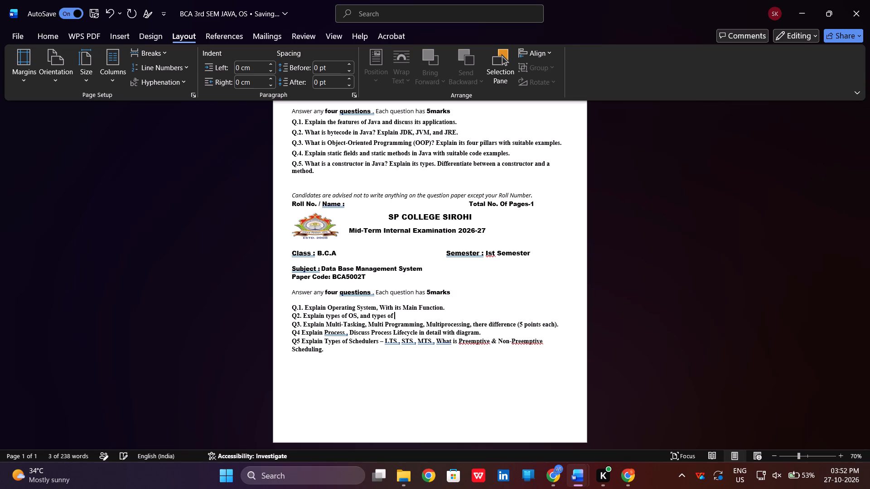
type("User Interface")
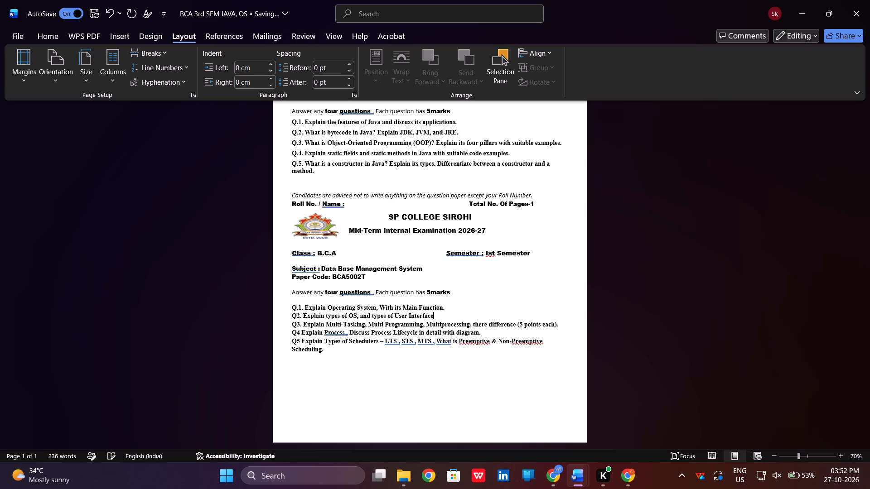
scroll(483, 320, "up", 1)
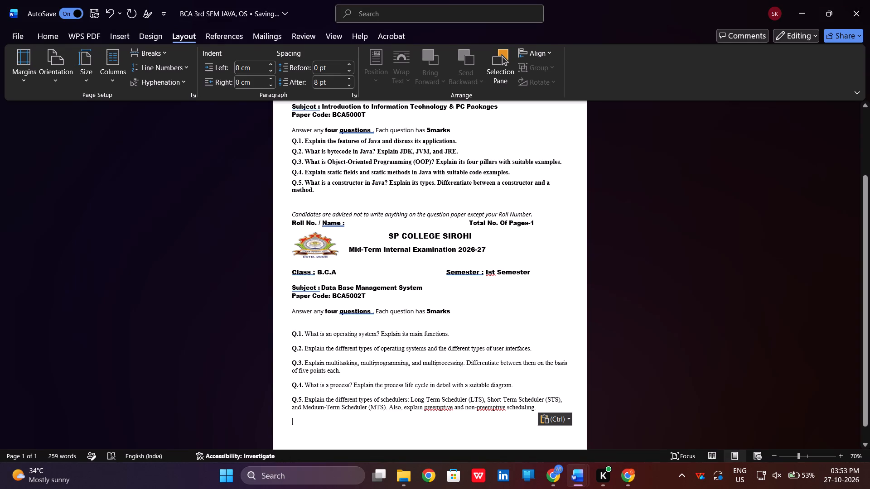
left_click_drag(297, 409, 271, 328)
right_click(309, 329)
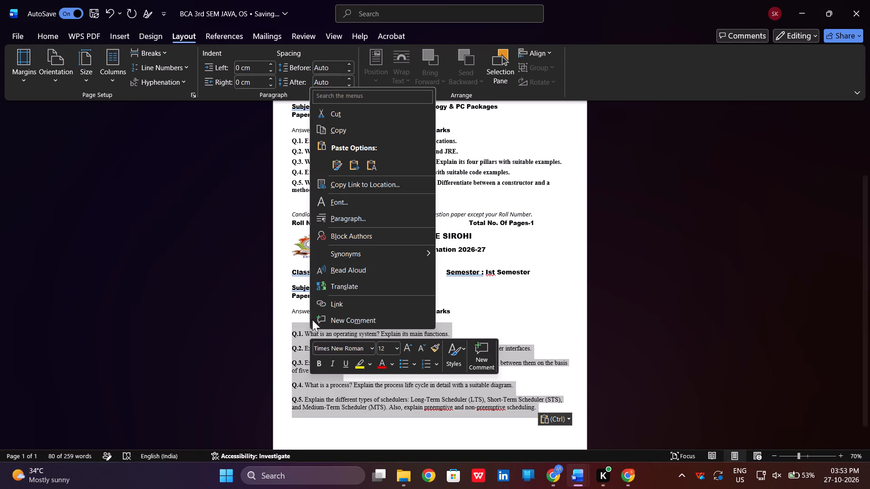
left_click(321, 362)
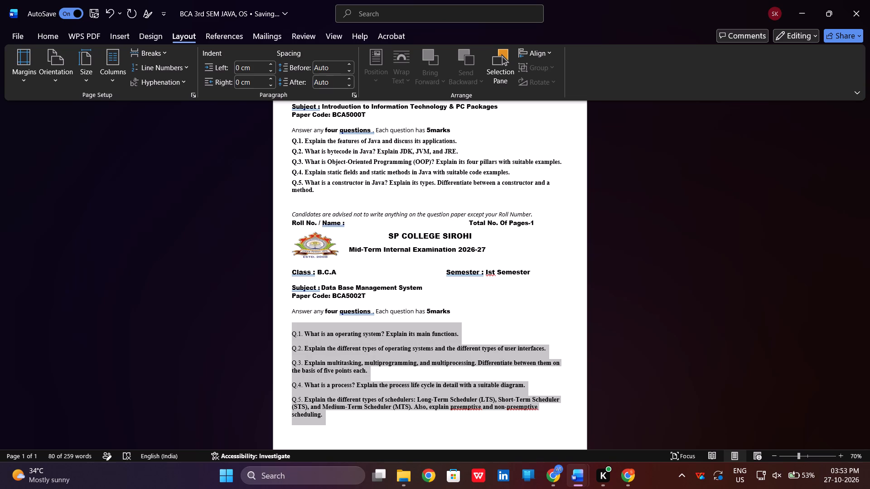
Set the paragraph spacing of the Operating System questions to 0 pt before and 6 pt after.
left_click(348, 62)
left_click(350, 78)
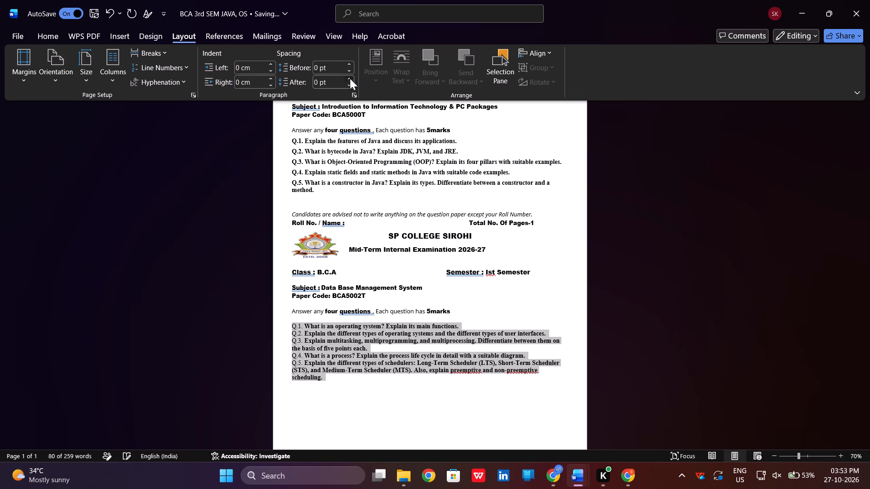
left_click(347, 85)
left_click(348, 80)
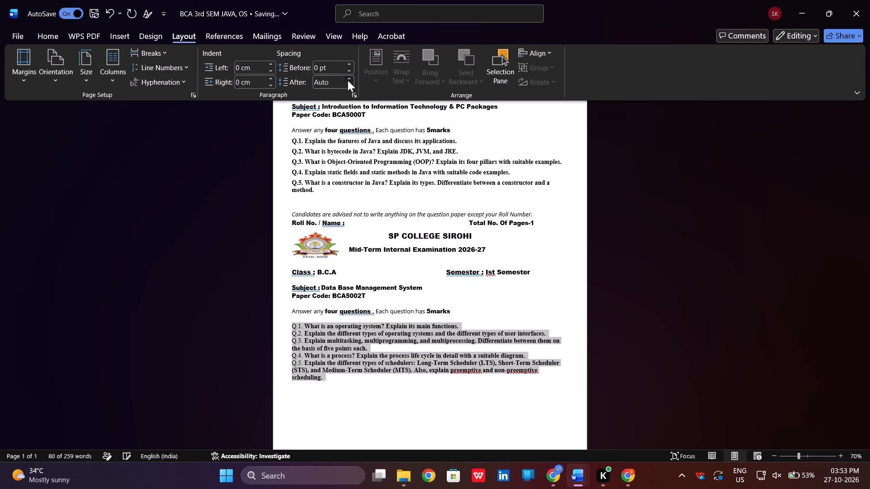
left_click(348, 70)
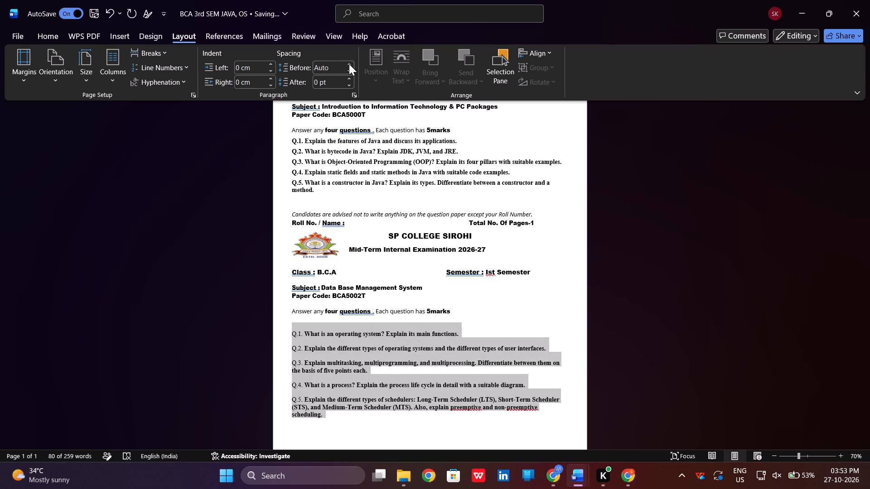
left_click(349, 64)
left_click(349, 83)
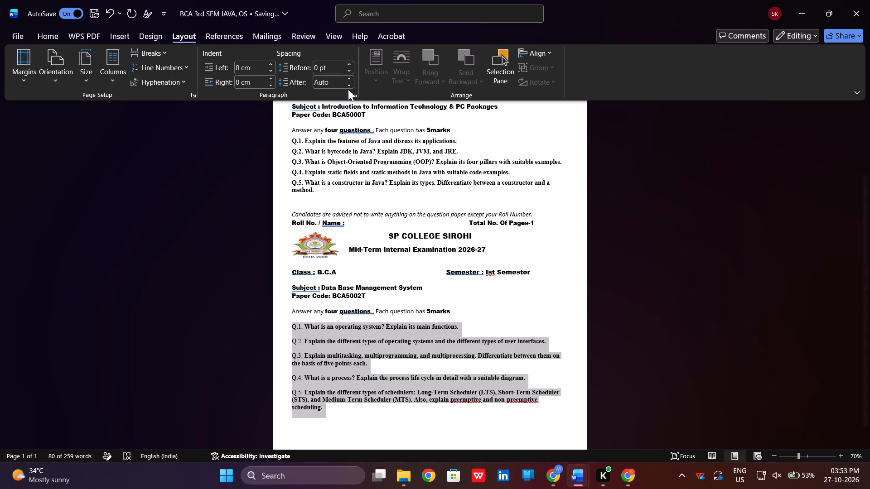
left_click(348, 86)
left_click(348, 85)
left_click(349, 77)
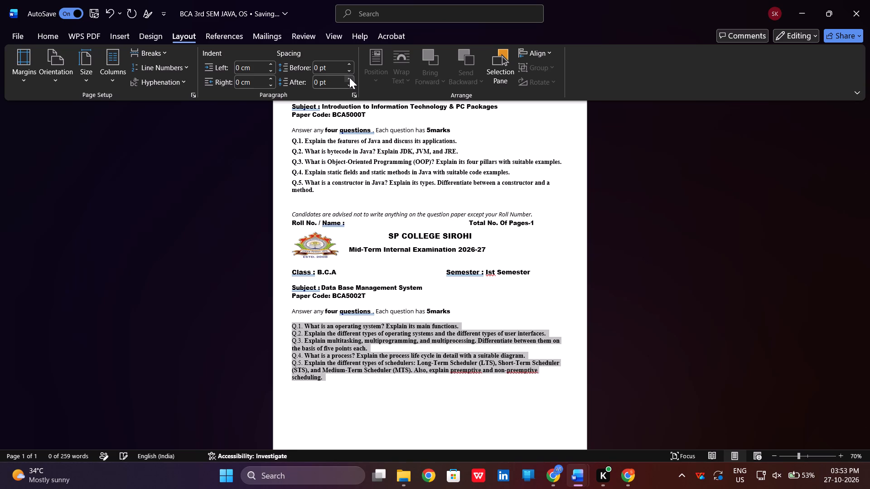
left_click(350, 78)
left_click(398, 183)
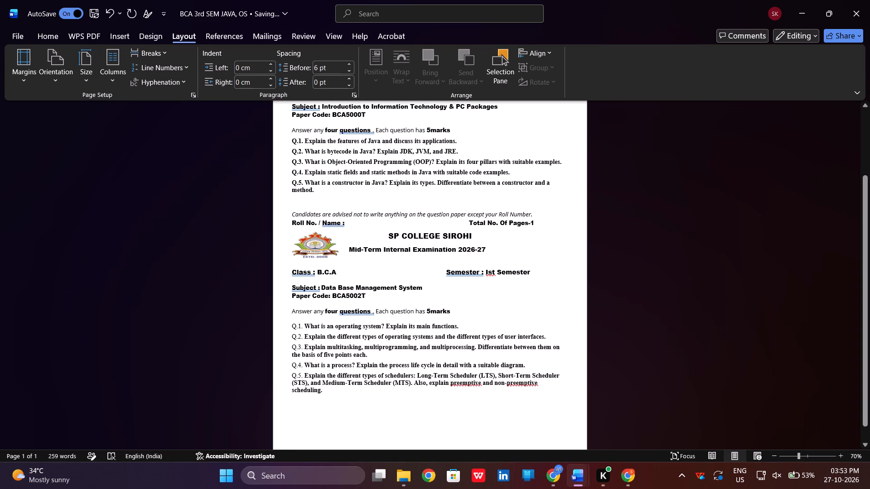
In Operating System question 5, shorten "Long-Term Scheduler (LTS)" to "LTS", keeping the comma after it.
left_click(478, 372)
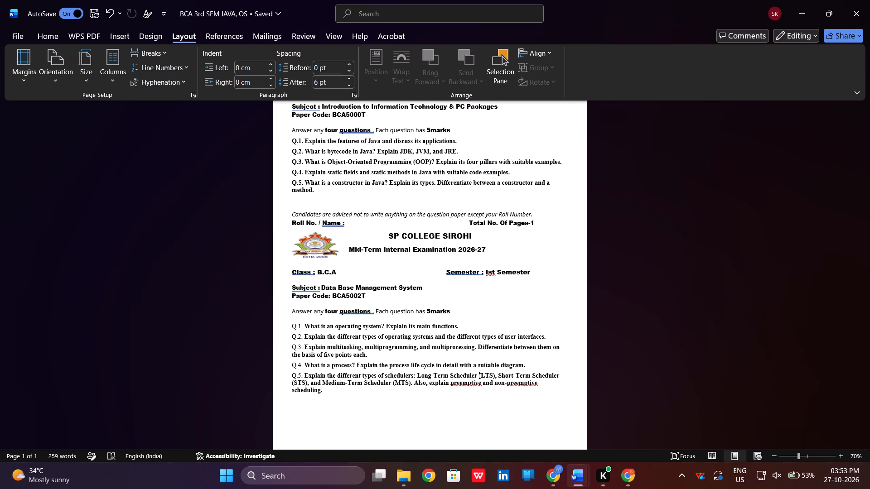
key("ctrl+BackSpace")
key("ctrl+BackSpace")
key("ctrl+BackSpace")
key("BackSpace")
key("BackSpace")
key("BackSpace")
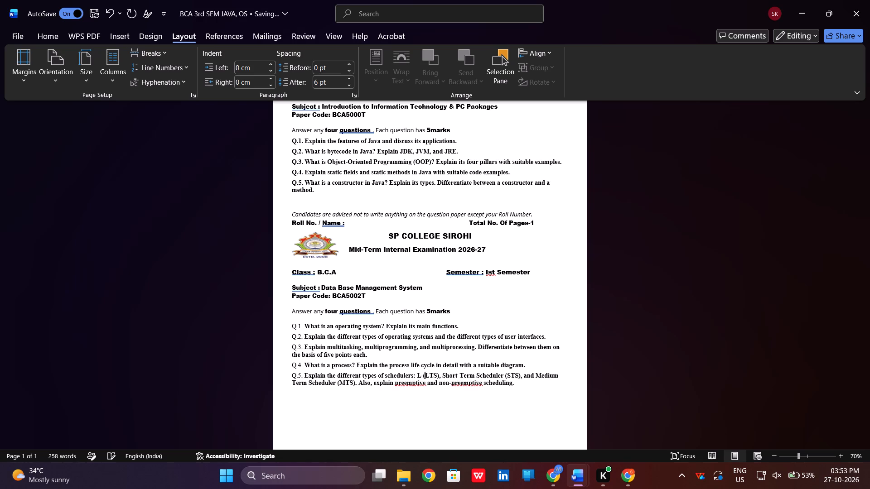
key("BackSpace")
key("BackSpace")
key("Right")
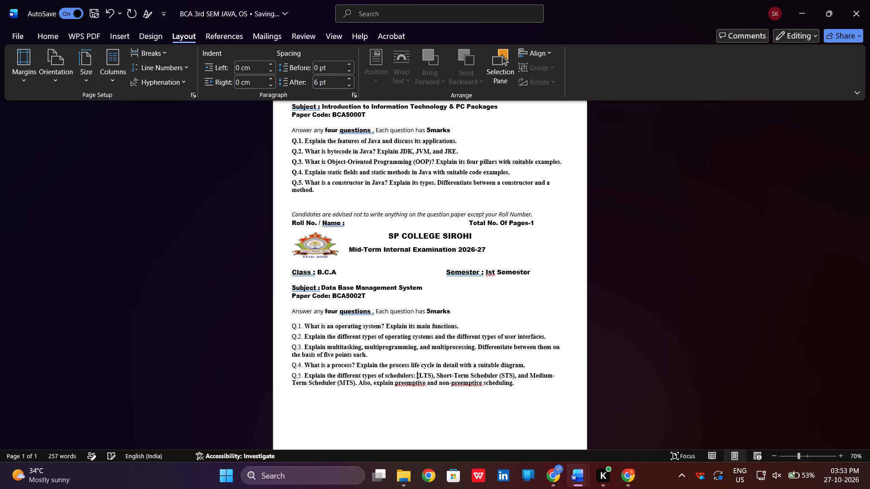
key("Right")
key("BackSpace")
key("ctrl+Right")
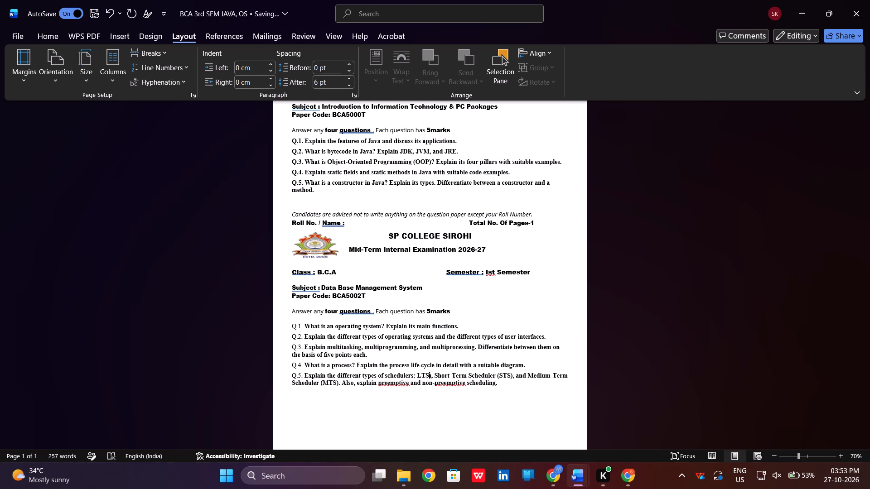
key("Right")
key("BackSpace")
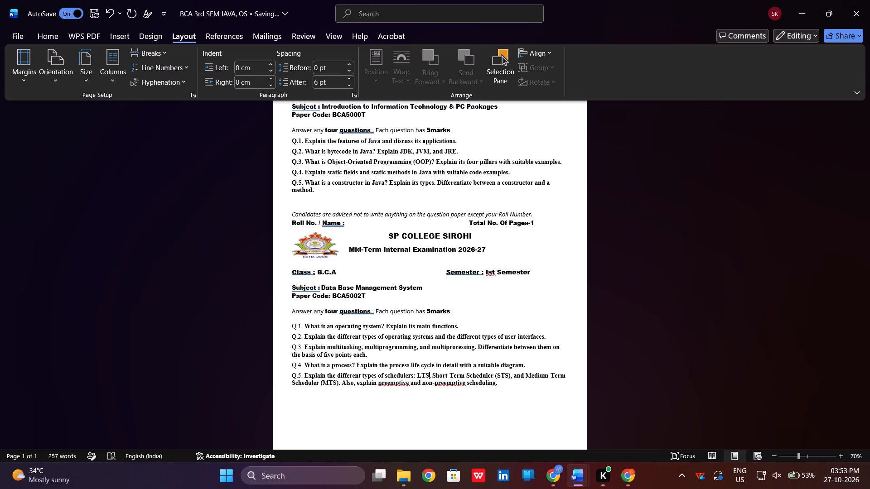
key("ctrl+Right")
In Operating System question 5, shorten "Short-Term Scheduler (STS)" to "STS", keeping the comma after it.
key("ctrl+Delete")
key("ctrl+Delete")
key("ctrl+Delete")
key("ctrl+Delete")
key("Delete")
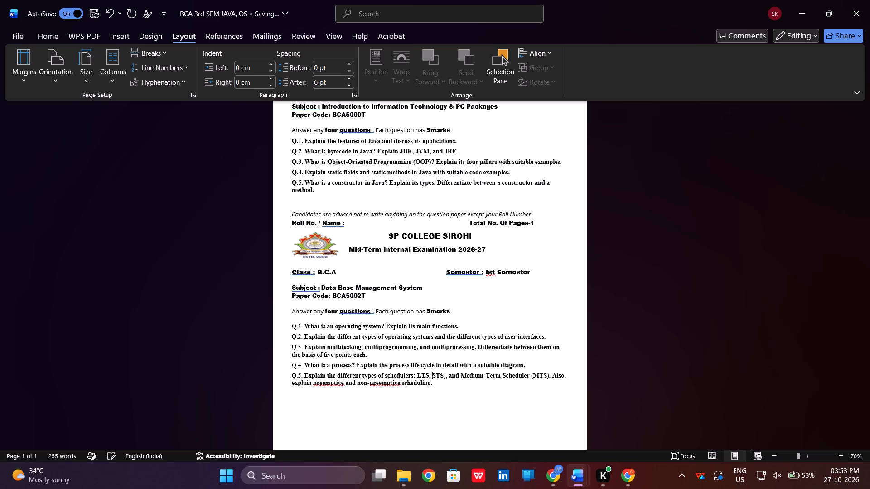
key("ctrl+Right")
key("Delete")
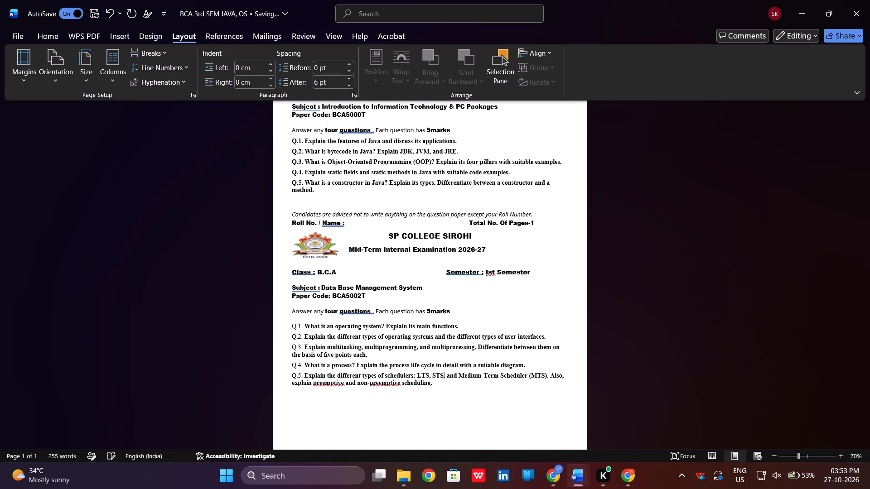
In Operating System question 5, shorten "Medium-Term Scheduler (MTS)" to "MTS", keeping the full stop after it.
key("ctrl+Right")
key("ctrl+Right")
key("ctrl+Delete")
key("ctrl+Delete")
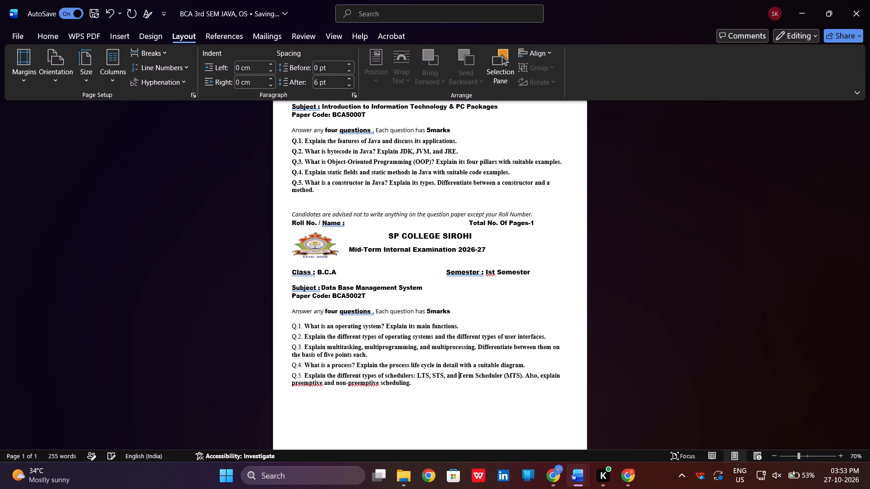
key("ctrl+Delete")
key("ctrl+Delete")
key("ctrl+Delete")
key("ctrl+Right")
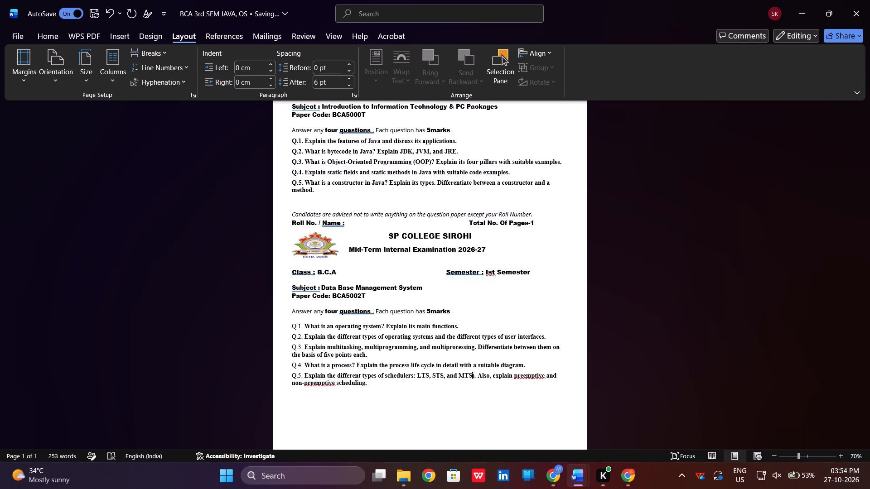
key("Delete")
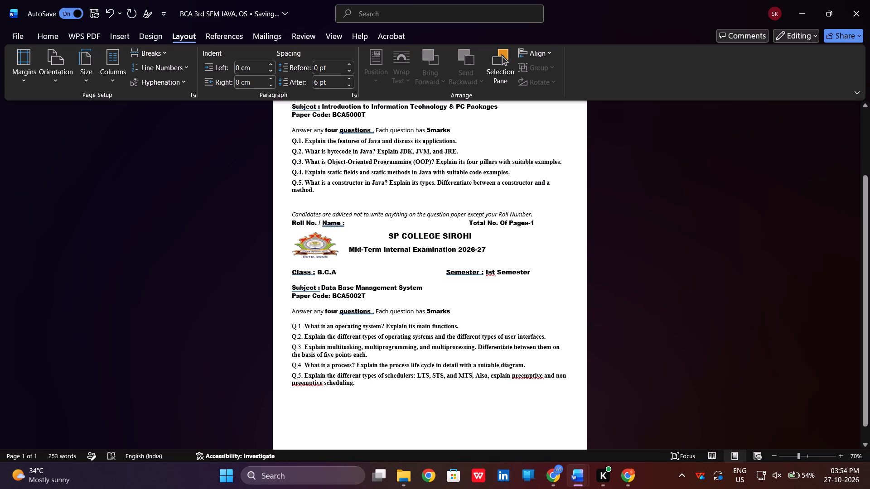
Switch to File Explorer and open the BCA NEP syllabus PDF from the BCA folder.
scroll(362, 386, "up", 4)
key("alt+Tab")
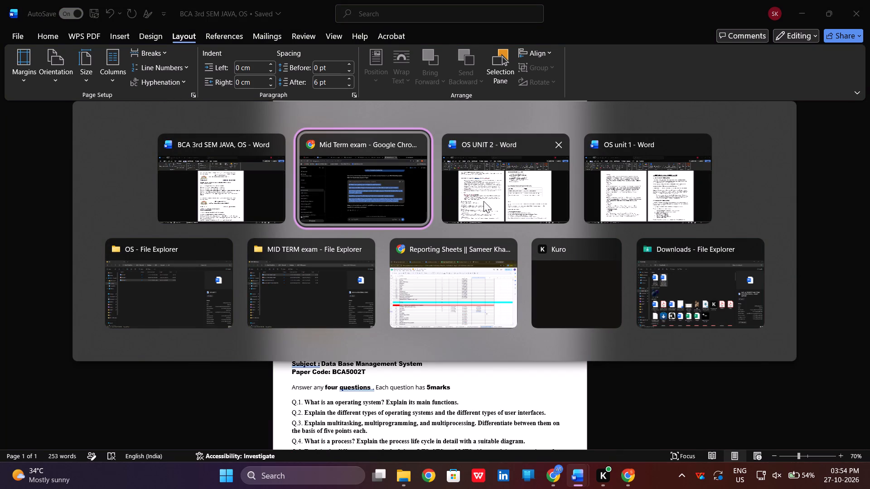
left_click(251, 178, "alt")
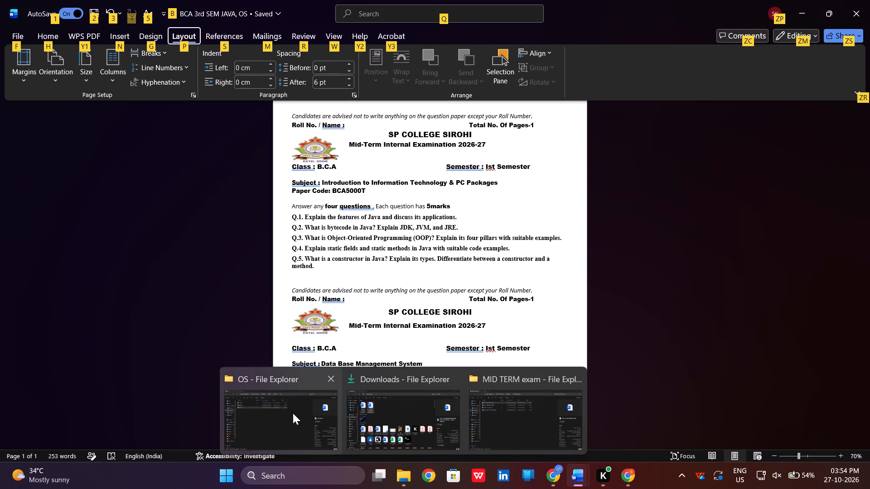
left_click(293, 413)
left_click(72, 34)
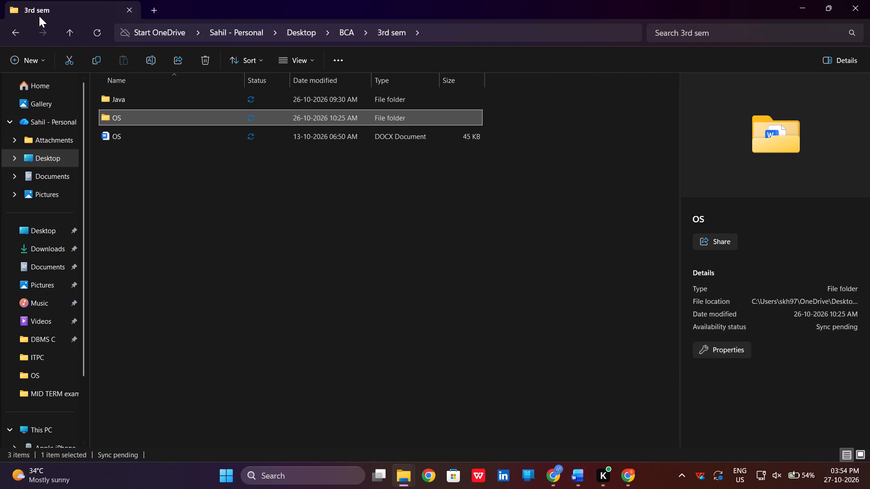
left_click(65, 36)
double_click(166, 159)
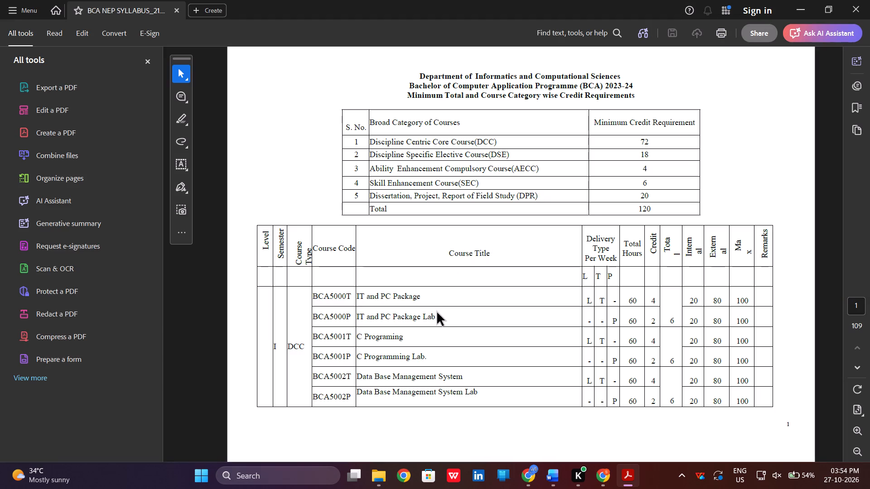
Copy "Java Programming" from the syllabus's semester III courses and paste it as the first paper's subject in Word, matching the surrounding formatting.
scroll(438, 318, "down", 1)
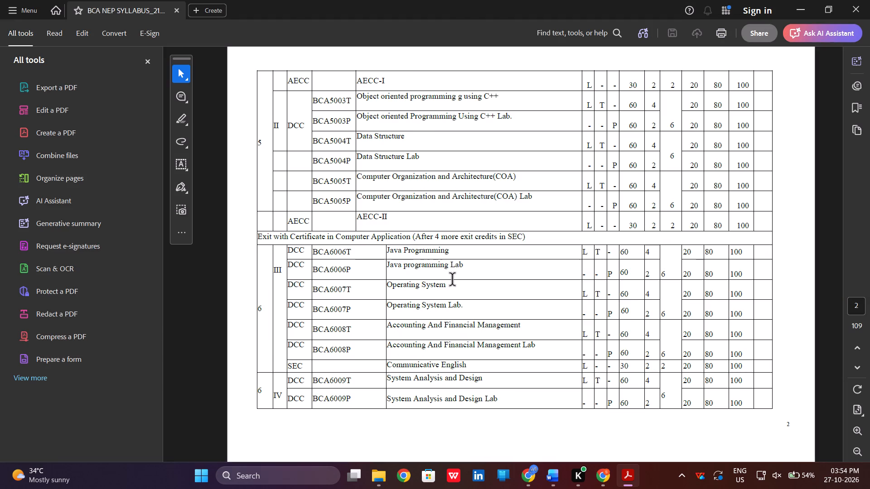
left_click_drag(457, 254, 381, 252)
key("ctrl+c")
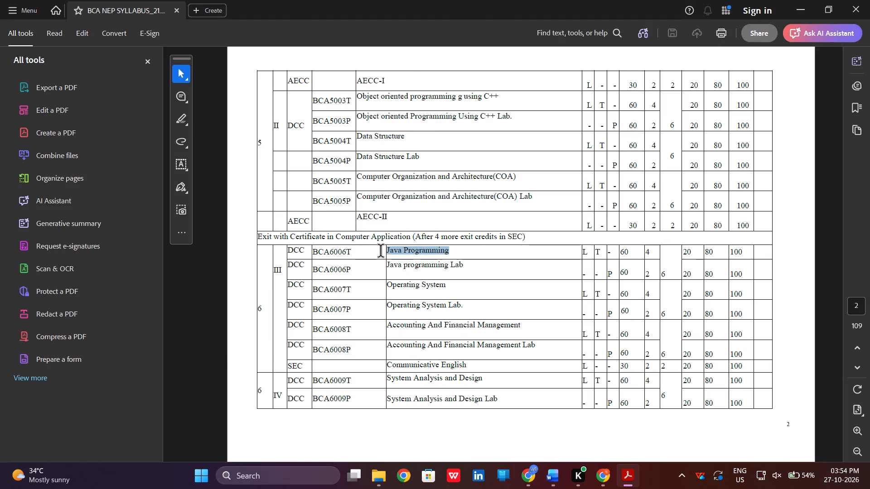
key("alt+Tab")
key("alt+Tab")
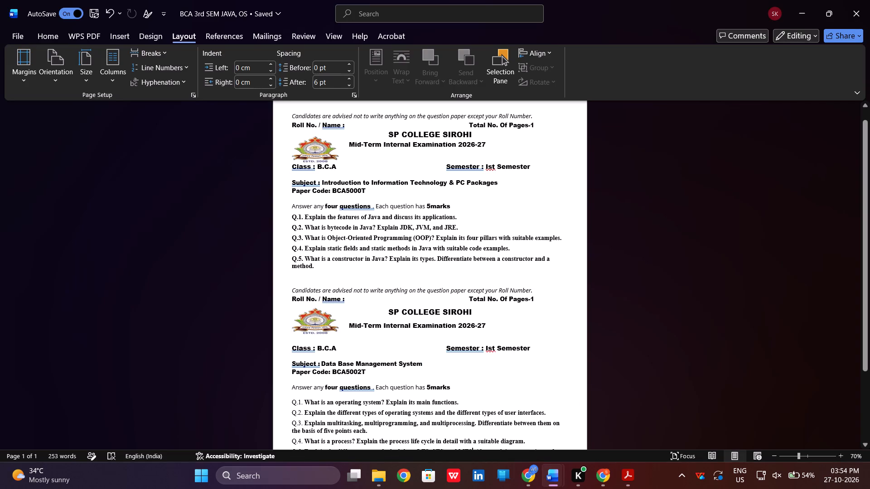
left_click_drag(498, 180, 337, 182)
key("ctrl+v")
left_click(397, 195)
left_click(420, 225)
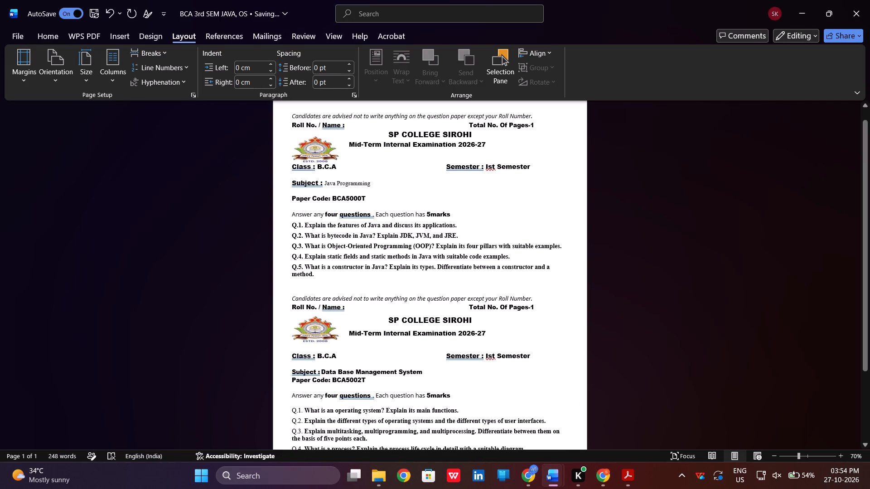
Copy the course code BCA6006T from the syllabus PDF and paste it as the Java paper's code in Word, matching the surrounding formatting.
key("alt+Tab")
key("alt+Tab")
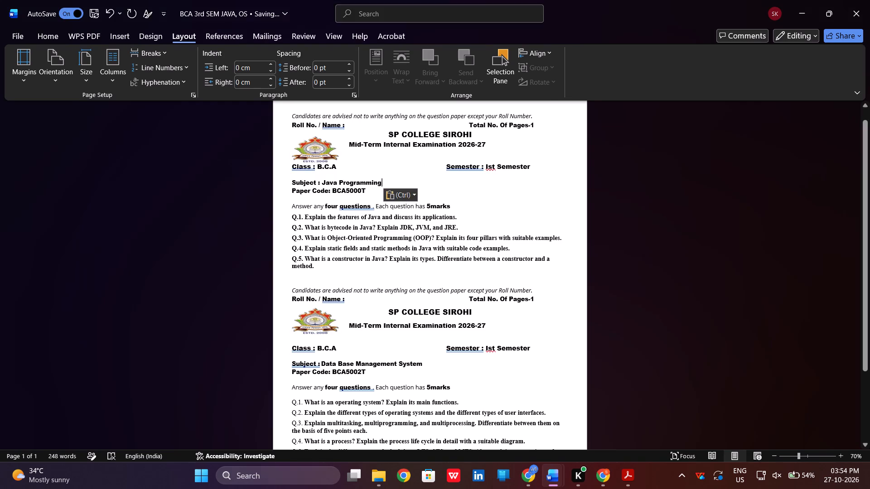
key("alt+Tab")
key("alt+Tab")
key("alt+Tab")
left_click_drag(391, 248, 385, 254)
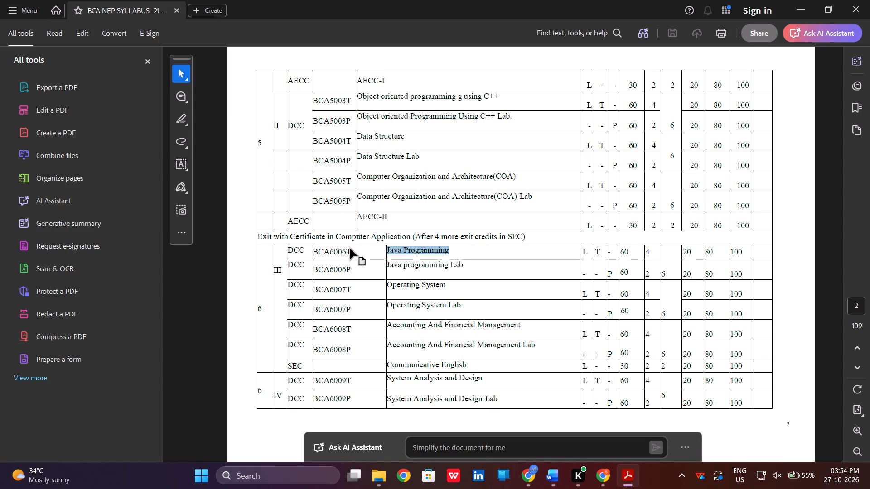
left_click(353, 252)
left_click(345, 251)
left_click_drag(350, 250, 328, 251)
left_click_drag(328, 251, 326, 251)
left_click_drag(364, 264, 327, 268)
key("ctrl+c")
key("alt+Tab")
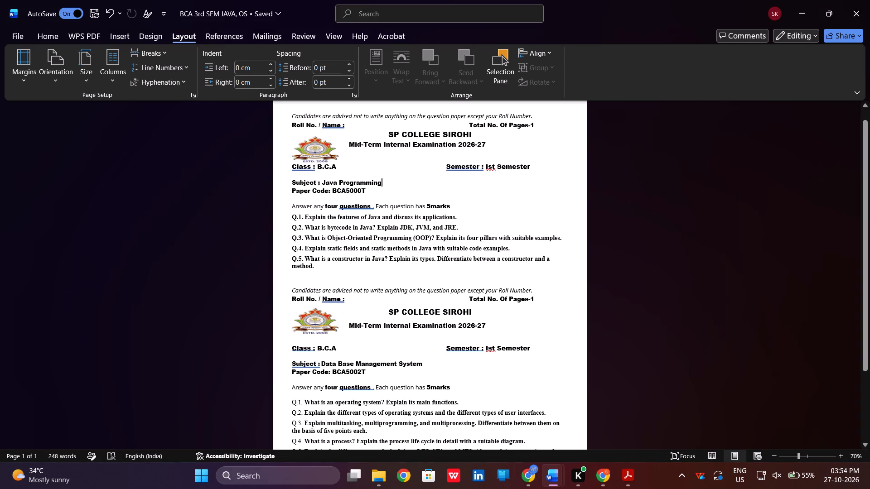
left_click_drag(365, 191, 330, 188)
key("ctrl+v")
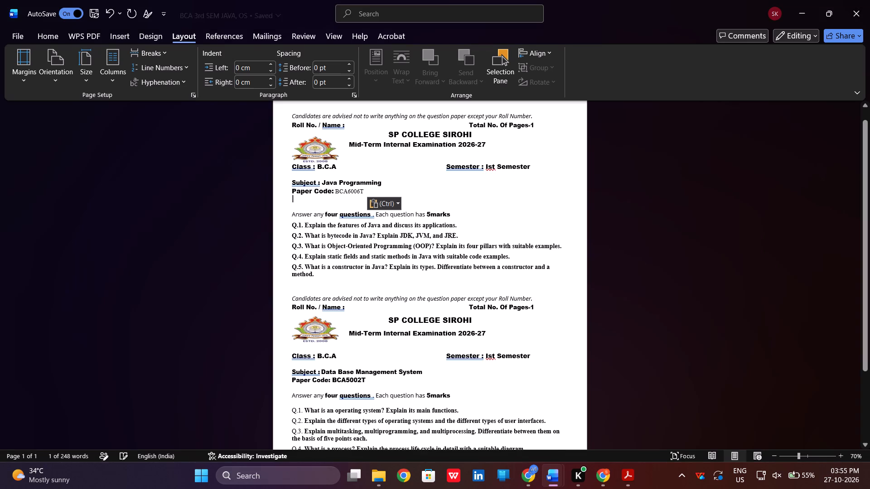
left_click(379, 207)
left_click(409, 235)
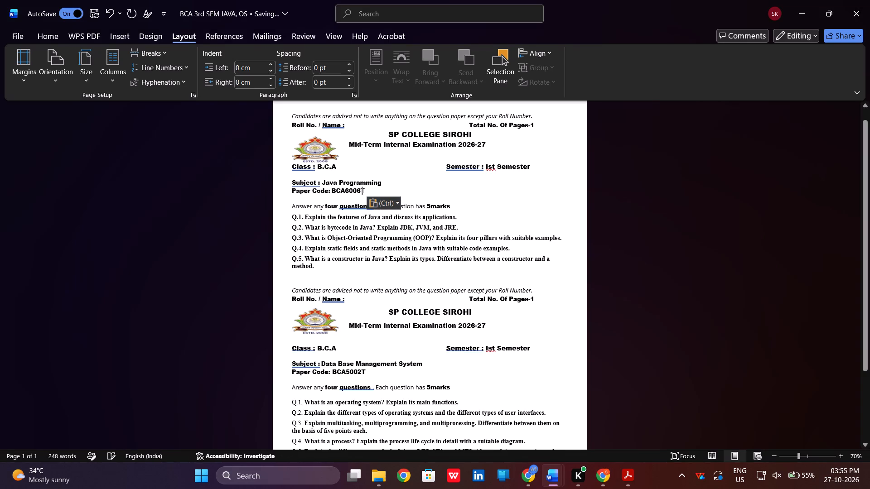
Copy "Operating System" from the syllabus PDF and paste it over the second paper's subject in Word, matching the surrounding formatting.
key("alt+Tab")
key("alt+Tab")
scroll(371, 281, "down", 2)
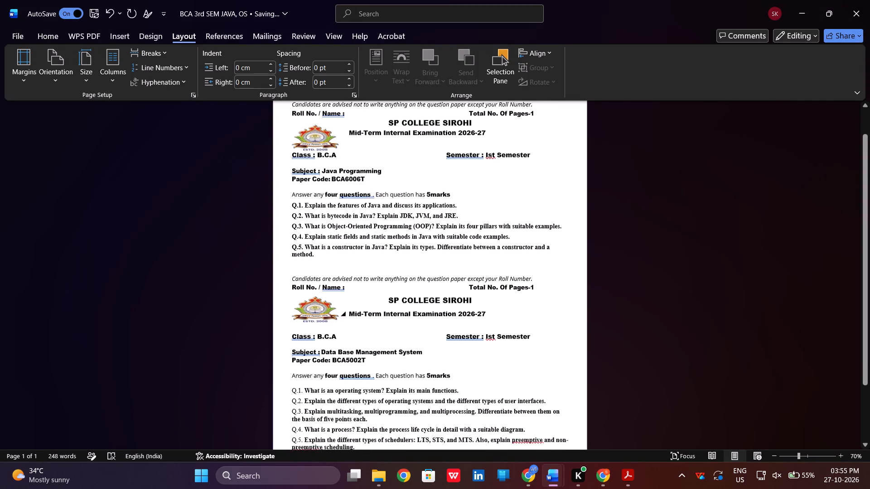
key("alt+Tab")
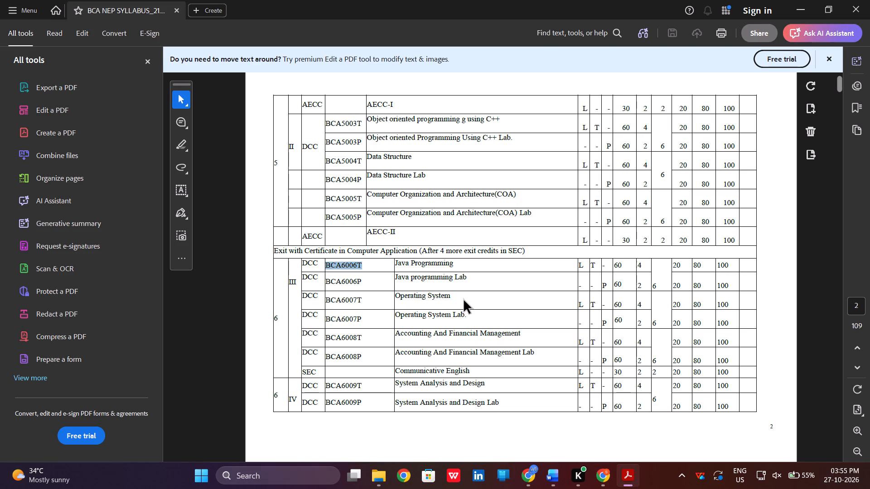
left_click_drag(452, 298, 402, 301)
key("ctrl+c")
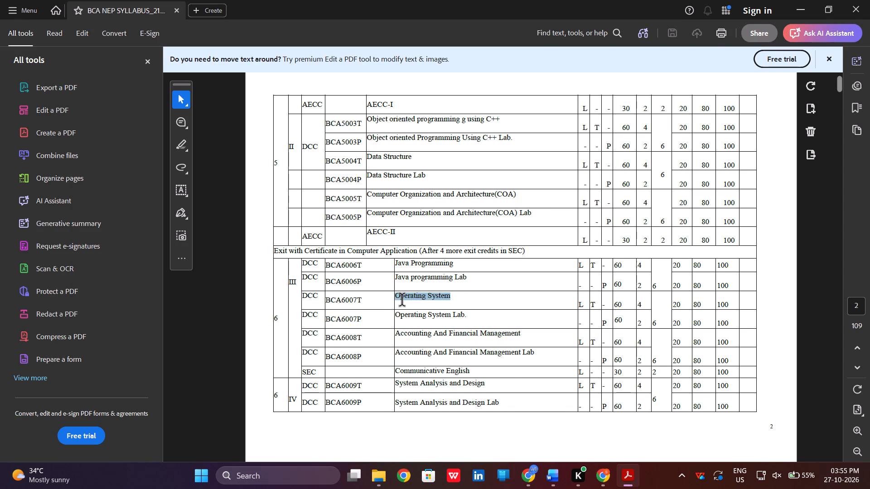
key("alt+Tab")
left_click_drag(423, 326, 339, 329)
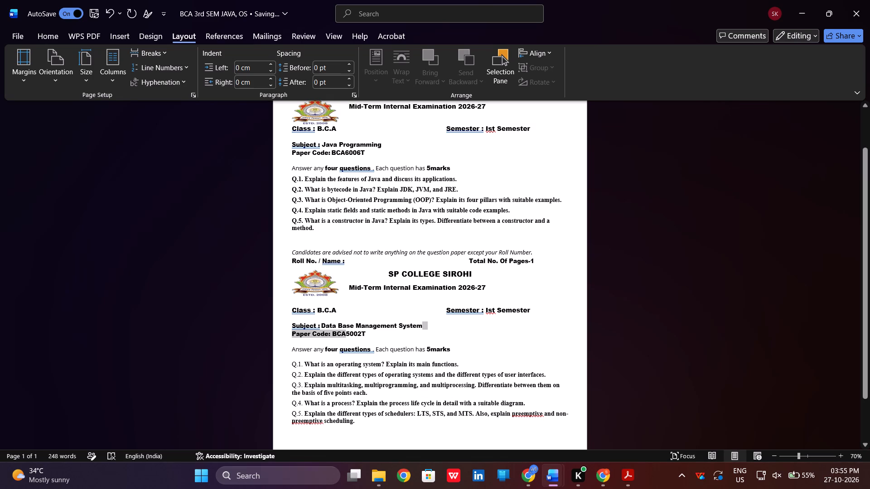
left_click_drag(339, 329, 330, 326)
key("ctrl+v")
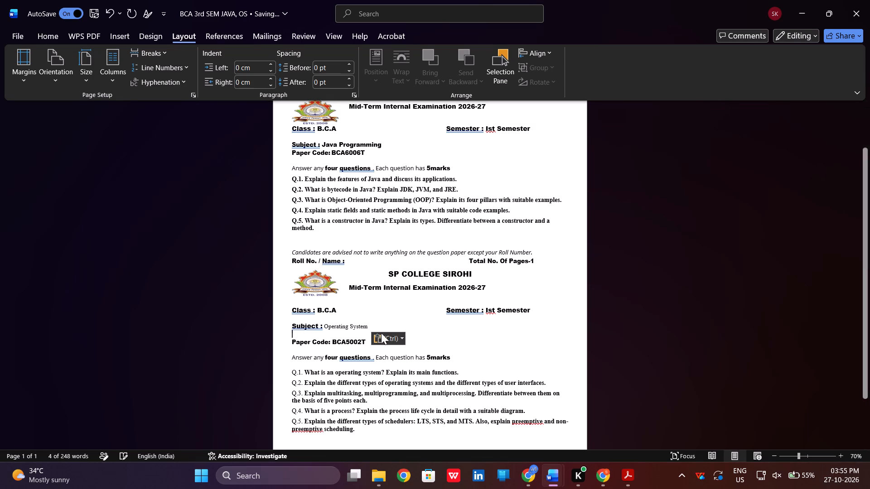
left_click(388, 333)
left_click(410, 367)
Copy the course code BCA6007T from the syllabus PDF and paste it as the Operating System paper's code in Word, matching the surrounding formatting.
key("alt+Tab")
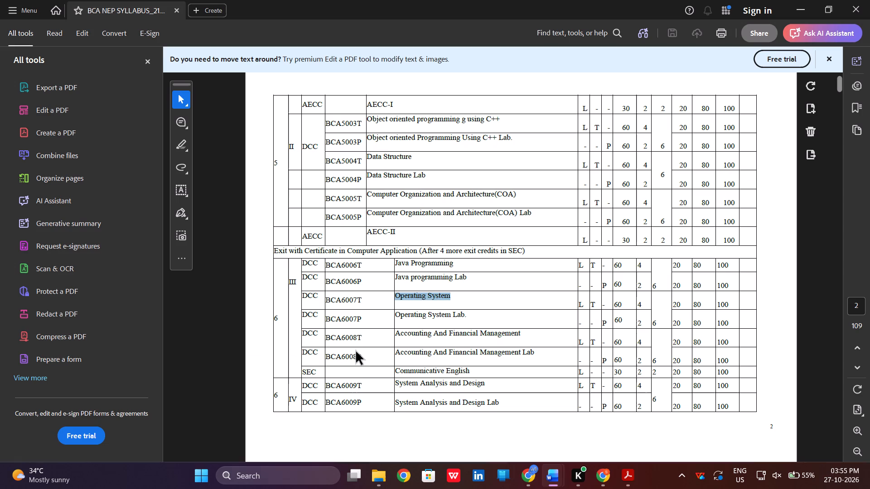
left_click_drag(361, 303, 322, 303)
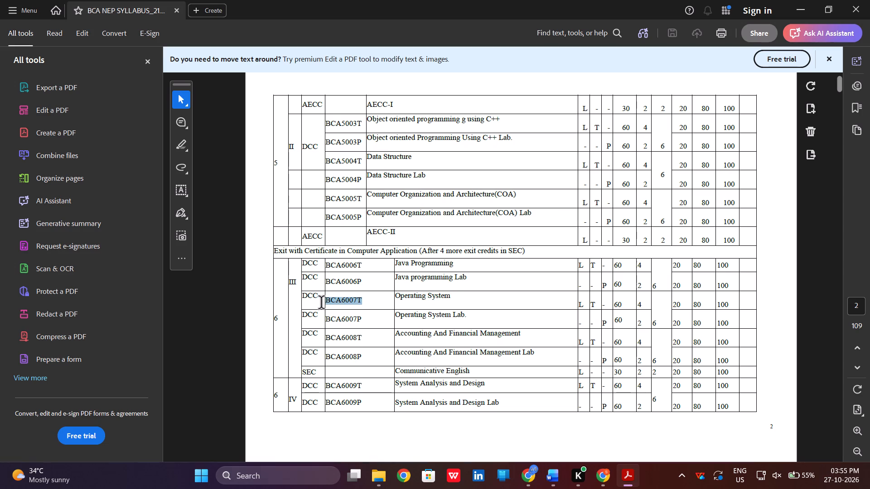
key("ctrl+c")
key("alt+Tab")
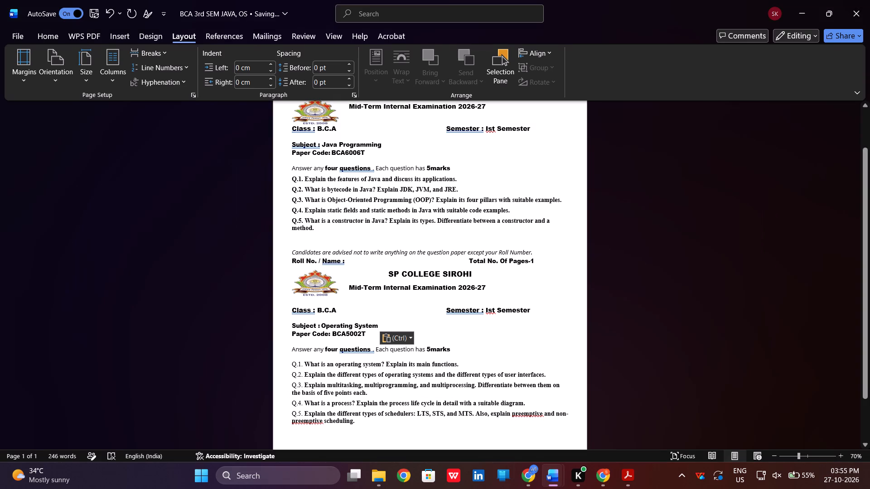
left_click_drag(365, 333, 333, 333)
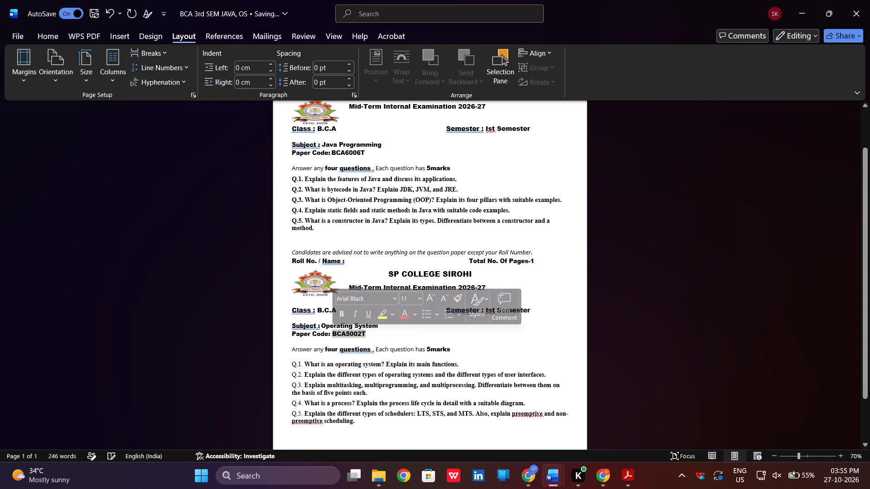
key("ctrl+v")
left_click(378, 345)
left_click(409, 377)
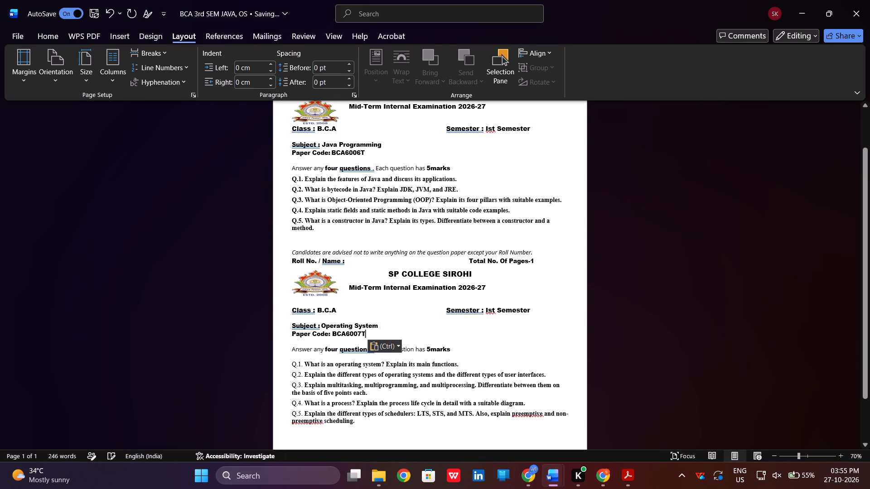
Change the semester on the Operating System paper to 3rd in the Word document.
left_click(377, 314)
key("alt+Tab")
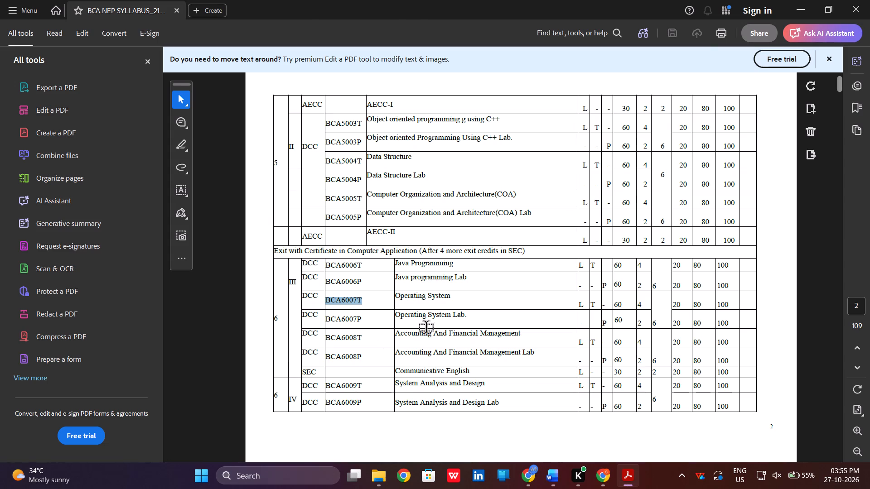
key("alt+Tab")
left_click(470, 334)
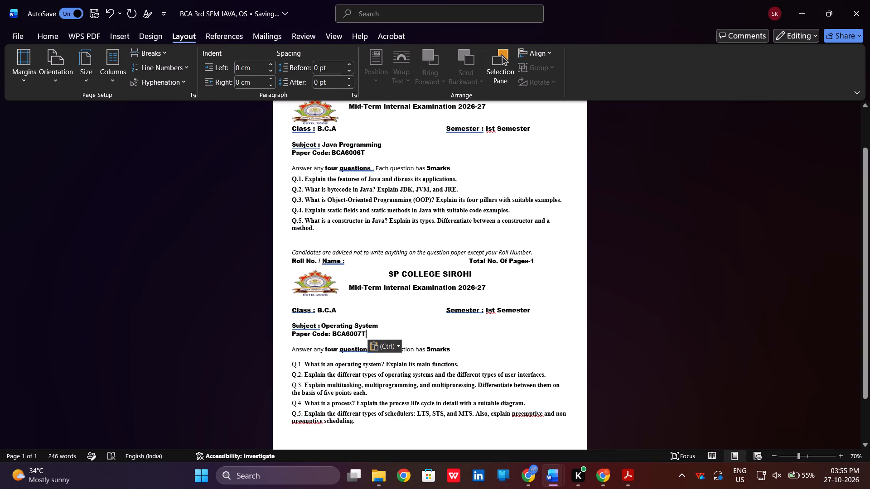
left_click(488, 308)
key("BackSpace")
key("3")
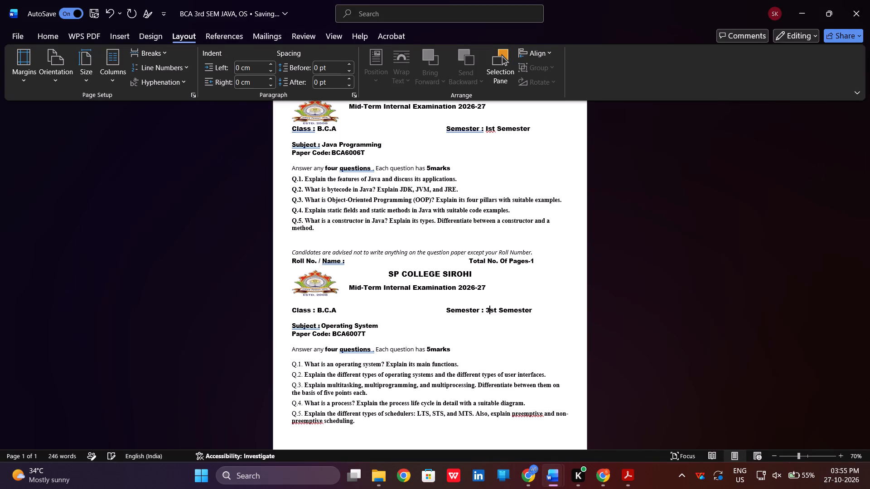
key("Up")
key("Up")
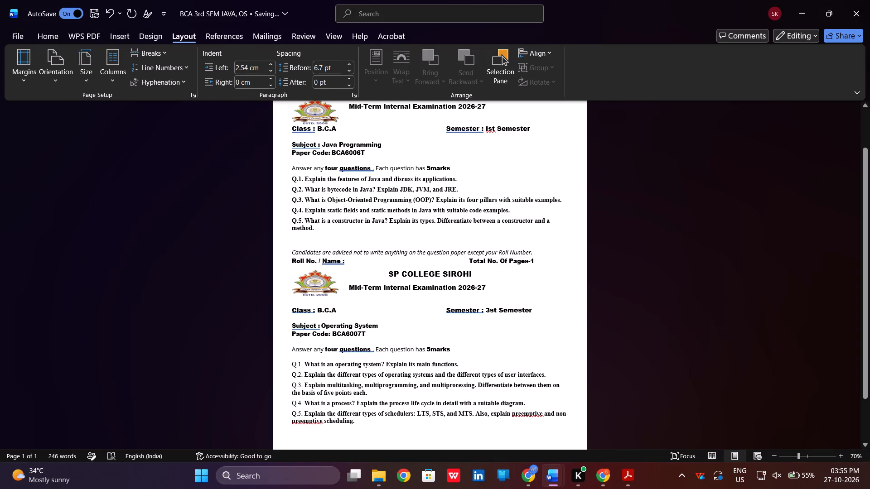
left_click(492, 311)
key("Right")
key("BackSpace")
key("BackSpace")
type("rd")
Change the semester on the Java Programming paper to 3rd and save the document.
key("Up")
key("Up")
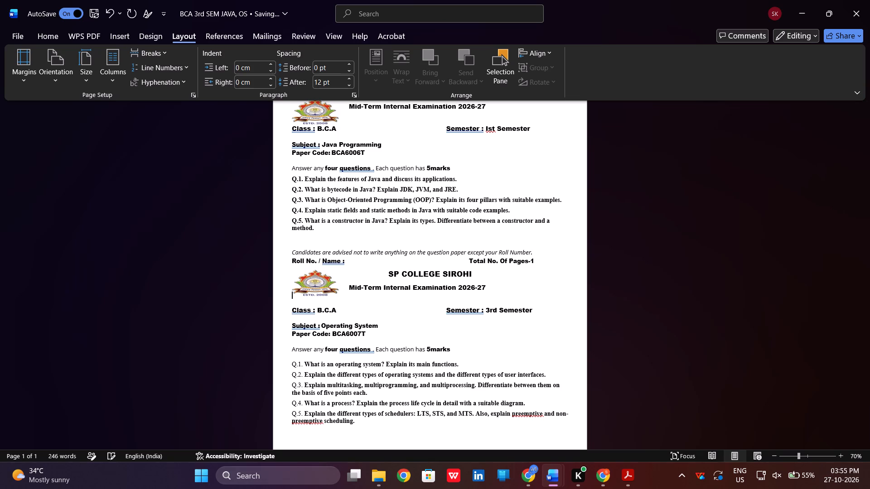
key("Up")
key("Up")
key("Up")
key("Up")
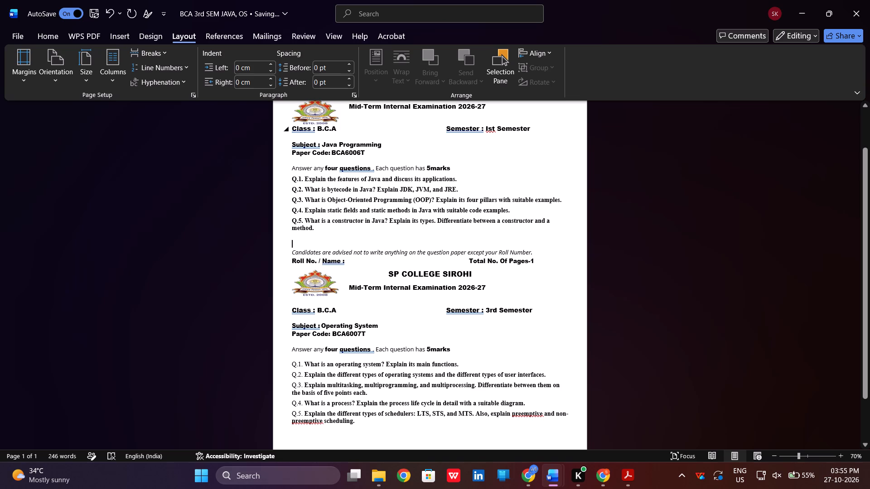
left_click(493, 127)
key("Right")
key("BackSpace")
key("BackSpace")
key("BackSpace")
type("3rd")
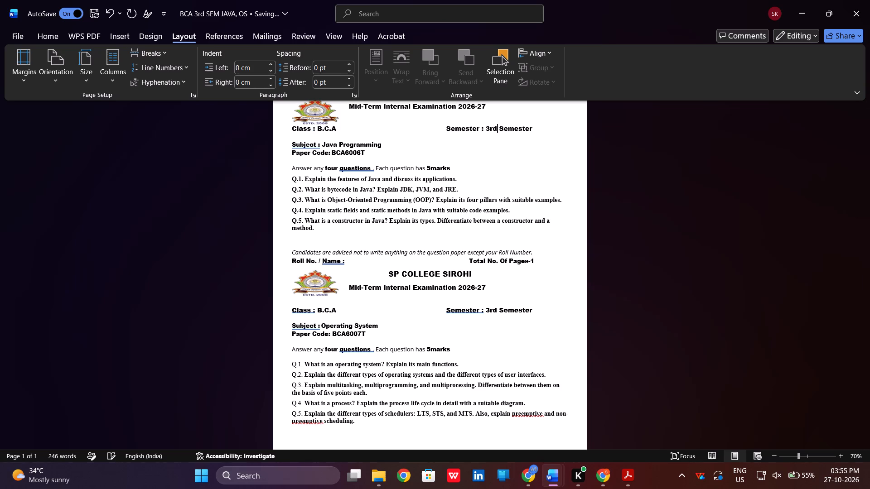
scroll(426, 303, "up", 3)
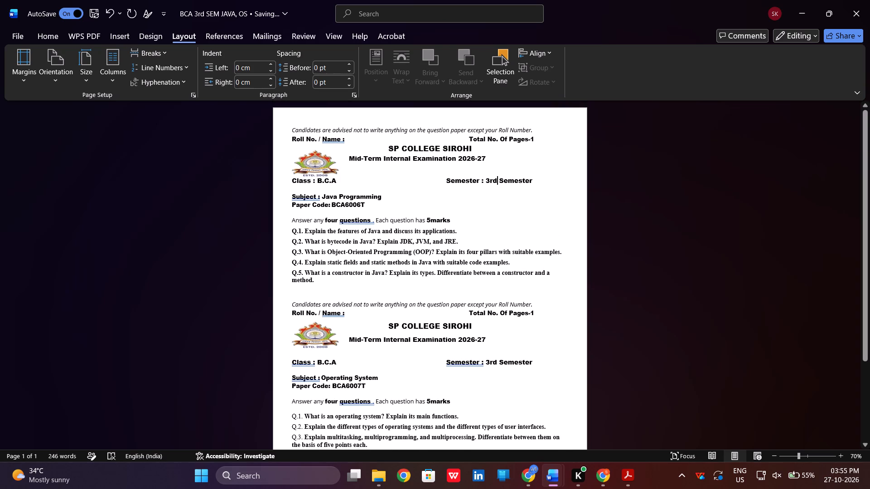
key("ctrl+s")
Add four blank lines between the Java paper's last question and the Operating System paper's header, and save the document.
scroll(297, 335, "down", 8)
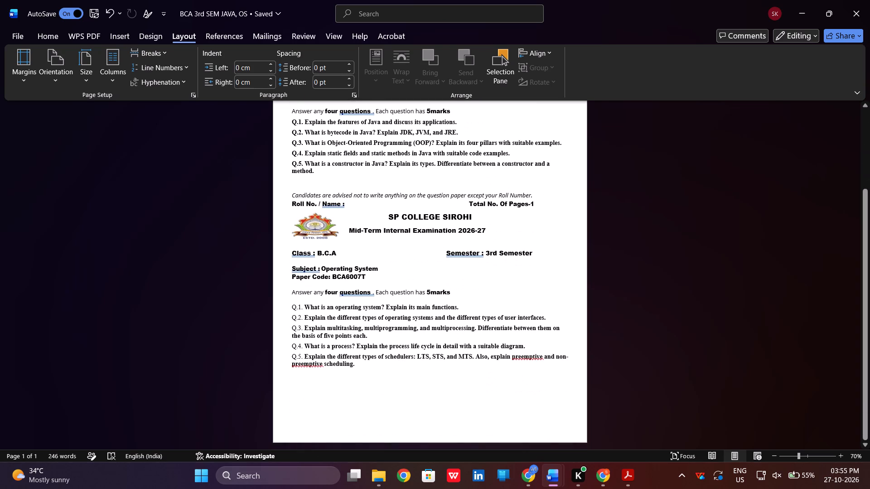
scroll(299, 332, "up", 8)
scroll(299, 332, "down", 3)
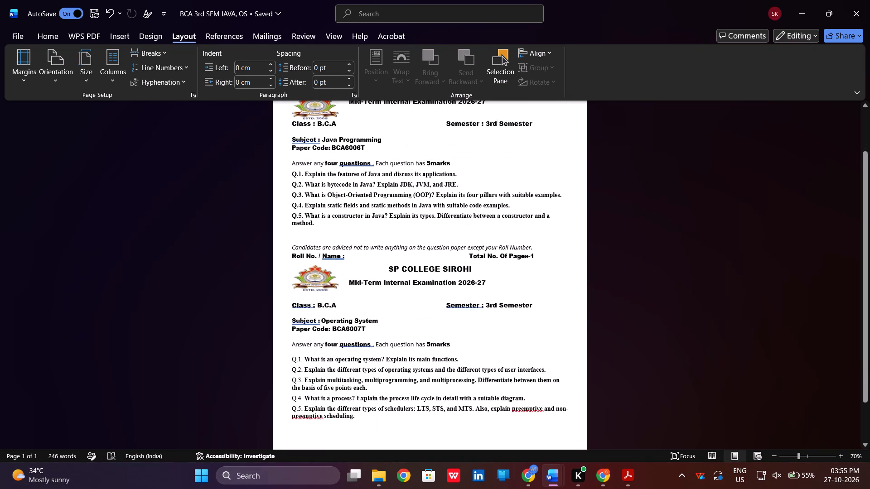
scroll(299, 333, "up", 3)
scroll(299, 333, "down", 15)
scroll(307, 316, "up", 3)
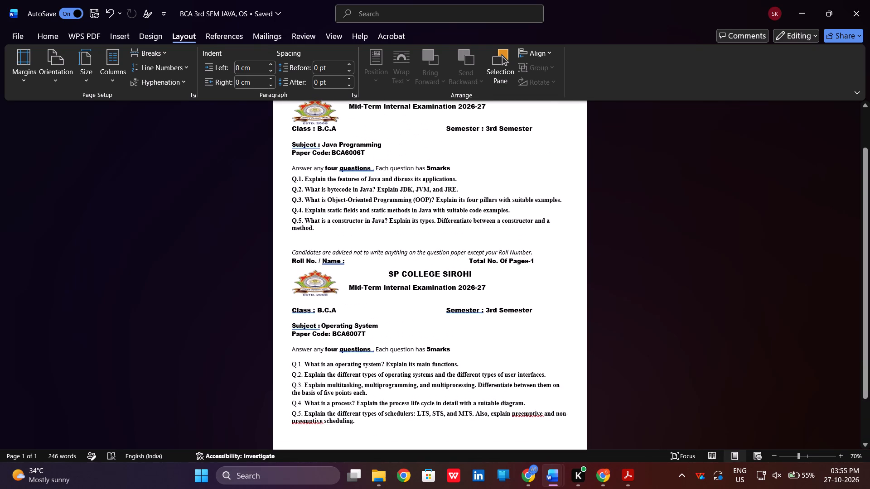
left_click(327, 232)
key("Return")
key("Return")
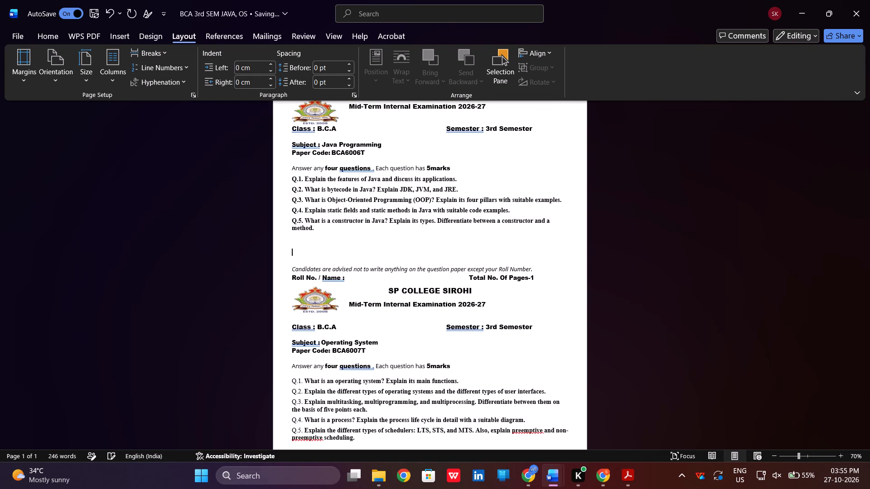
scroll(366, 237, "down", 7)
scroll(358, 244, "up", 1)
key("Return")
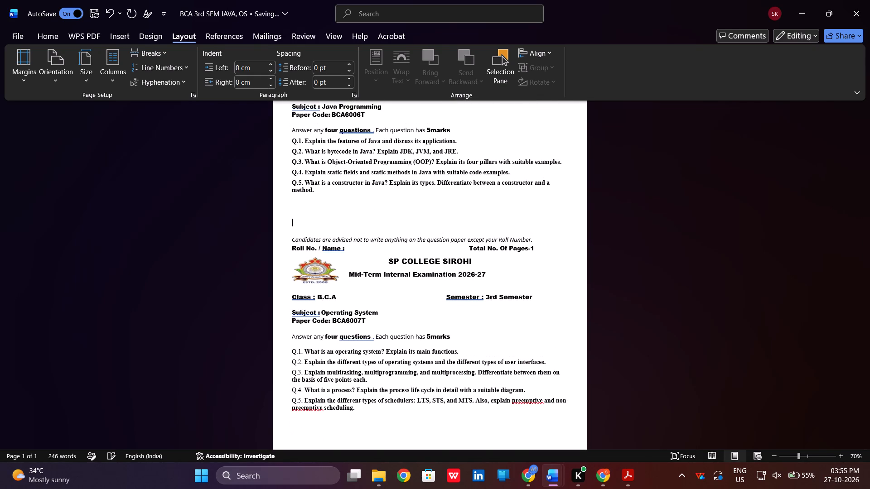
scroll(358, 244, "up", 8)
scroll(358, 248, "down", 12)
scroll(354, 250, "up", 2)
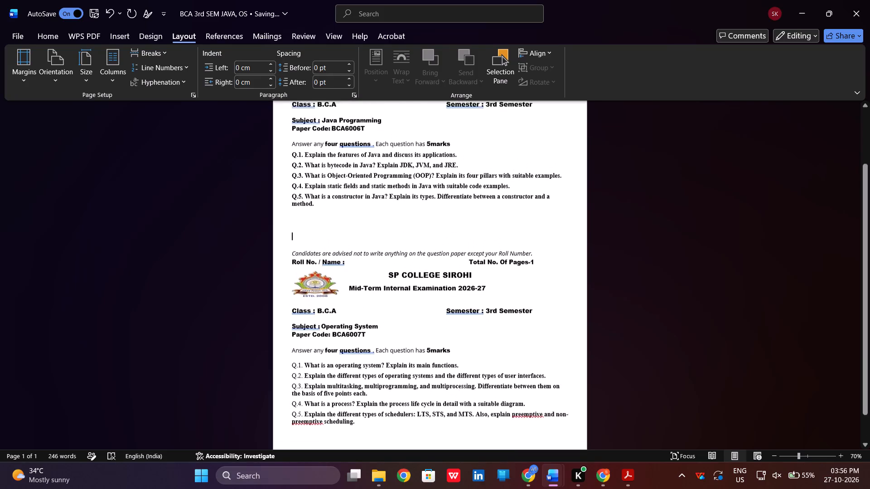
key("Return")
scroll(790, 310, "down", 1)
scroll(373, 353, "down", 6)
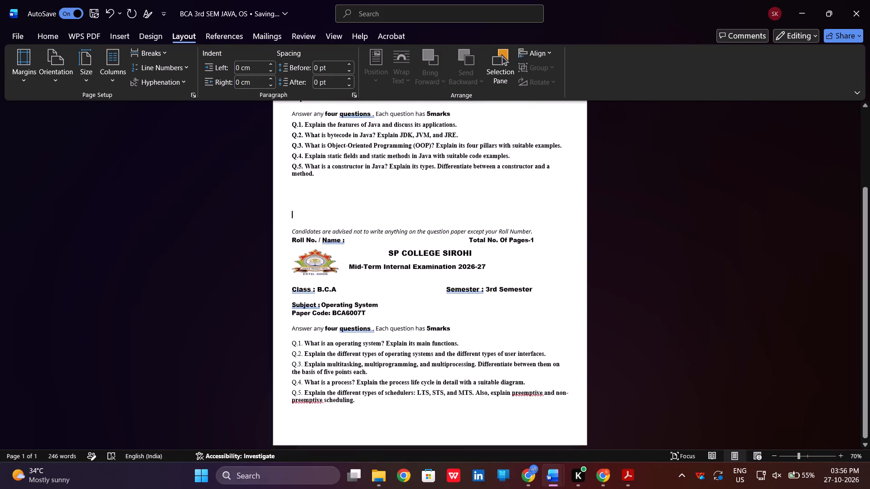
scroll(373, 355, "up", 6)
key("ctrl+s")
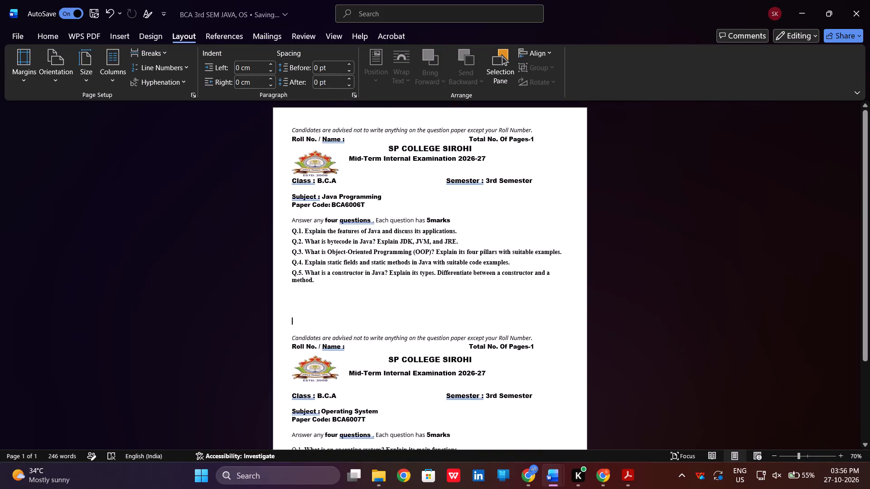
Save a PDF copy of the document as BCA 3rd SEM JAVA, OS in the Desktop's MID TERM exam folder.
left_click(12, 36)
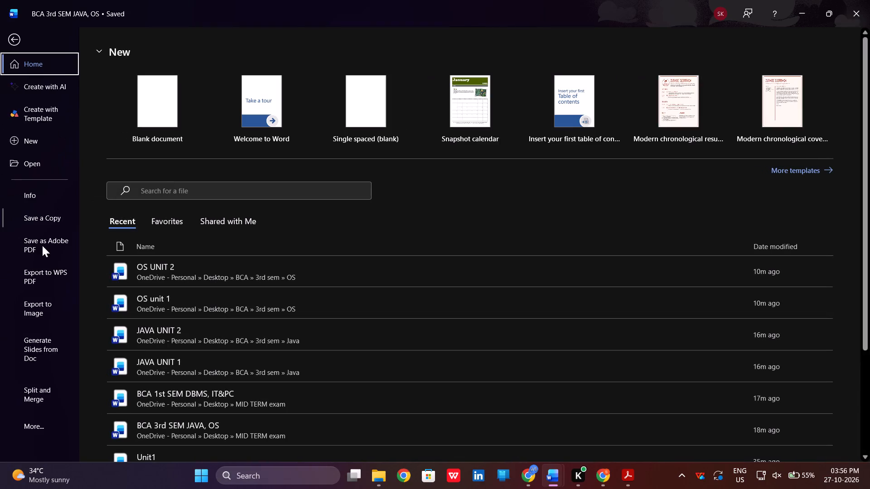
left_click(38, 216)
left_click(183, 244)
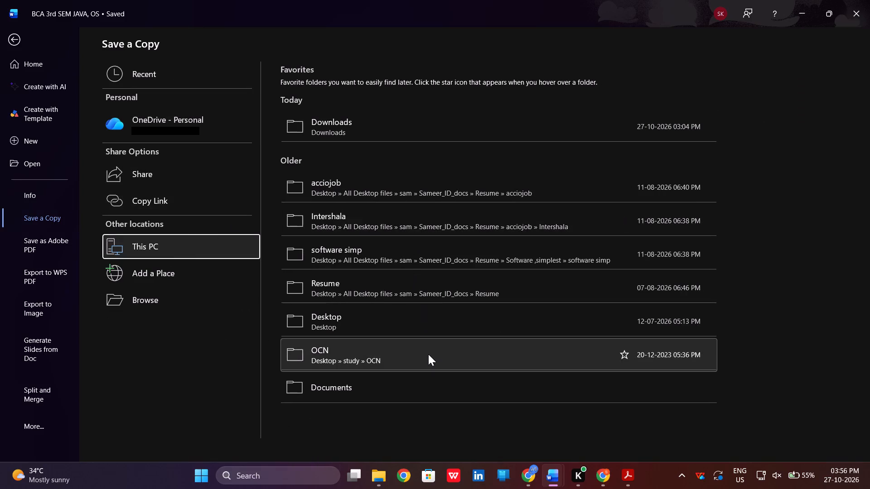
left_click(362, 317)
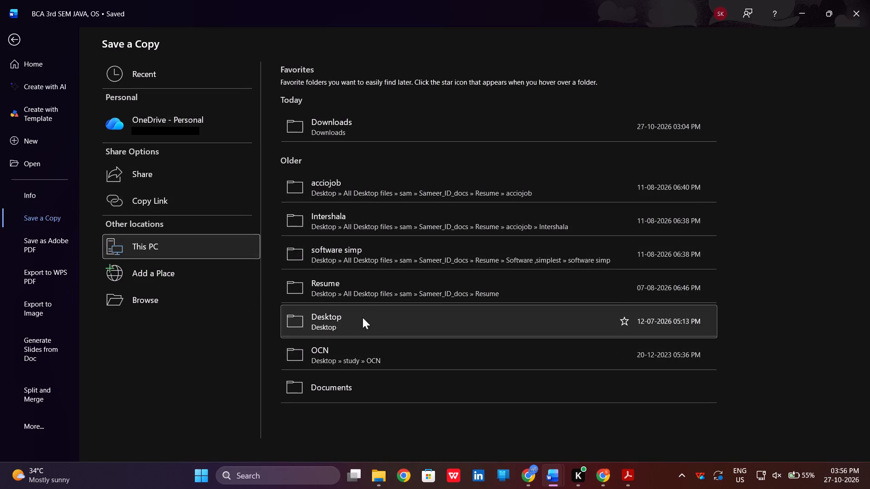
scroll(159, 115, "down", 2)
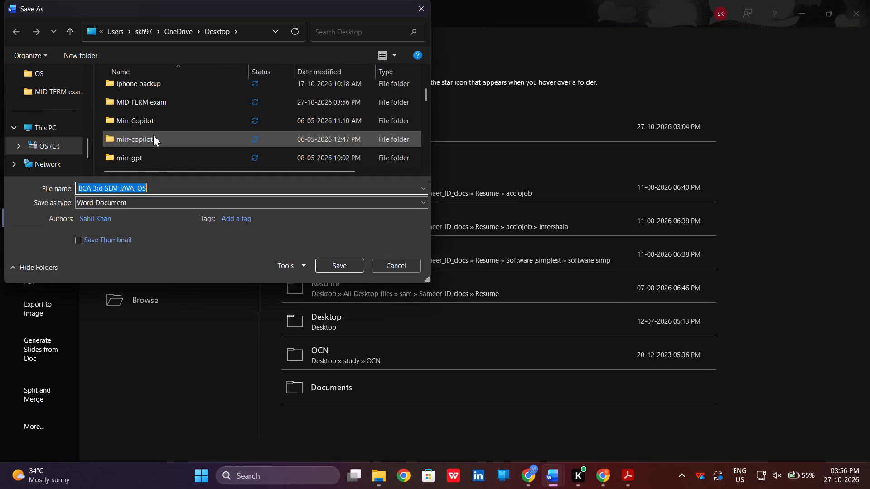
double_click(154, 106)
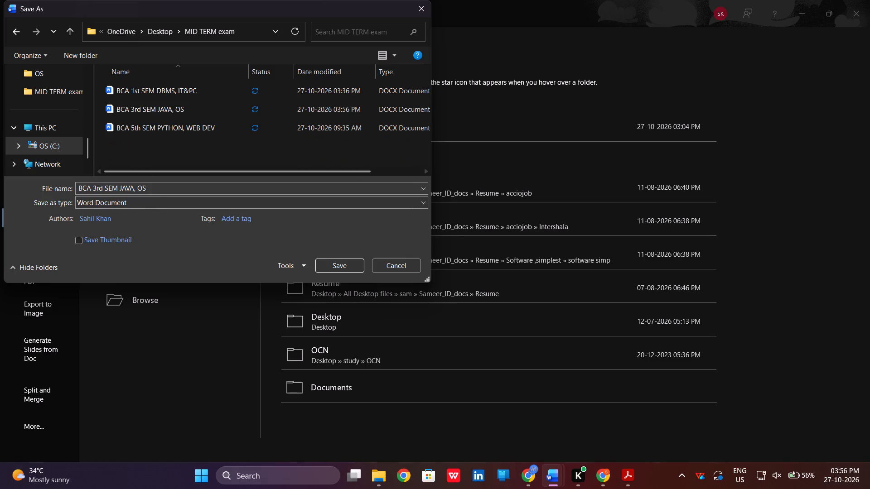
left_click(154, 203)
left_click(132, 265)
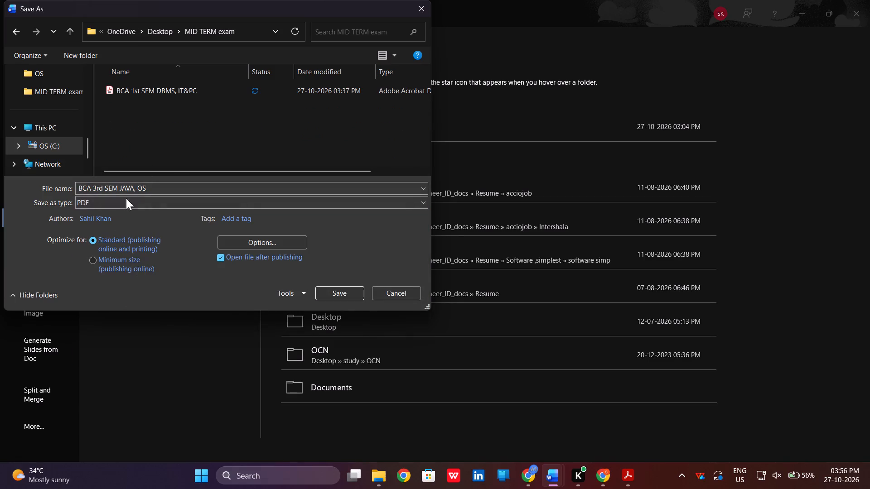
left_click(337, 290)
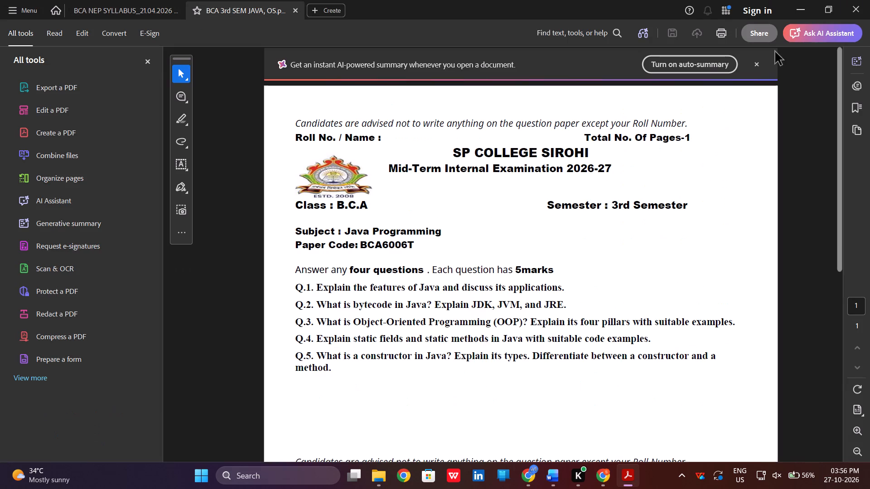
Close the exported PDF's viewer and the BCA 3rd SEM JAVA, OS Word document.
left_click(869, 0)
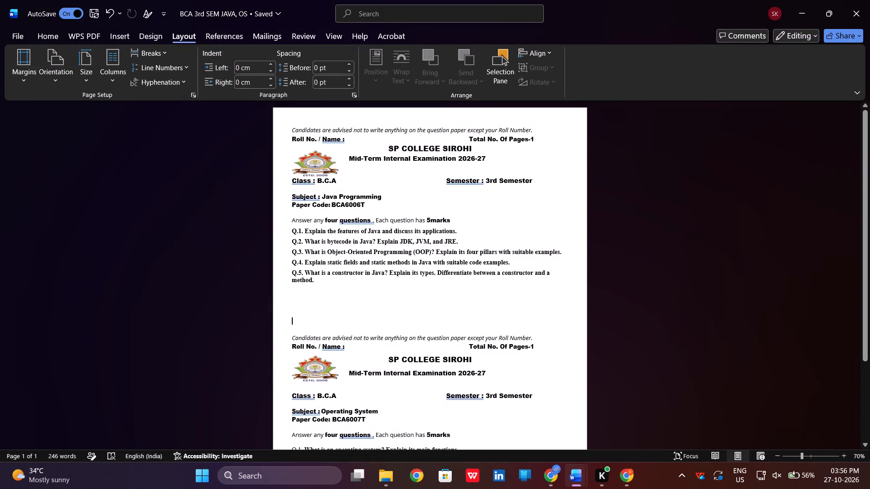
left_click(869, 0)
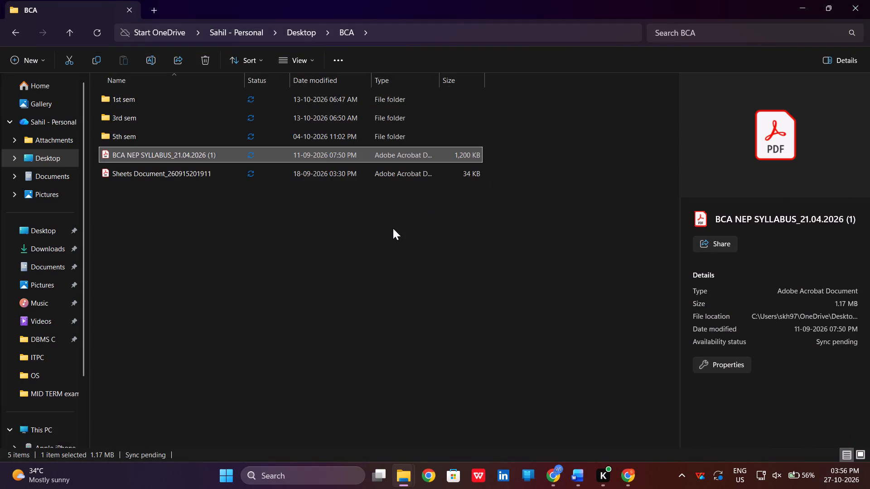
Open the PYTHON UNIT 1 Word document from the 5th sem Py folder in File Explorer, using Word.
left_click(117, 125)
double_click(127, 135)
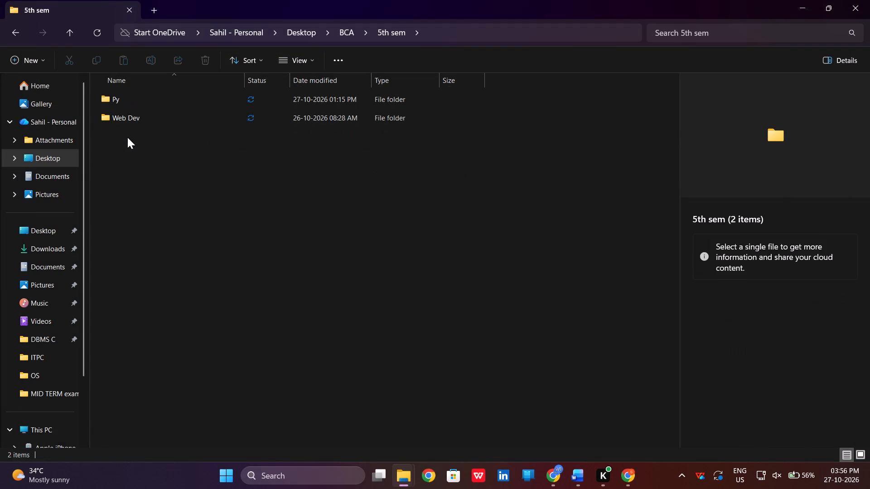
double_click(130, 102)
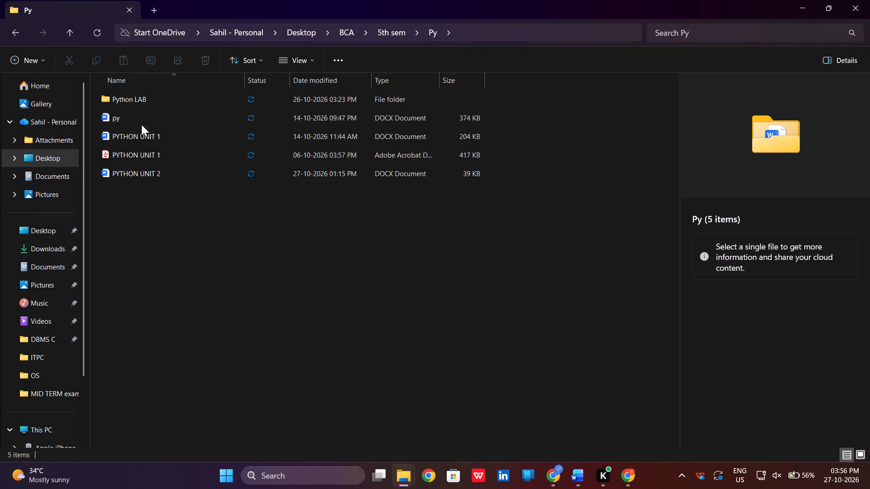
left_click(159, 132)
right_click(159, 132)
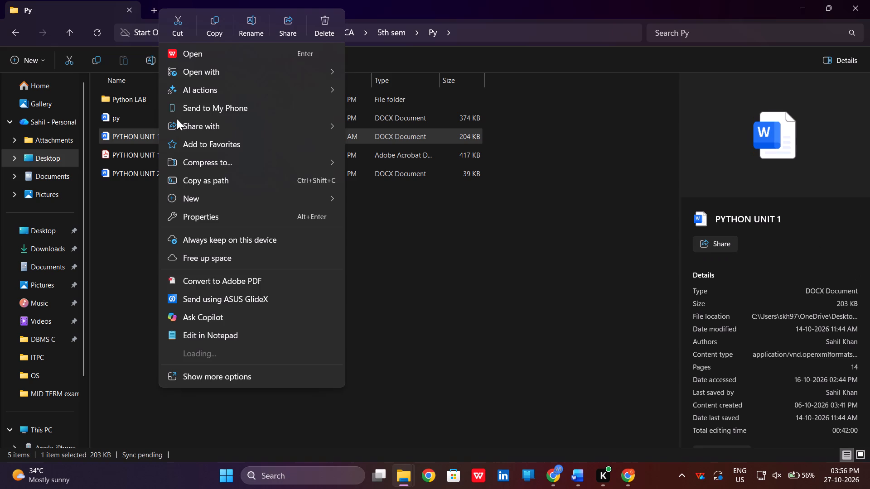
left_click(366, 70)
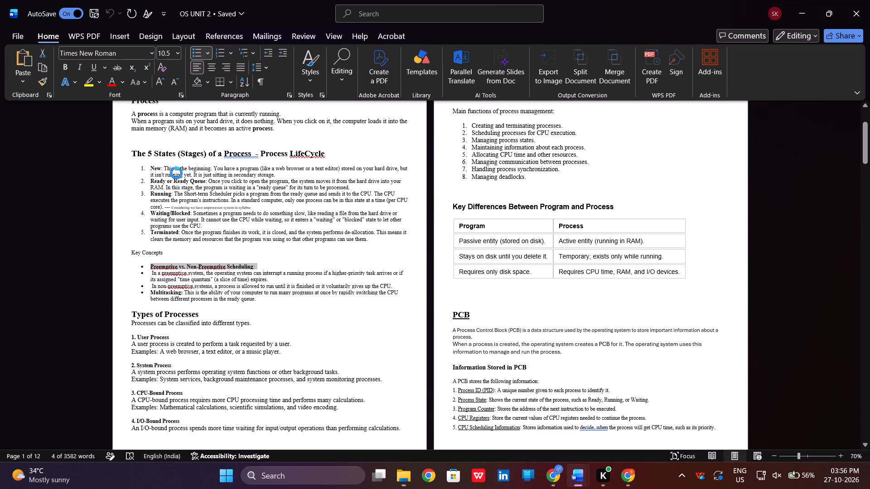
Return to the Py folder in File Explorer and open the PYTHON UNIT 2 document in Word.
key("alt+Tab")
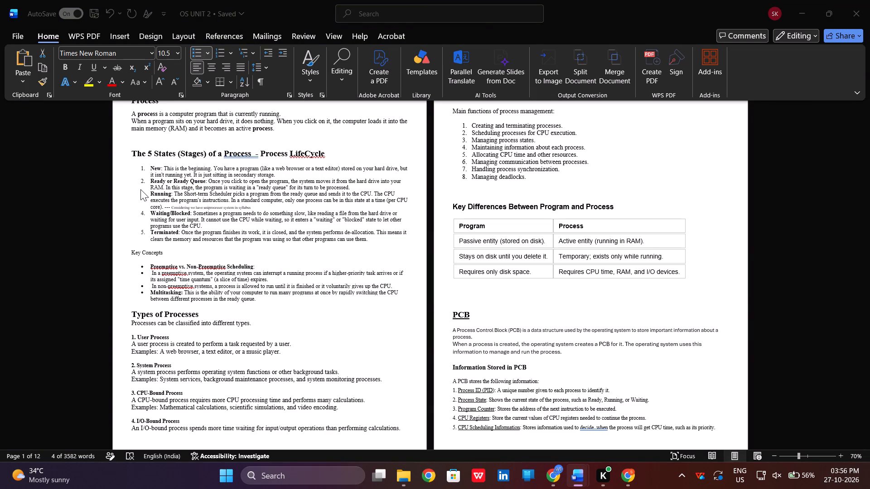
key("alt+Tab")
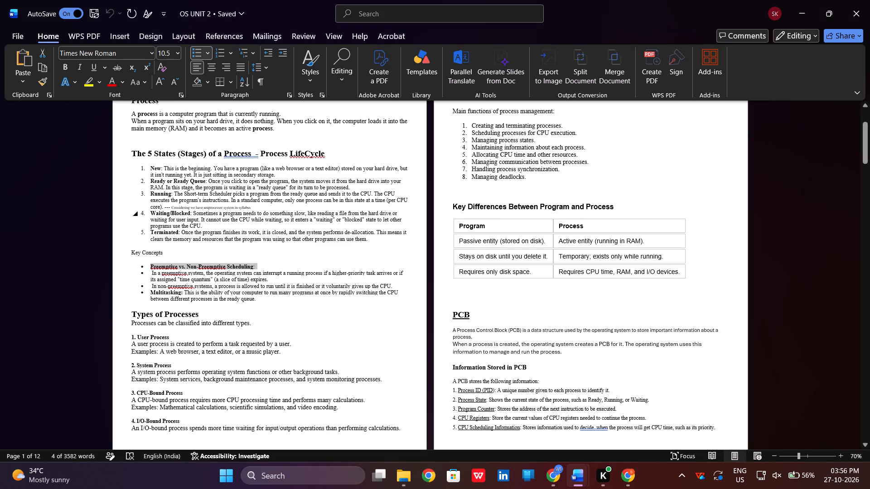
key("alt+Tab")
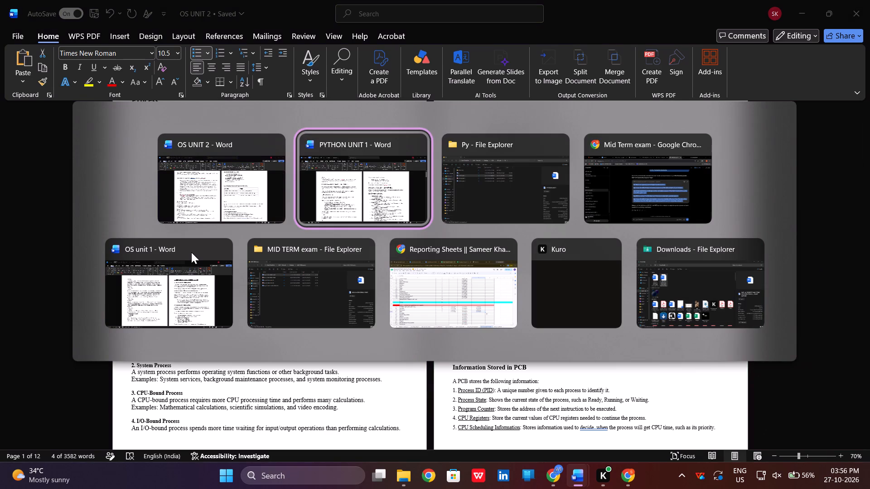
key("alt+Tab")
left_click(154, 173)
right_click(154, 173)
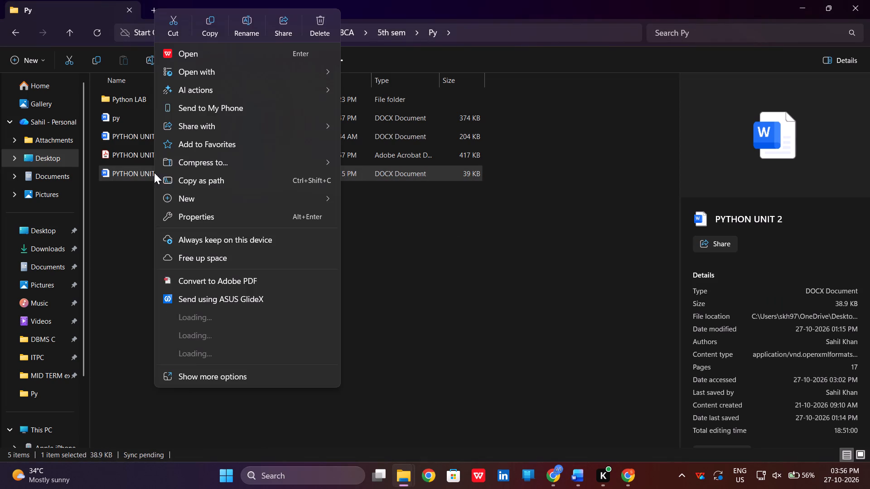
left_click(390, 69)
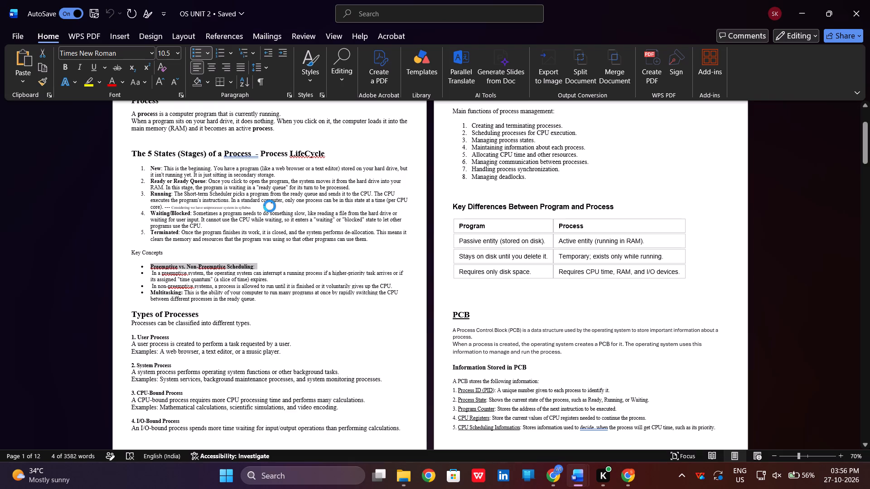
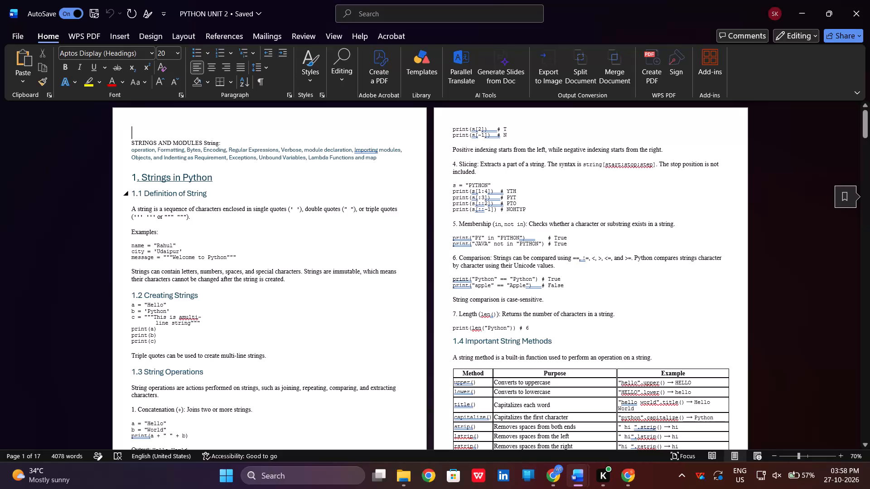
Close the open OS UNIT 2 document, the Downloads folder window and the OS unit 1 document.
key("alt+Tab")
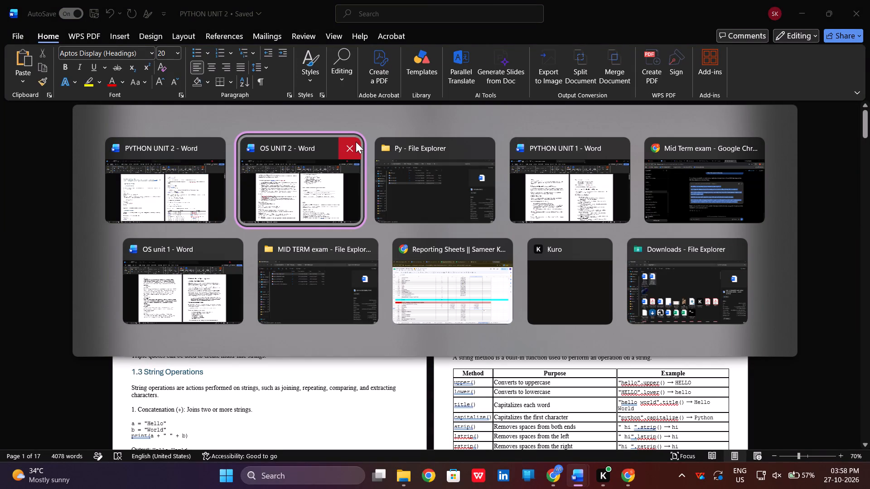
left_click(350, 147, "alt")
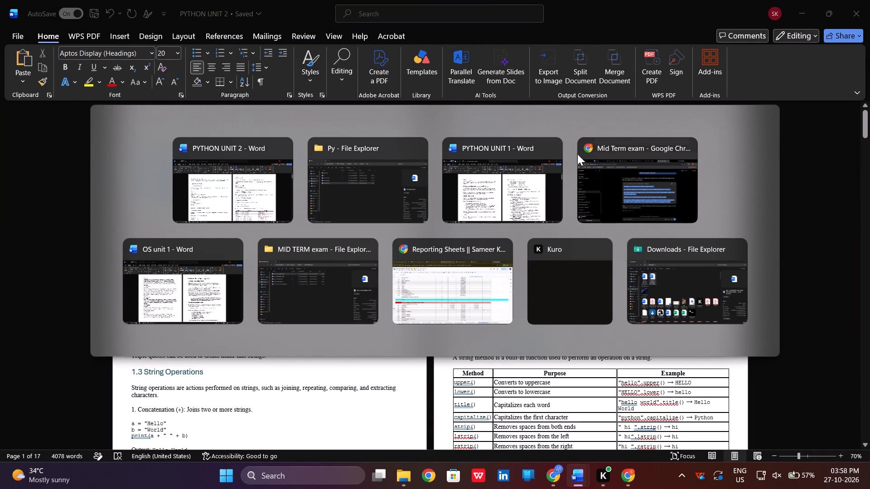
left_click(735, 244, "alt")
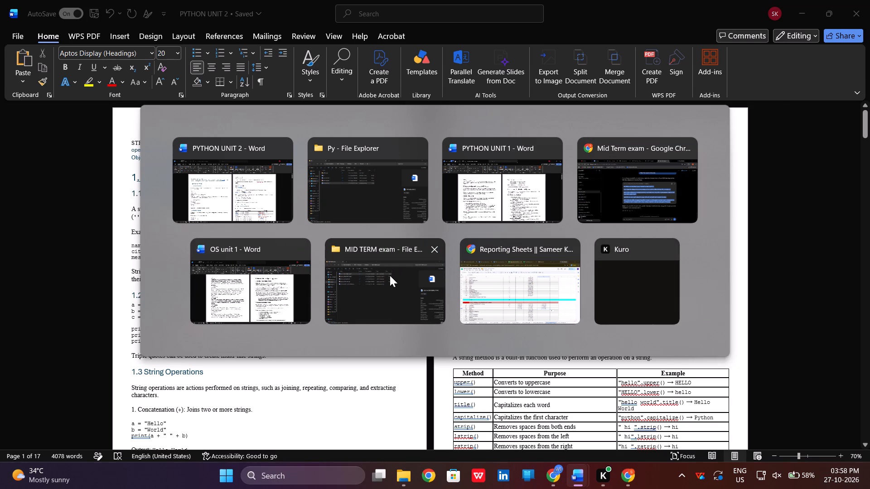
left_click(304, 250, "alt")
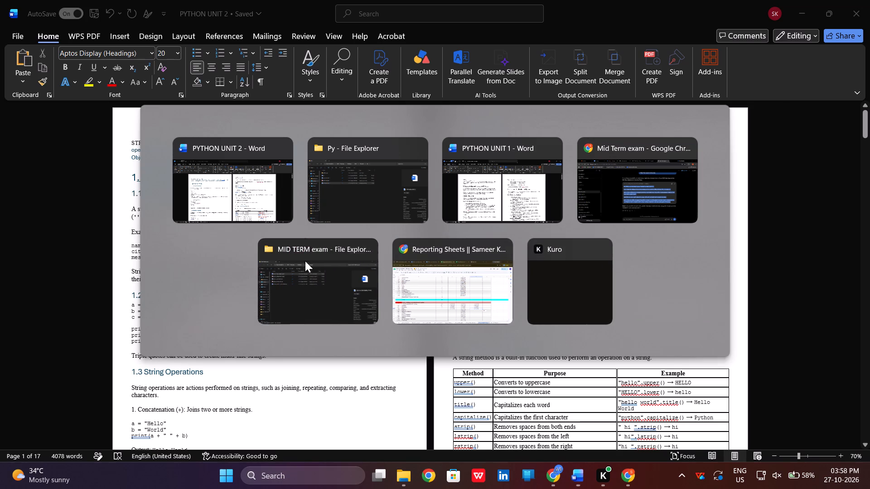
Switch to the MID TERM exam folder and open the BCA 5th SEM PYTHON, WEB DEV document in Word.
left_click(312, 282, "alt")
left_click(159, 177)
right_click(159, 177)
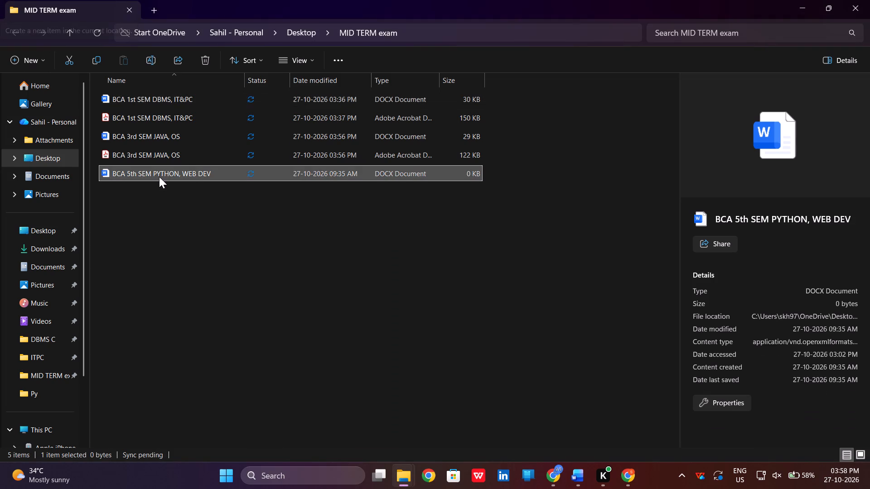
left_click(360, 77)
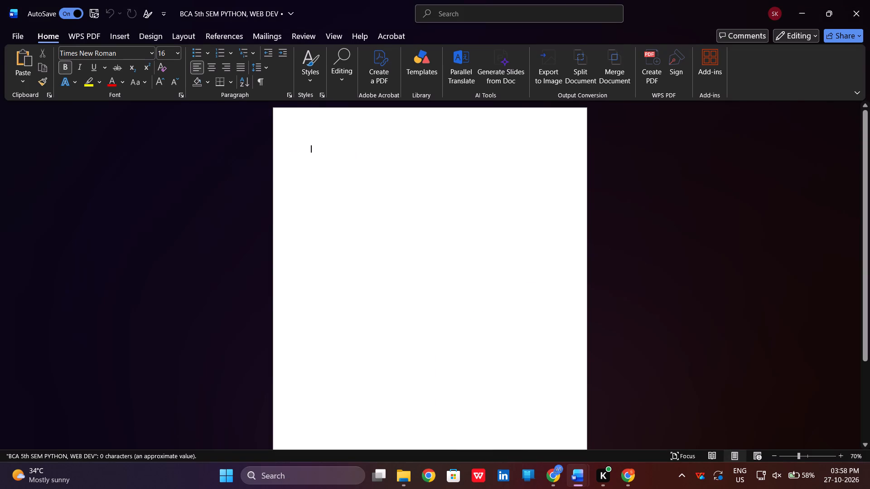
Return to the MID TERM exam folder and open the BCA 3rd SEM JAVA, OS document in Word.
key("alt+Tab")
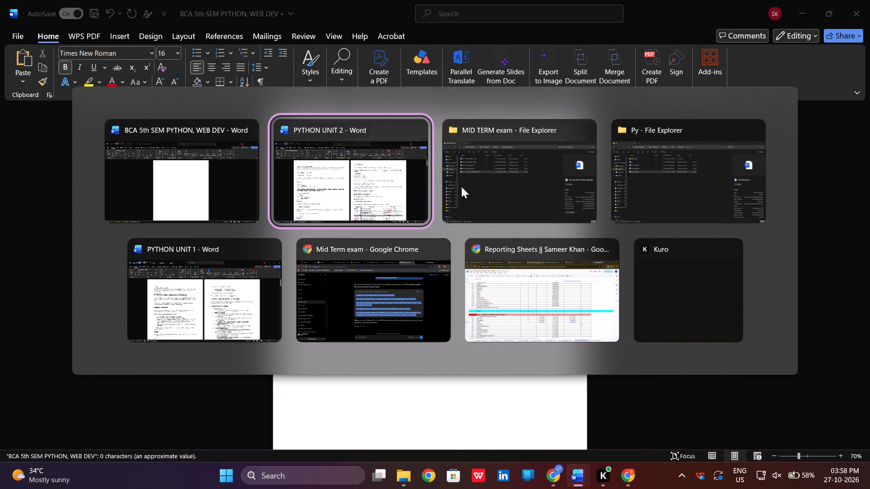
left_click(484, 182, "alt")
left_click(177, 140)
right_click(177, 140)
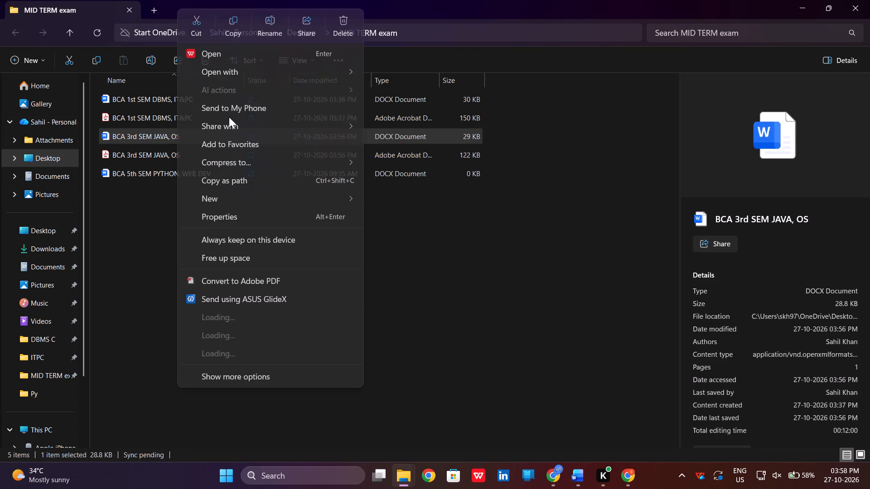
left_click(377, 70)
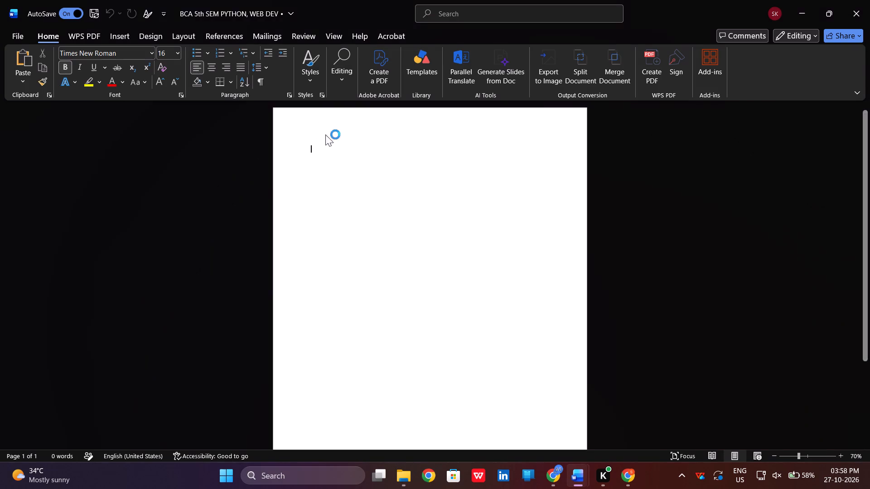
Copy the entire BCA 3rd SEM JAVA, OS question paper into the blank BCA 5th SEM PYTHON, WEB DEV document.
key("ctrl+a")
key("ctrl+c")
key("alt+Tab")
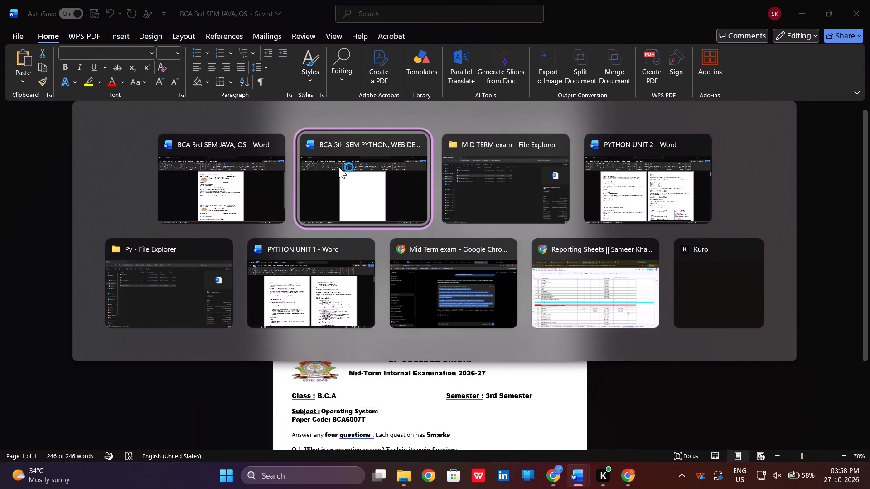
key("ctrl+v")
scroll(335, 174, "up", 3)
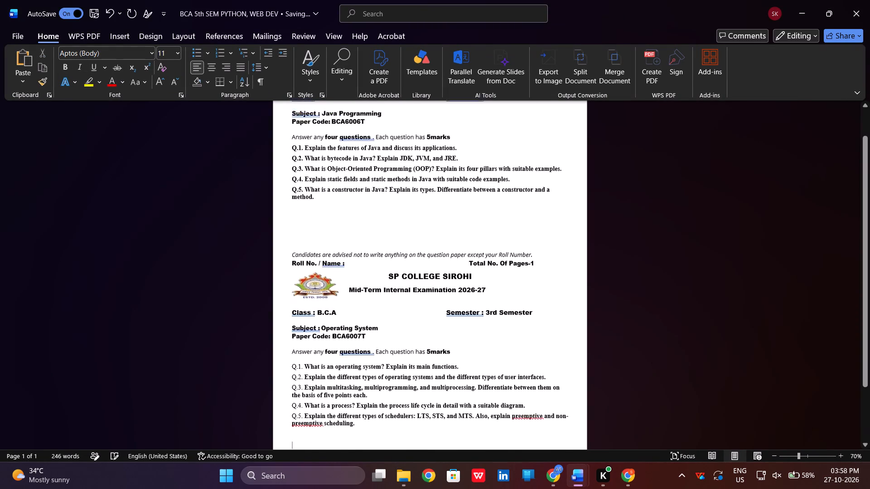
scroll(335, 174, "up", 1)
Close the BCA 3rd SEM JAVA, OS document, minimize the MID TERM exam folder and return to the BCA 5th SEM document.
key("alt+Tab")
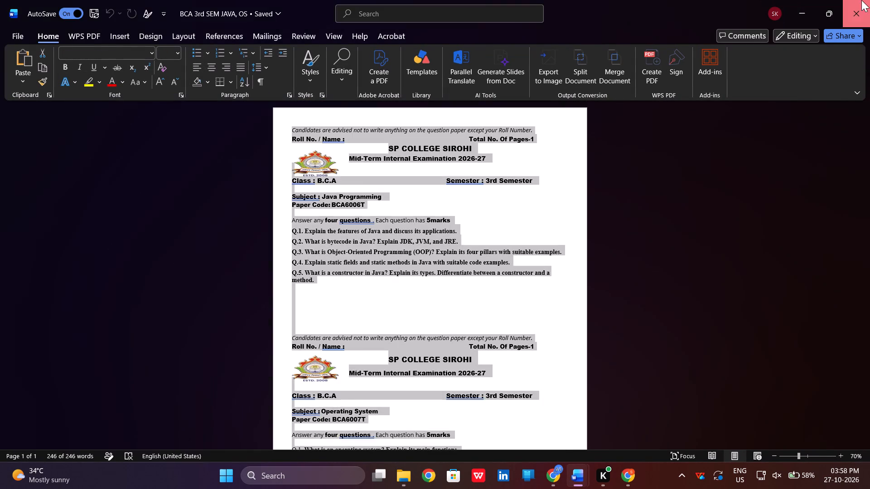
left_click(861, 0)
key("alt+Tab")
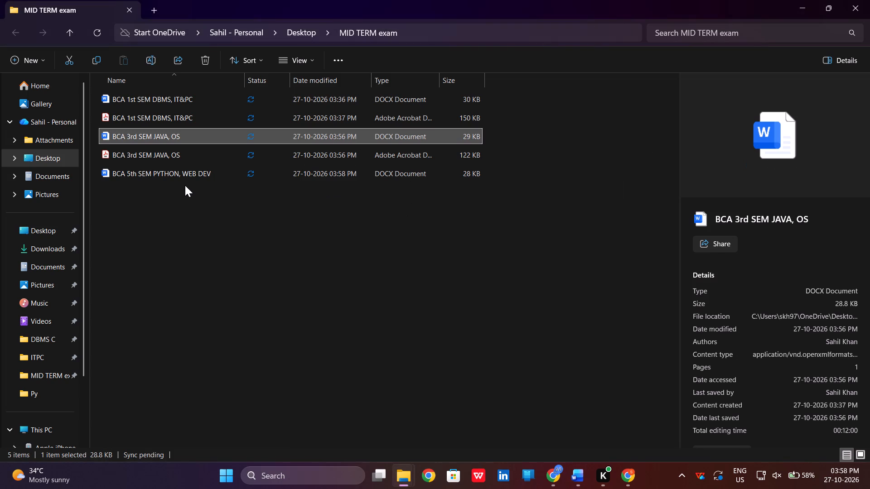
left_click(798, 0)
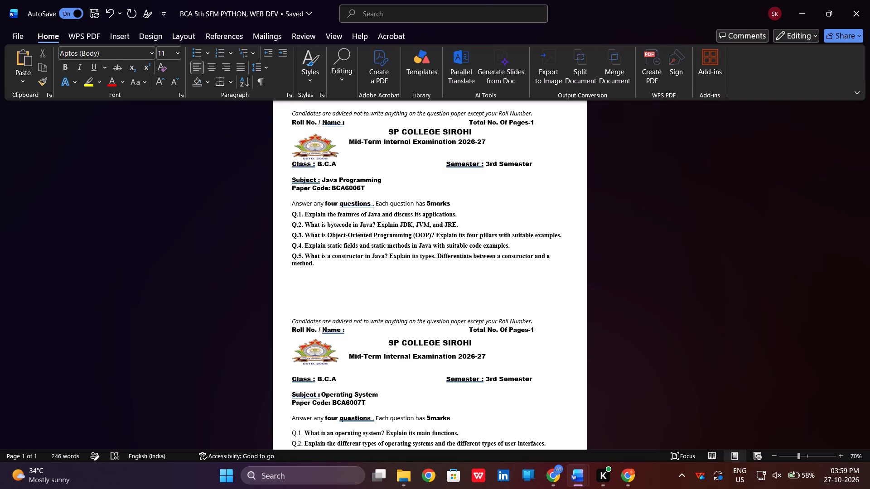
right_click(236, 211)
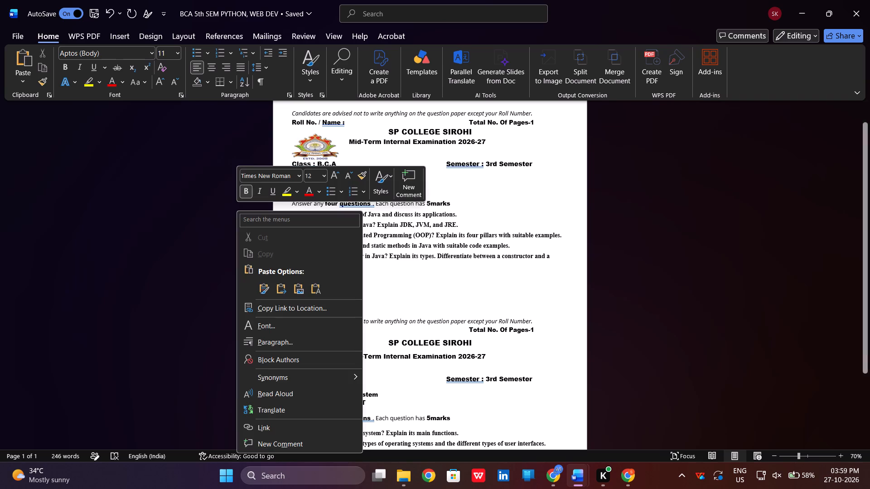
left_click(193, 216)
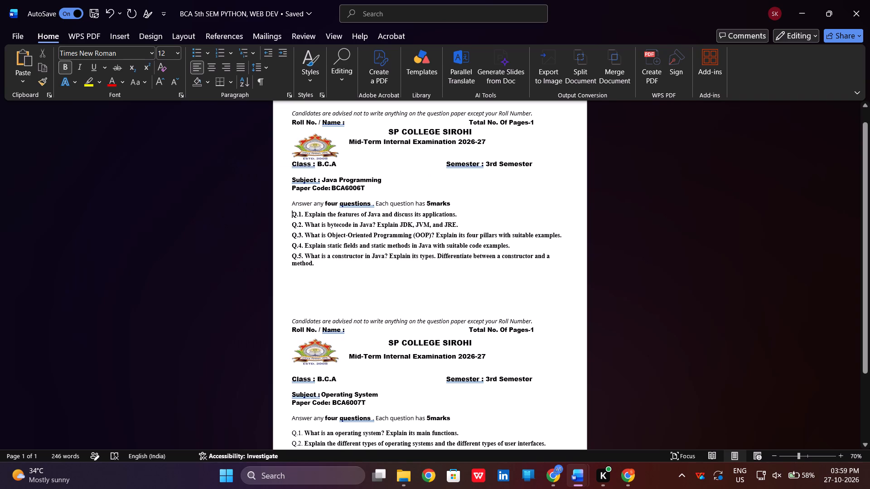
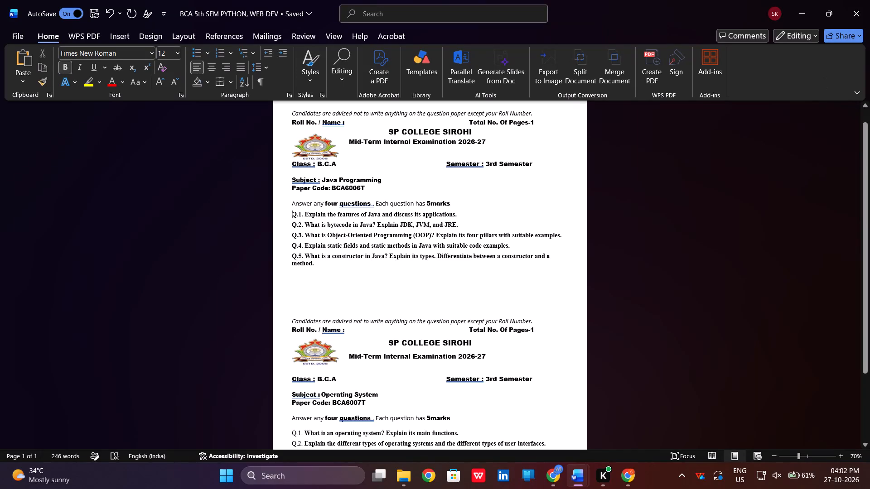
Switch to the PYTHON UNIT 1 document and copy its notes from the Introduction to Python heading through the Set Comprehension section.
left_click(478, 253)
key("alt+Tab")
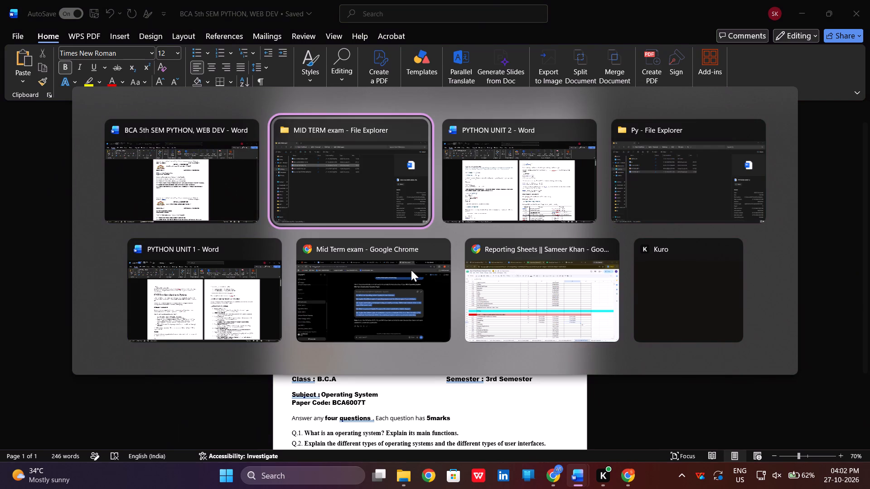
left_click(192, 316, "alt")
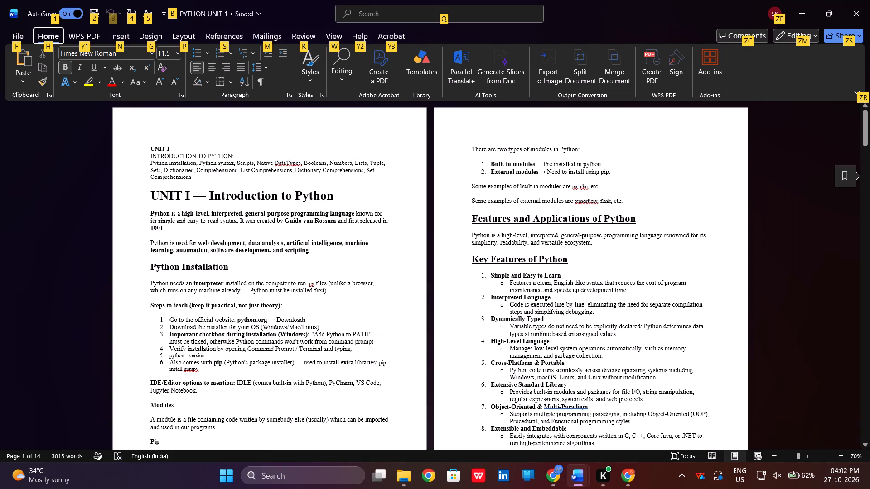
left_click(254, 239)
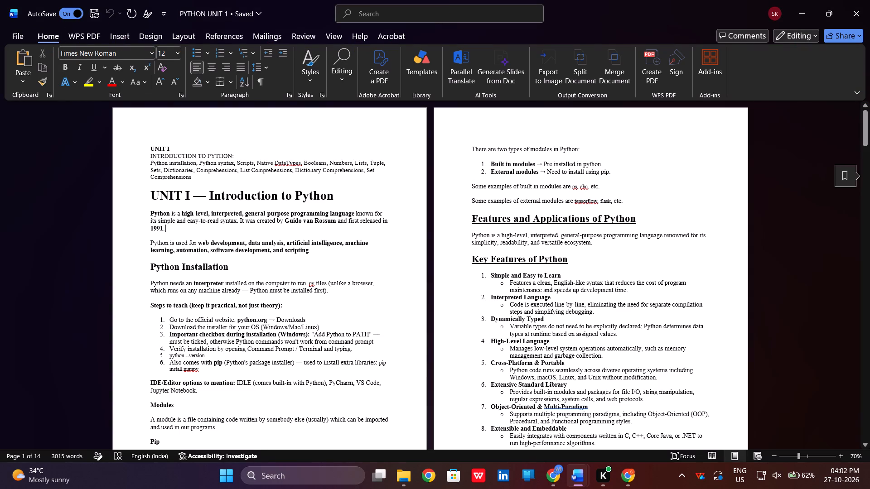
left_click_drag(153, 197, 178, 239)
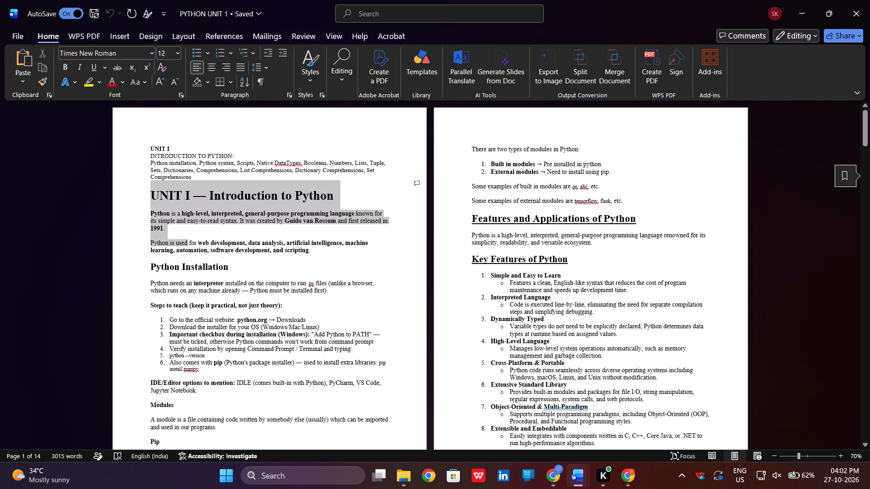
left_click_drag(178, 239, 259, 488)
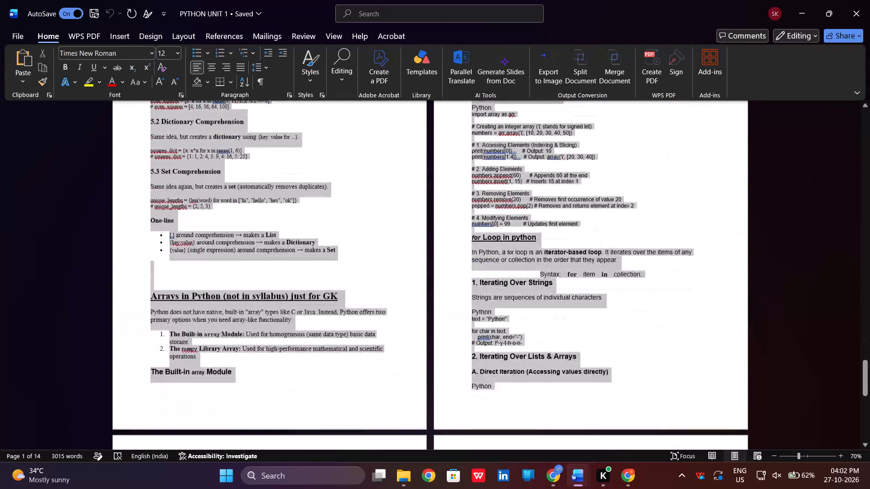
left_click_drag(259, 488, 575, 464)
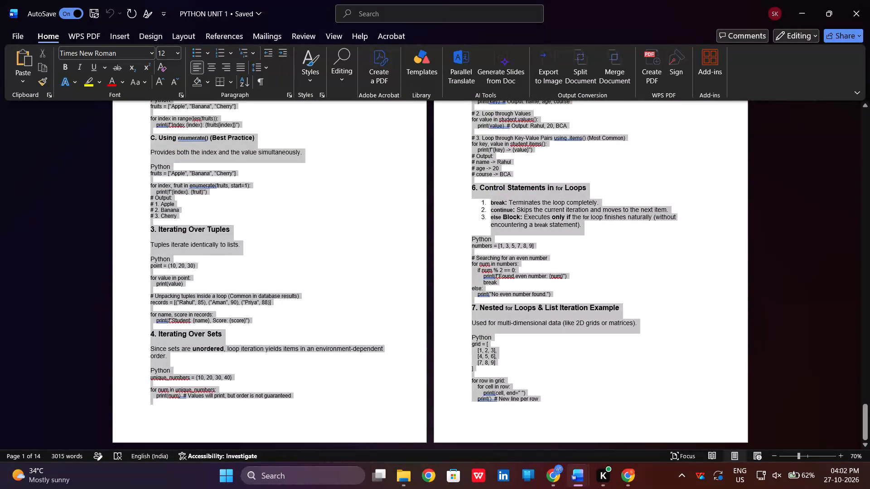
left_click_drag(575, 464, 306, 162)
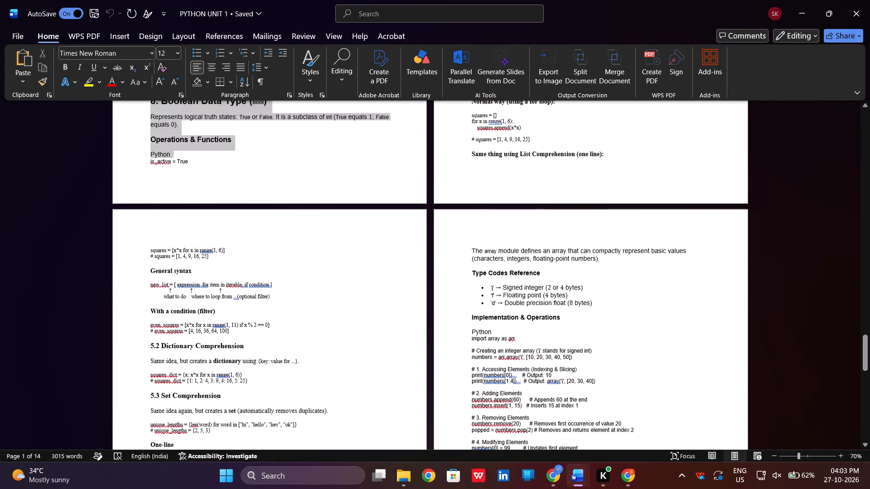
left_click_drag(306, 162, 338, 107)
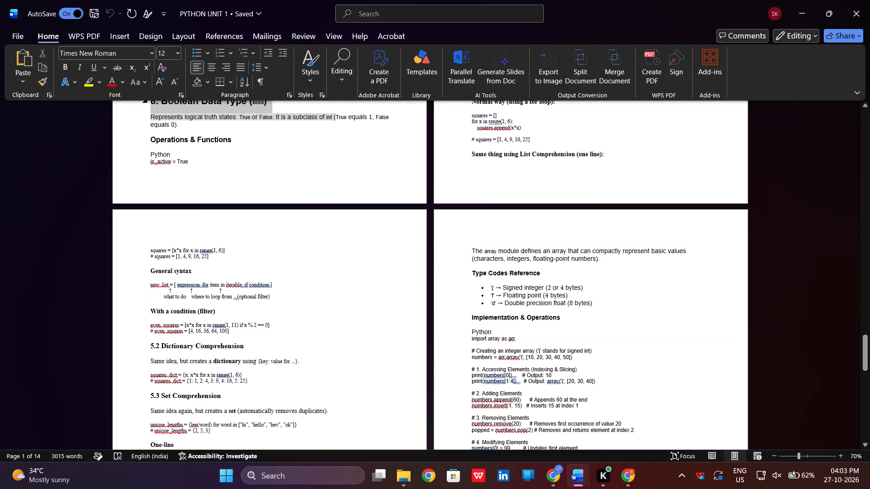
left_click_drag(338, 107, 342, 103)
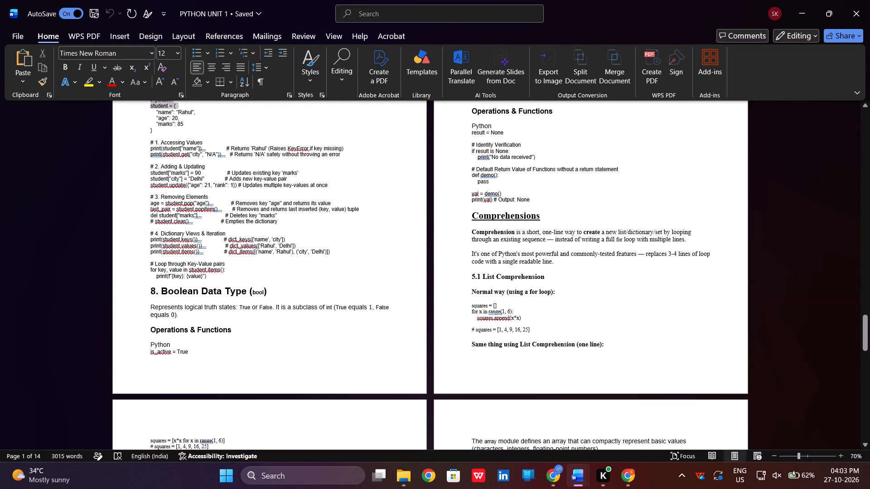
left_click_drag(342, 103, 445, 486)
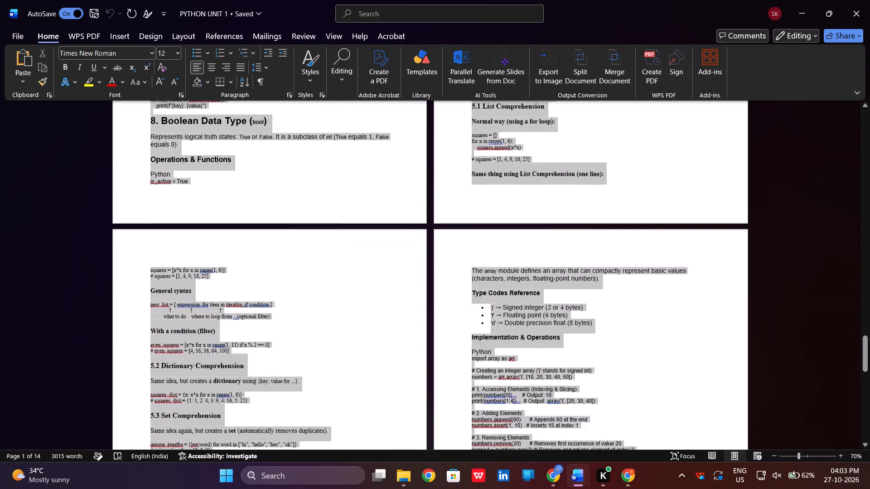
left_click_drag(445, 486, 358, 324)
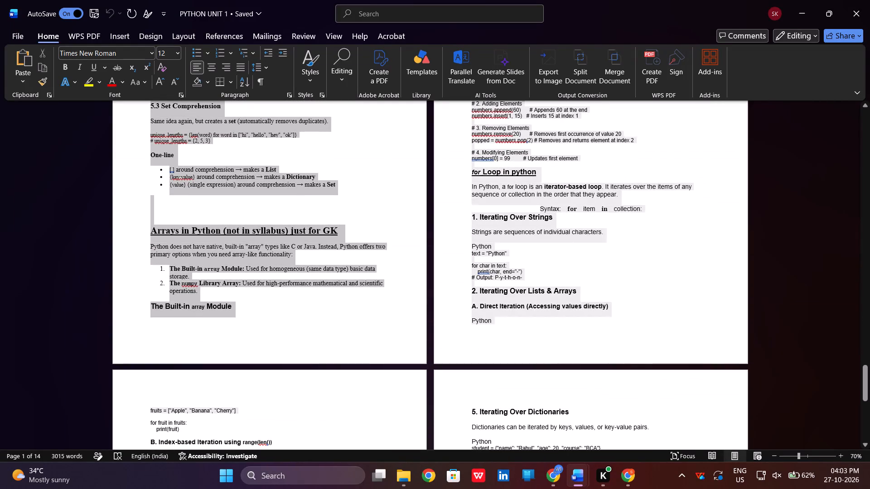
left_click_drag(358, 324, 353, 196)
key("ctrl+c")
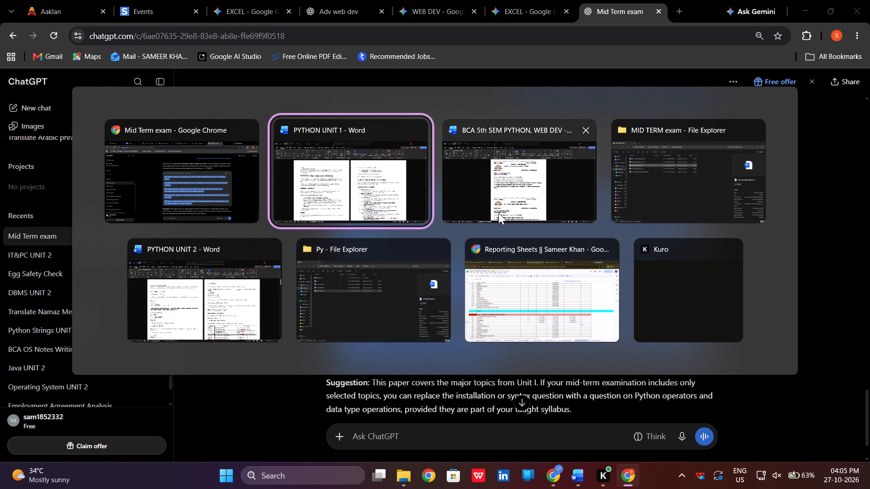
left_click(537, 204, "alt")
left_click(304, 264)
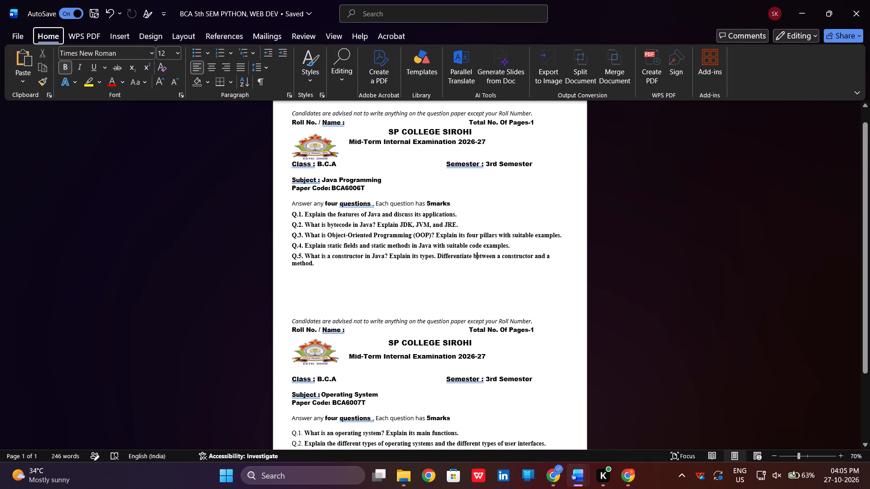
left_click_drag(326, 267, 282, 216)
key("ctrl+v")
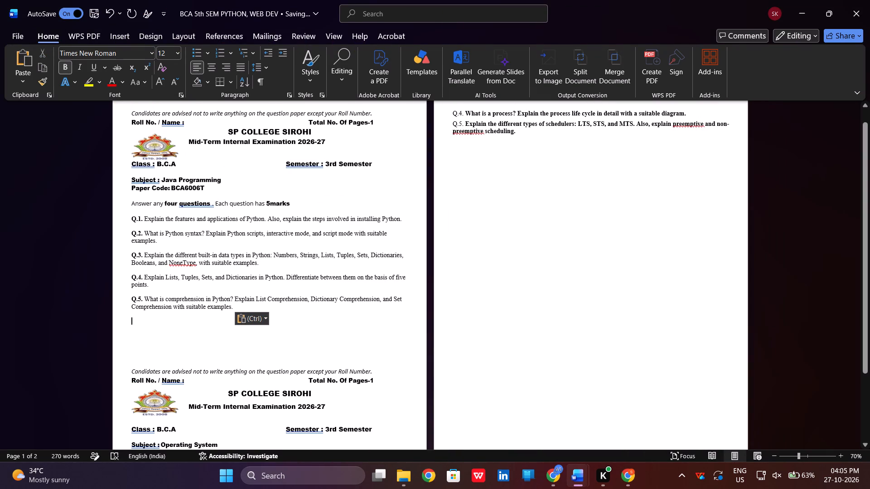
left_click(179, 292)
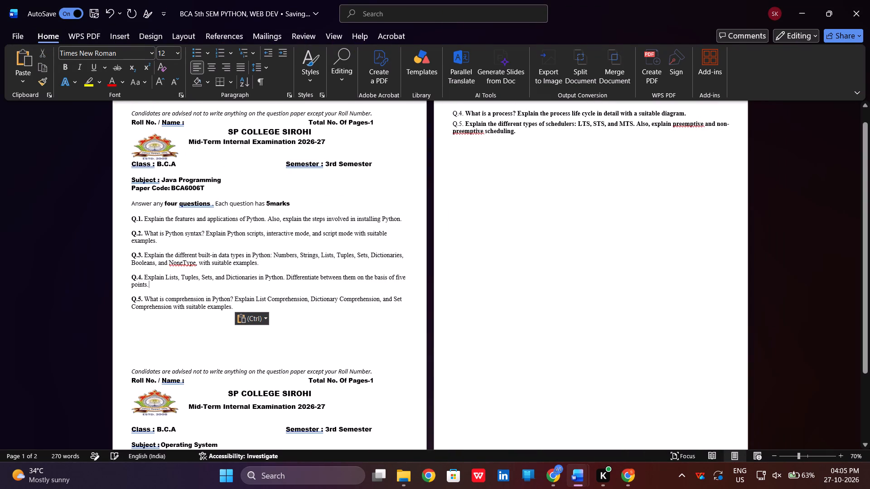
left_click(181, 261)
left_click(159, 310)
Switch to the PYTHON UNIT 2 document and look through its syllabus lines and the Strings in Python notes.
key("alt+Tab")
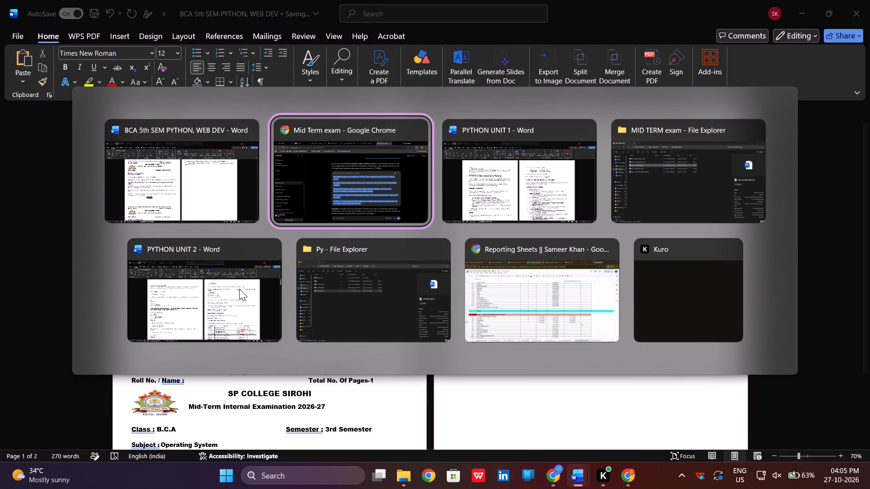
left_click(161, 312, "alt")
scroll(198, 230, "up", 1)
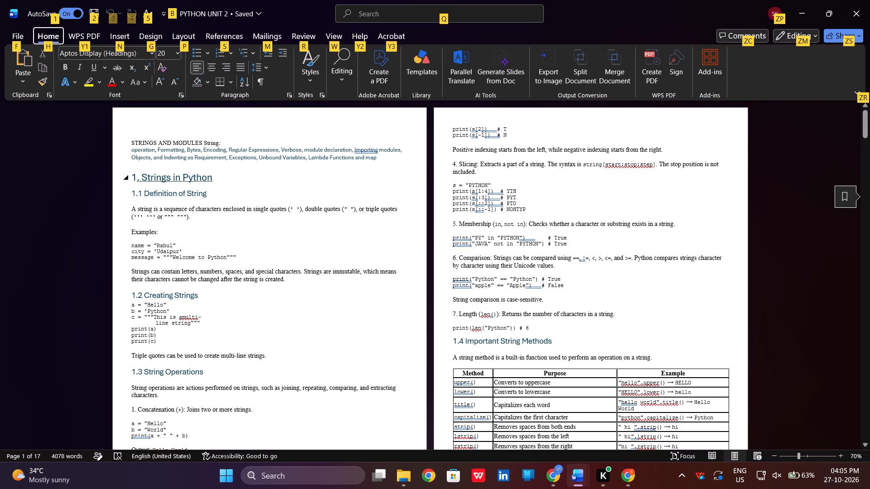
scroll(261, 321, "down", 4)
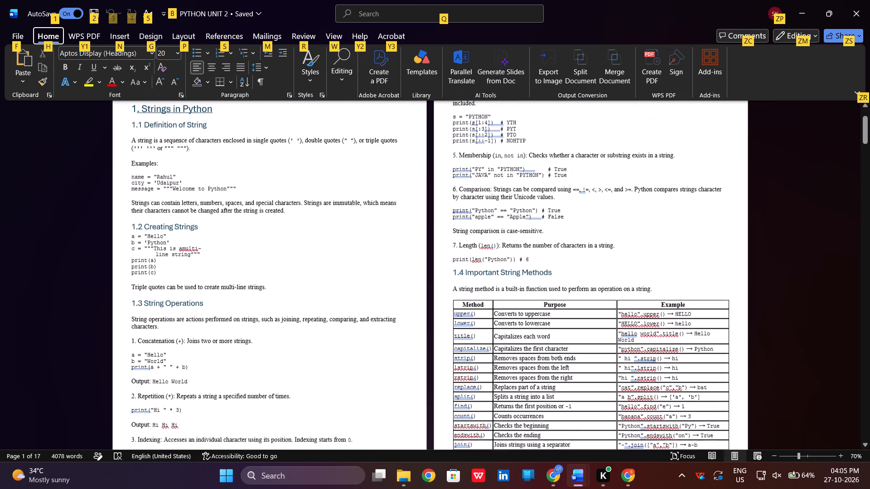
scroll(261, 321, "down", 2)
scroll(261, 321, "up", 5)
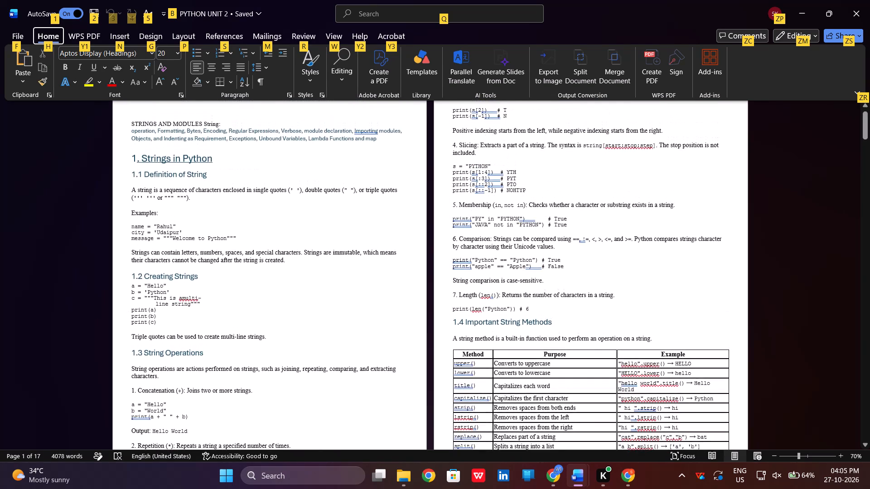
scroll(261, 321, "up", 2)
scroll(261, 321, "down", 2)
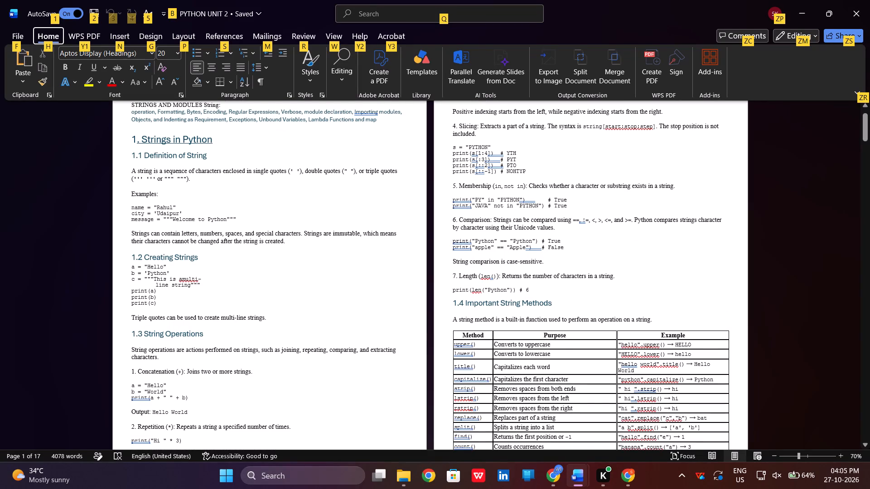
scroll(468, 280, "up", 1)
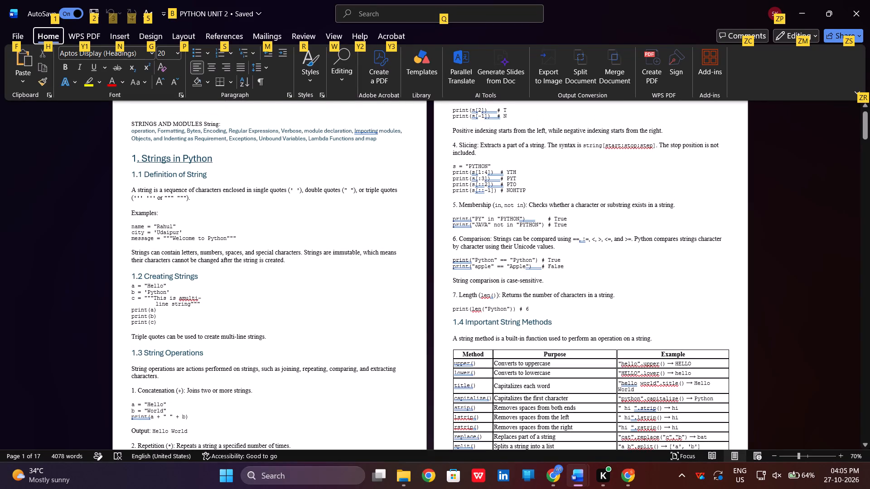
scroll(468, 280, "down", 2)
scroll(468, 280, "up", 2)
scroll(468, 280, "down", 5)
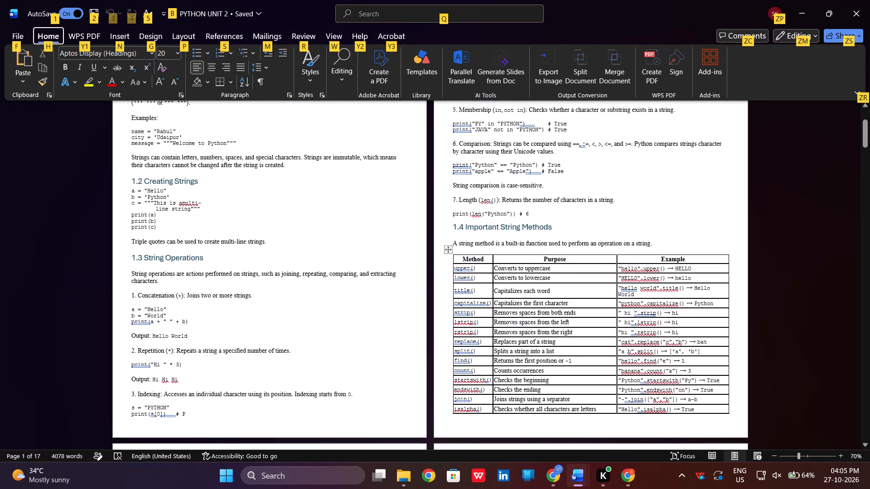
scroll(468, 280, "up", 2)
Return to the BCA 5th SEM paper and replace the Q.4 text with "What is pip and Module in Python".
key("alt+Tab")
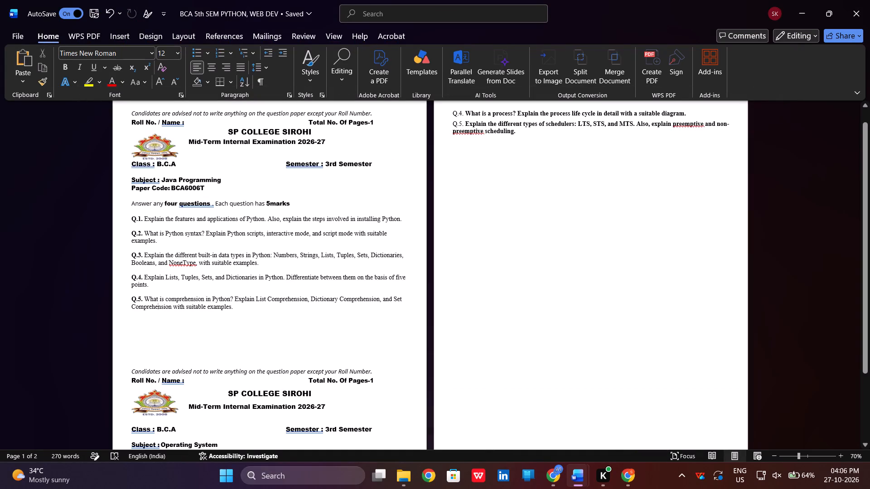
left_click_drag(258, 264, 192, 260)
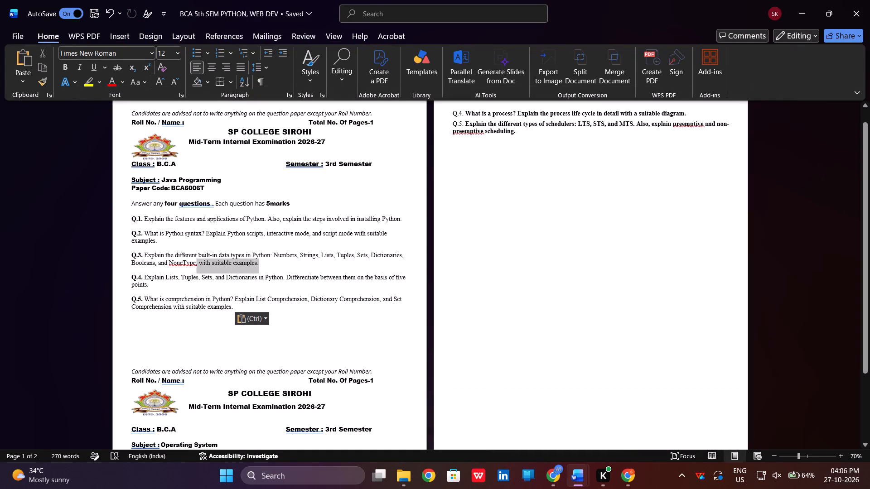
left_click_drag(192, 260, 141, 254)
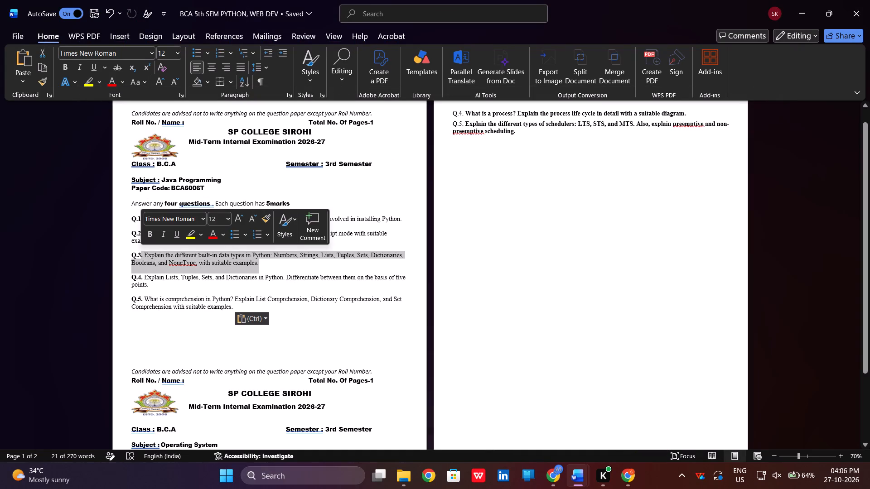
left_click(197, 269)
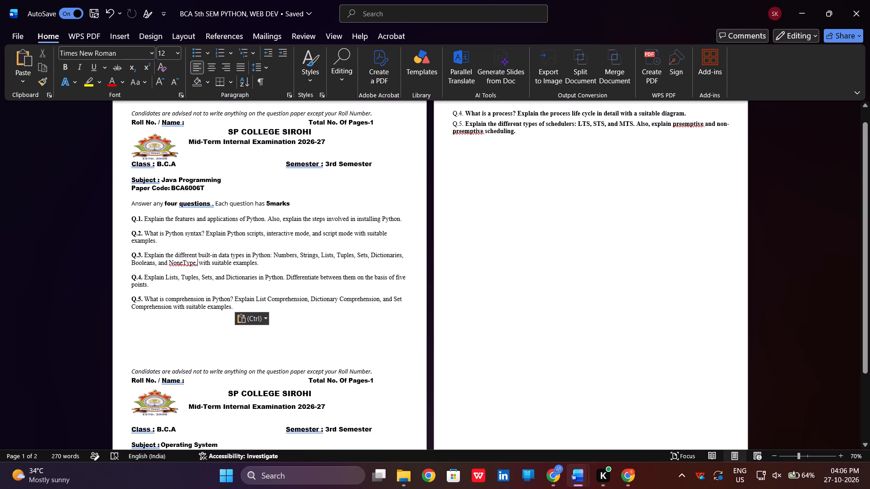
left_click_drag(158, 282, 154, 281)
left_click_drag(154, 281, 148, 277)
key("BackSpace")
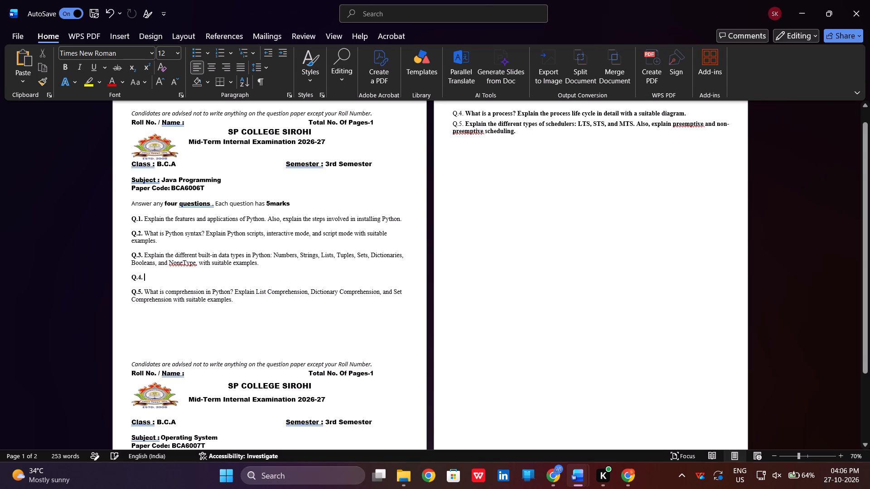
type("Explain")
key("space")
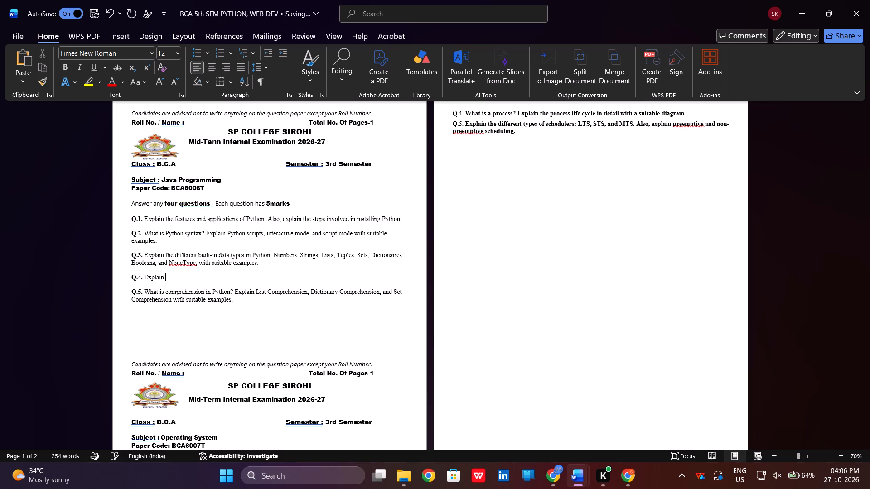
type("wa")
key("ctrl+BackSpace")
key("BackSpace")
key("ctrl+BackSpace")
type("What is pip and Mo")
key("u")
key("BackSpace")
type("dule in Python")
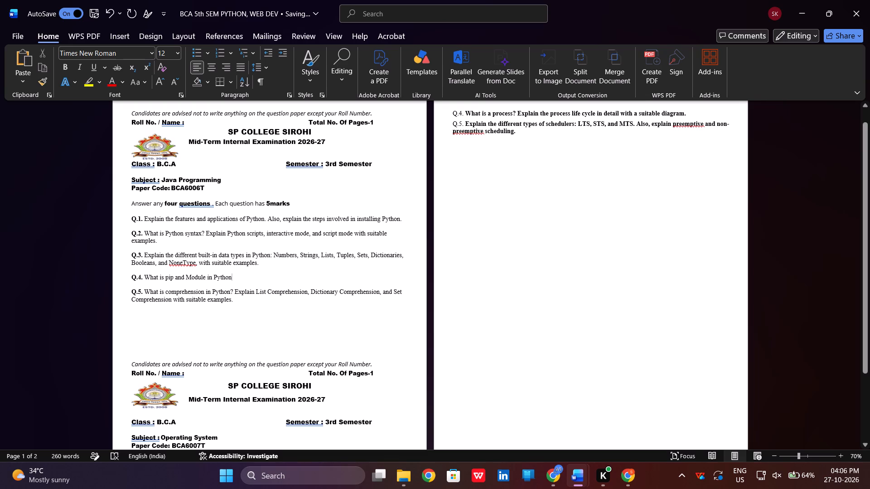
Delete the sentence "Also, explain the steps involved in installing Python." from Q.1.
left_click_drag(409, 218, 267, 219)
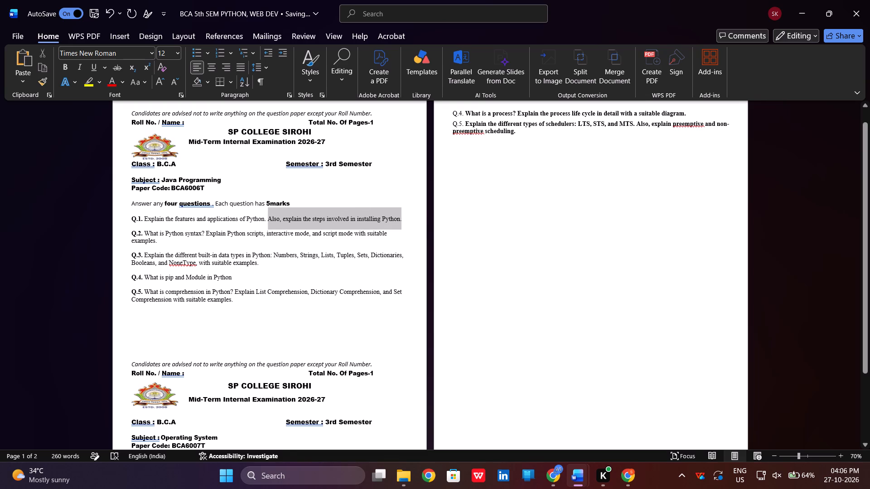
left_click_drag(267, 219, 267, 219)
key("BackSpace")
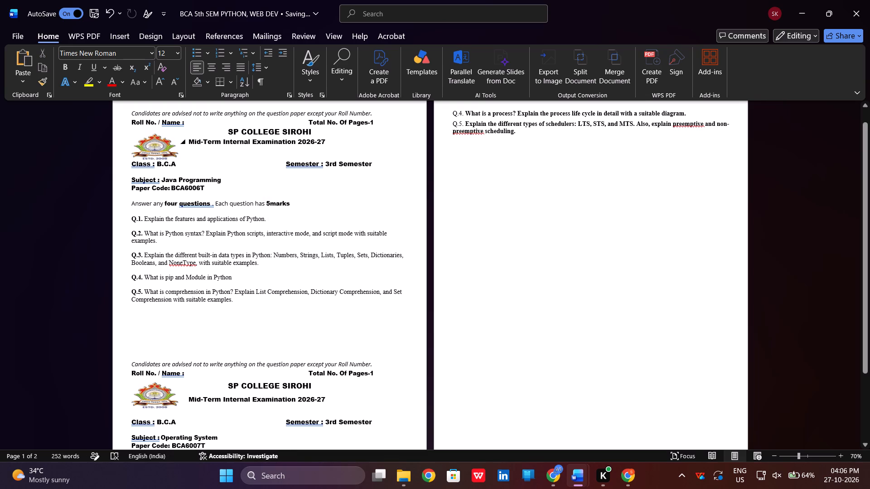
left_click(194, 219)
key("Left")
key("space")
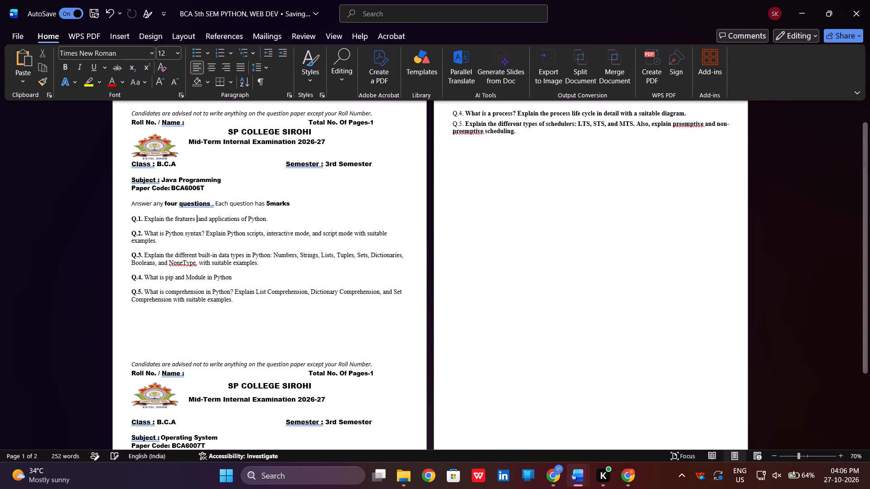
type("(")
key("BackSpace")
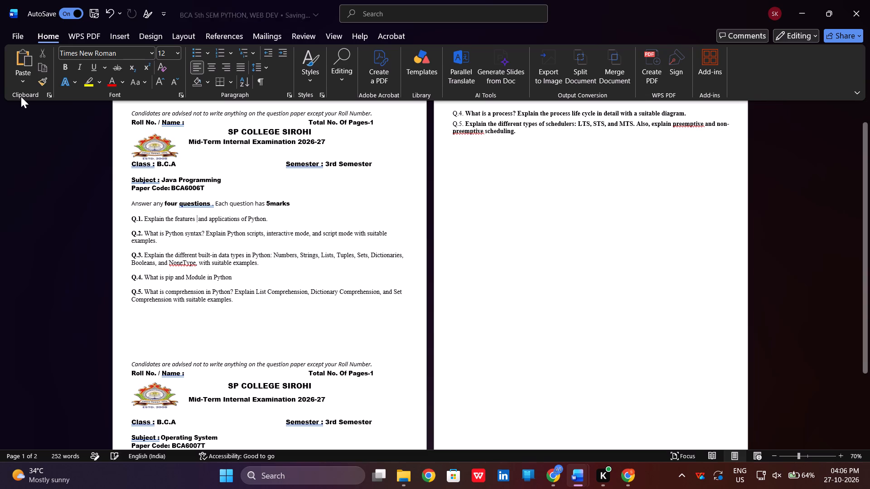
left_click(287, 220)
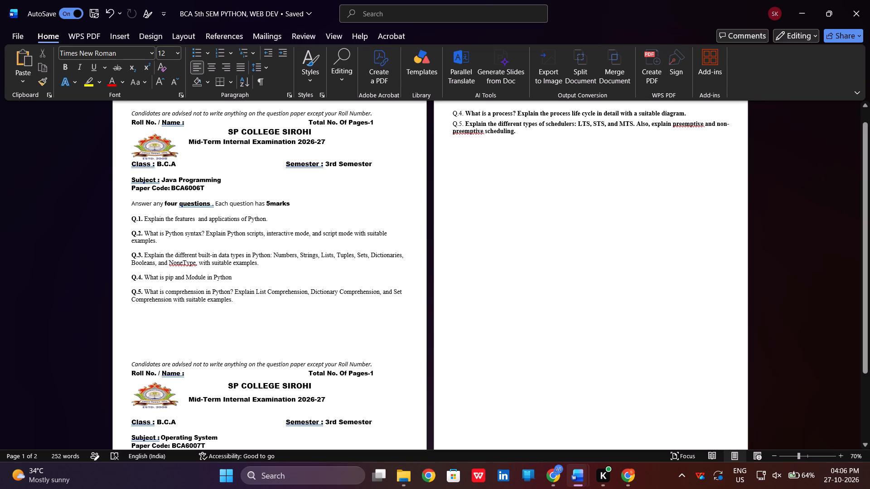
Switch to the PYTHON UNIT 1 document and look through its notes on applications, syntax, scripts and native data types.
key("alt+Tab")
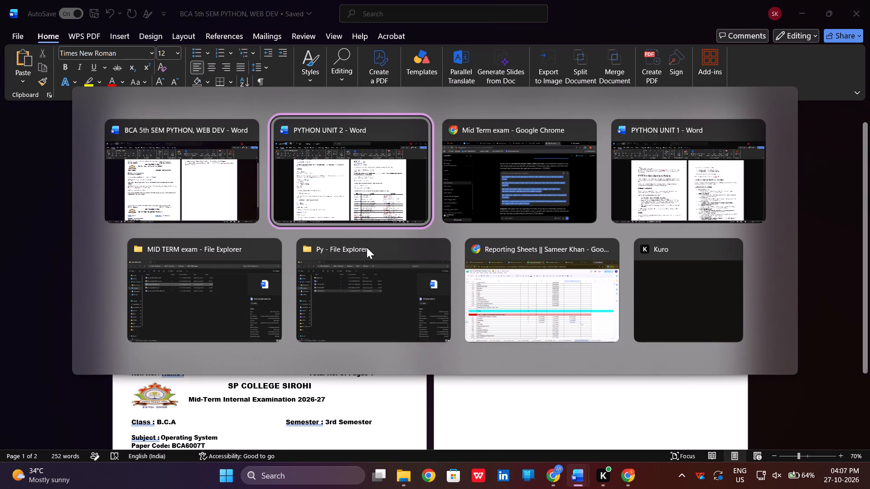
scroll(333, 240, "up", 4)
key("alt+Tab")
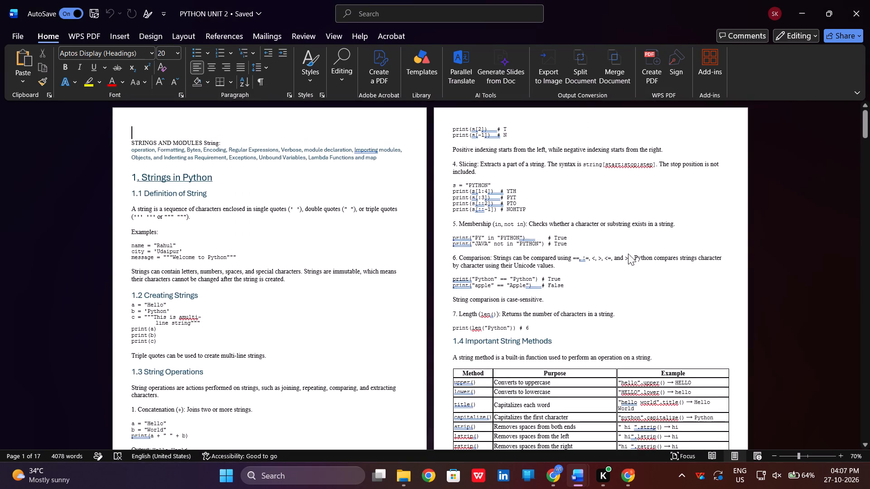
key("alt+Tab")
key("alt+Tab")
scroll(604, 266, "down", 13)
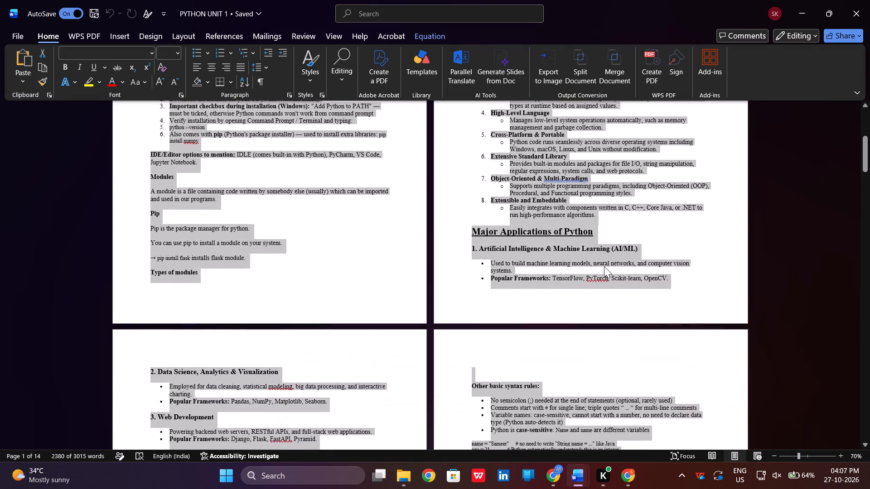
left_click(604, 266)
scroll(604, 266, "down", 16)
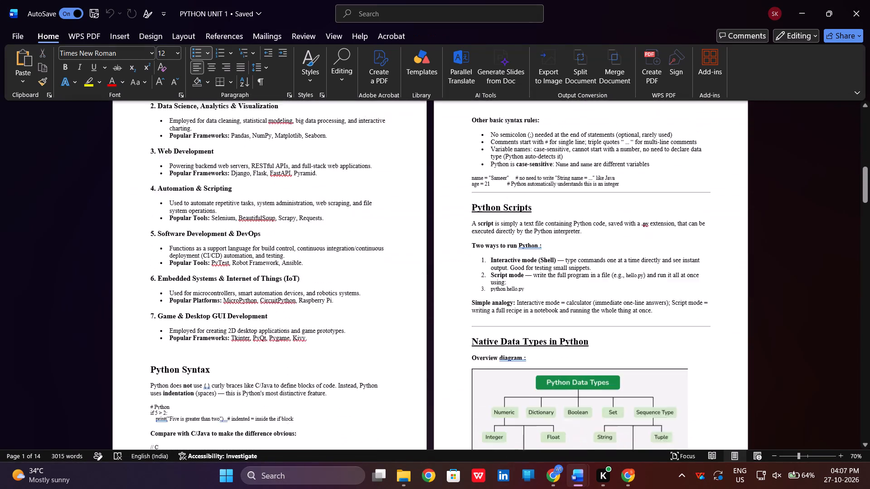
scroll(546, 244, "down", 2)
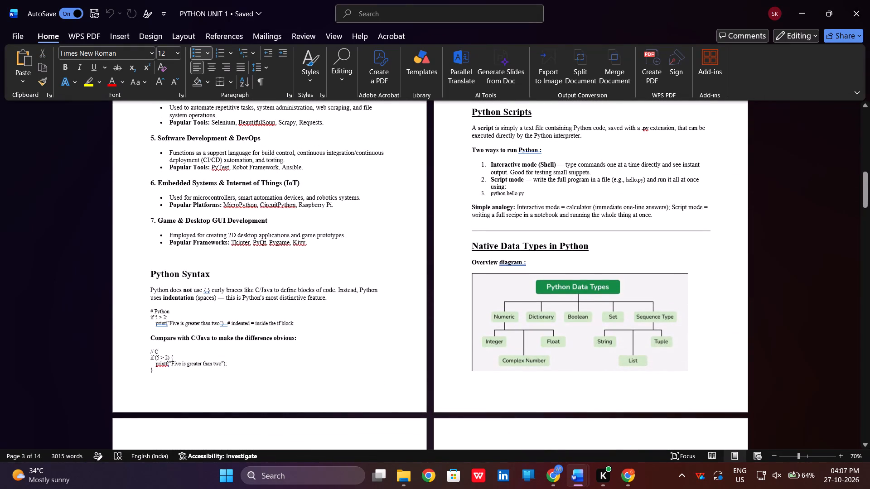
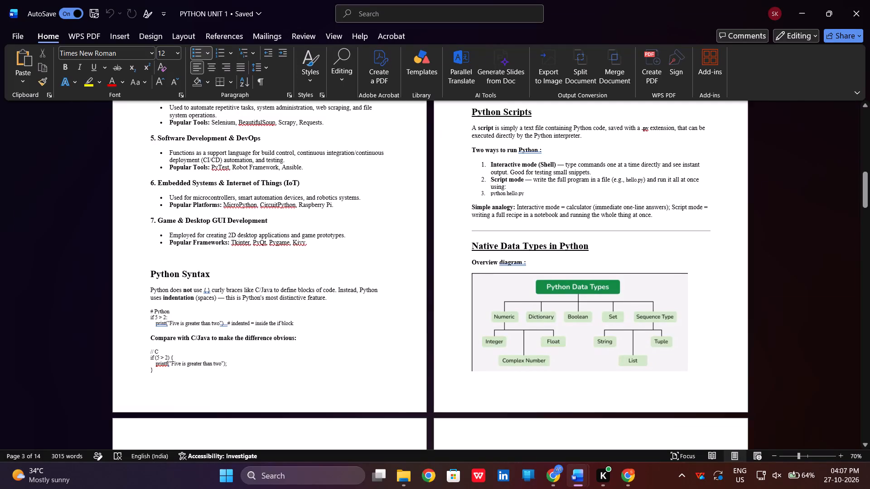
Check the Q.2 wording in the exam paper against the PYTHON UNIT 1 notes on syntax and scripts.
key("alt+Tab")
key("alt+Tab")
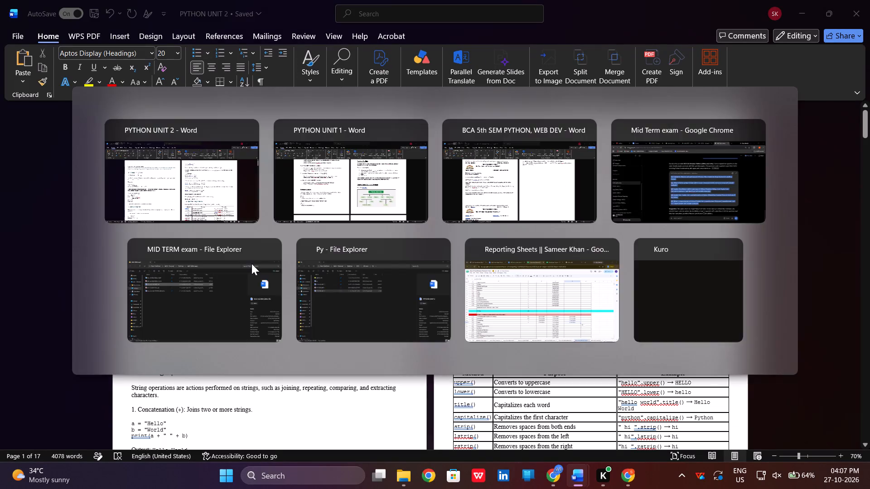
key("alt+Tab")
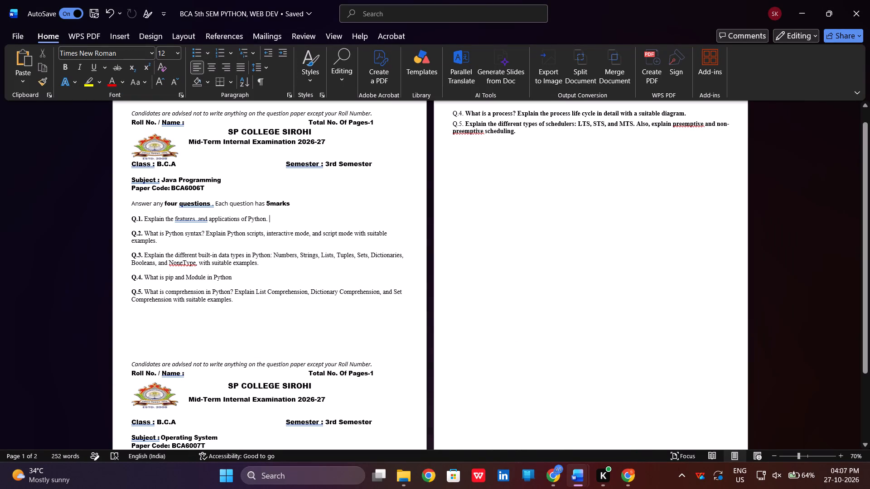
key("alt+Tab")
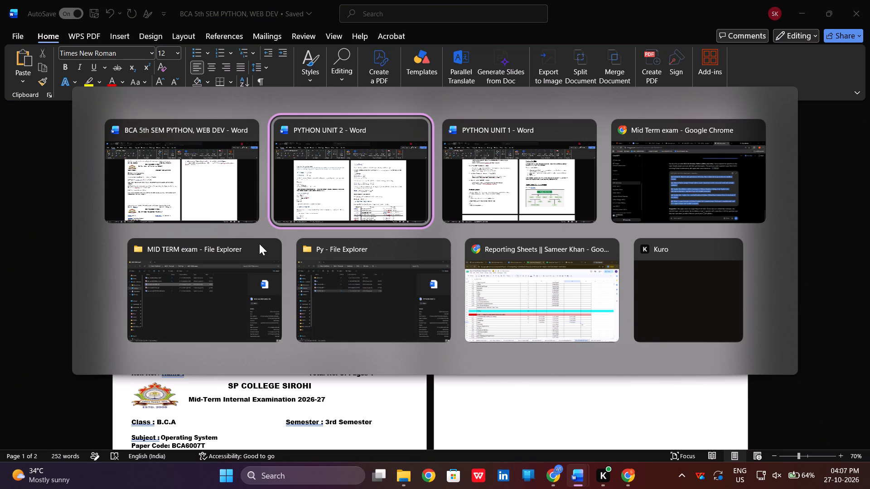
key("alt+Tab")
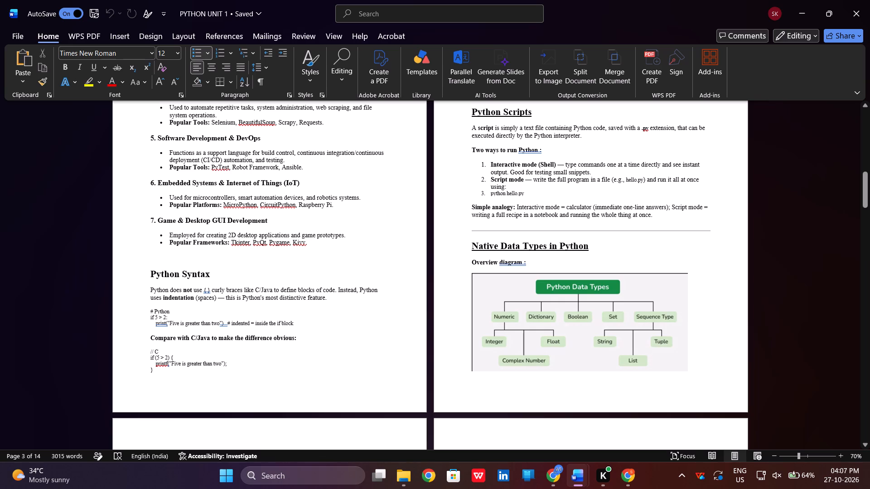
scroll(211, 302, "up", 1)
key("alt+Tab")
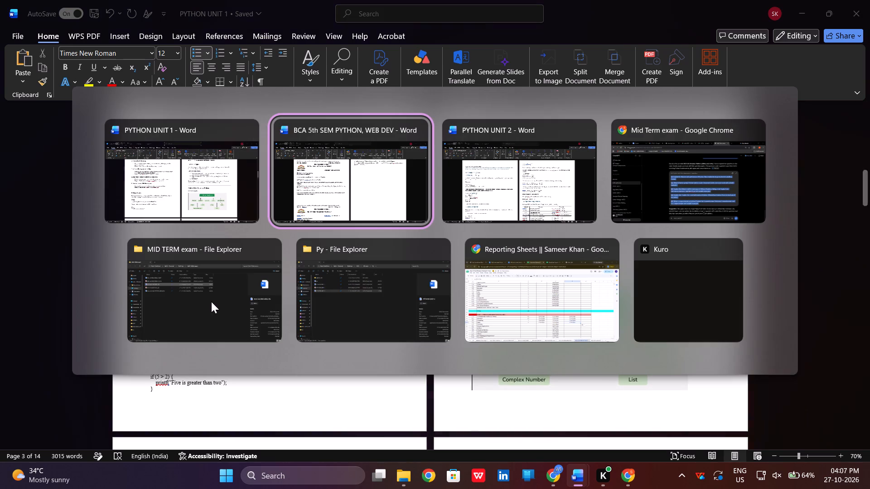
key("alt+Tab")
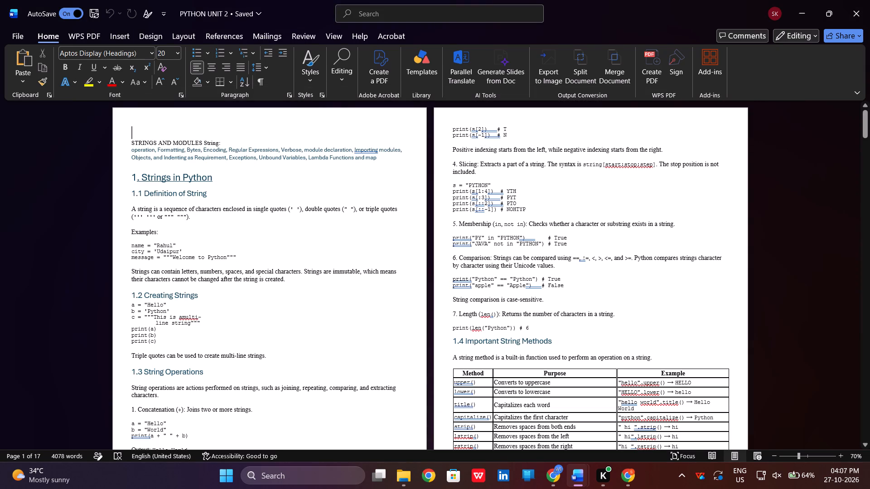
In the BCA 5th SEM paper, insert ", How is it different from C++ and Java" after "What is Python syntax" in Q.2.
key("alt+Tab")
key("alt+Tab")
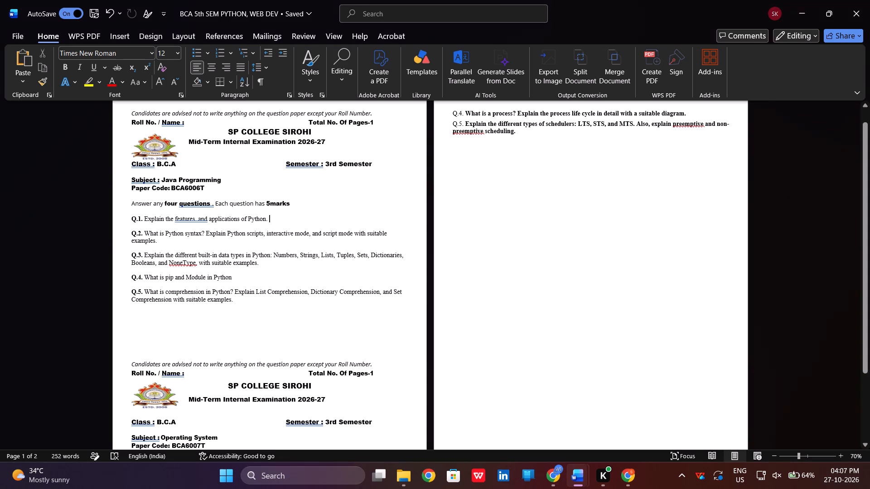
left_click(205, 235)
key("Left")
type(", How is it differ")
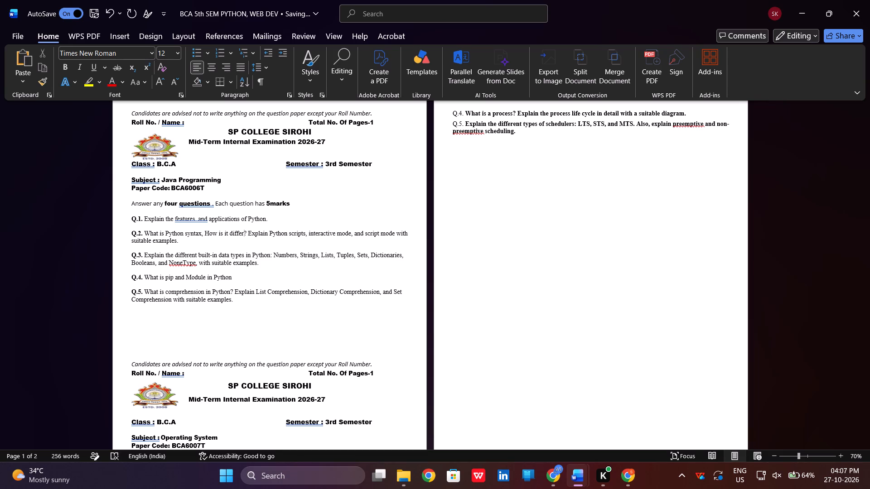
type("ent")
key("space")
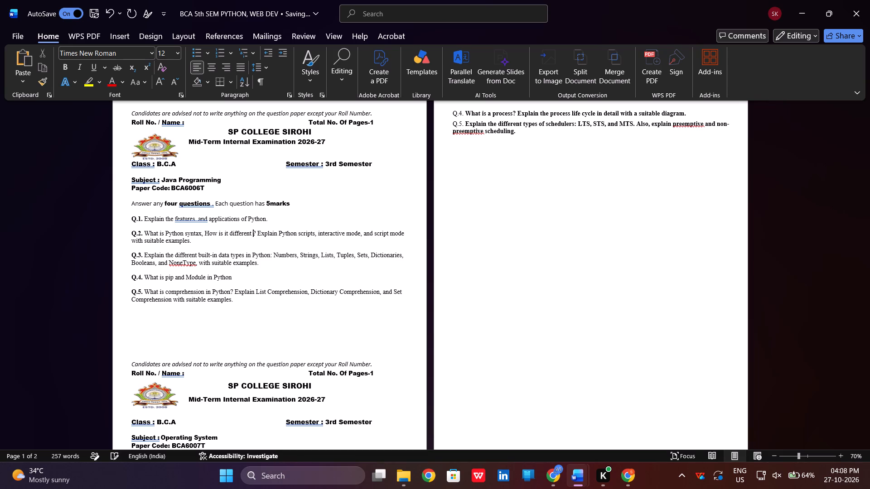
type("from")
key("space")
key("shift+c")
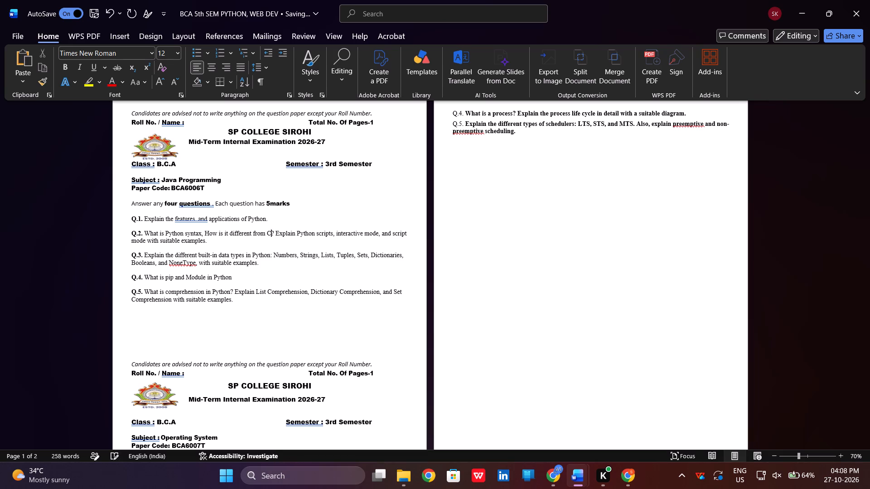
type("++ and JAVA")
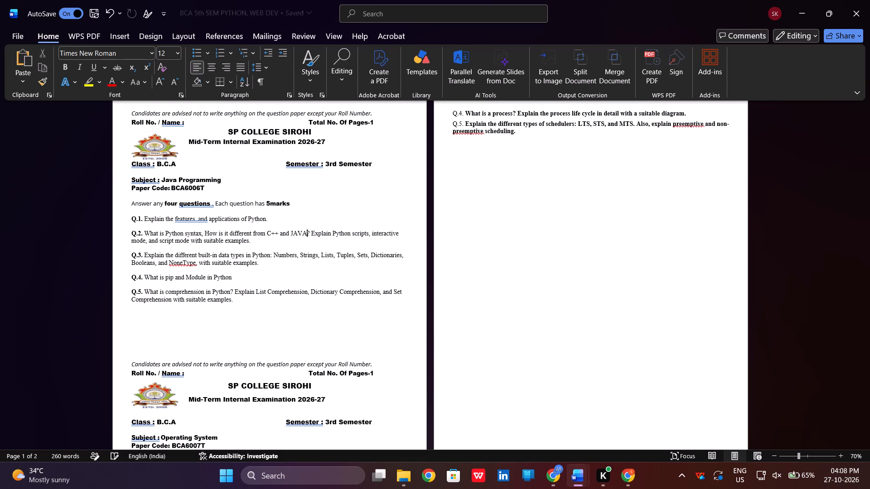
key("BackSpace")
key("BackSpace")
key("BackSpace")
type("ava")
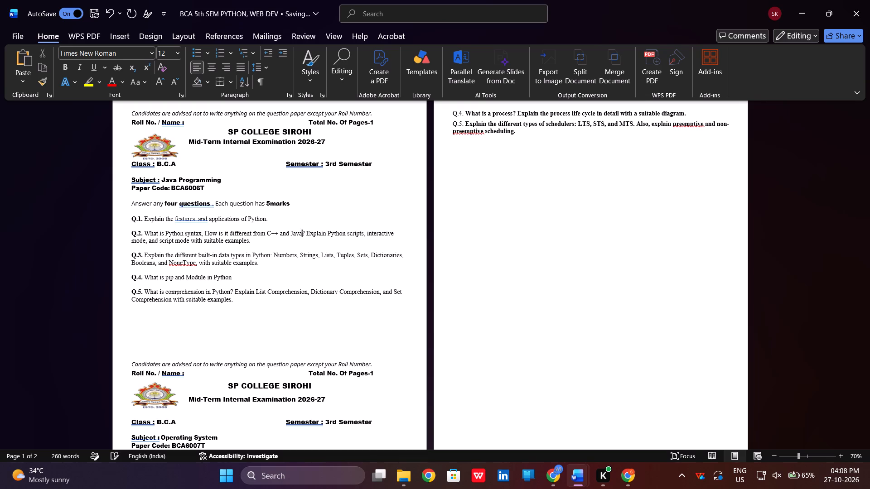
key("BackSpace")
key("BackSpace")
type("va")
key("space")
key("BackSpace")
Delete "with suitable examples" from the end of Q.2, ending the question with a period after "script mode".
left_click(304, 235)
left_click(305, 230)
left_click(309, 236)
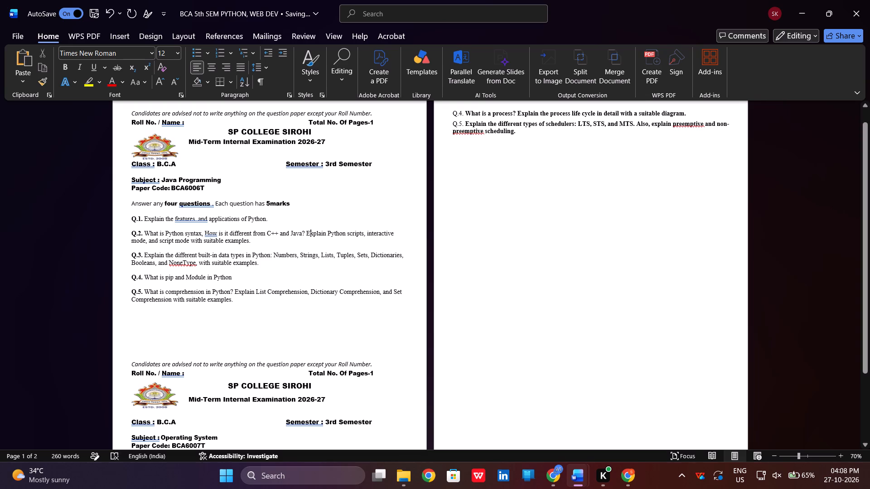
left_click_drag(256, 241, 168, 237)
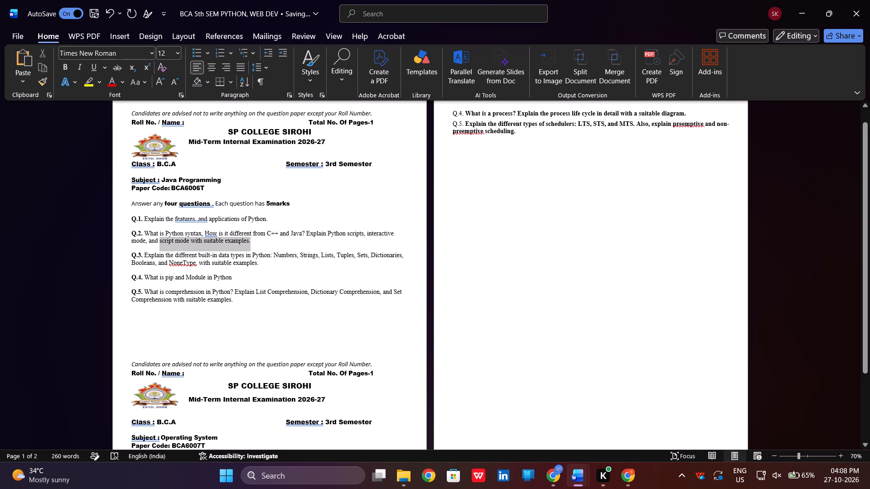
left_click_drag(168, 237, 190, 243)
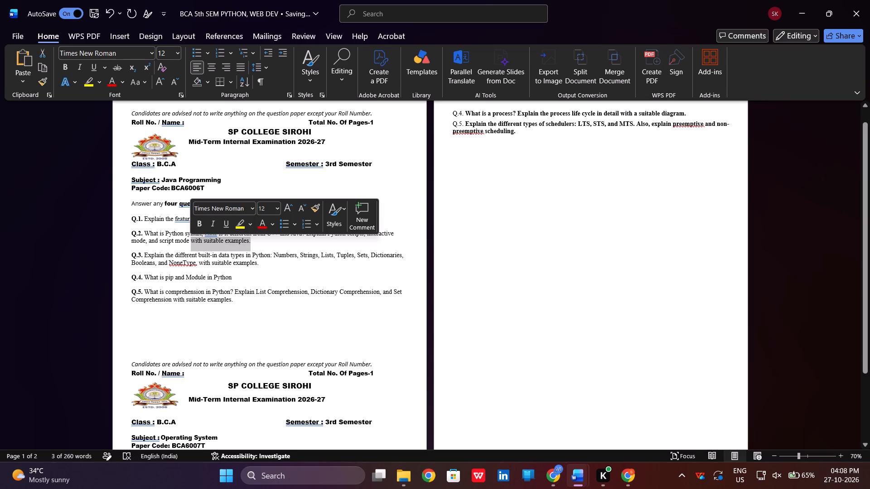
key("BackSpace")
key("period")
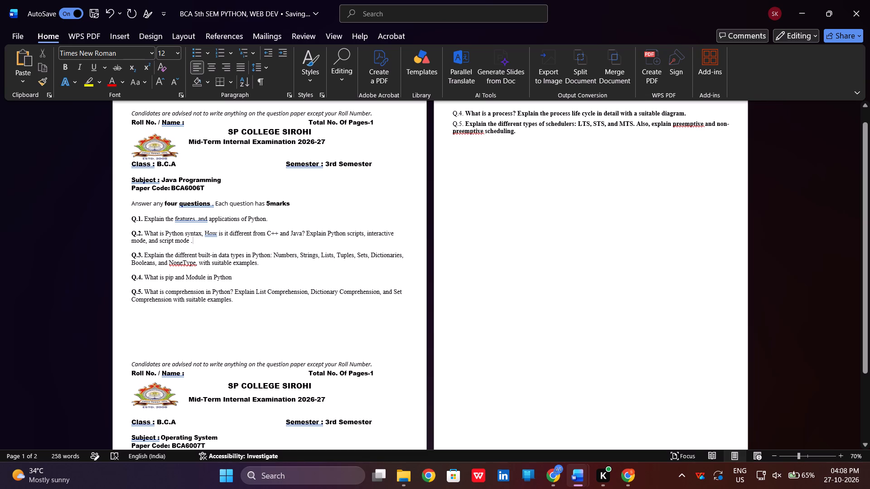
In the PYTHON UNIT 1 document, merge the numbered line "python hello.py" into the Script mode item after "using:".
key("alt+Tab")
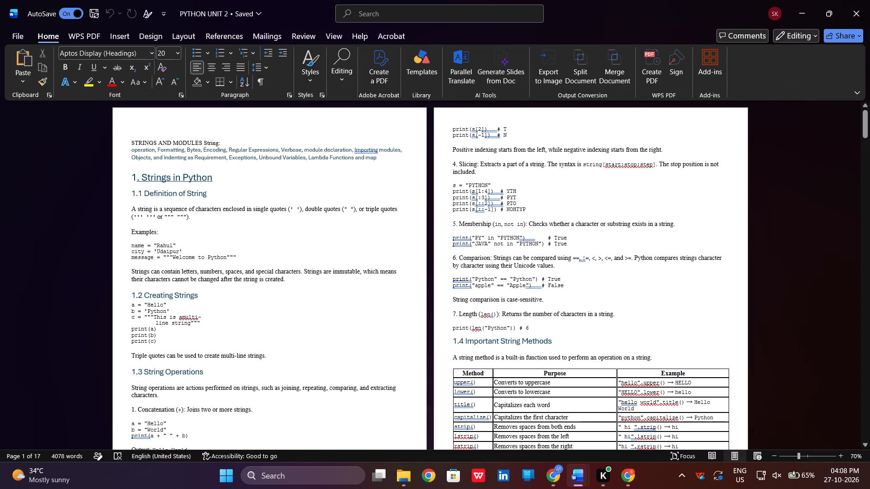
key("alt+Tab")
key("alt+Tab")
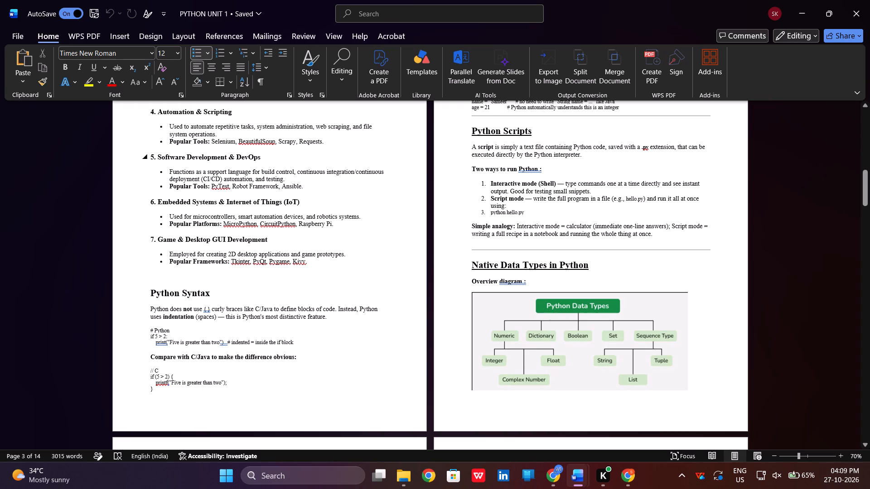
left_click(490, 211)
key("BackSpace")
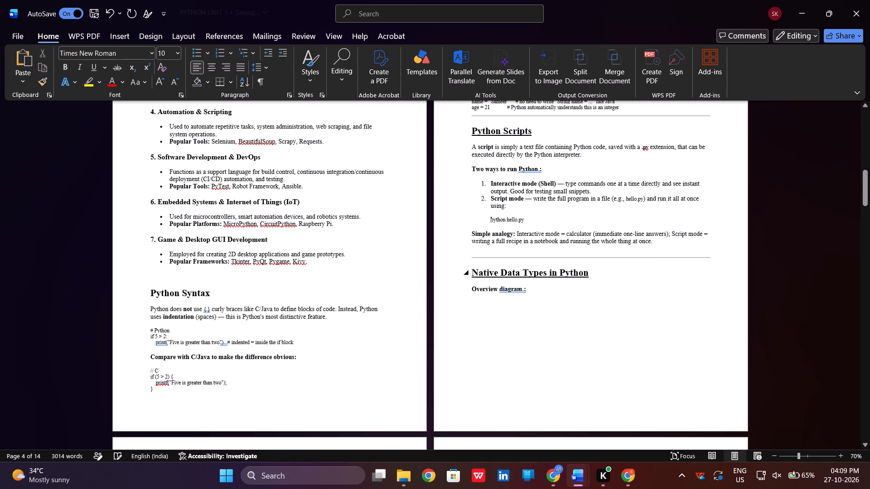
key("BackSpace")
key("BackSpace")
key("BackSpace")
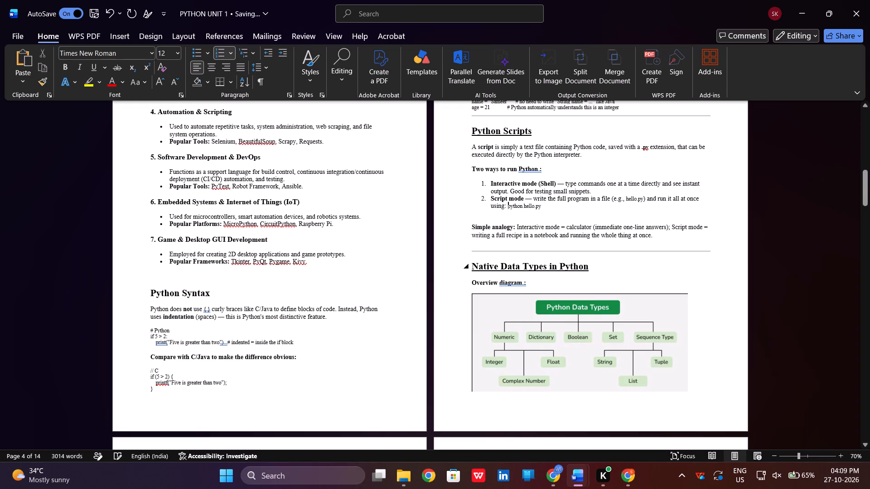
key("space")
Return to the BCA 5th SEM paper and append ", Explain String Methods" to the end of Q.4.
scroll(595, 281, "down", 9)
key("alt+Tab")
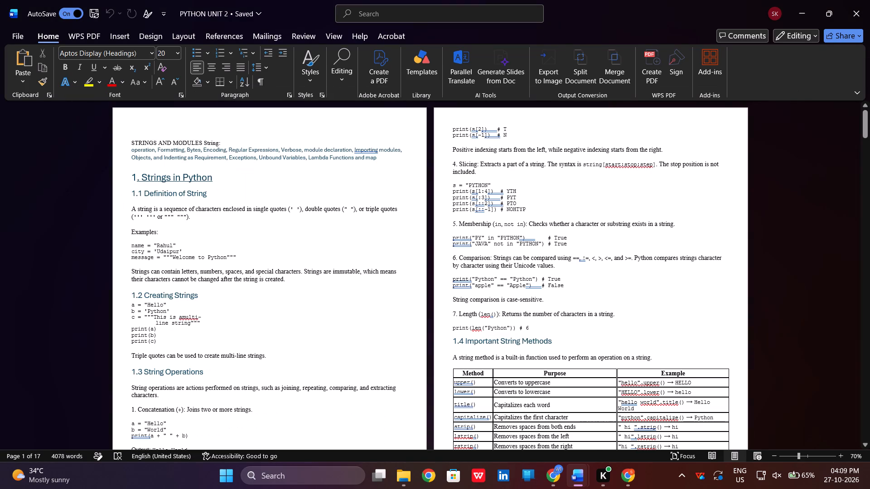
key("alt+Tab")
key("alt+Tab")
scroll(319, 359, "down", 4)
scroll(313, 370, "up", 5)
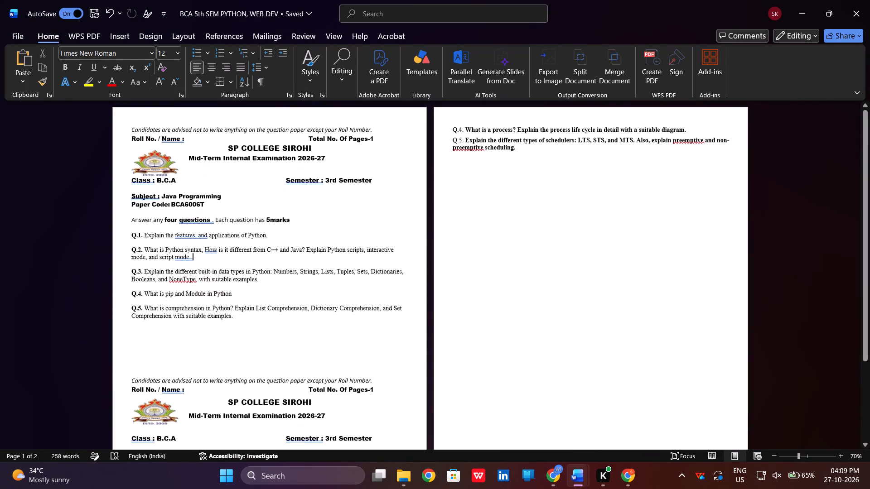
left_click(256, 297)
key("alt+Tab")
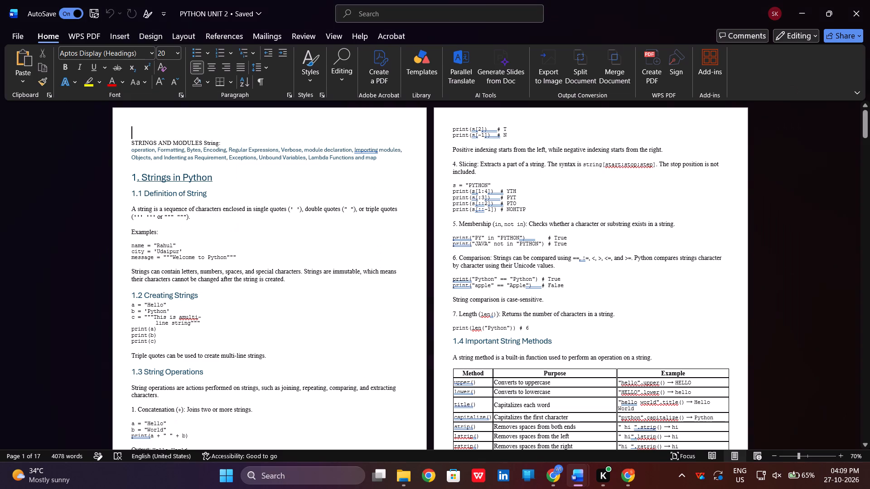
key("alt+Tab")
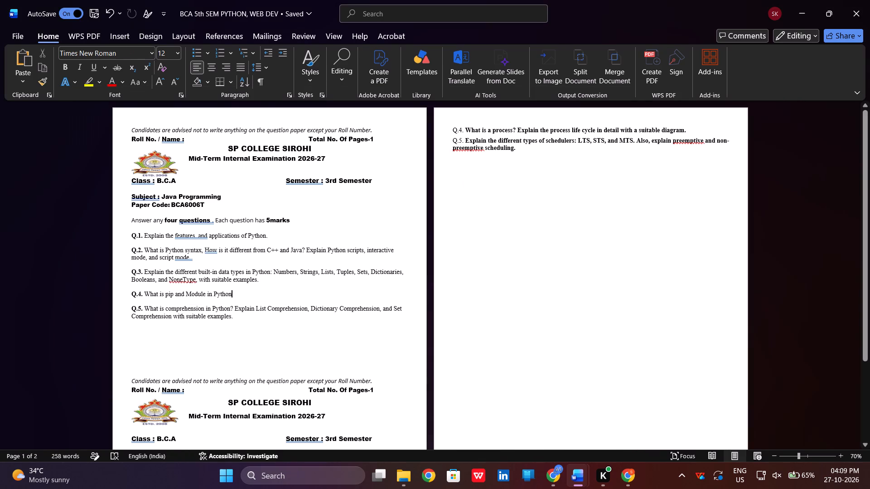
key("space")
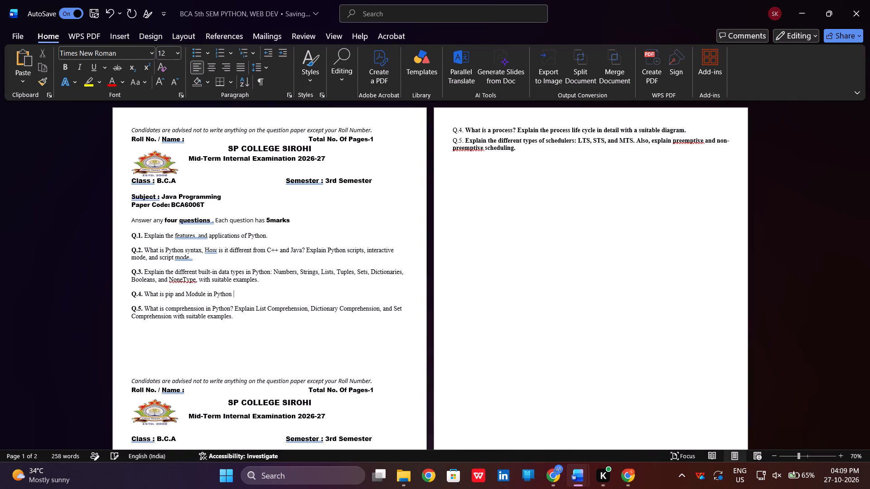
type(",")
key("space")
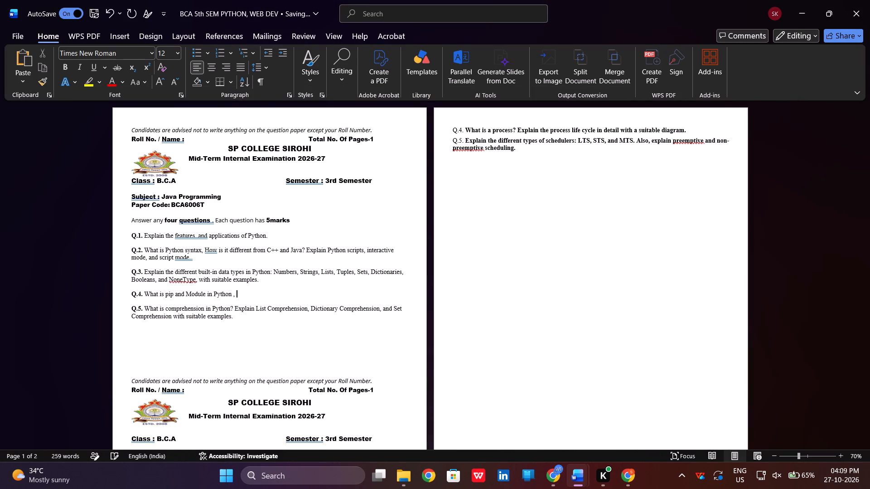
type("Explain String")
key("space")
type("Methods")
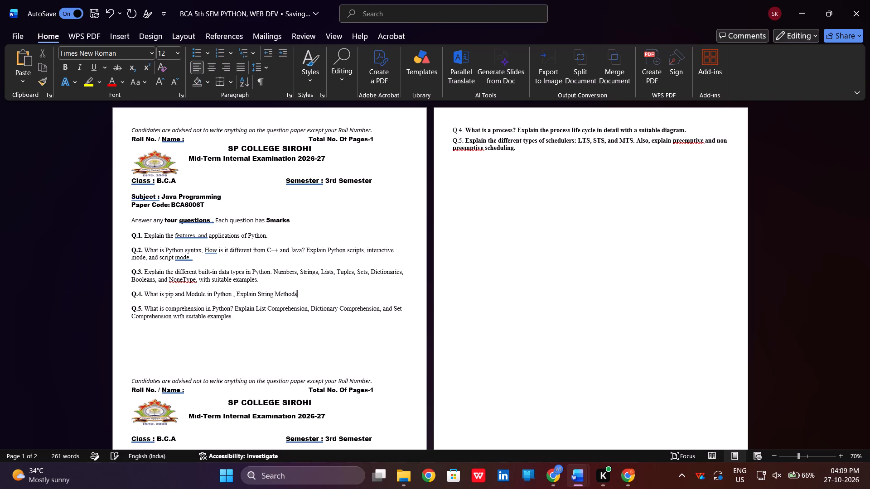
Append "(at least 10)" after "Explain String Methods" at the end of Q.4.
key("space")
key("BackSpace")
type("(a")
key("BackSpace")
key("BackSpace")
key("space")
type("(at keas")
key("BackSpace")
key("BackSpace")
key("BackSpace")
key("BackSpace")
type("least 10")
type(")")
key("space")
Check the string operations and important string methods sections in the PYTHON UNIT 2 document, and return to the BCA 5th SEM paper.
key("alt+Tab")
key("alt+Tab")
key("alt+Tab")
key("alt+Tab")
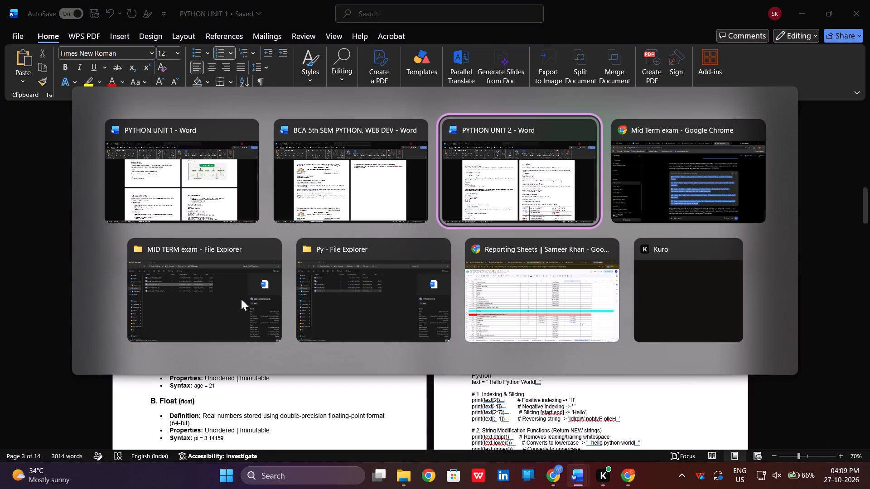
scroll(183, 332, "up", 1)
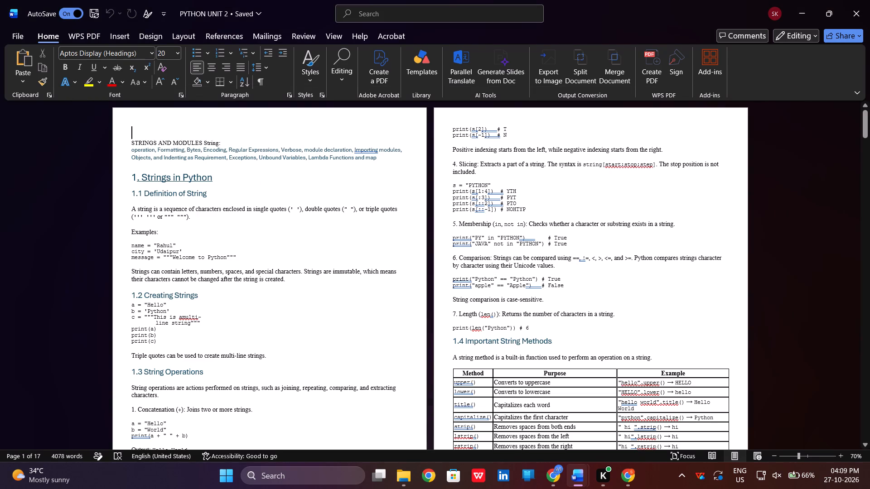
scroll(182, 331, "up", 3)
scroll(192, 202, "down", 3)
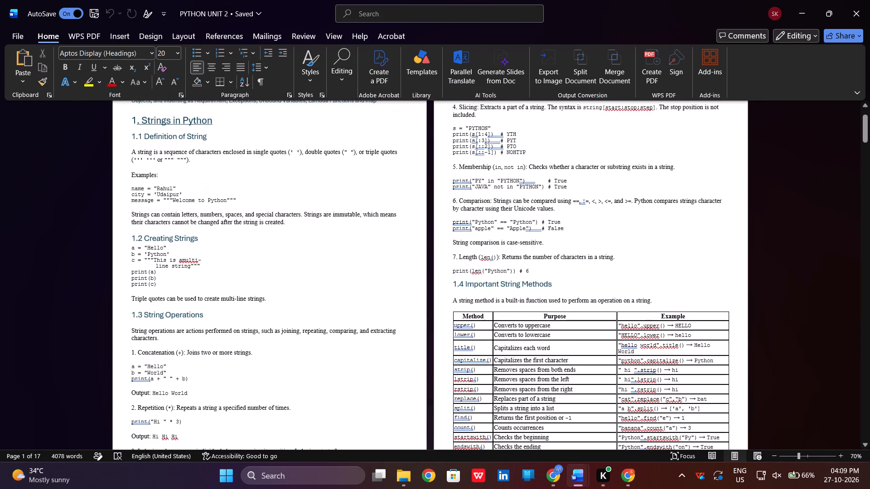
scroll(179, 266, "down", 4)
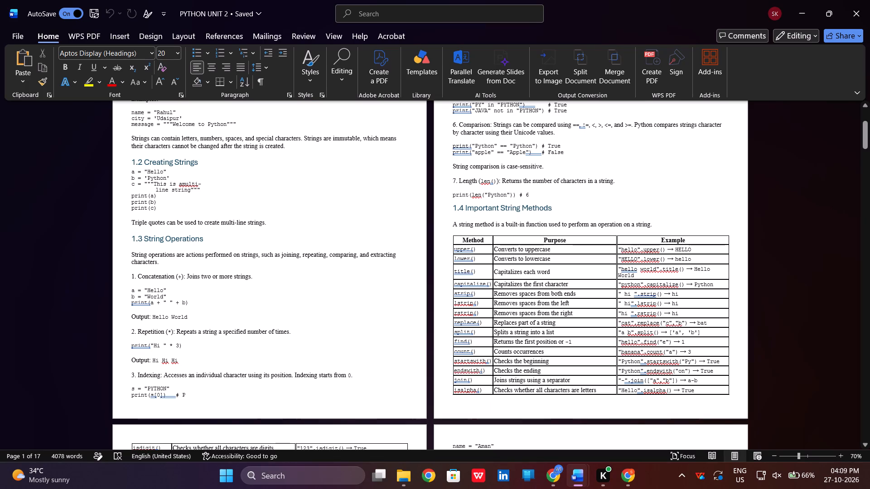
scroll(174, 349, "down", 2)
scroll(174, 349, "up", 7)
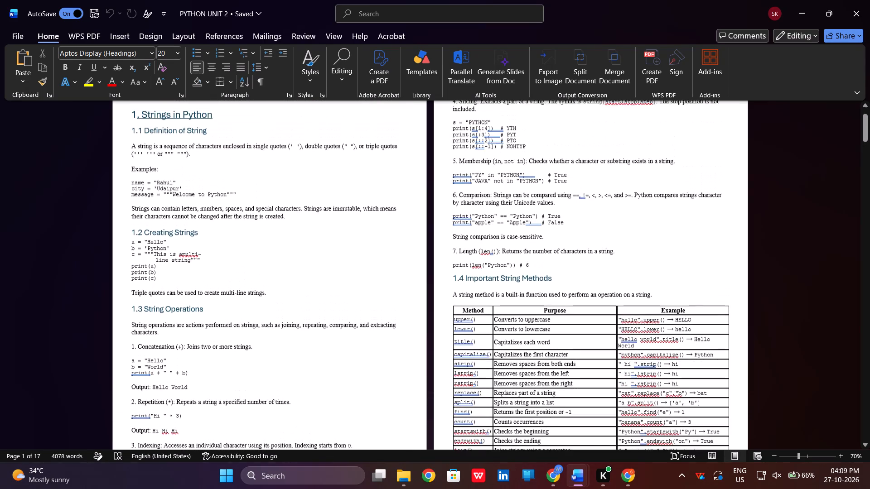
key("alt+Tab")
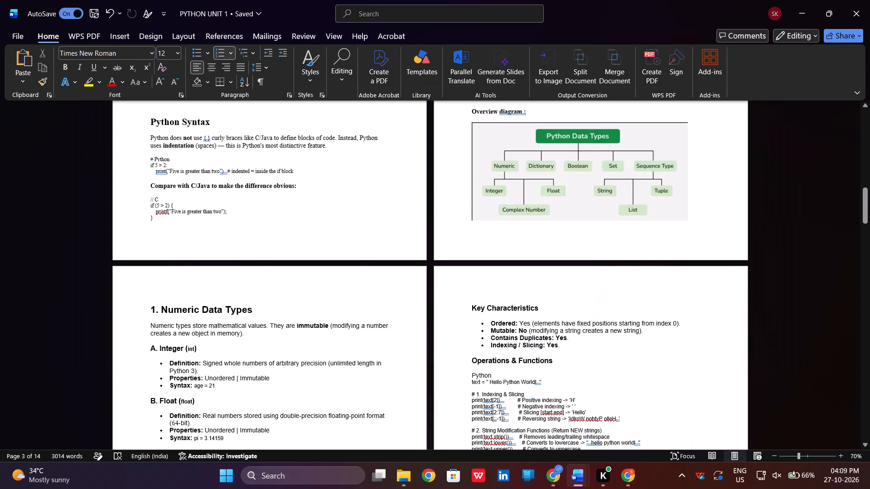
key("alt+Tab")
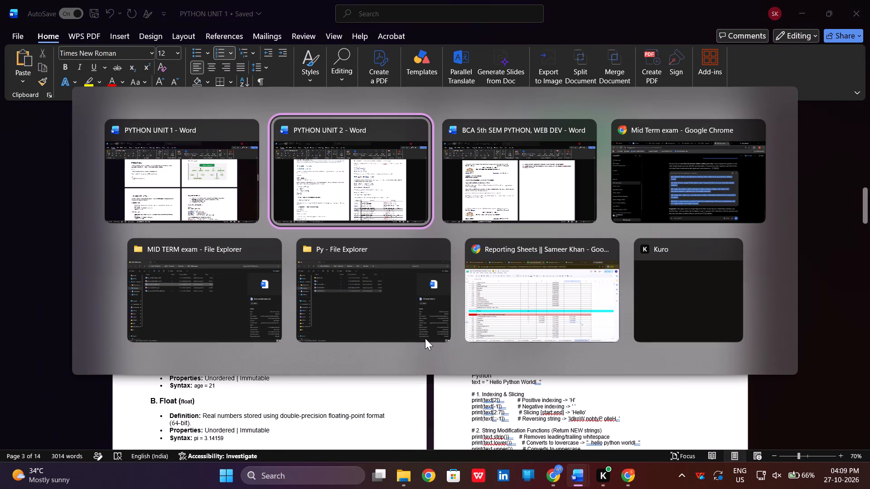
key("alt+Tab")
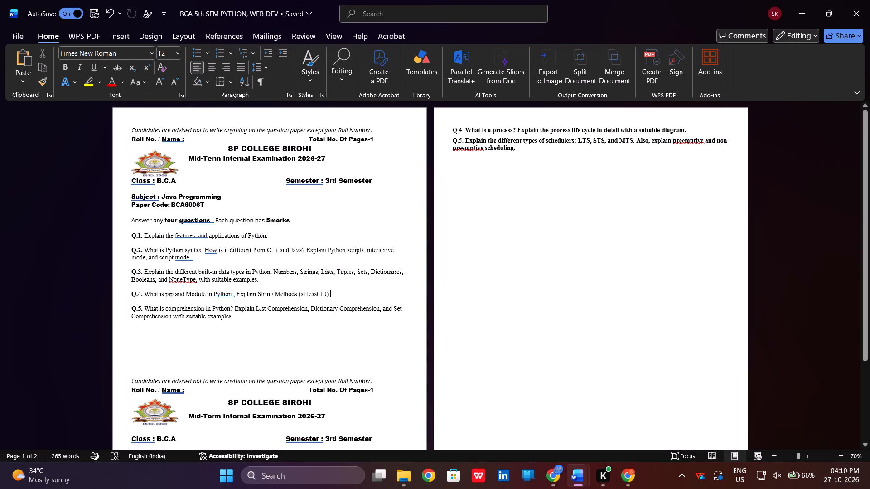
Replace "Methods (at least 10)" in Q.4 with "Operations and Methods" so it reads "Explain String Operations and Methods".
key("ctrl+BackSpace")
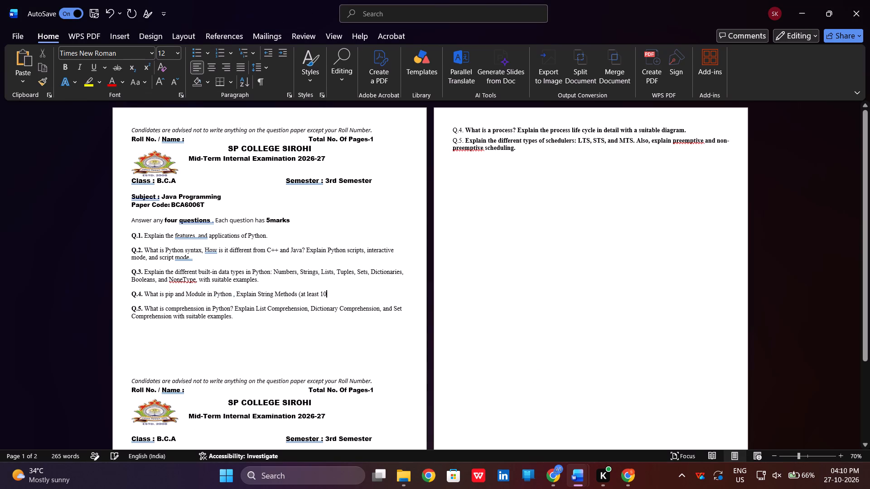
key("ctrl+BackSpace")
key("ctrl+BackSpace")
key("ctrl+BackSpace")
key("ctrl+BackSpace")
key("ctrl+BackSpace")
key("ctrl+BackSpace")
key("ctrl+z")
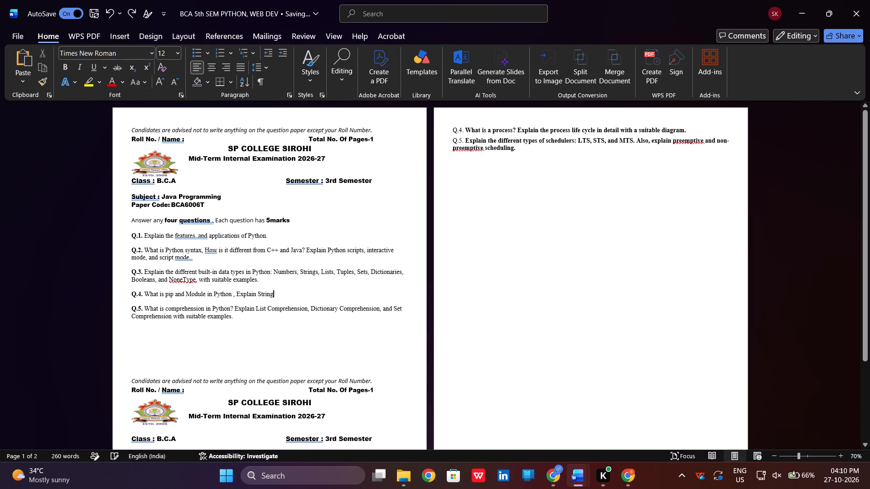
key("space")
type("Operationa dan d")
key("BackSpace")
key("BackSpace")
key("BackSpace")
key("BackSpace")
key("BackSpace")
key("BackSpace")
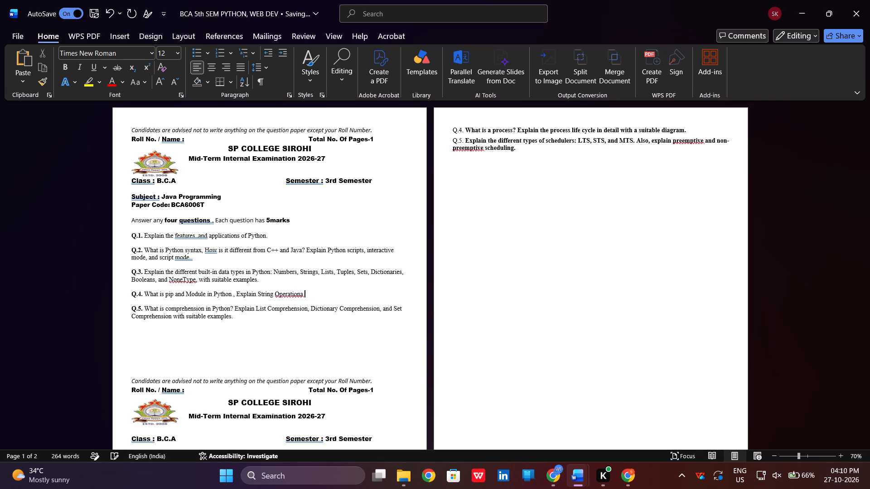
key("s")
key("BackSpace")
key("BackSpace")
type("s and")
key("space")
type("Methods ,")
key("space")
key("BackSpace")
key("BackSpace")
key("BackSpace")
Add "(5 points each)" to the end of Q.4.
key("space")
type("(")
type("5")
key("space")
type("points each")
key("shift+parenright")
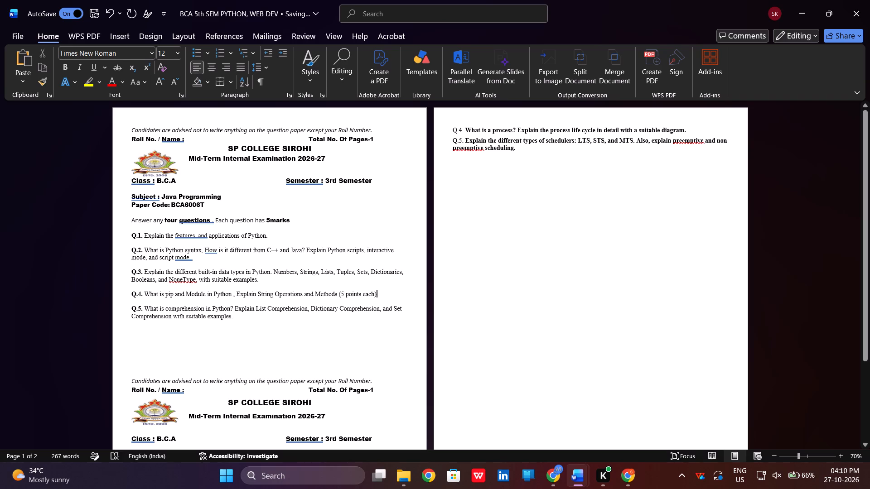
Examine the string immutability, String Formatting and bytes sections of PYTHON UNIT 2, and review the questions in the BCA 5th SEM paper.
left_click(361, 290)
key("alt+Tab")
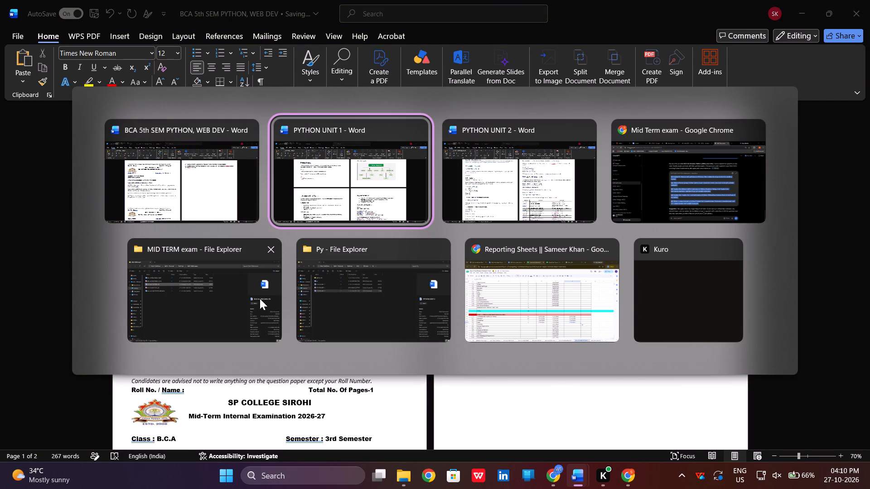
key("alt+Tab")
scroll(260, 298, "down", 17)
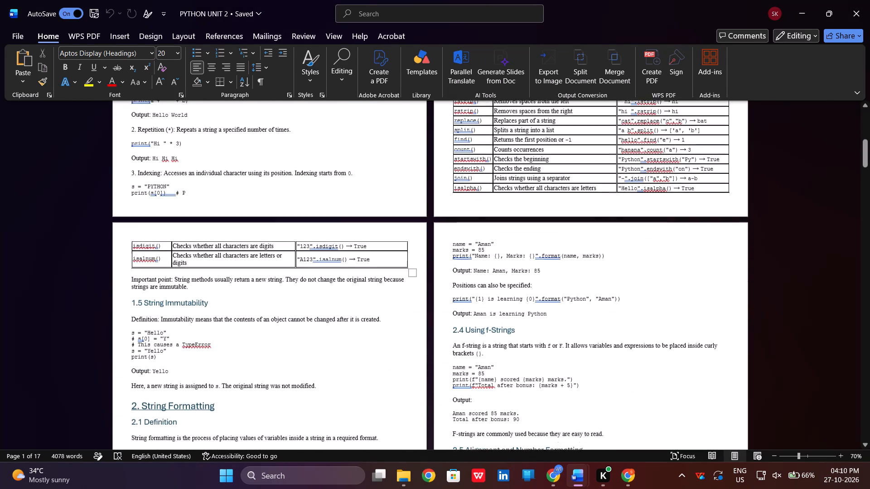
scroll(230, 297, "down", 5)
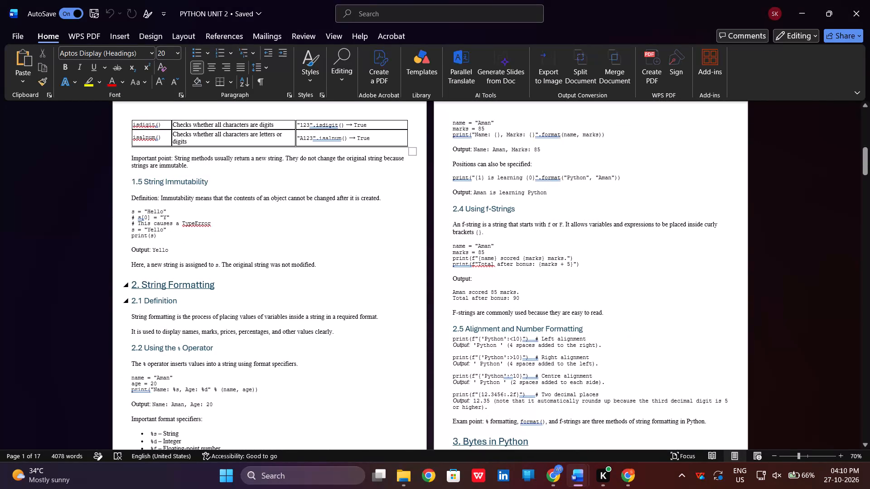
scroll(161, 297, "down", 3)
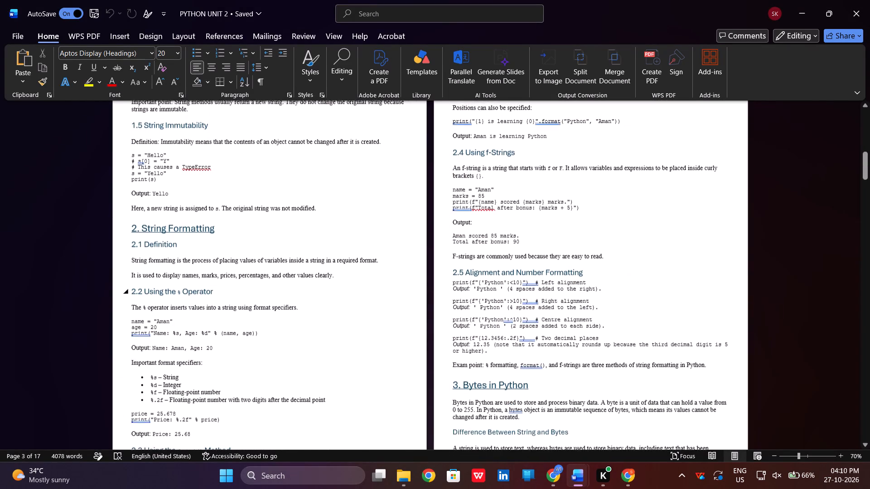
scroll(161, 297, "down", 3)
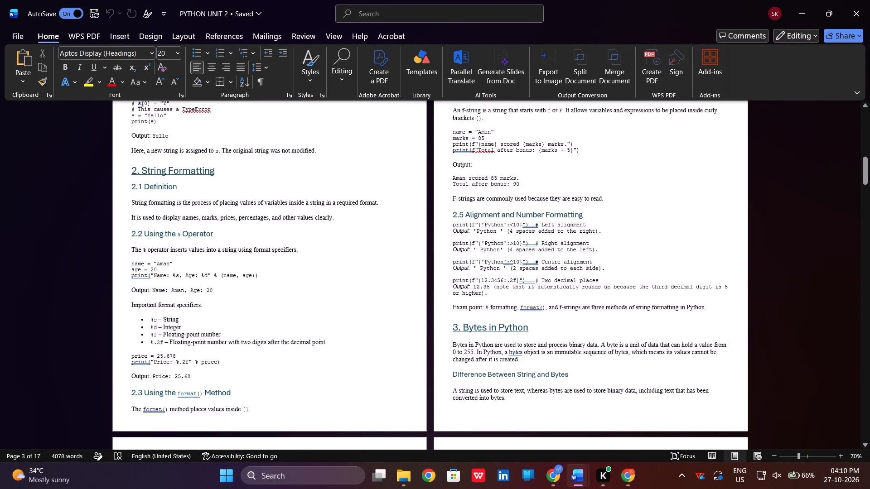
scroll(246, 279, "down", 3)
scroll(246, 279, "up", 1)
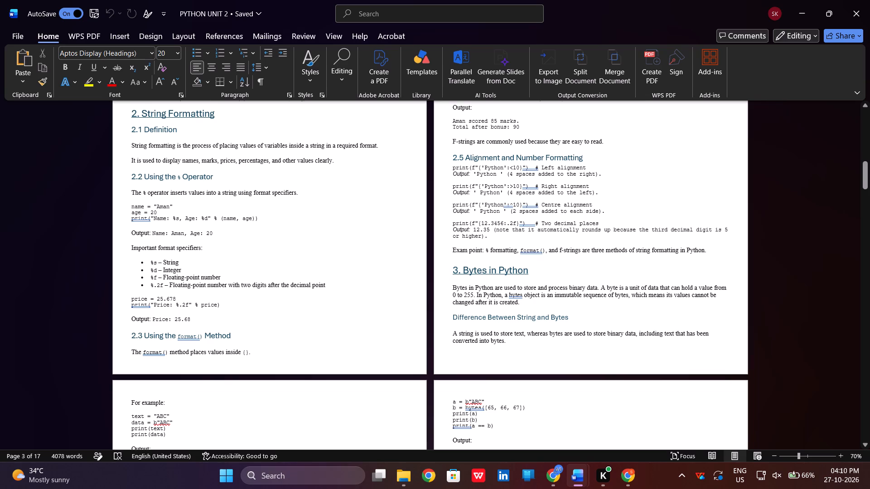
scroll(246, 279, "up", 2)
scroll(246, 279, "down", 5)
key("alt+Tab")
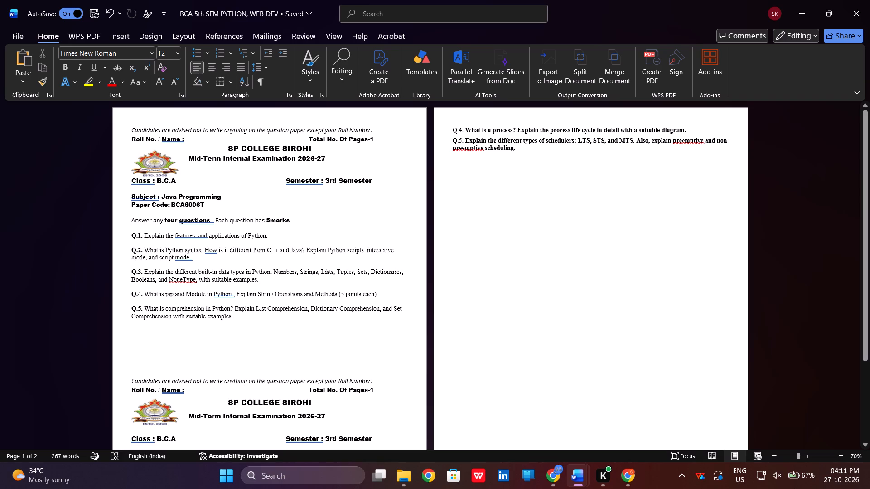
scroll(262, 378, "down", 9)
scroll(187, 405, "down", 2)
Close the PYTHON UNIT 2 and PYTHON UNIT 1 documents and return to the BCA 5th SEM paper.
key("alt+Tab")
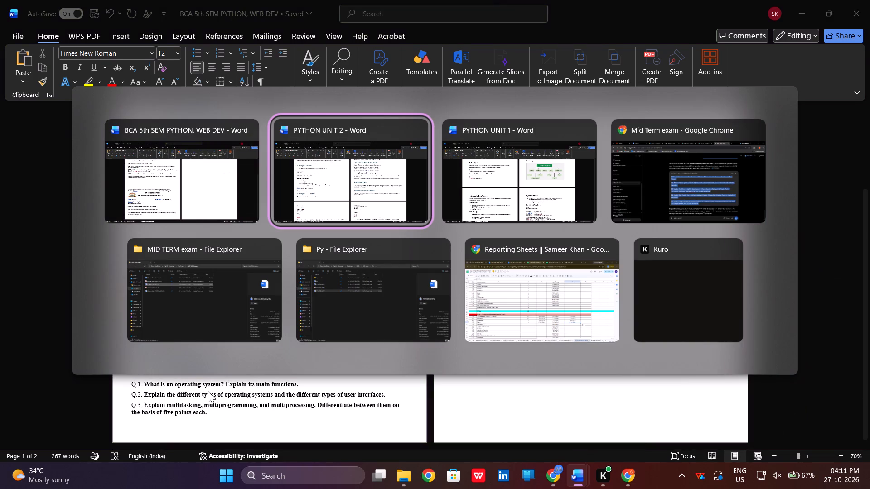
scroll(208, 391, "up", 9)
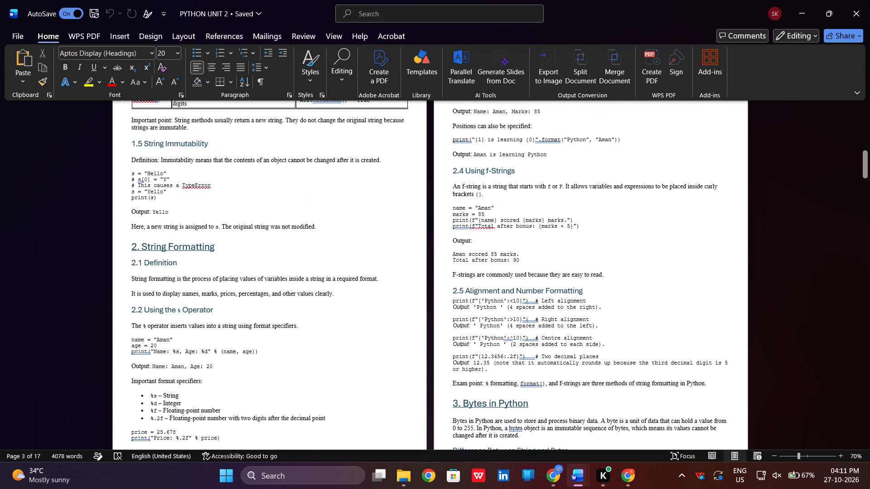
left_click(869, 0)
key("alt+Tab")
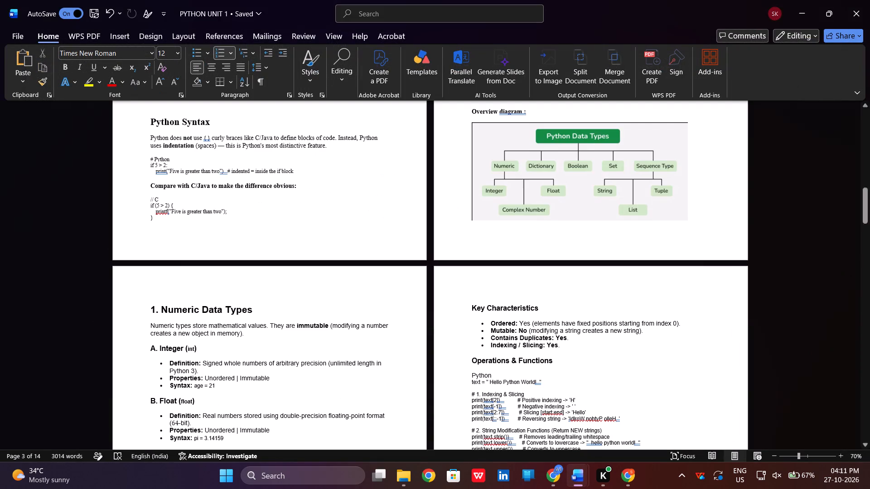
left_click(869, 0)
key("alt+Tab")
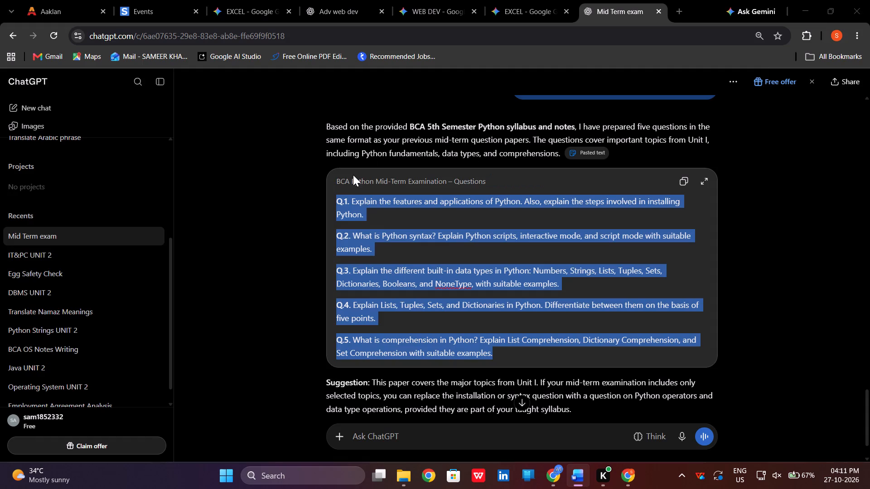
key("alt+Tab")
Replace the scripts and modes part of Q.2 with "What is String Formatting explain types of String Formatting With code example".
left_click(247, 212)
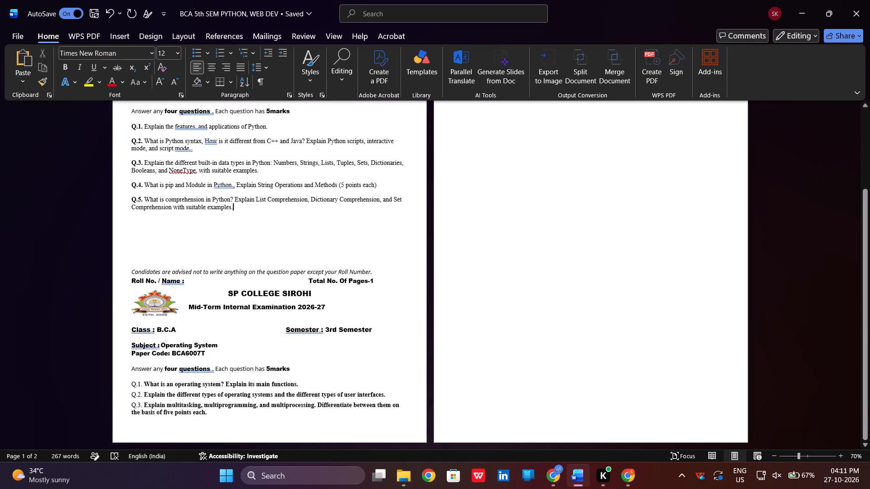
left_click(203, 152)
left_click_drag(304, 140, 302, 155)
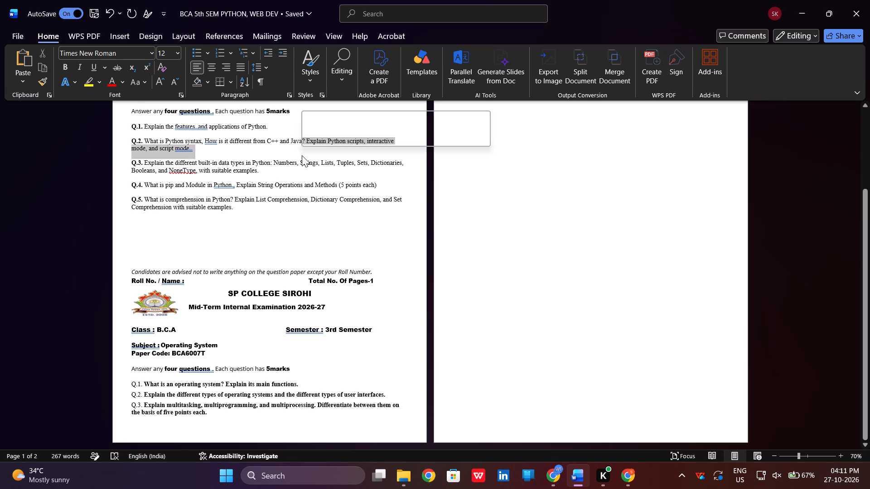
key("BackSpace")
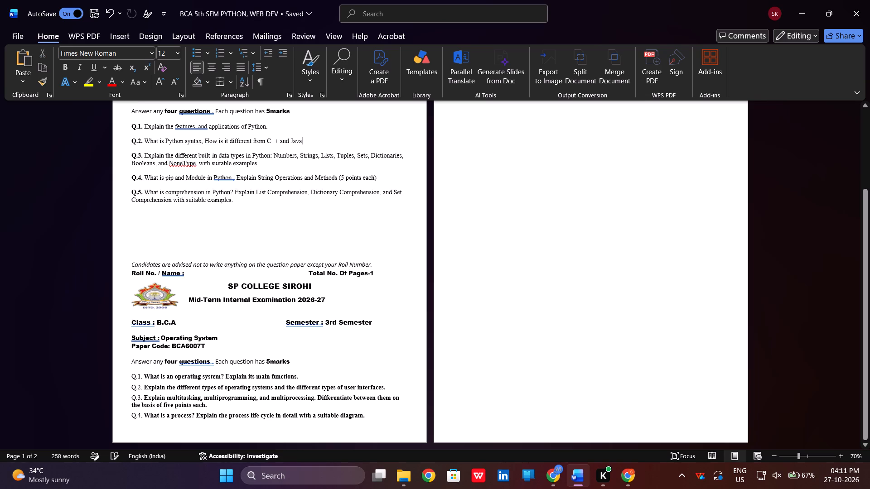
type("? Wja")
key("BackSpace")
key("BackSpace")
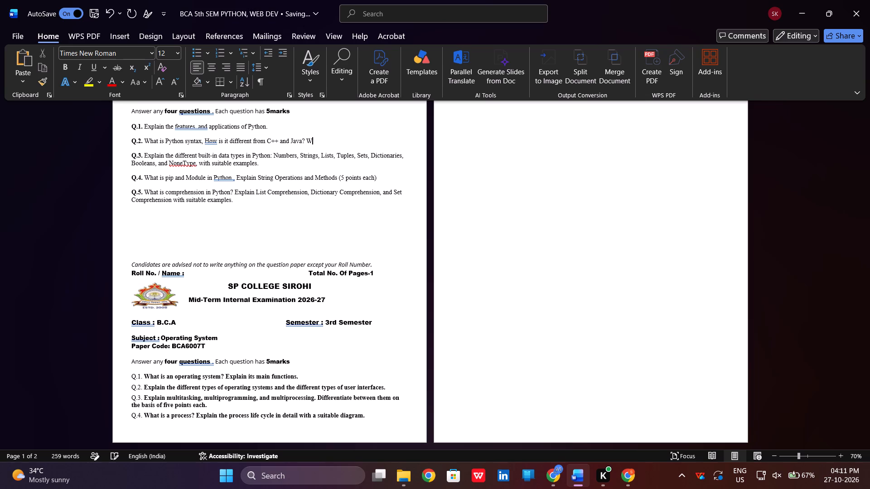
type("hay")
key("space")
key("BackSpace")
key("BackSpace")
type("t is String Formatiing")
key("space")
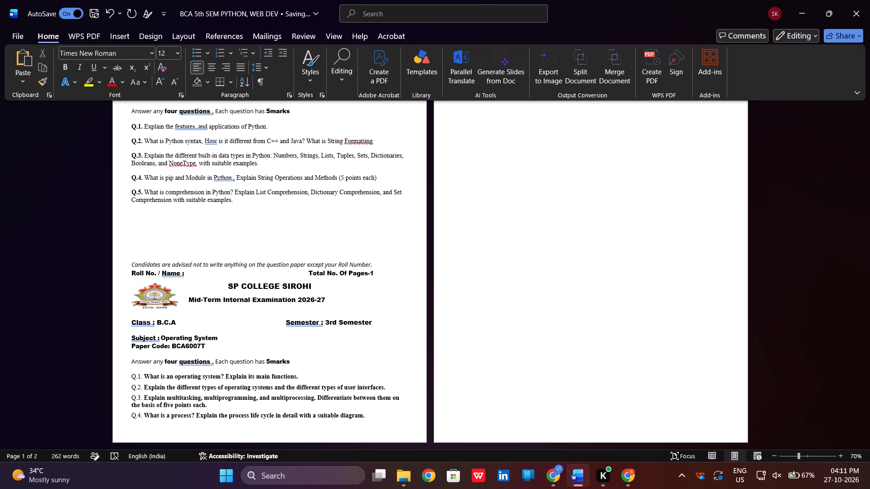
key("a")
key("BackSpace")
type("explain typed")
key("space")
key("BackSpace")
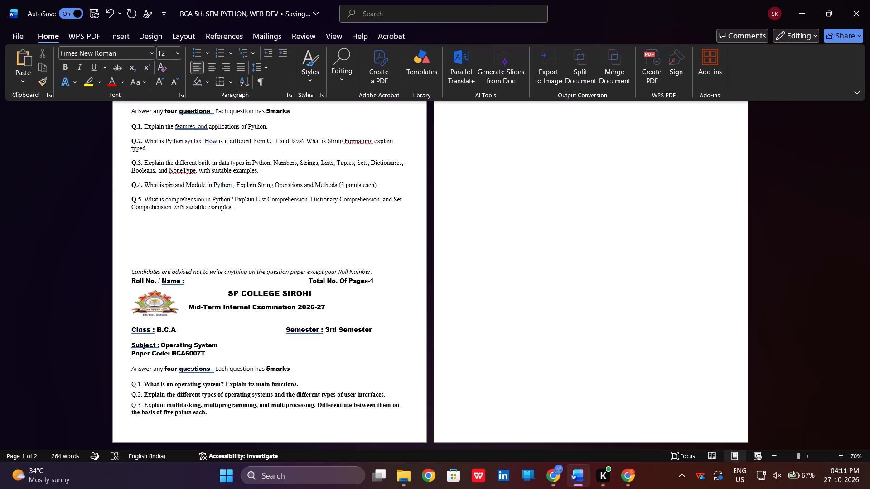
key("BackSpace")
type("s of String Formating With code exapmle")
key("space")
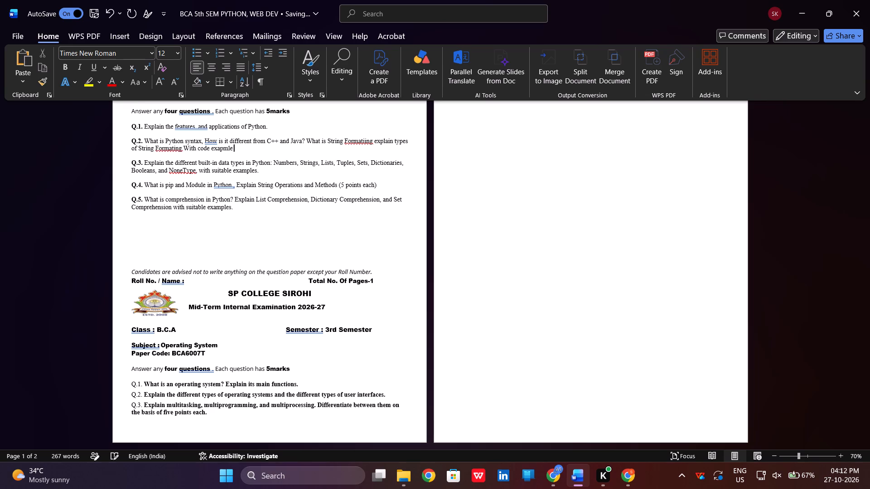
Apply the spelling suggestions "Formatting" to both misspelled words in Q.2 and "None Type" to the flagged word in Q.3.
right_click(170, 154)
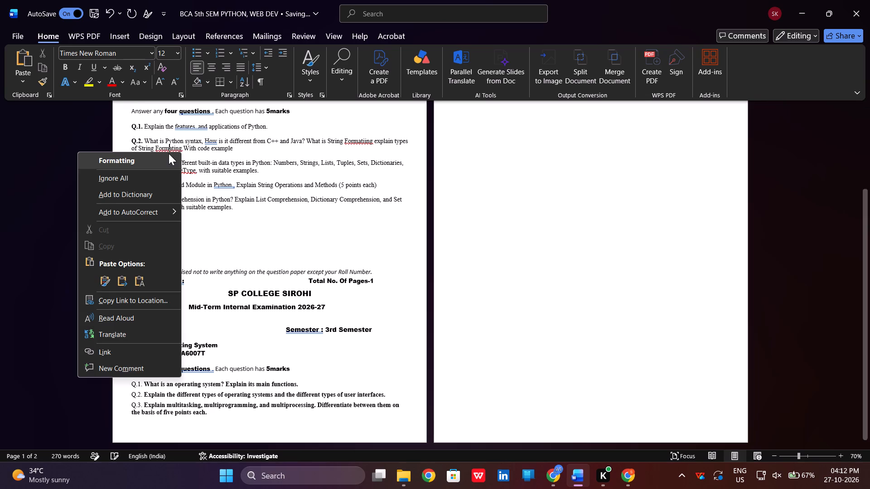
left_click(157, 156)
right_click(356, 142)
left_click(318, 153)
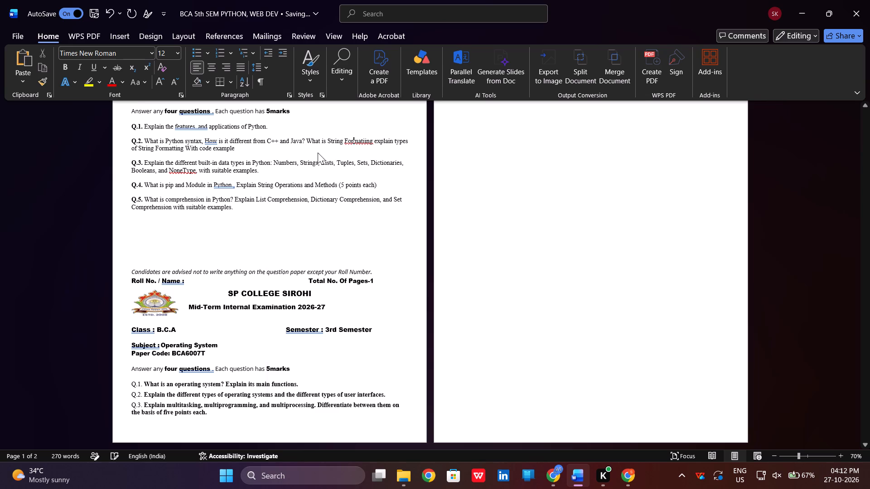
right_click(176, 171)
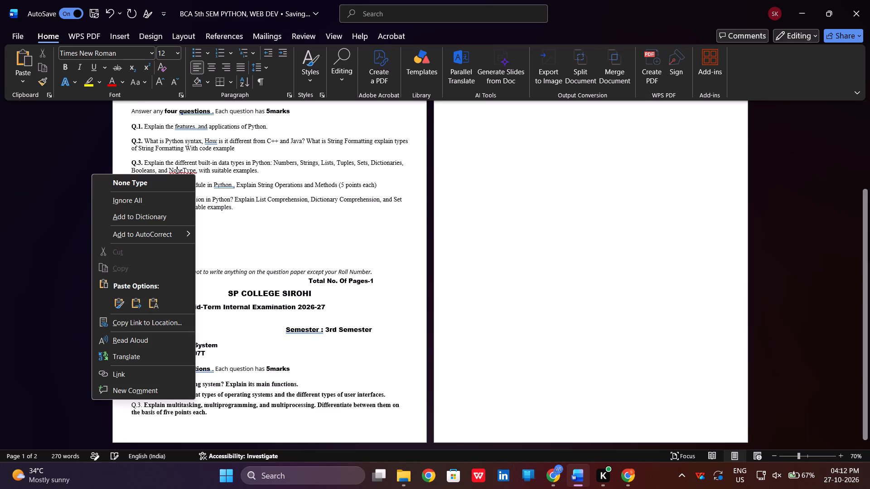
left_click(169, 179)
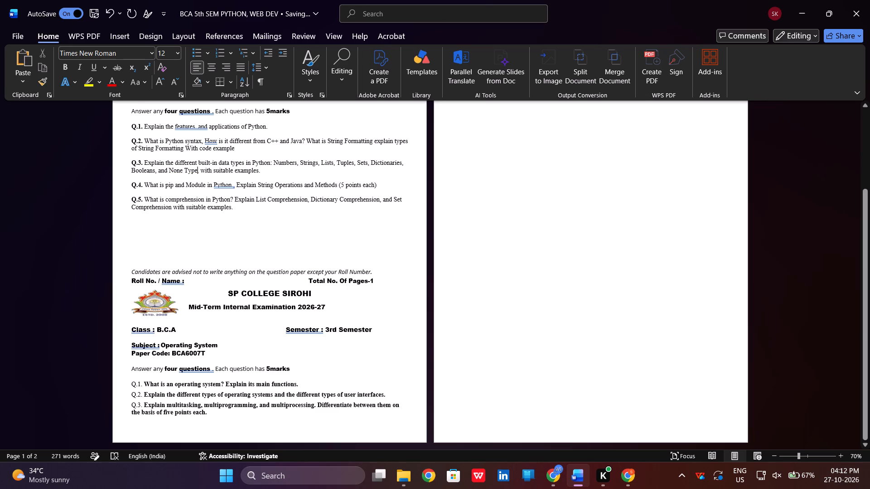
left_click_drag(231, 205, 133, 119)
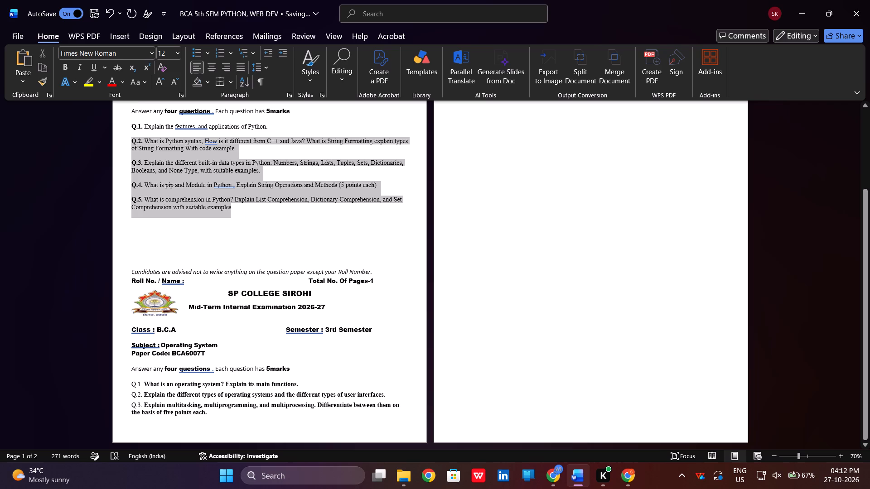
left_click_drag(133, 119, 133, 118)
left_click(132, 118)
left_click_drag(130, 129, 246, 206)
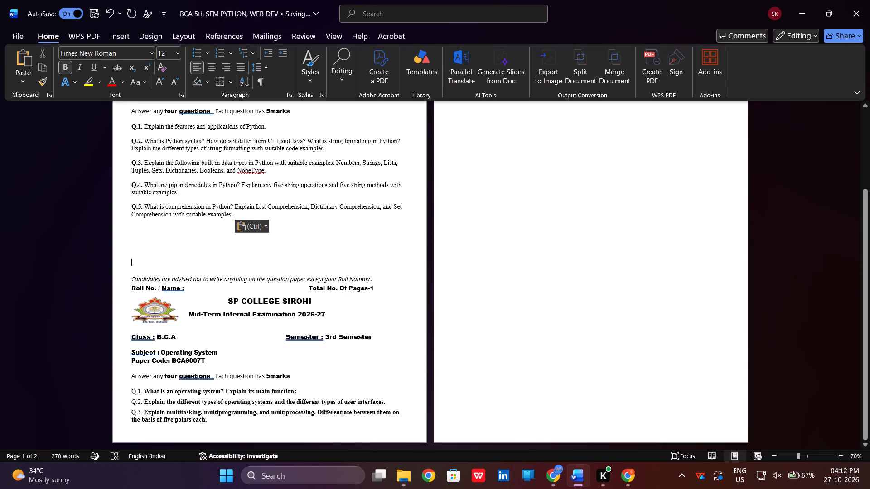
key("BackSpace")
key("BackSpace")
key("BackSpace")
key("BackSpace")
key("BackSpace")
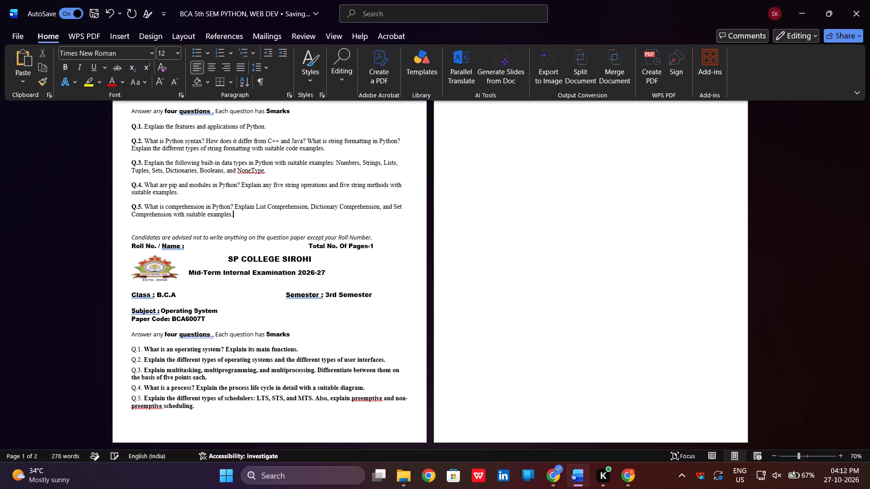
Remove the blank second page from the document.
left_click(742, 235)
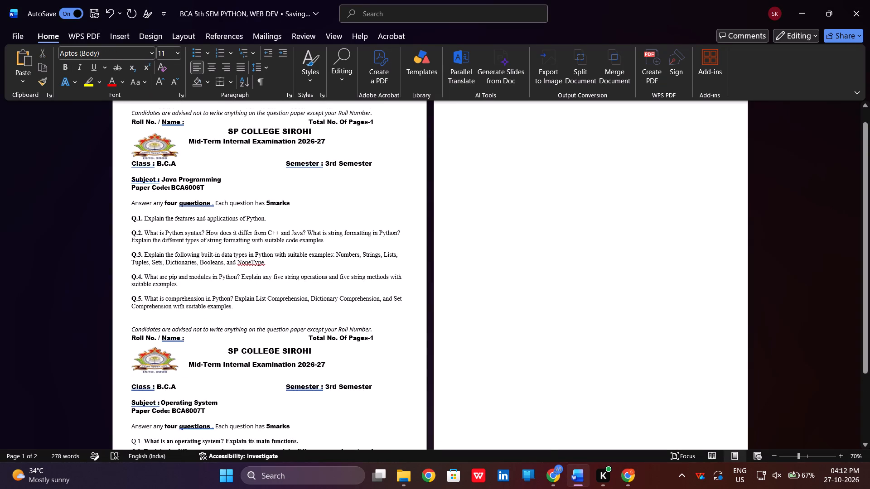
key("BackSpace")
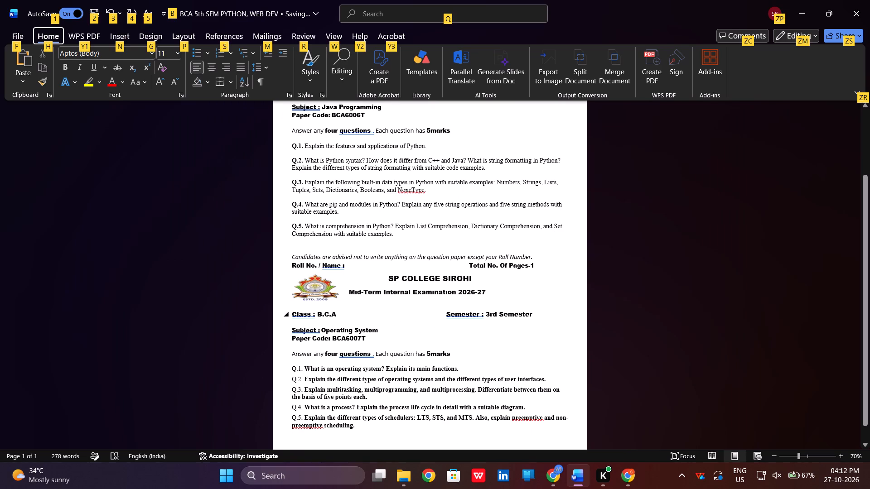
Switch to File Explorer and open the Web Dev UNIT 1 updated PDF from the 5th sem Web Dev folder.
key("alt+Tab")
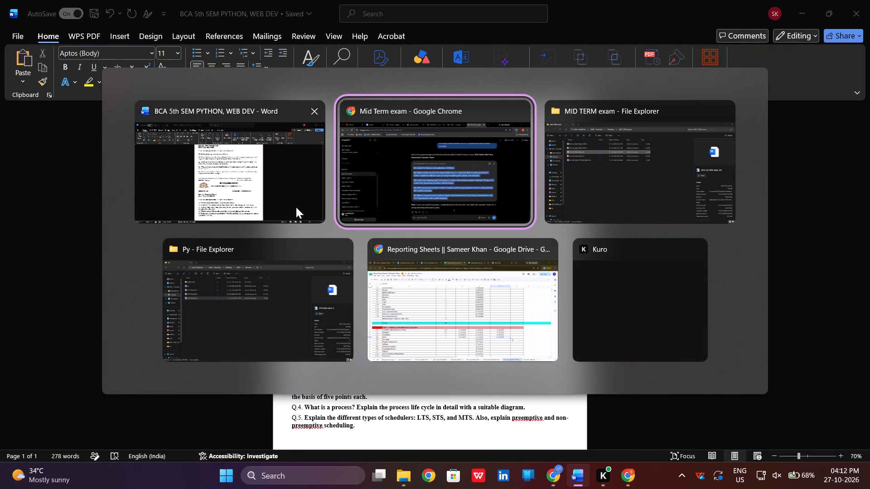
left_click(220, 282, "alt")
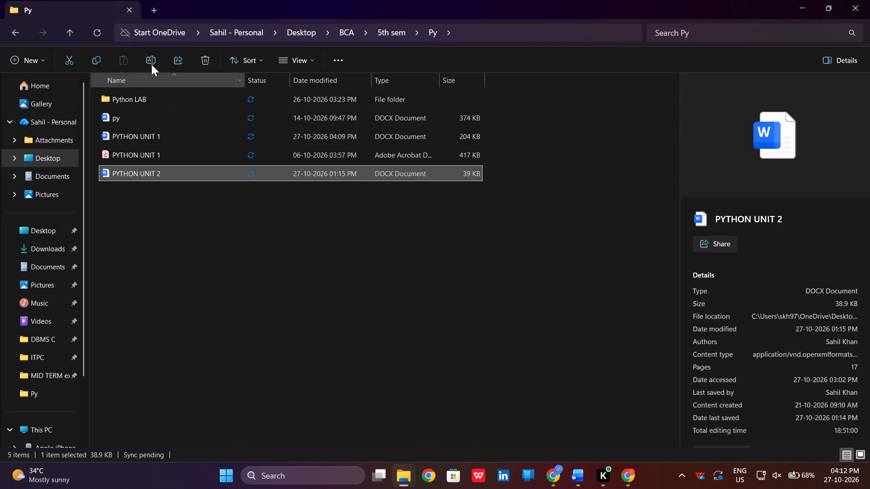
left_click(65, 31)
double_click(140, 126)
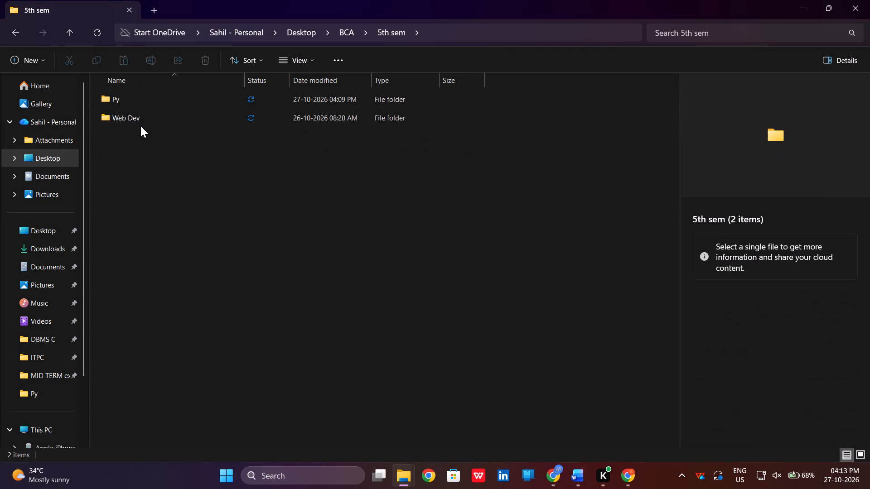
double_click(140, 124)
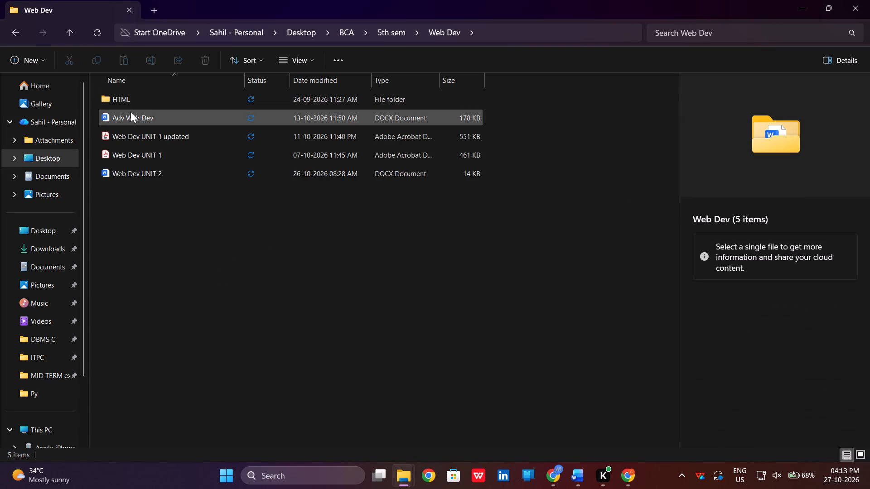
left_click(160, 132)
right_click(160, 132)
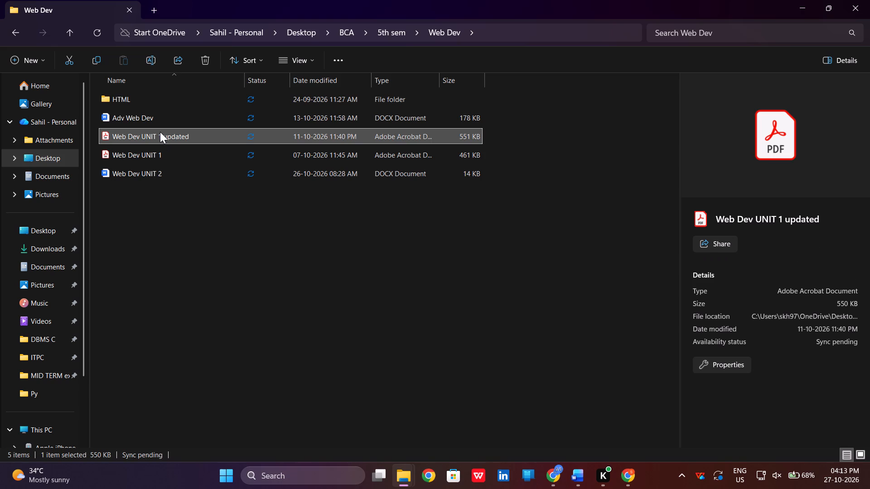
double_click(130, 131)
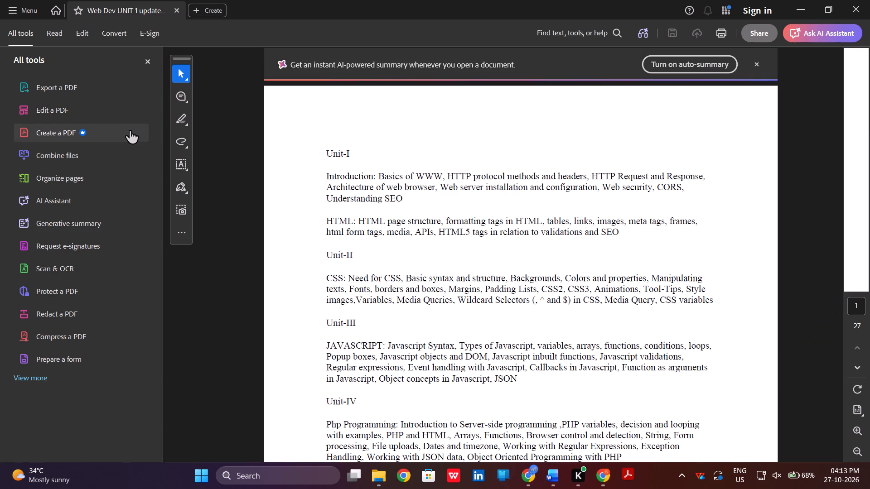
Look through the syllabus and opening notes pages of the Web Dev UNIT 1 PDF, and close it.
scroll(344, 202, "down", 3)
scroll(401, 181, "up", 7)
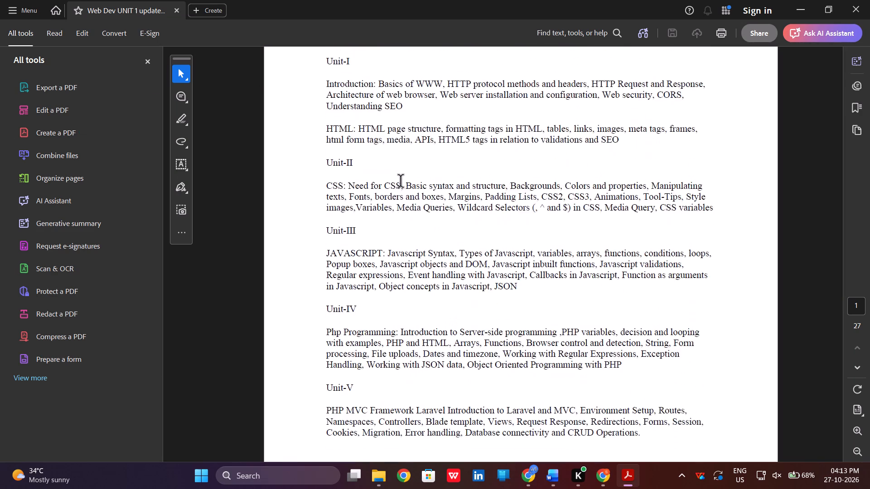
scroll(401, 182, "down", 20)
scroll(401, 182, "down", 1)
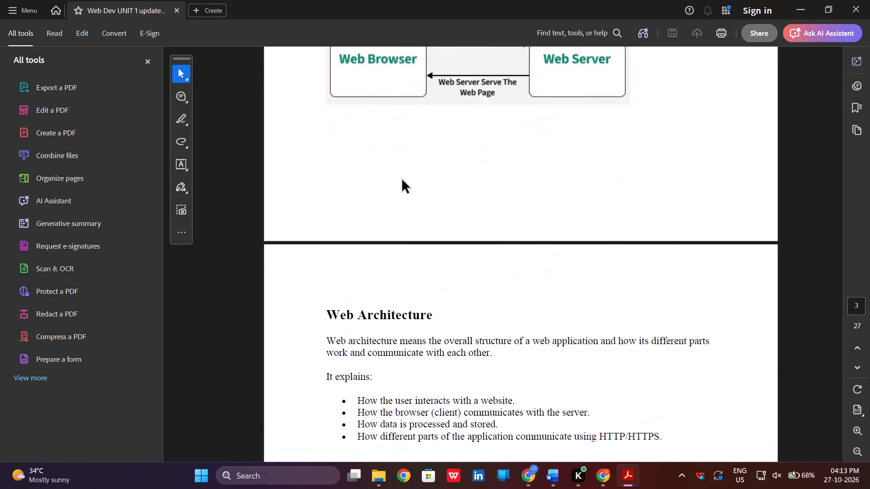
scroll(402, 180, "up", 11)
scroll(402, 180, "down", 1, "ctrl")
scroll(399, 197, "down", 1)
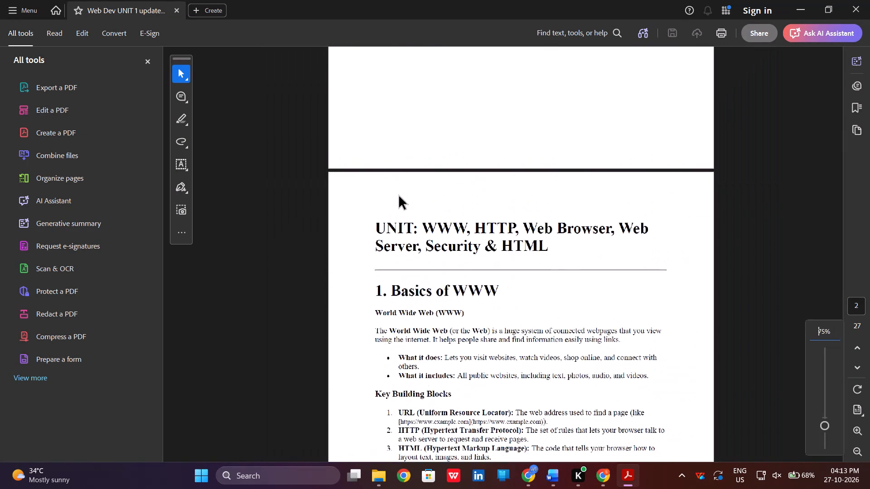
scroll(399, 197, "down", 5)
scroll(401, 195, "up", 5)
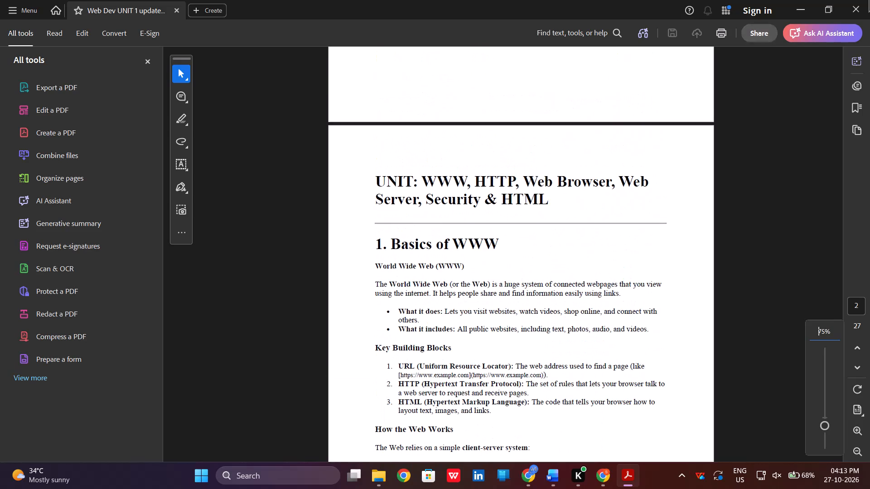
left_click(869, 0)
Open the Adv Web Dev Word document from the Web Dev folder.
left_click(144, 110)
right_click(144, 110)
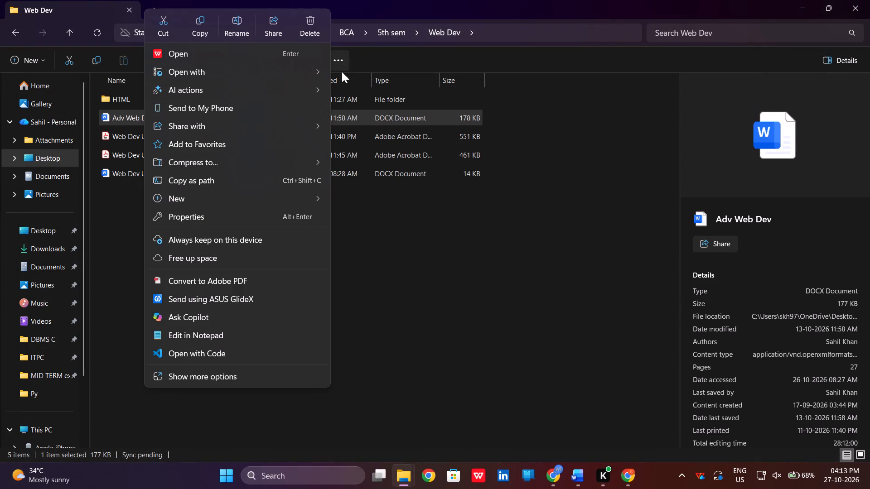
left_click(347, 75)
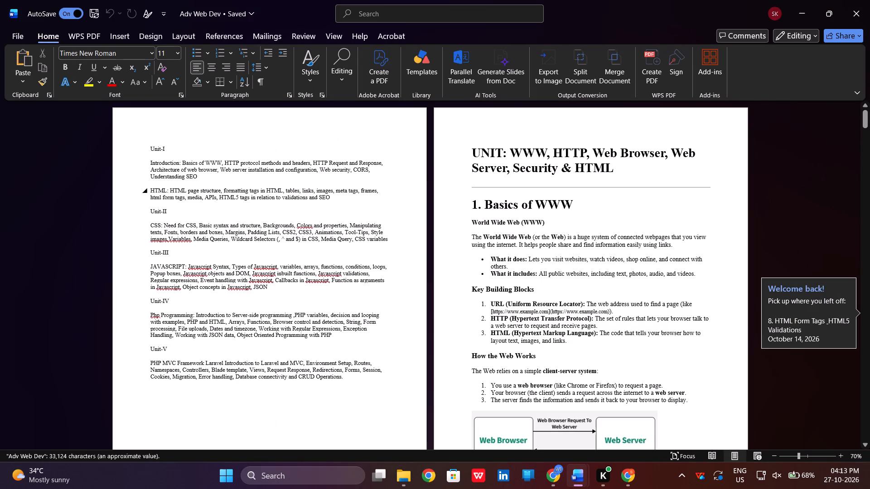
left_click_drag(471, 149, 545, 484)
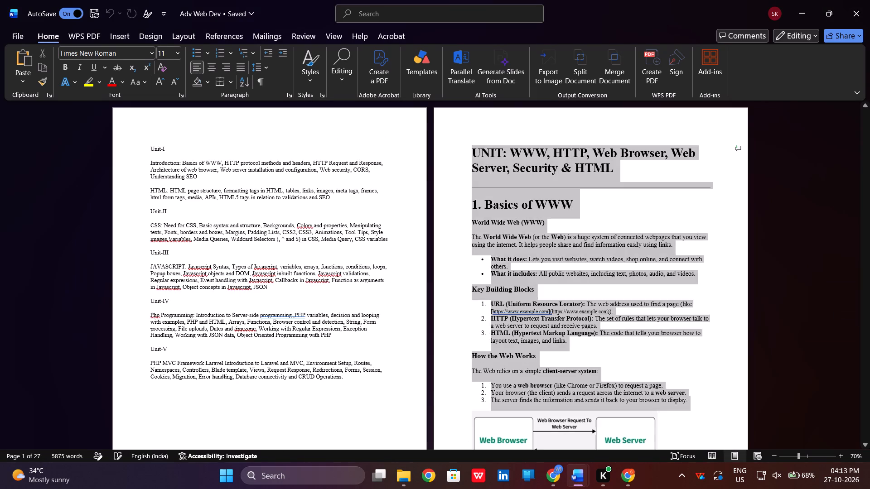
left_click_drag(545, 484, 557, 488)
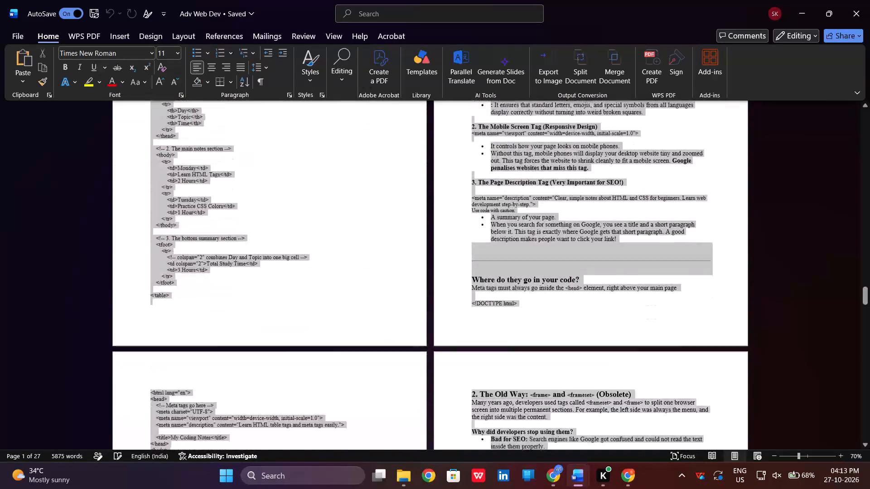
left_click_drag(557, 488, 545, 457)
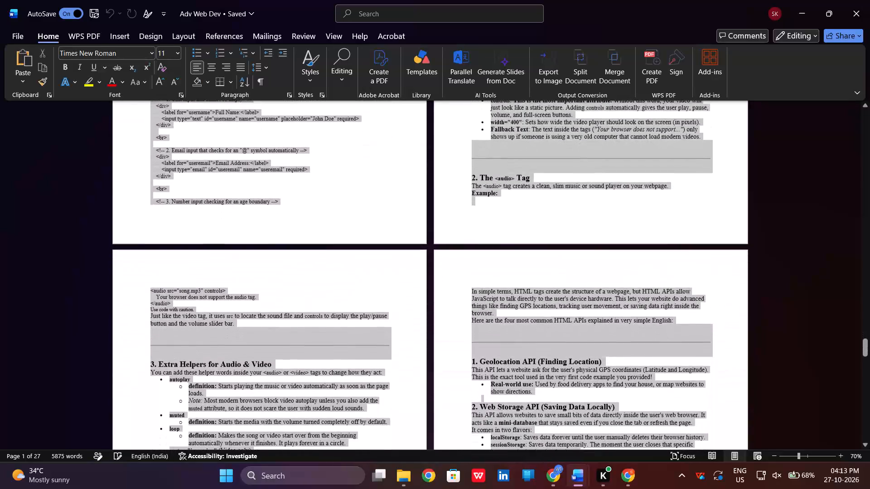
left_click_drag(545, 457, 544, 421)
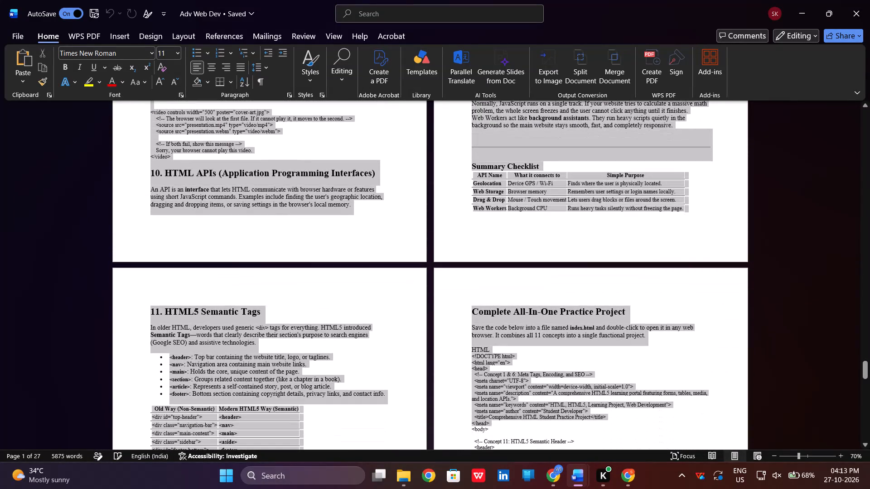
left_click_drag(544, 421, 534, 447)
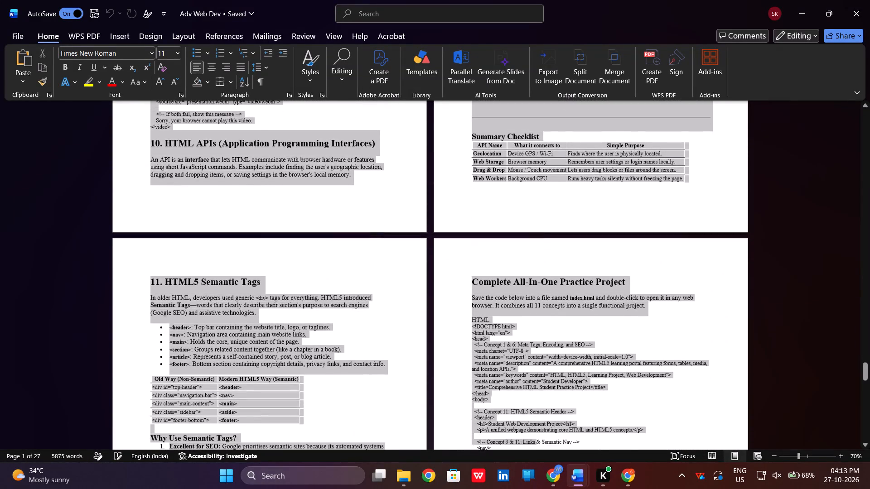
left_click_drag(534, 447, 495, 44)
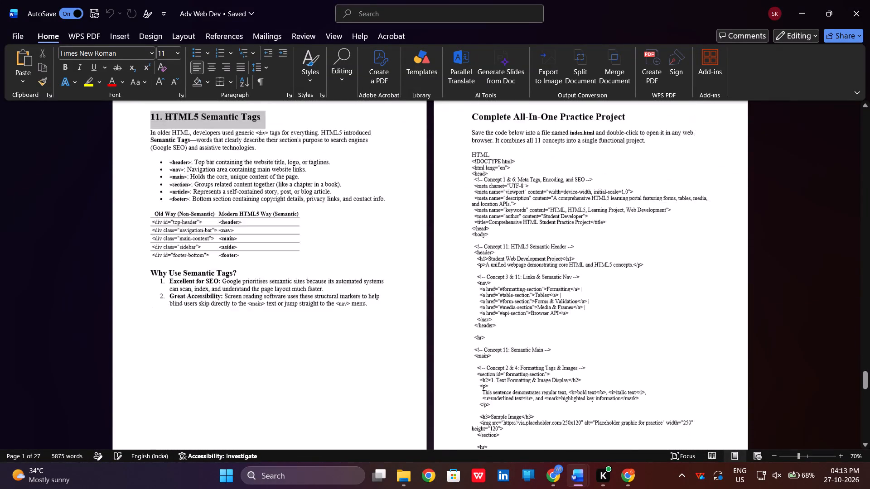
left_click_drag(495, 44, 498, 112)
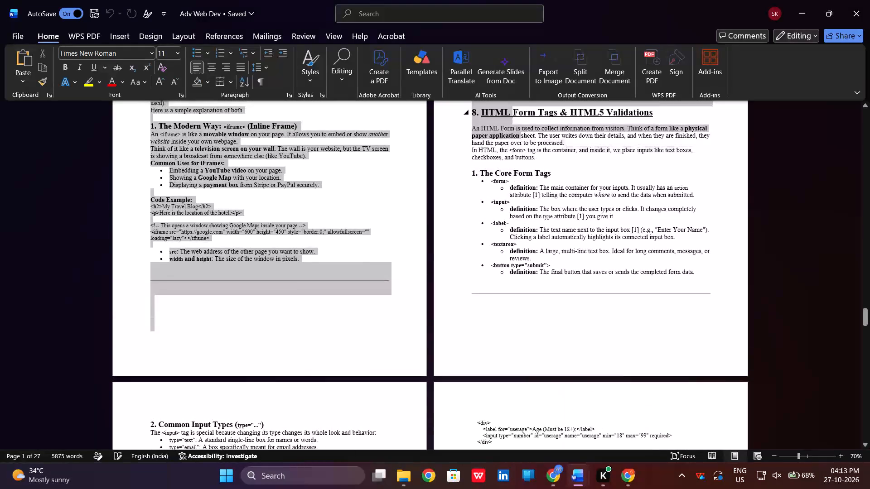
left_click_drag(498, 112, 630, 199)
key("ctrl+c")
key("alt+Tab")
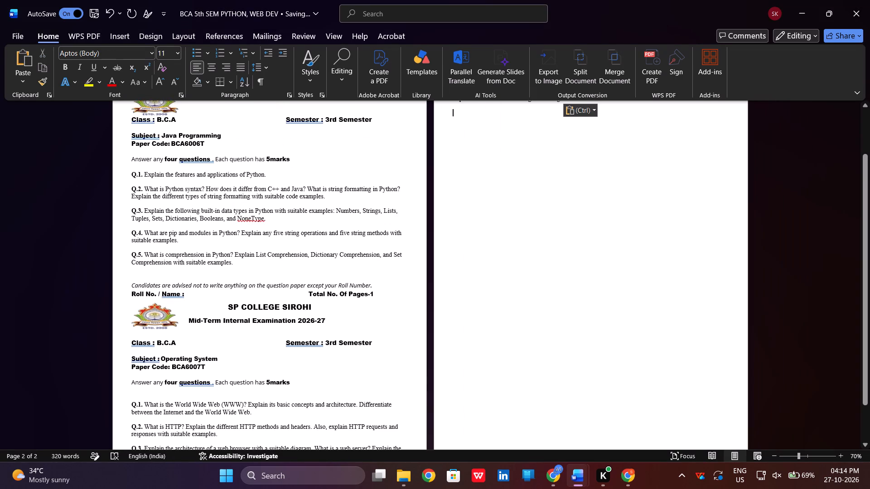
Make the text of Python questions Q.1 to Q.5 bold, with the question numbers in regular weight.
scroll(333, 306, "up", 5)
scroll(333, 306, "down", 5)
left_click_drag(143, 236, 121, 139)
left_click(131, 120)
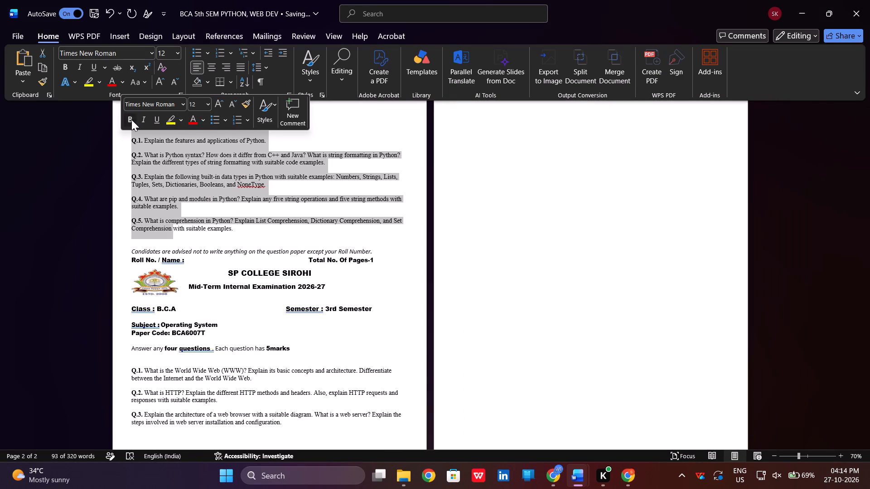
Set the Python questions' paragraph spacing to 0 pt before, with a small gap after each question.
left_click(175, 34)
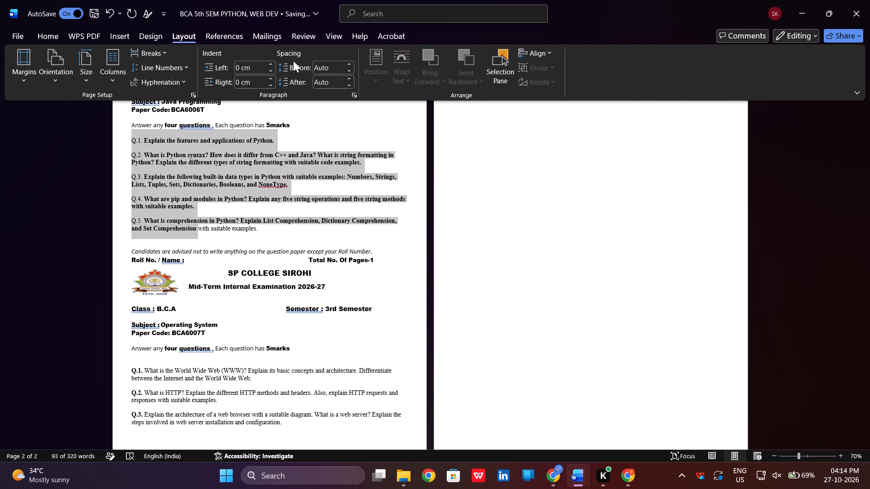
left_click(349, 65)
left_click(350, 77)
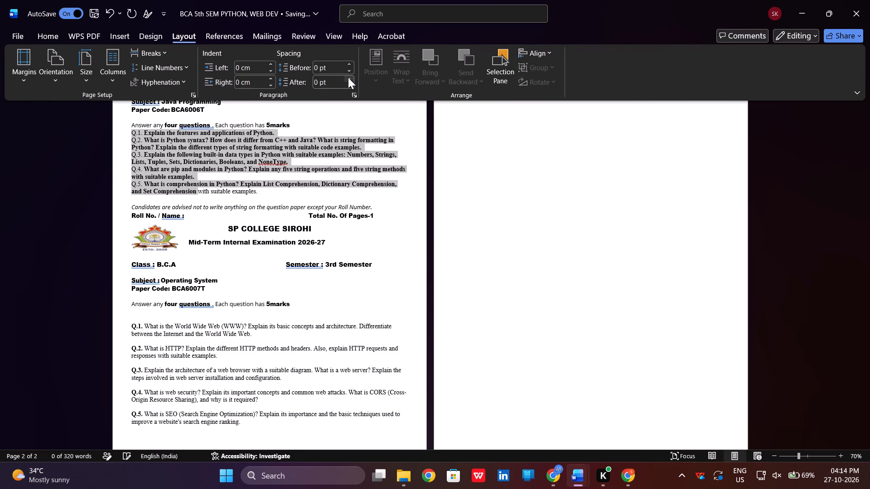
left_click(347, 70)
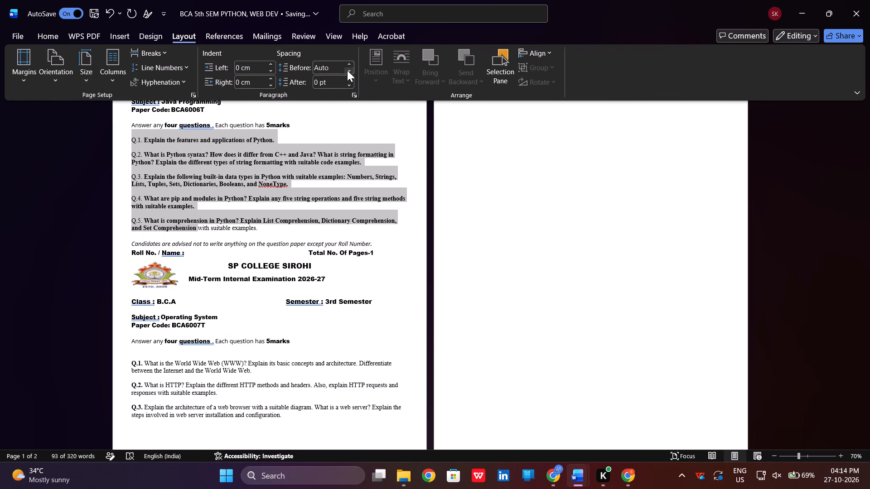
left_click(352, 62)
left_click(351, 83)
left_click(347, 76)
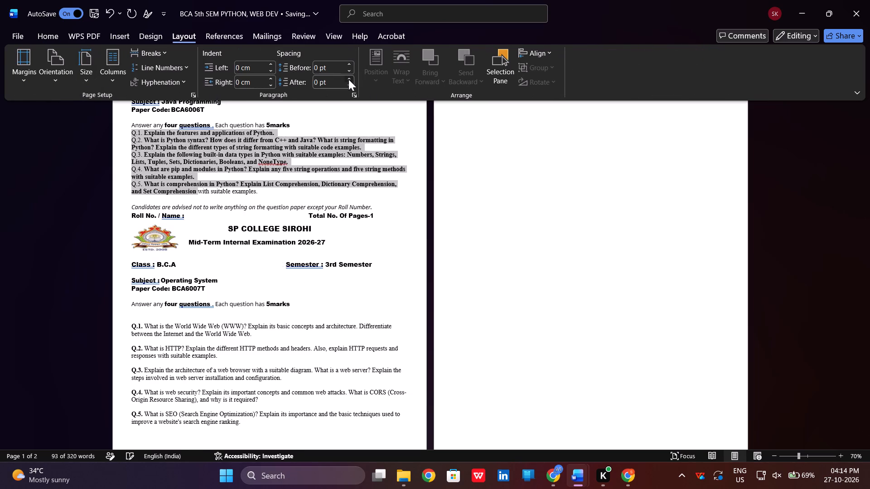
left_click(348, 79)
Set the web development questions' paragraph spacing to 0 pt before and 6 pt after.
left_click(160, 339)
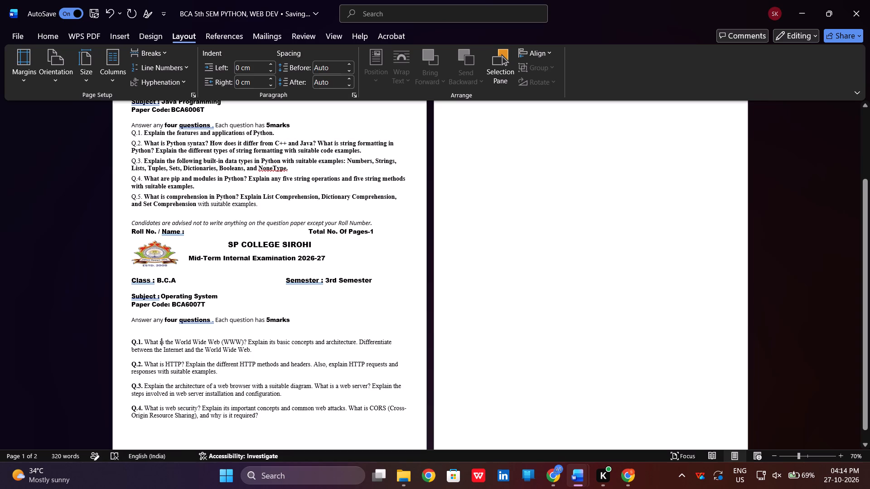
left_click_drag(130, 329, 140, 350)
left_click_drag(140, 350, 544, 146)
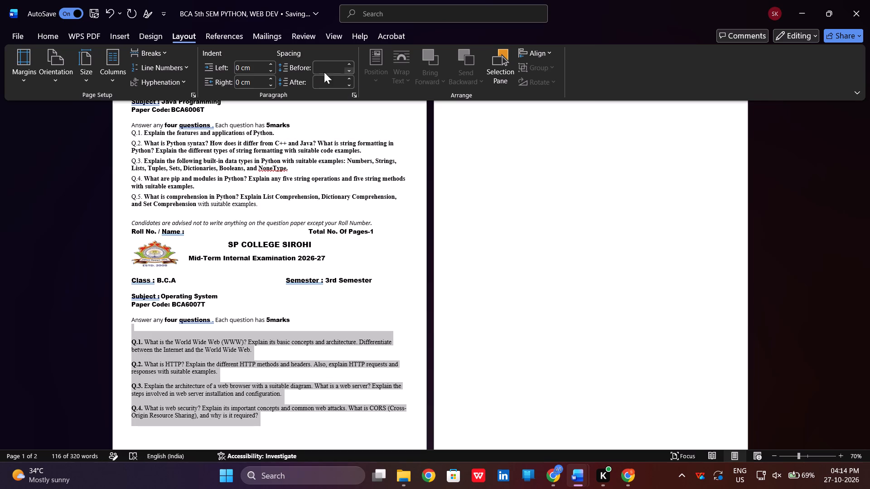
left_click(351, 64)
left_click(349, 73)
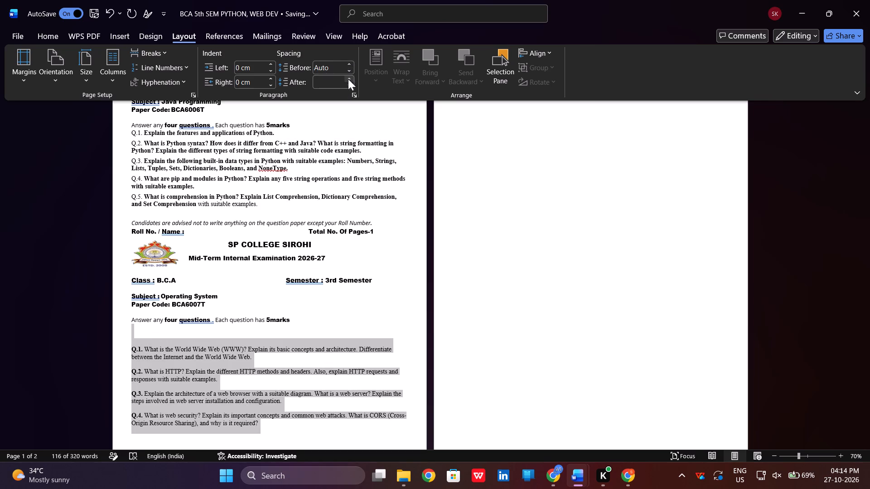
left_click(351, 62)
left_click(349, 77)
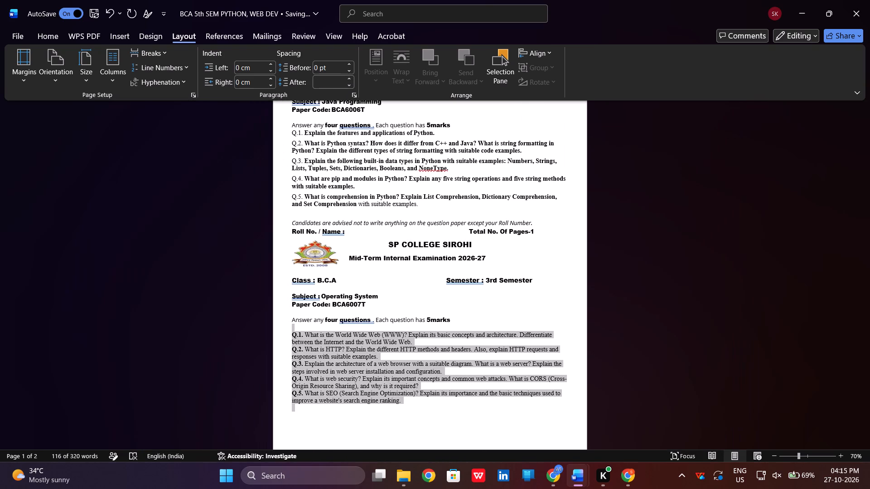
left_click(351, 79)
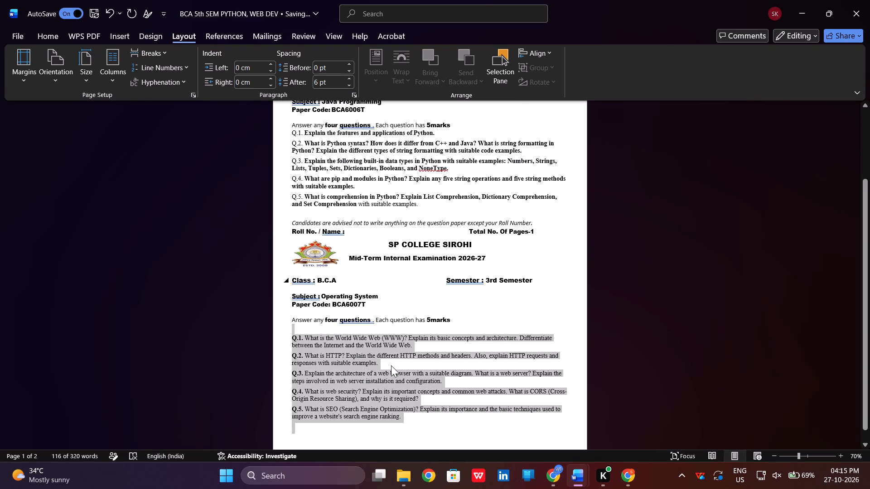
Make the web development questions Q.1 to Q.5 entirely bold.
right_click(325, 354)
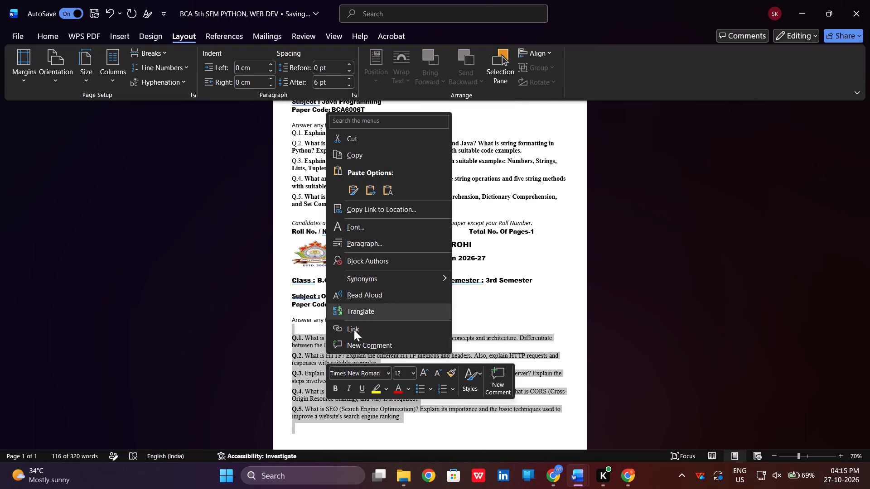
left_click(335, 389)
left_click(306, 360)
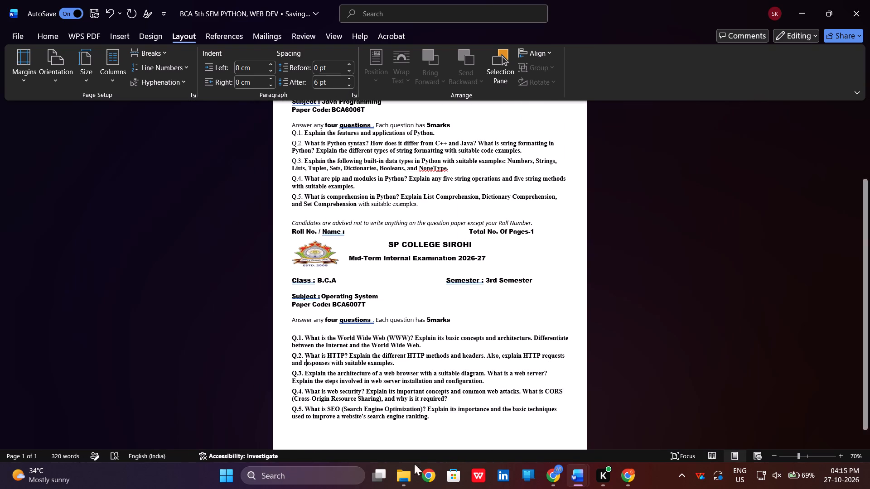
Switch to the Web Dev folder window, go up to the BCA folder and open the BCA NEP syllabus PDF.
left_click(403, 474)
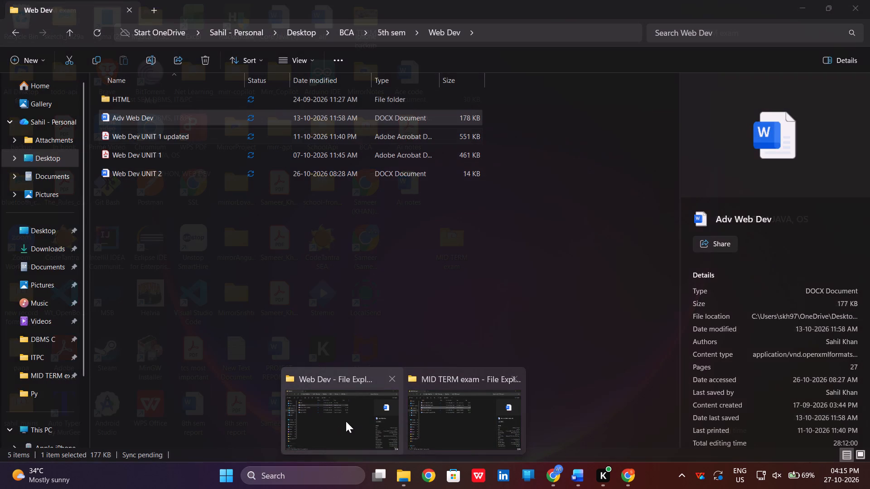
left_click(346, 421)
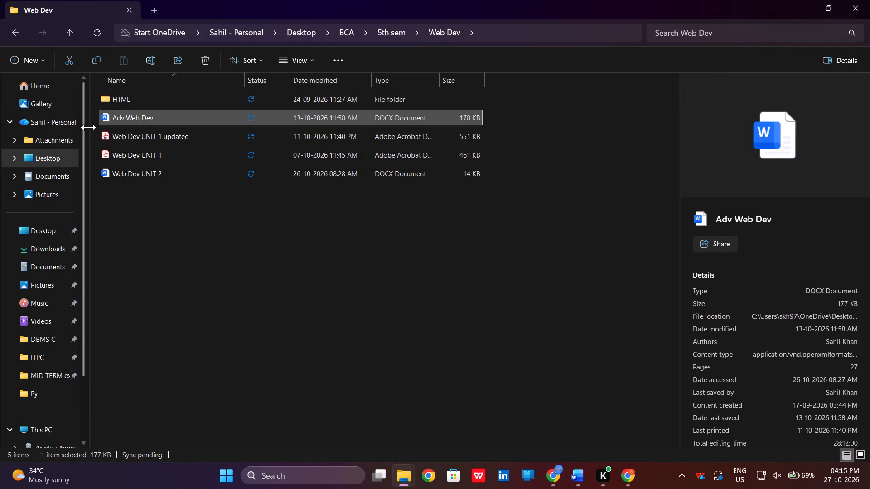
left_click(70, 31)
left_click(70, 31)
double_click(143, 152)
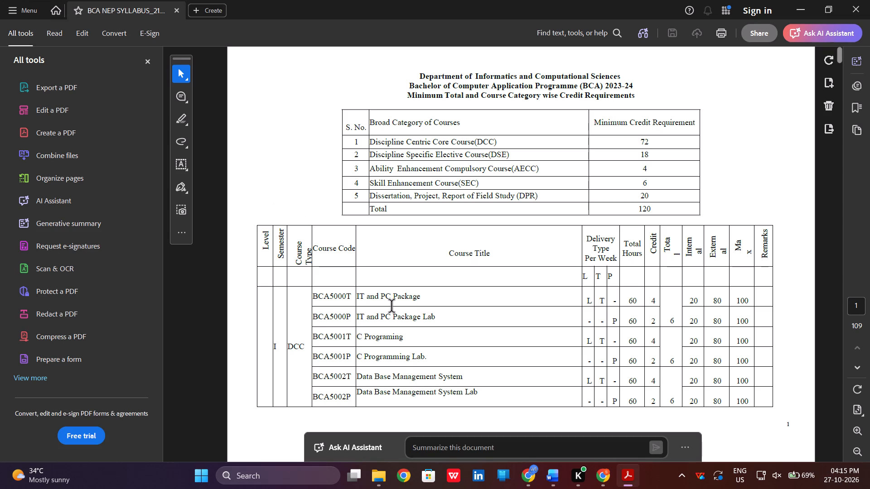
Copy the paper title Python Programming from the DSE Group-A1 list in the syllabus.
scroll(387, 312, "down", 2)
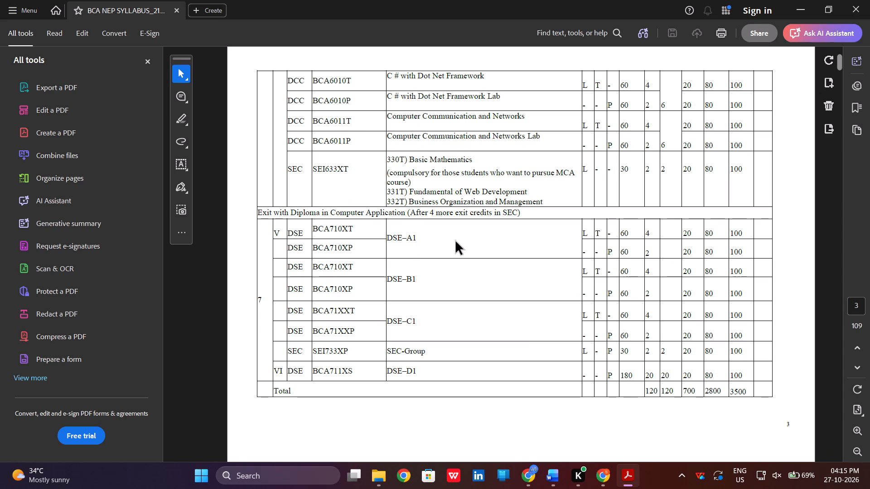
scroll(456, 242, "up", 1)
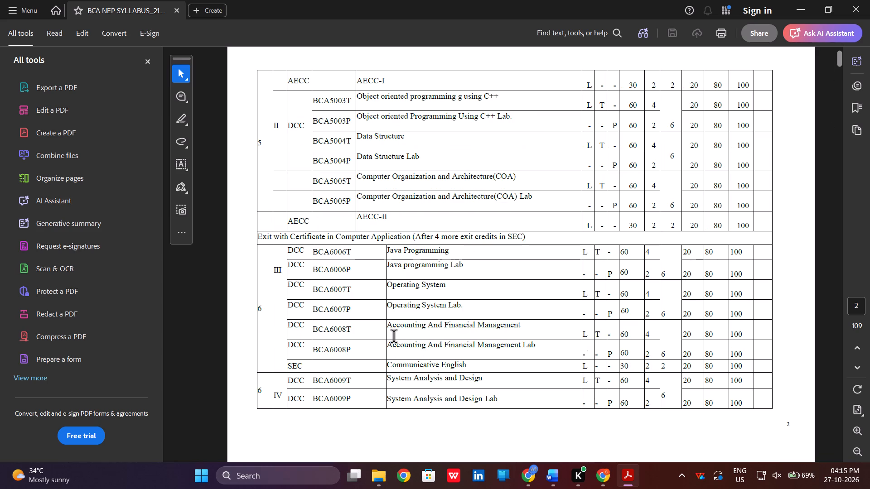
scroll(413, 312, "down", 1)
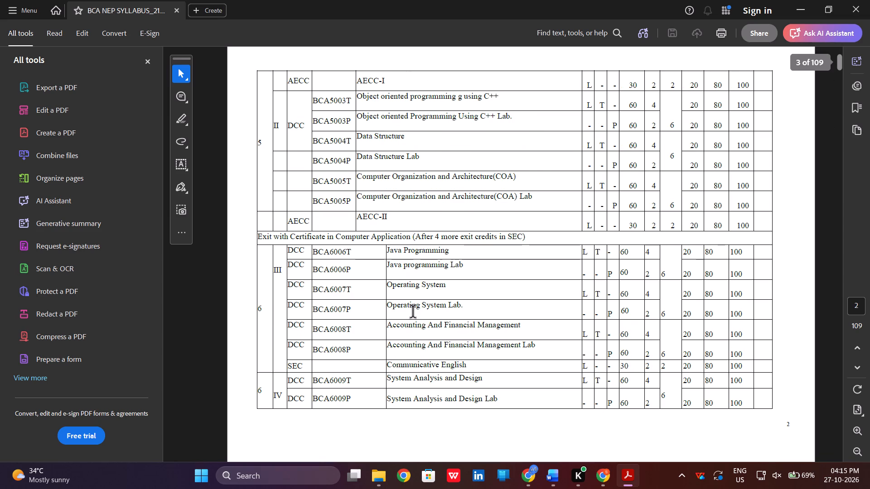
scroll(413, 312, "down", 1)
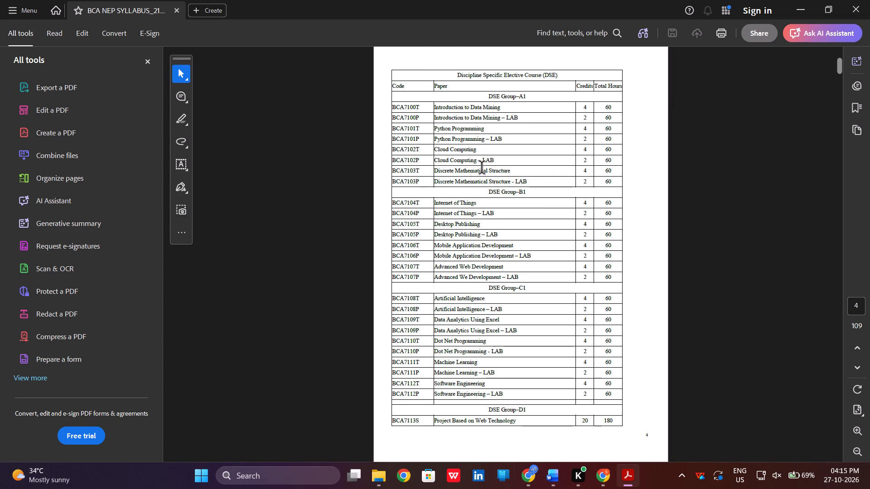
left_click_drag(492, 131, 433, 128)
left_click(481, 128)
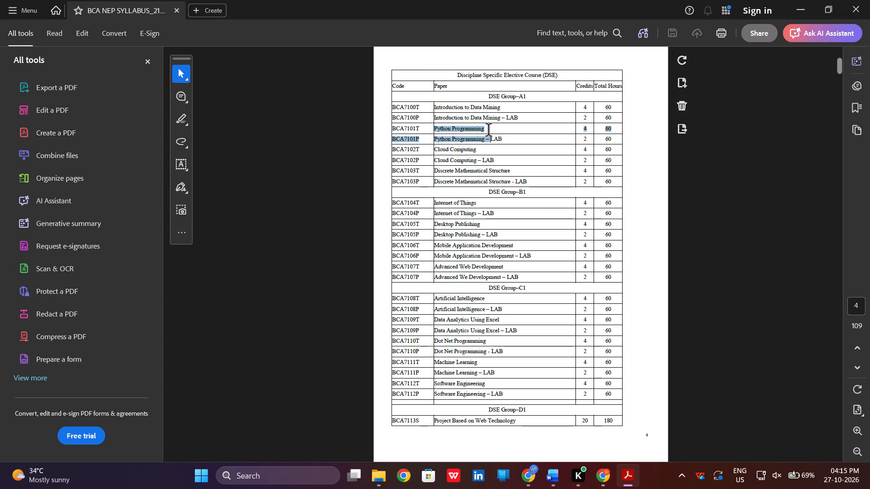
left_click(495, 127)
left_click(493, 117)
left_click(492, 135)
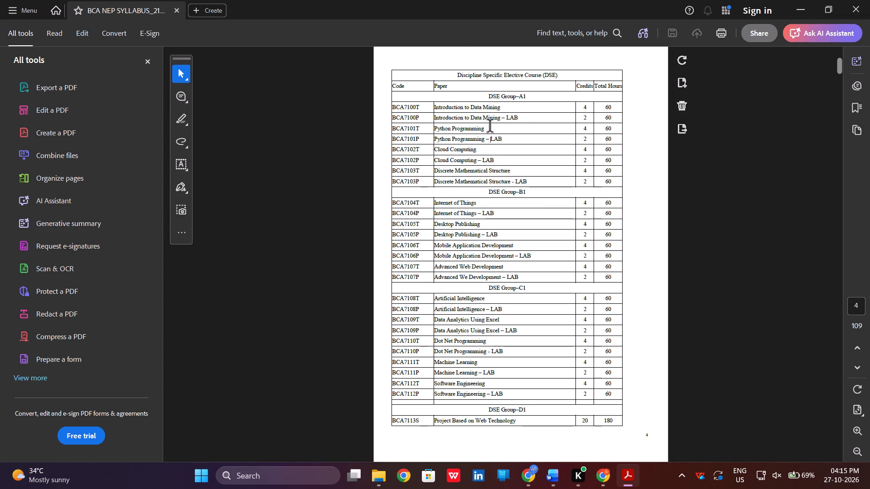
left_click_drag(489, 127, 427, 127)
key("ctrl+c")
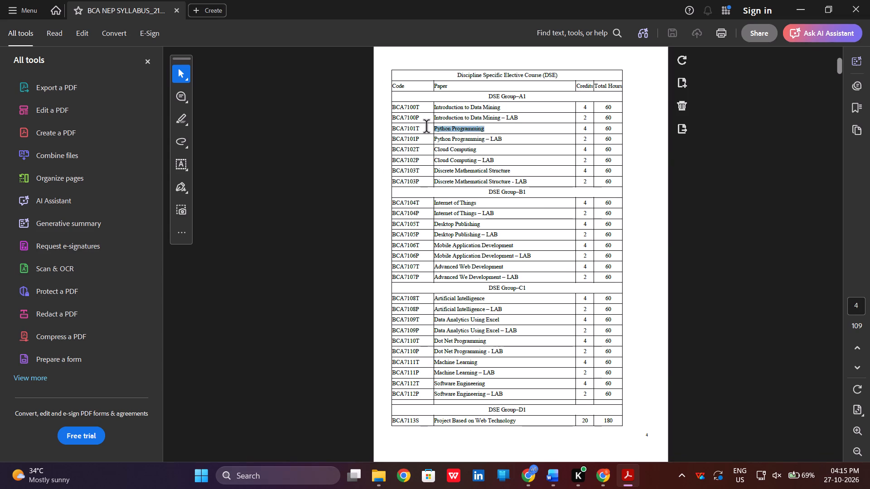
In the Word paper, replace the subject Java Programming with the copied Python Programming, keeping the header's bold formatting.
key("alt+Tab")
key("alt+Tab")
scroll(409, 206, "up", 2)
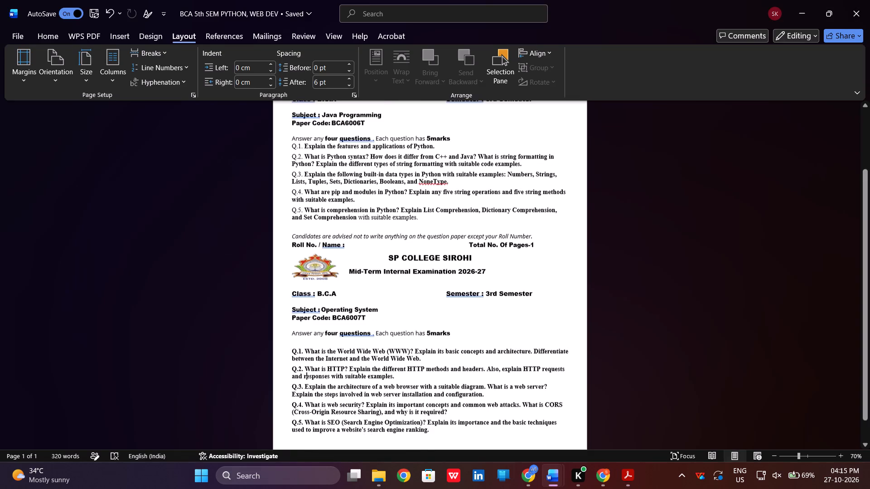
left_click_drag(382, 136, 320, 135)
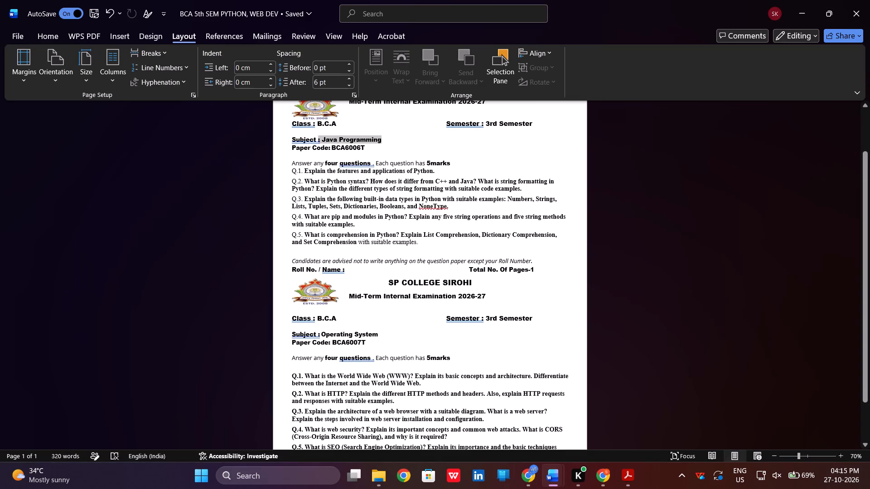
left_click_drag(320, 135, 324, 138)
key("ctrl+v")
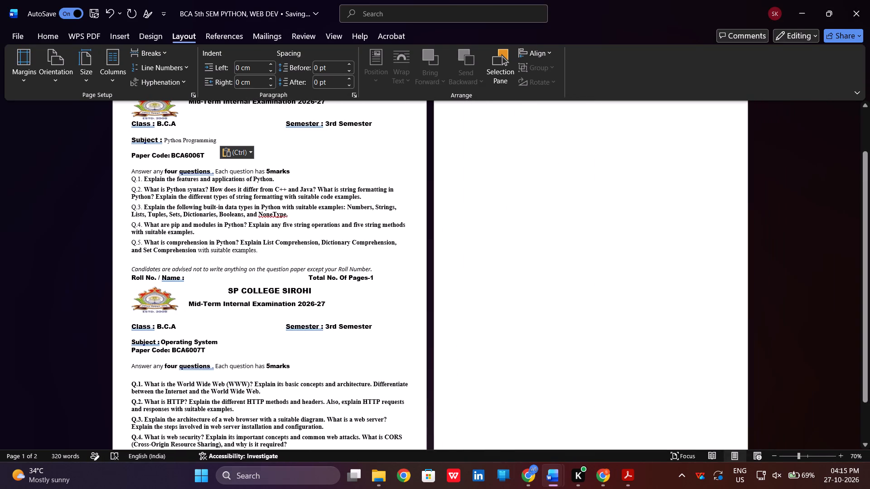
left_click(240, 149)
left_click(262, 183)
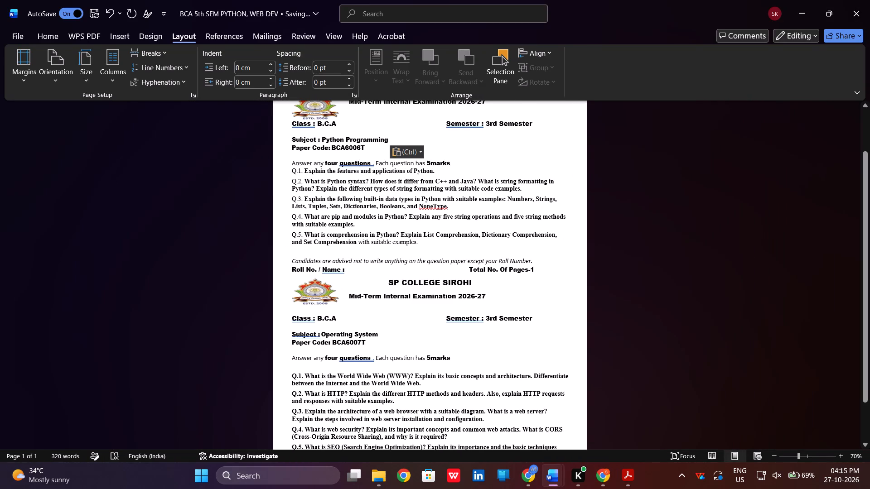
Copy the code BCA7101T from the syllabus and paste it over the Python paper's code in Word, keeping the header's bold formatting.
key("alt+Tab")
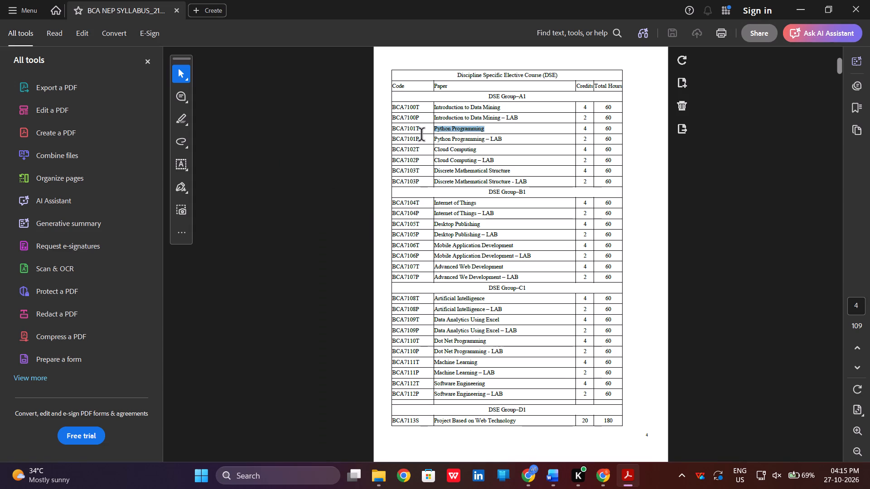
left_click_drag(423, 128, 387, 125)
key("ctrl+c")
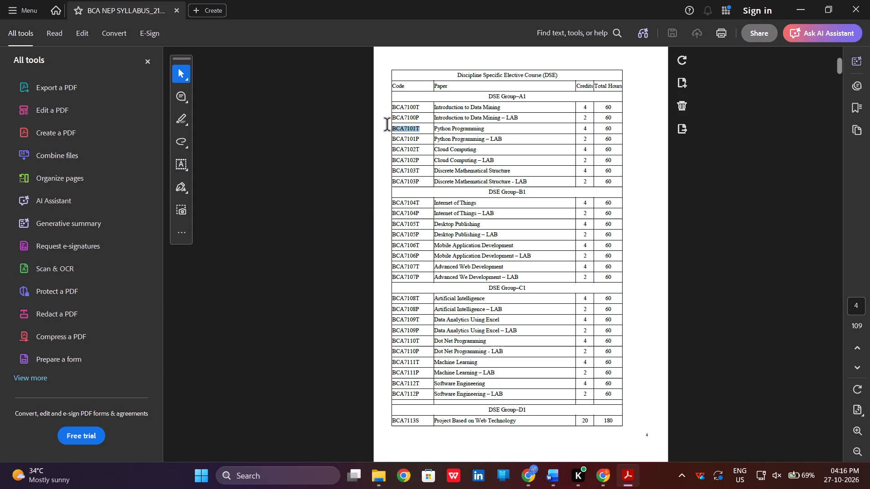
key("alt+Tab")
left_click_drag(367, 146, 362, 144)
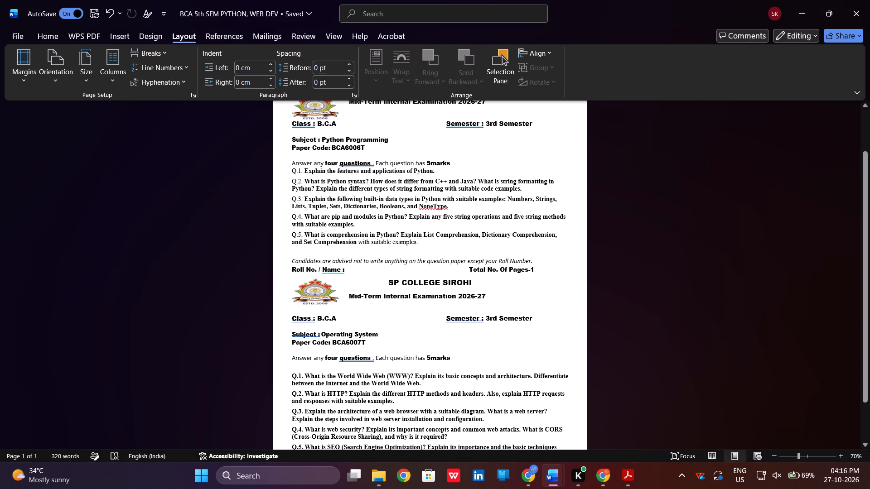
left_click_drag(362, 144, 333, 148)
key("ctrl+v")
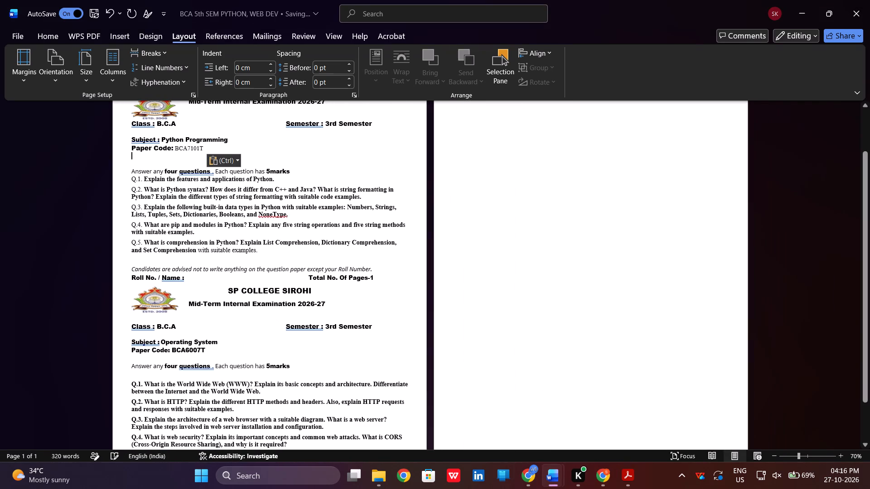
left_click(239, 158)
left_click(249, 187)
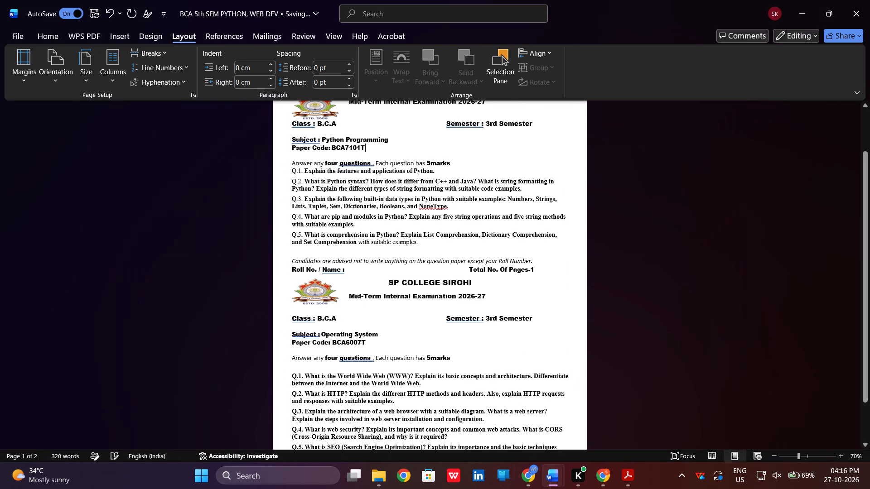
In the BCA NEP syllabus PDF, go to the BCA V Semester course page for Advanced Web Development and copy the course title.
key("alt+Tab")
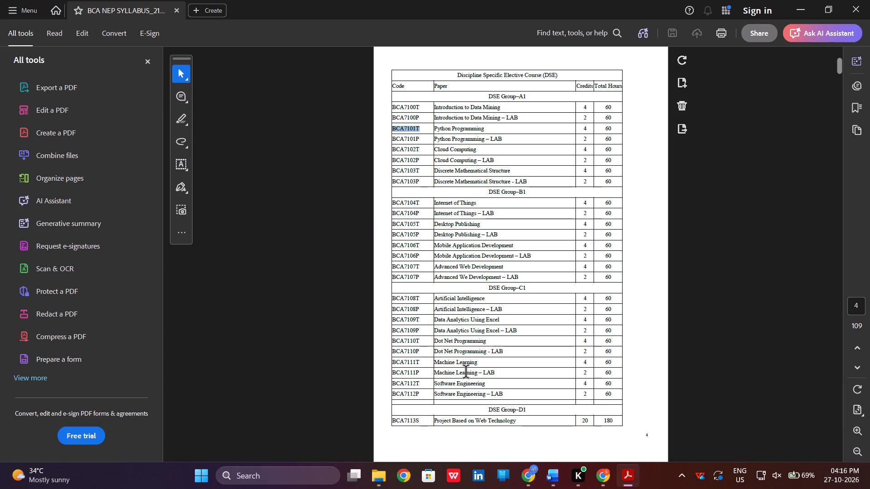
scroll(466, 373, "down", 1)
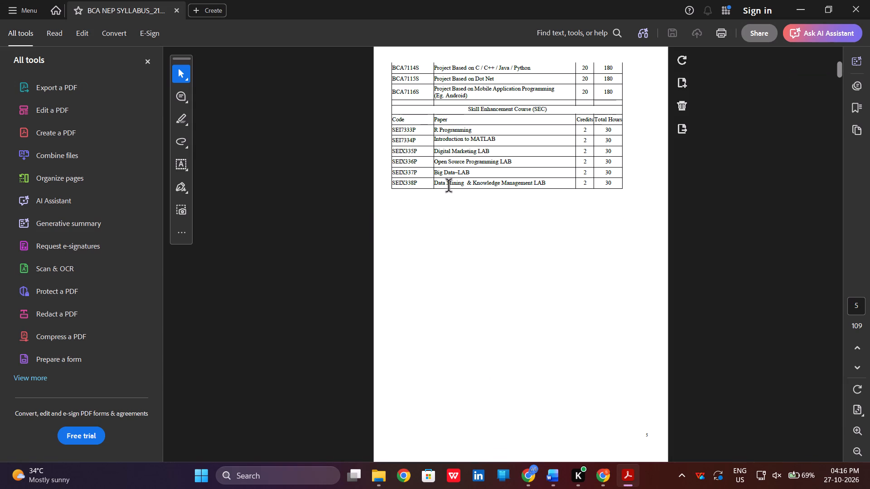
scroll(449, 205, "down", 4)
scroll(449, 206, "up", 4)
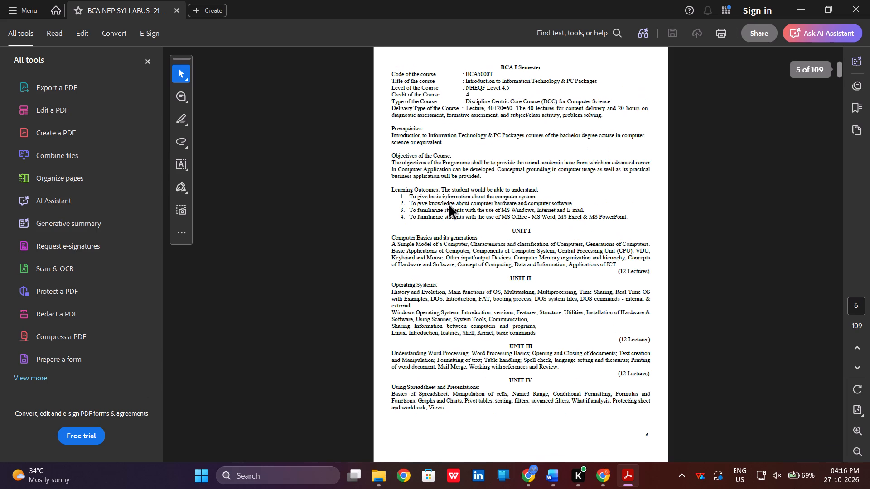
scroll(449, 206, "up", 2)
left_click_drag(841, 65, 843, 103)
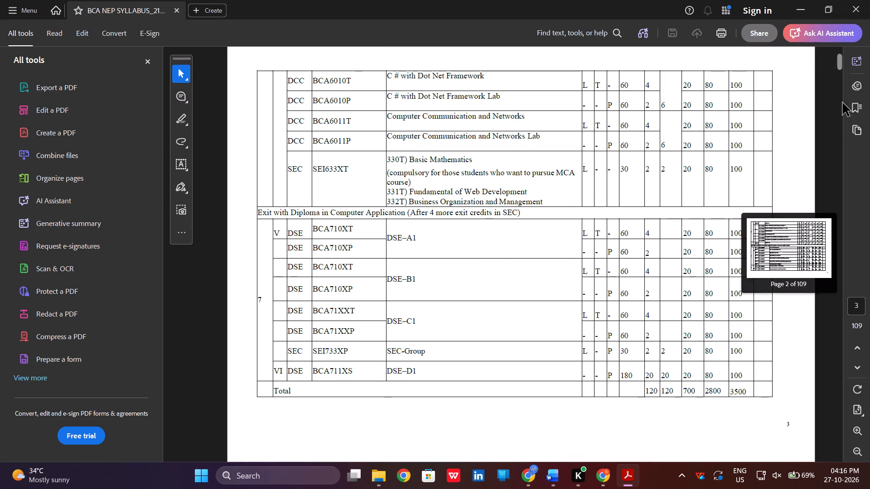
left_click_drag(843, 103, 846, 349)
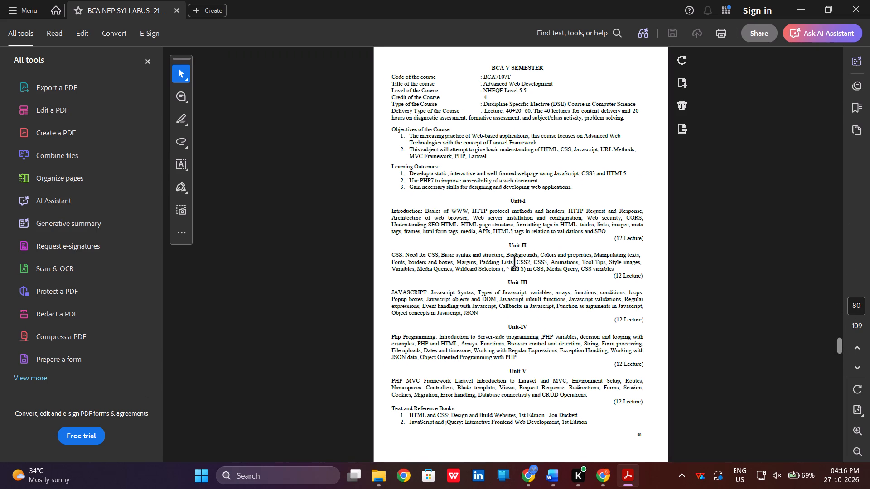
left_click_drag(557, 86, 487, 82)
key("ctrl+shift+Left")
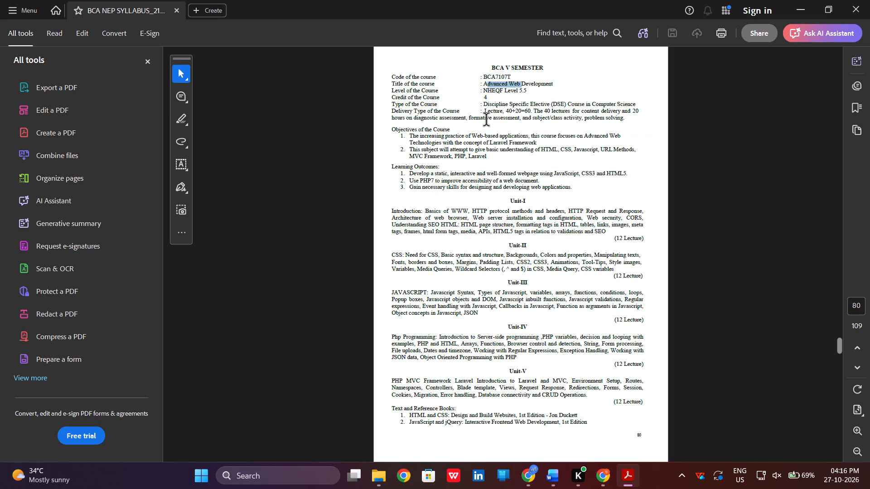
key("Left")
key("Left")
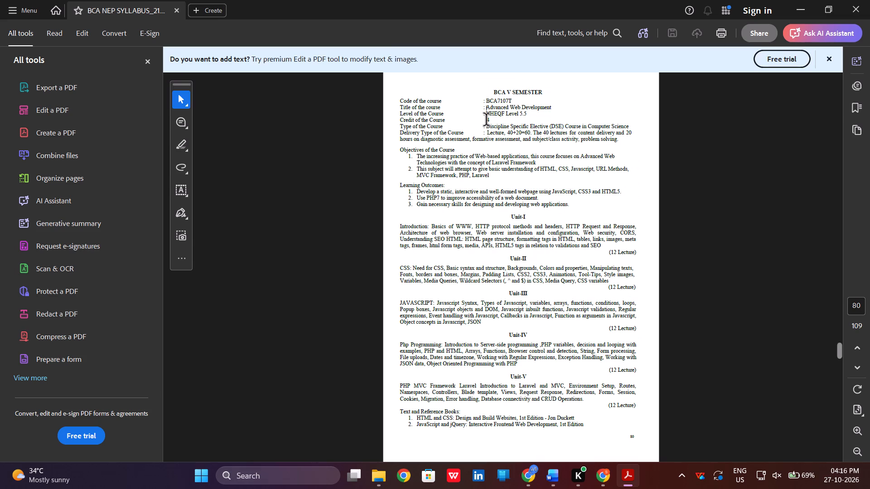
key("ctrl+shift+Right")
key("ctrl+shift+Right")
key("ctrl+shift+Right")
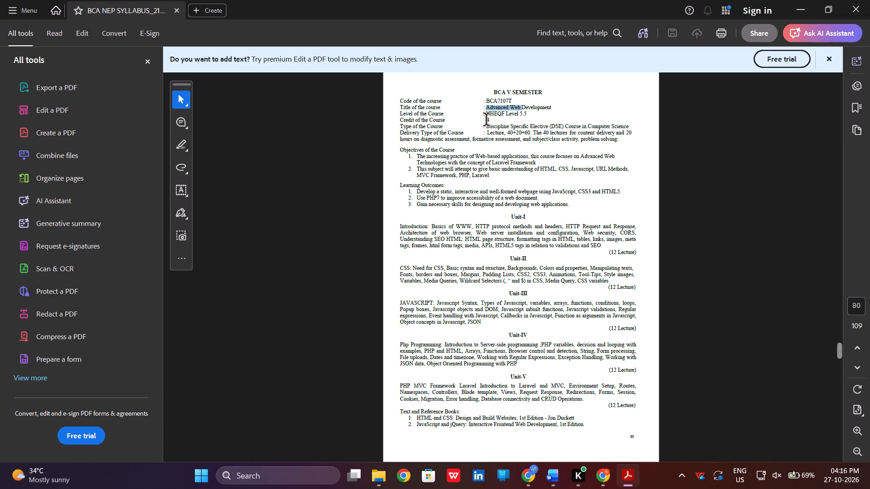
key("ctrl+shift+Right")
key("ctrl+c")
In the second Word paper, replace the subject Operating System with the copied Advanced Web Development in the header's bold formatting, removing the stray word Level.
key("alt+Tab")
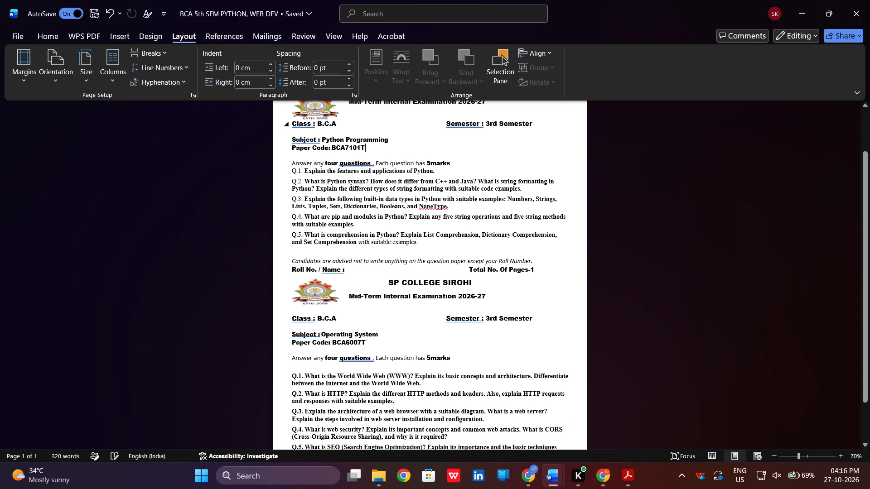
scroll(407, 187, "down", 3)
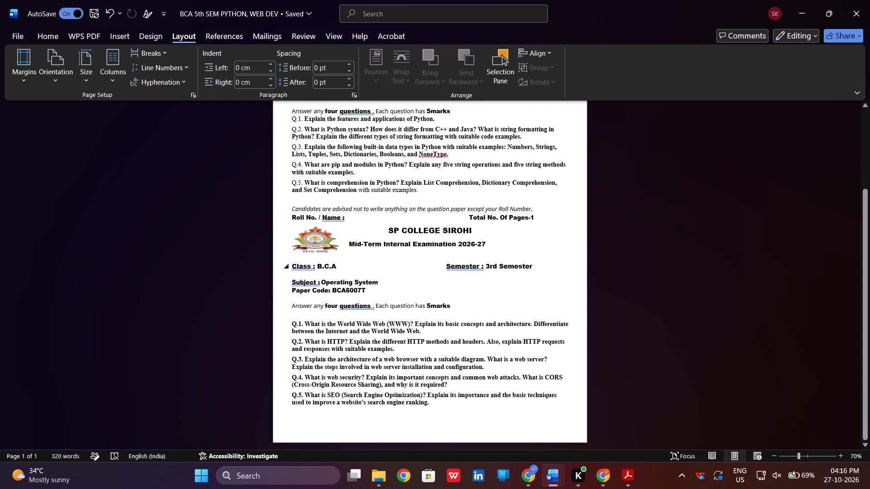
left_click_drag(382, 278, 338, 282)
key("ctrl+v")
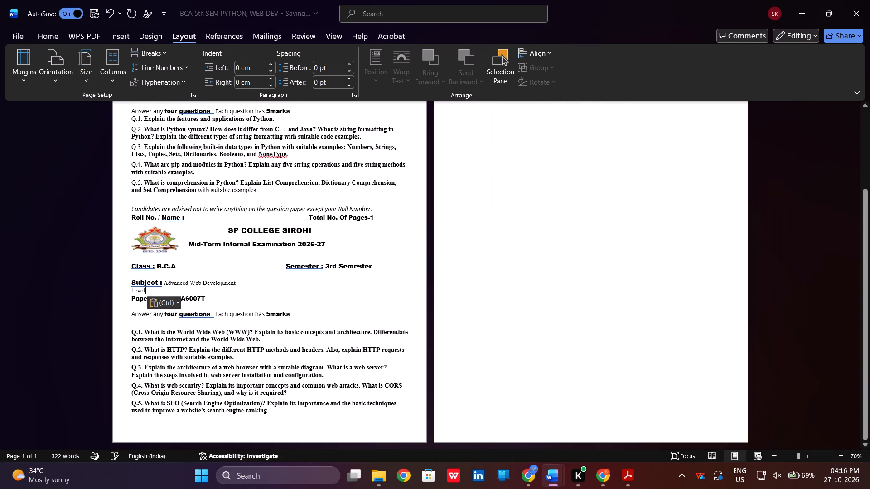
left_click(169, 306)
left_click(187, 333)
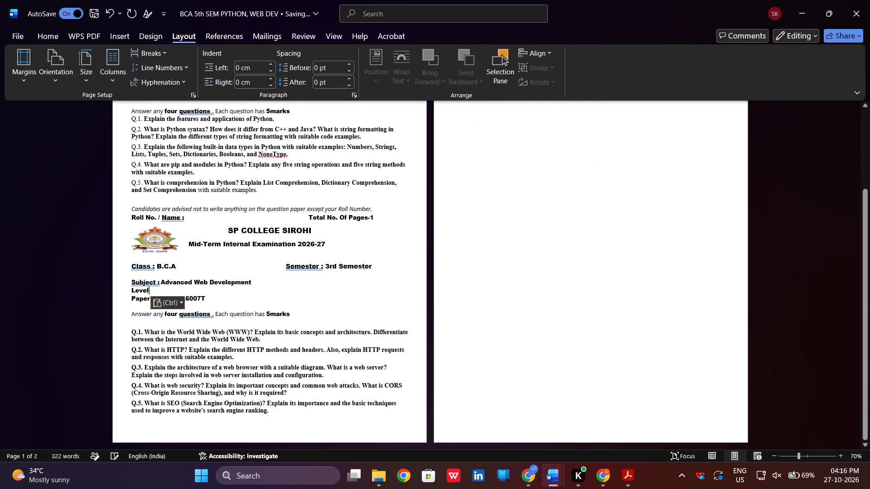
left_click(131, 291)
key("ctrl+Delete")
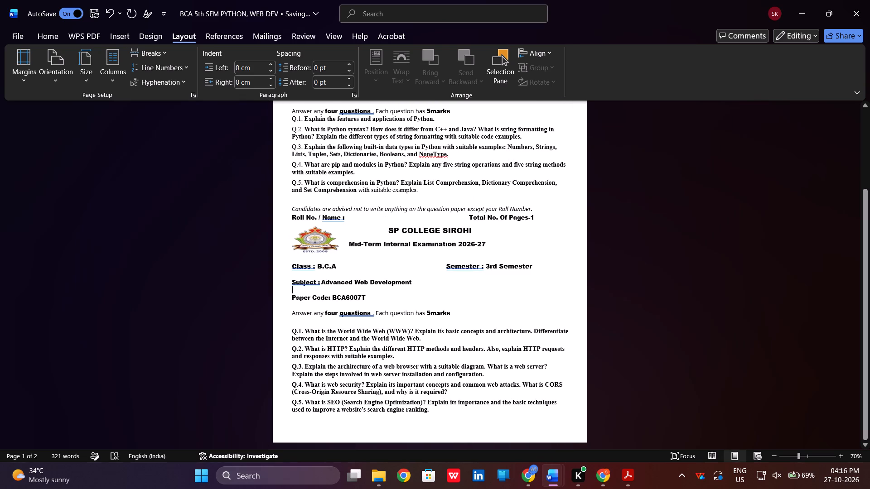
Copy the course code BCA7107T from the syllabus and paste it over the second paper's code in Word, keeping the header's bold formatting.
key("alt+Tab")
left_click(429, 161)
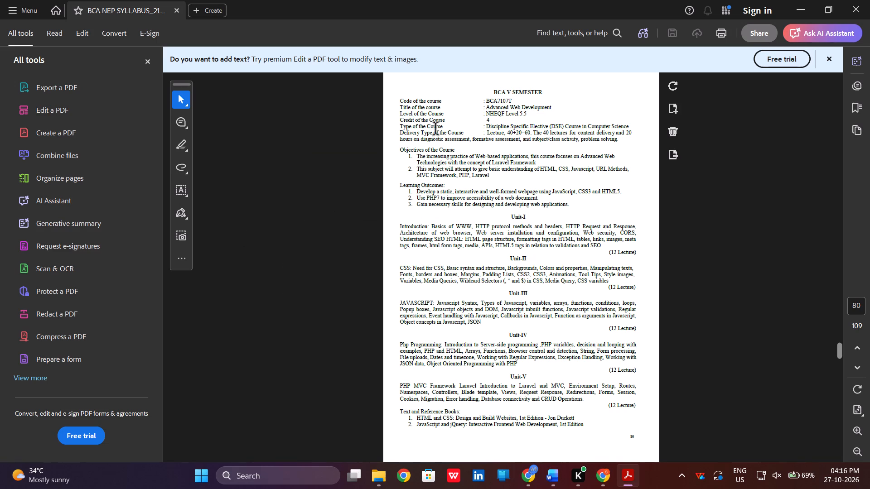
left_click_drag(514, 101, 482, 100)
left_click_drag(482, 100, 486, 101)
key("ctrl+c")
key("alt+Tab")
left_click_drag(376, 297, 336, 297)
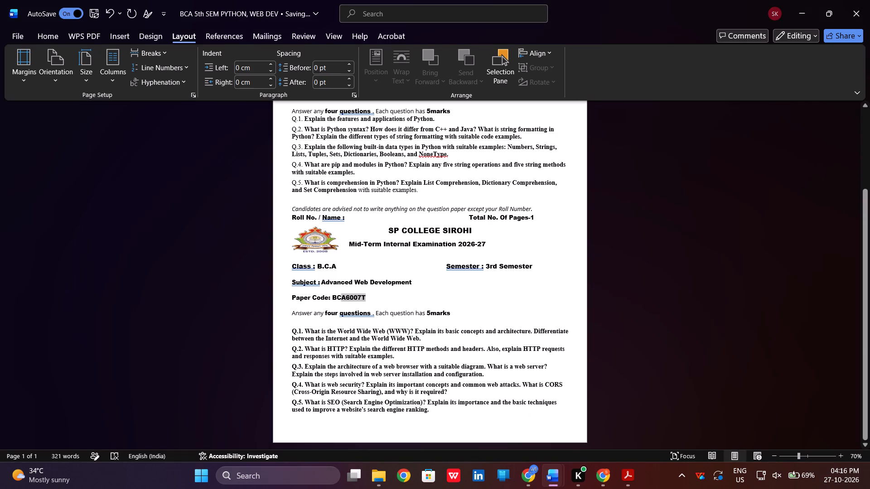
left_click_drag(336, 297, 333, 297)
key("ctrl+v")
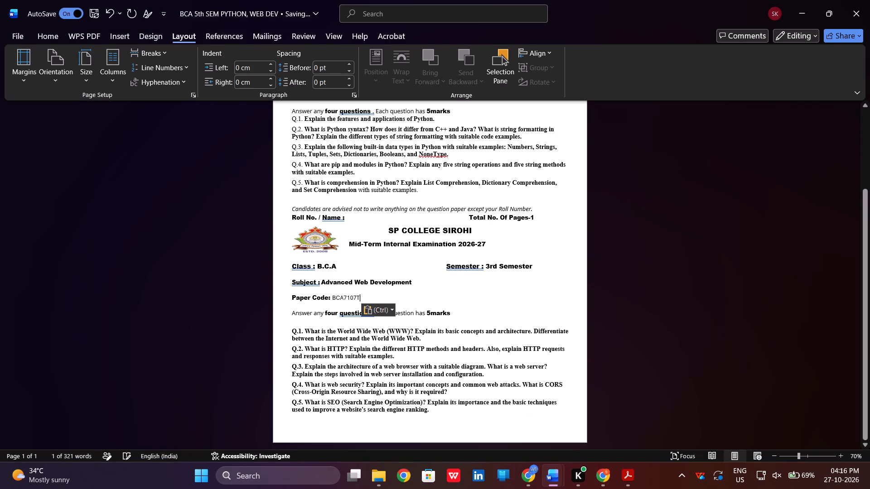
left_click(378, 312)
left_click(410, 341)
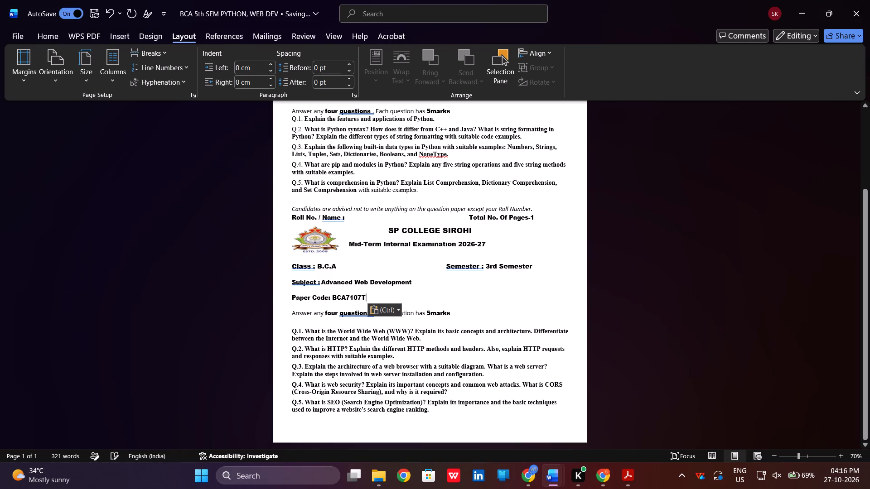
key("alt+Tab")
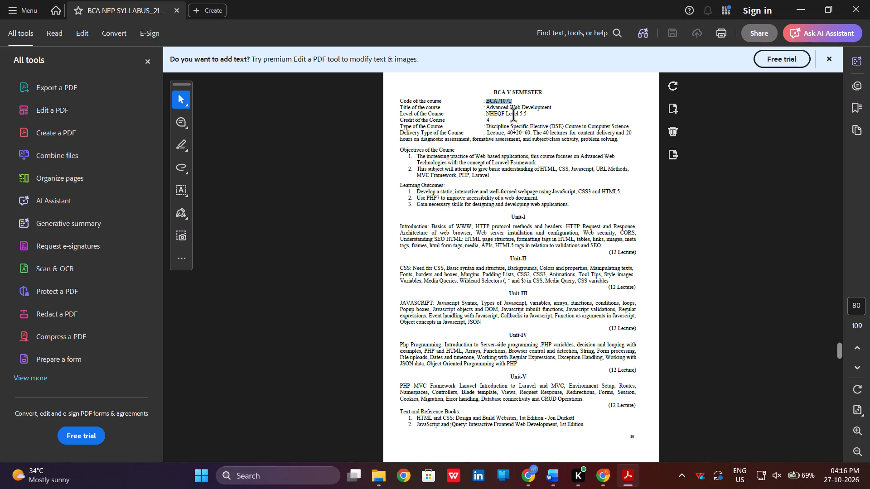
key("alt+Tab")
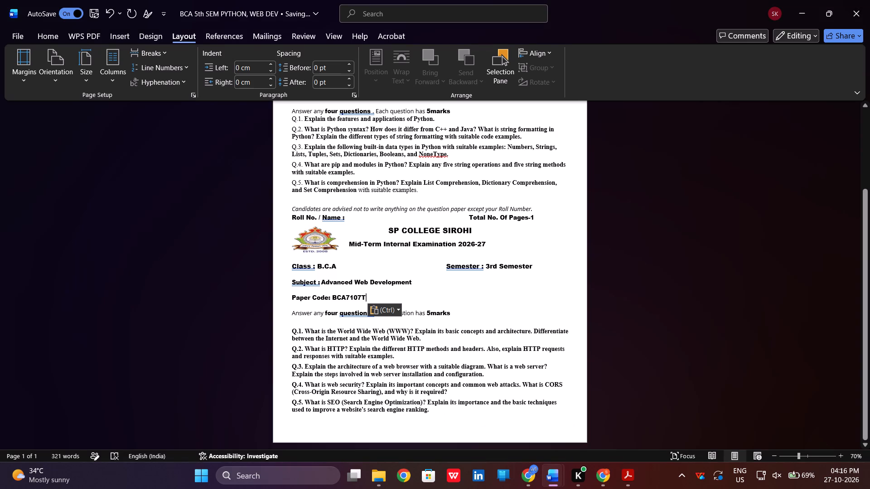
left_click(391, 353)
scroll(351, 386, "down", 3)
Switch to the Adv Web Dev notes in Word and review the unit topics and the WWW and web architecture sections.
key("alt+Tab")
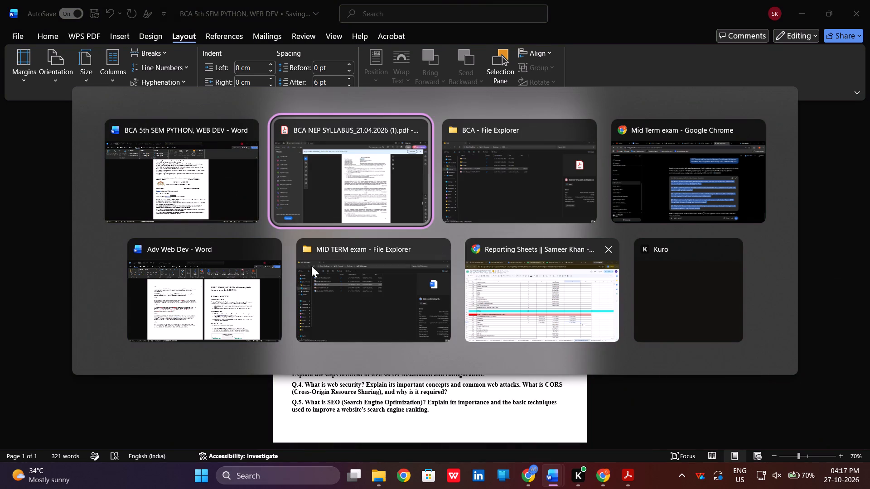
left_click(215, 284, "alt")
scroll(565, 273, "down", 6)
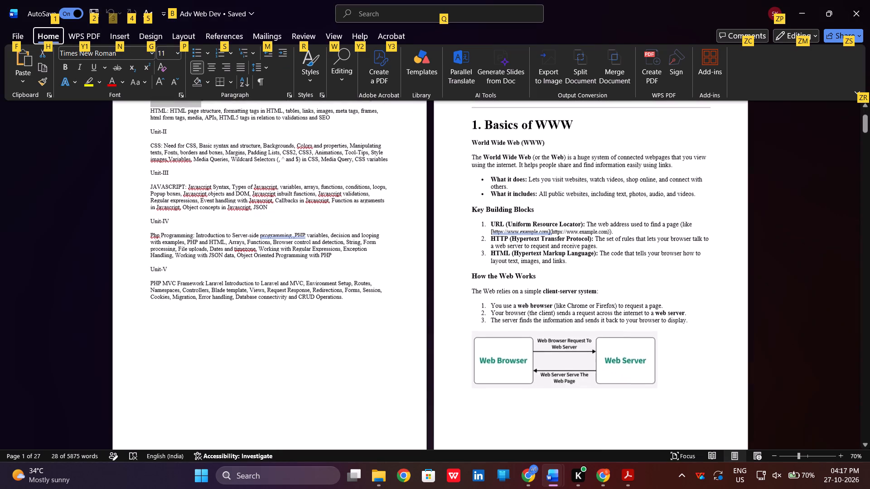
scroll(566, 275, "down", 8)
scroll(566, 275, "up", 2)
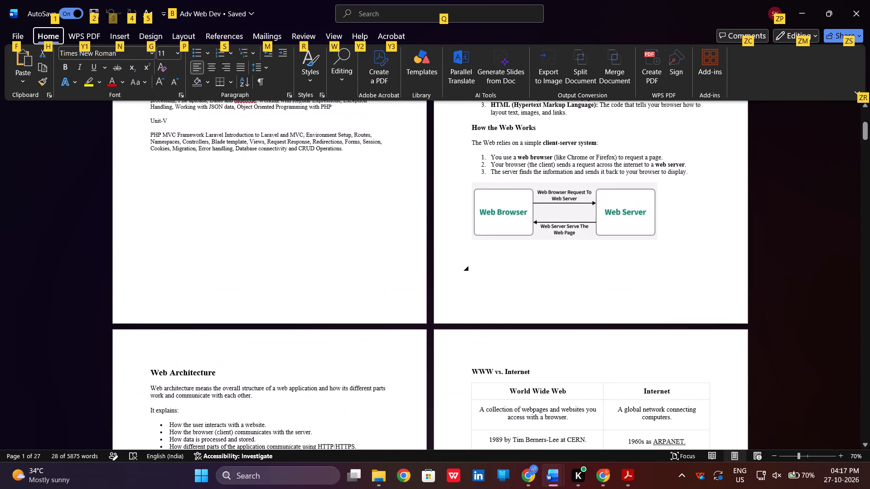
scroll(566, 275, "down", 9)
Back in the exam paper, reword the second sentence of the web paper's Q.1 as "Explain its architecture with diagram.".
key("alt+Tab")
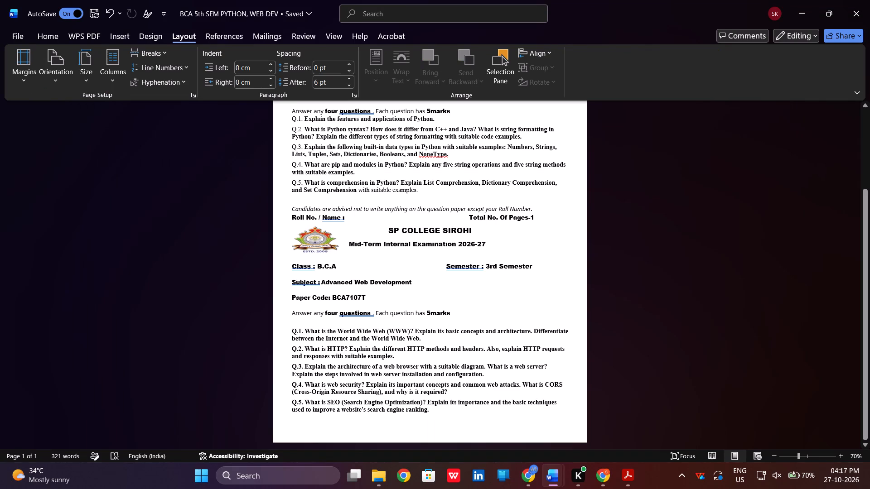
left_click(497, 332)
key("BackSpace")
key("BackSpace")
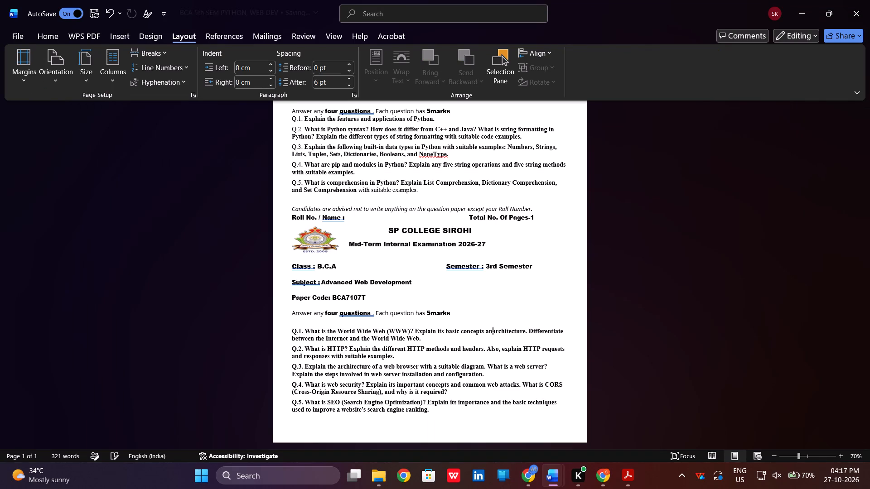
key("BackSpace")
key("BackSpace")
key("BackSpace")
key("BackSpace")
key("BackSpace")
key("BackSpace")
key("BackSpace")
key("BackSpace")
key("BackSpace")
key("BackSpace")
key("BackSpace")
key("BackSpace")
key("BackSpace")
key("BackSpace")
key("BackSpace")
key("BackSpace")
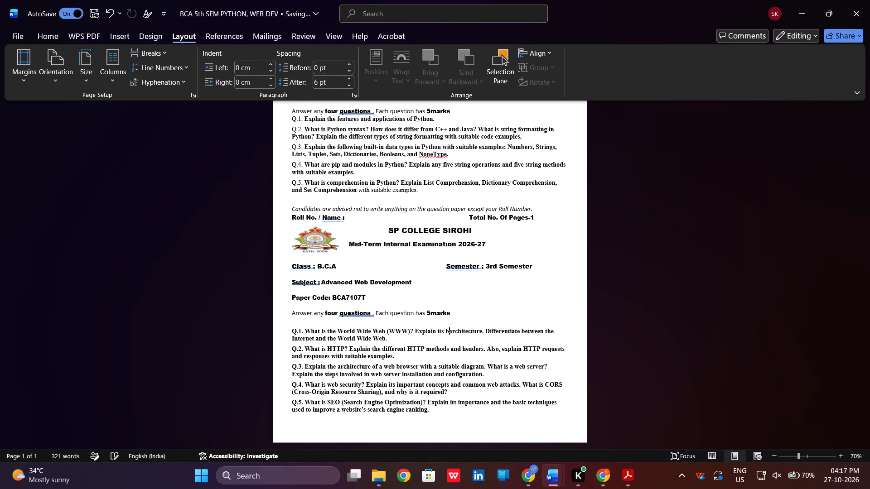
key("BackSpace")
key("ctrl+Right")
key("space")
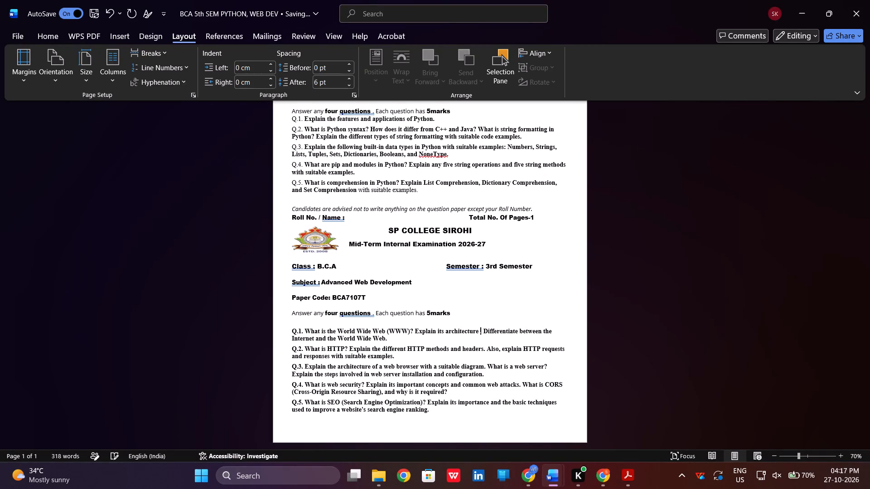
type("with diagram")
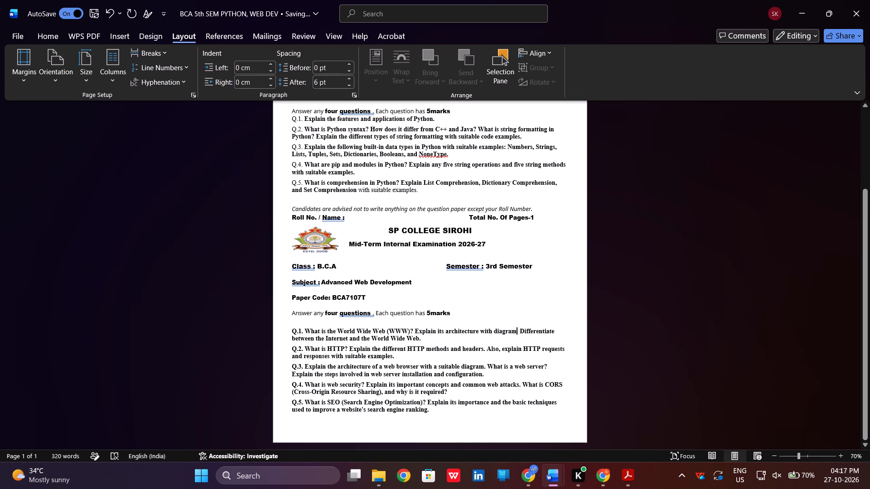
Delete the sentence in Q.1 asking to differentiate between the Internet and the World Wide Web.
left_click_drag(519, 330, 522, 340)
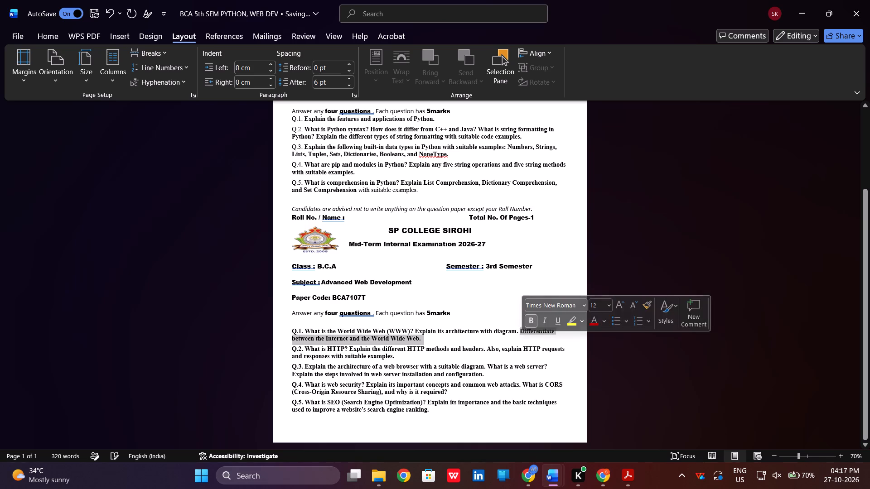
key("Delete")
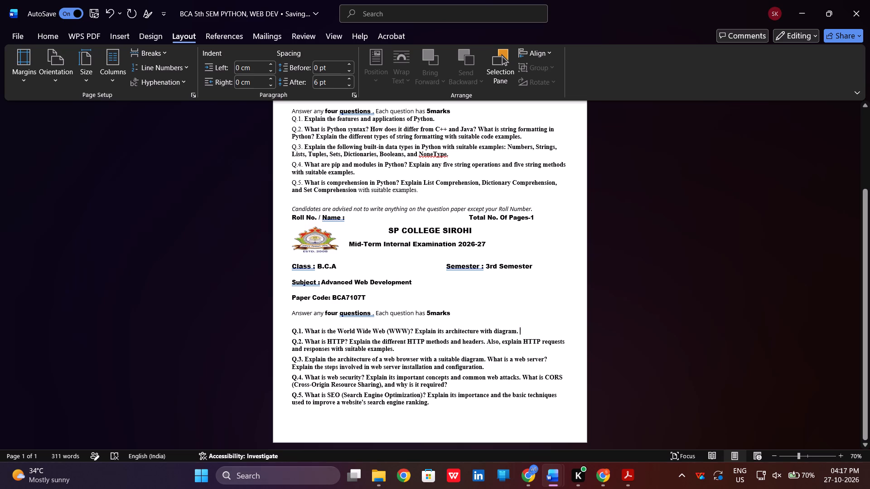
In the Adv Web Dev notes, read the HTTP protocol, methods, headers, request and response sections to check the web paper's Q.2.
key("alt+Tab")
scroll(378, 340, "down", 14)
key("alt+Tab")
key("alt+Tab")
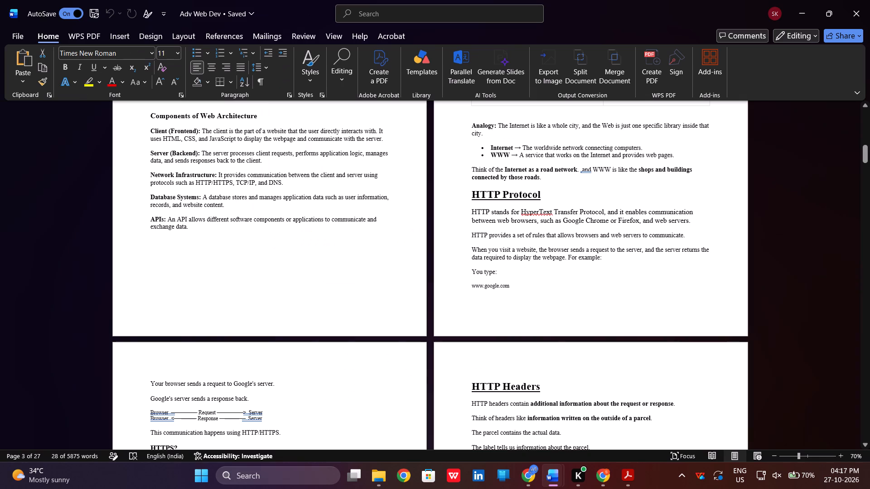
scroll(429, 347, "down", 11)
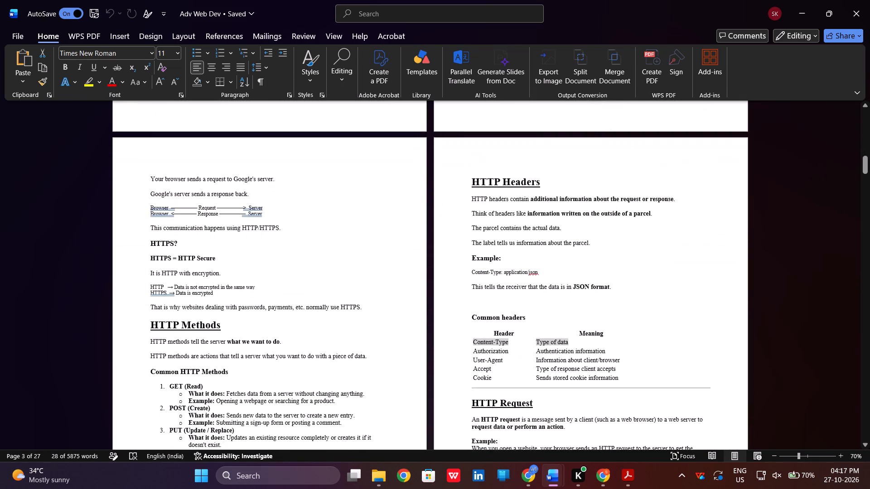
scroll(429, 347, "down", 5)
scroll(429, 347, "up", 4)
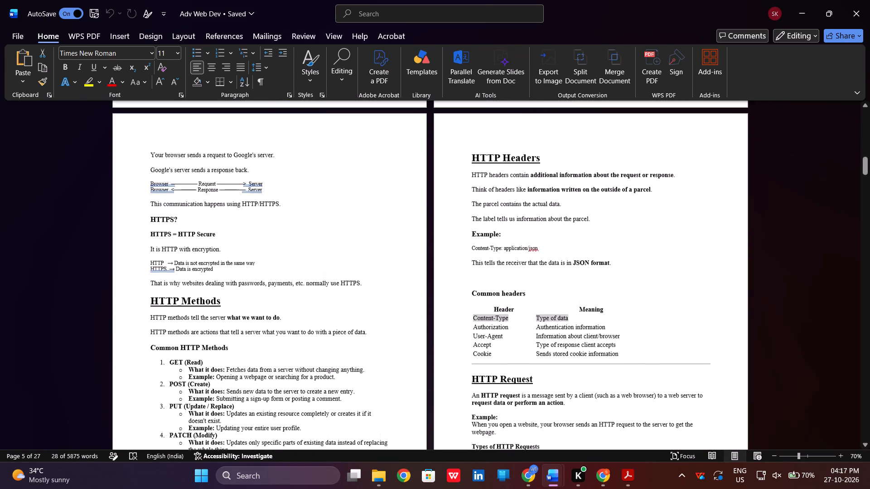
scroll(429, 347, "down", 18)
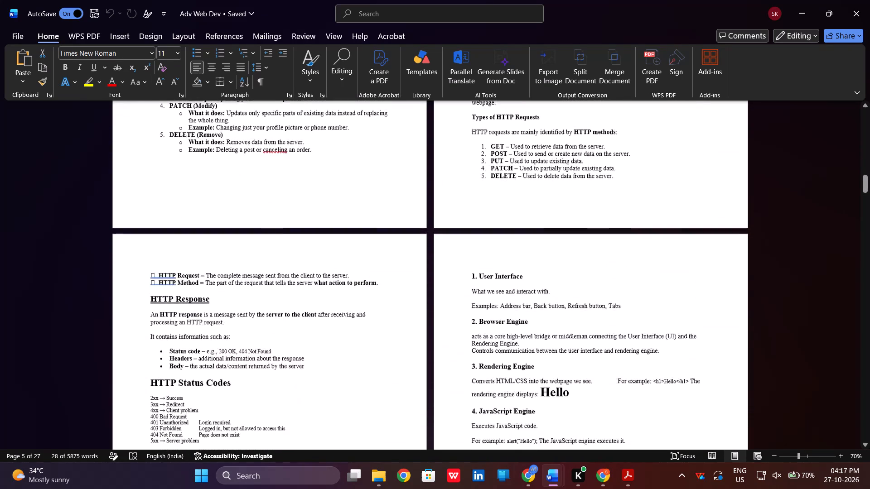
scroll(429, 347, "down", 11)
key("alt+Tab")
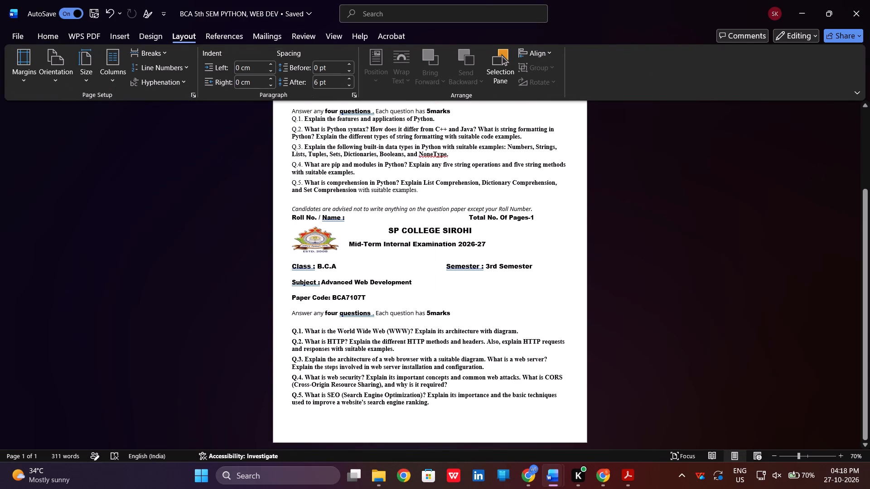
Recheck the notes on HTTP methods, requests, responses and web browser architecture against the web paper's Q.2 and Q.3.
key("alt+Tab")
scroll(403, 350, "up", 2)
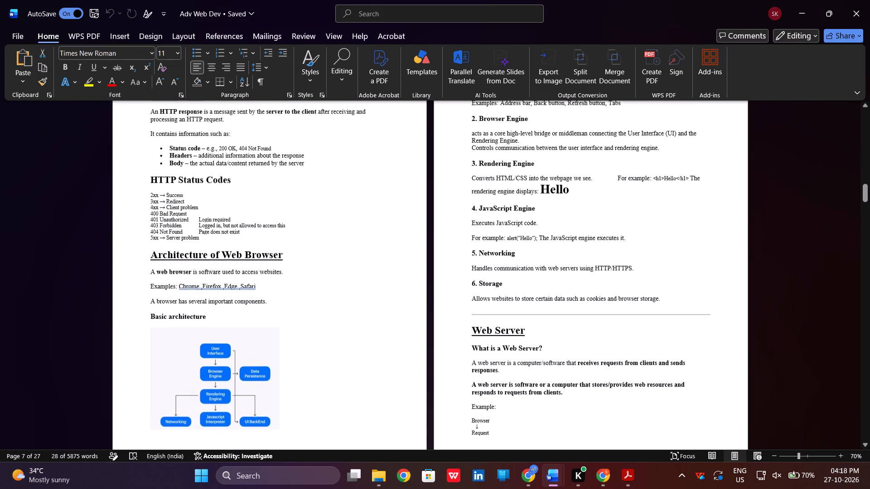
scroll(403, 350, "up", 4)
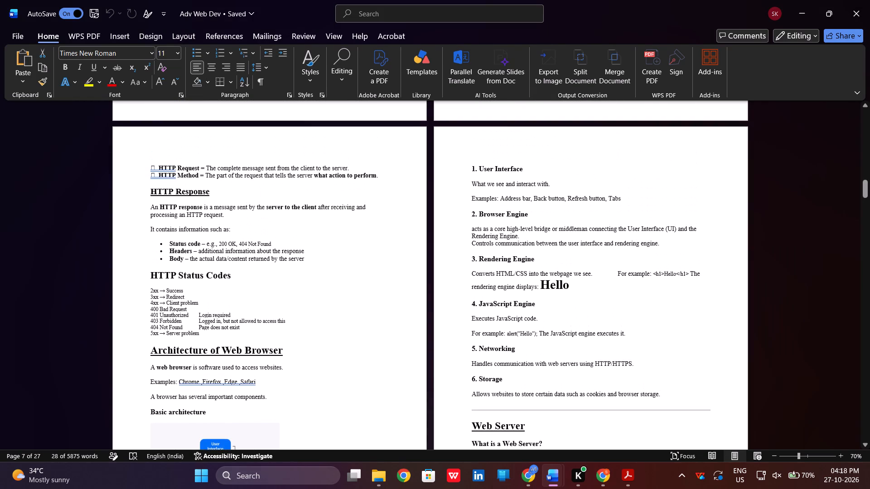
key("alt+Tab")
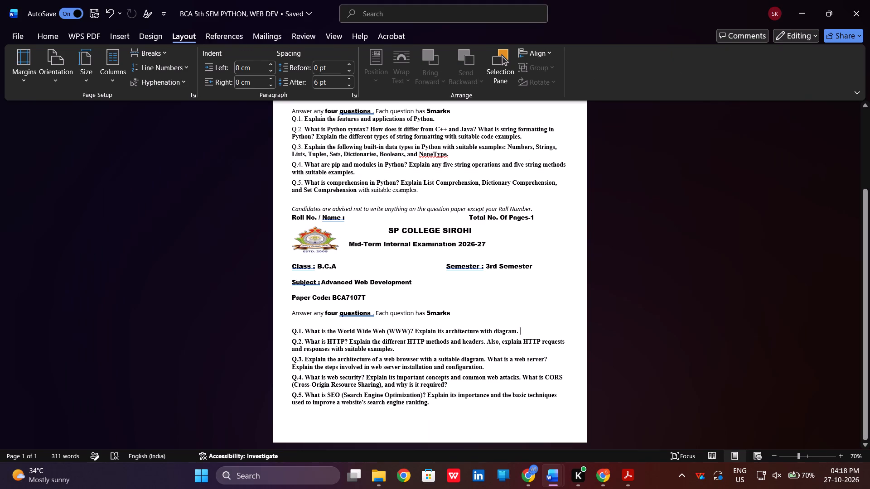
key("alt+Tab")
scroll(377, 357, "up", 8)
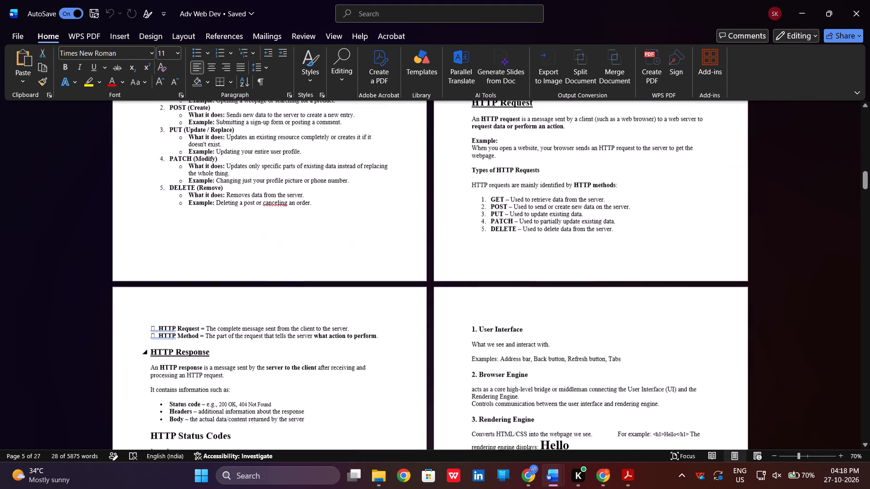
scroll(377, 357, "up", 3)
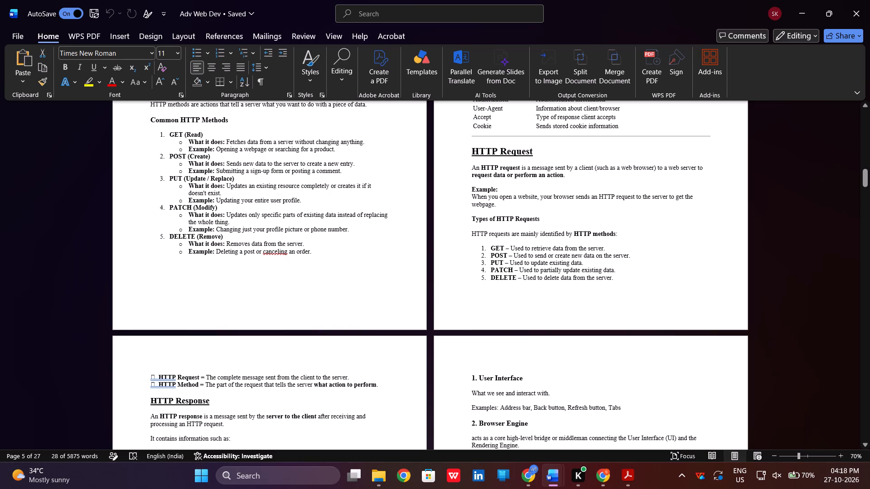
scroll(413, 349, "down", 3)
scroll(295, 364, "down", 5)
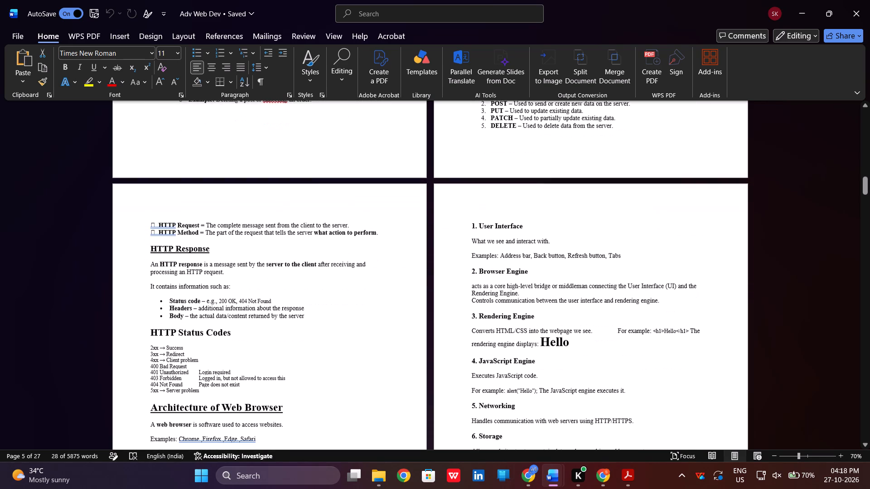
scroll(207, 342, "down", 3)
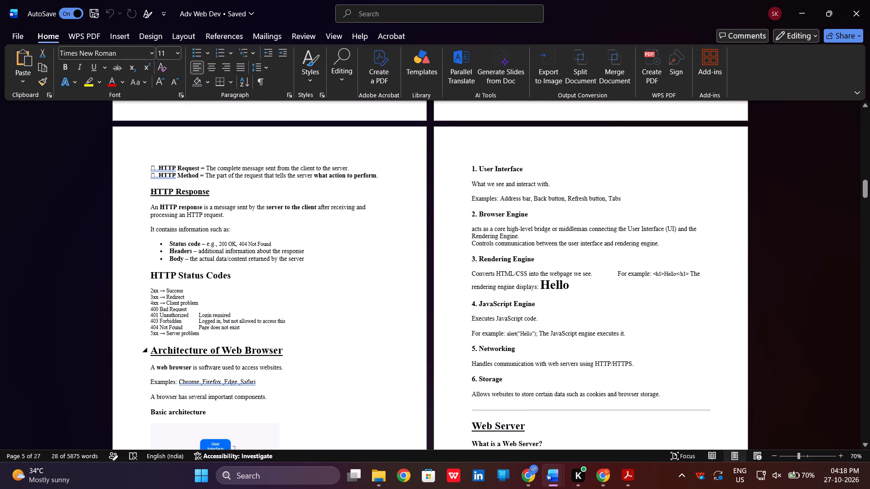
Compare the web paper's Q.1 with the web architecture overview and components section in the Adv Web Dev notes.
key("alt+Tab")
scroll(336, 360, "up", 1)
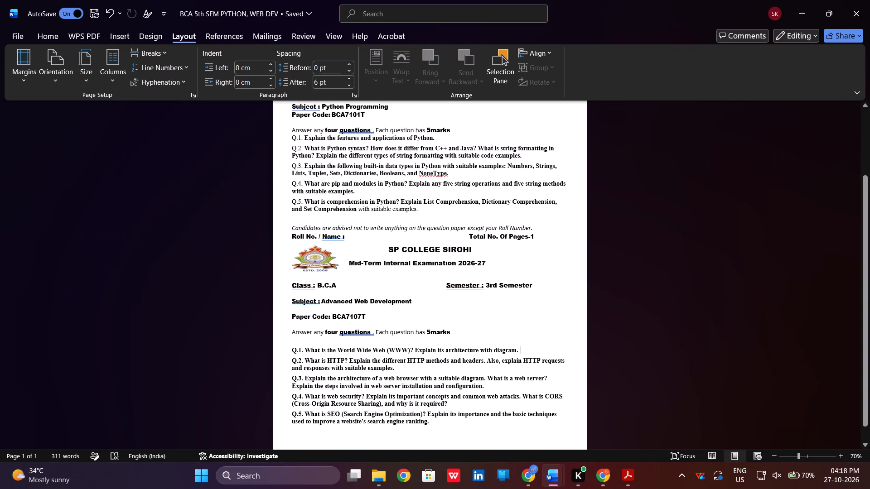
key("alt+Tab")
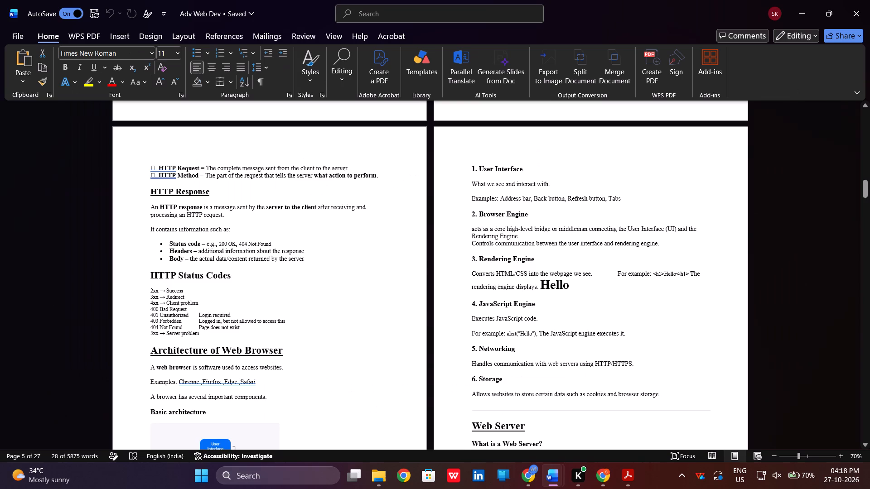
scroll(391, 364, "up", 20)
scroll(391, 364, "up", 15)
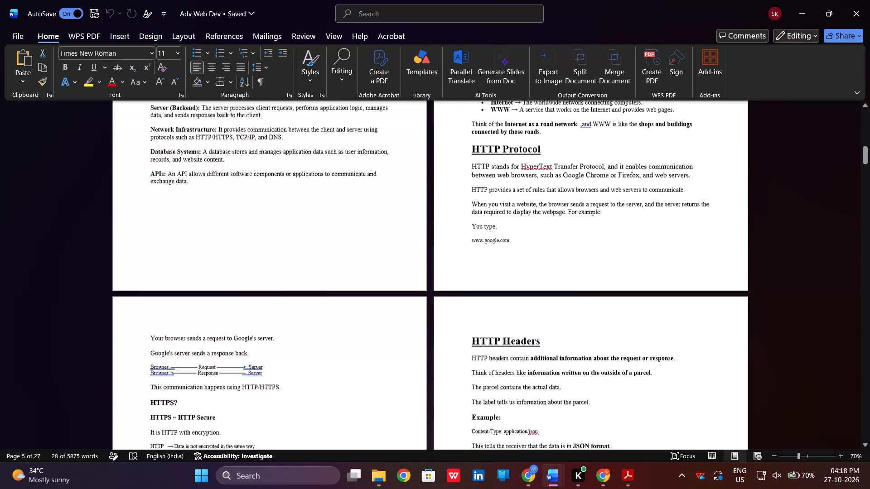
scroll(391, 364, "up", 11)
scroll(391, 364, "down", 8)
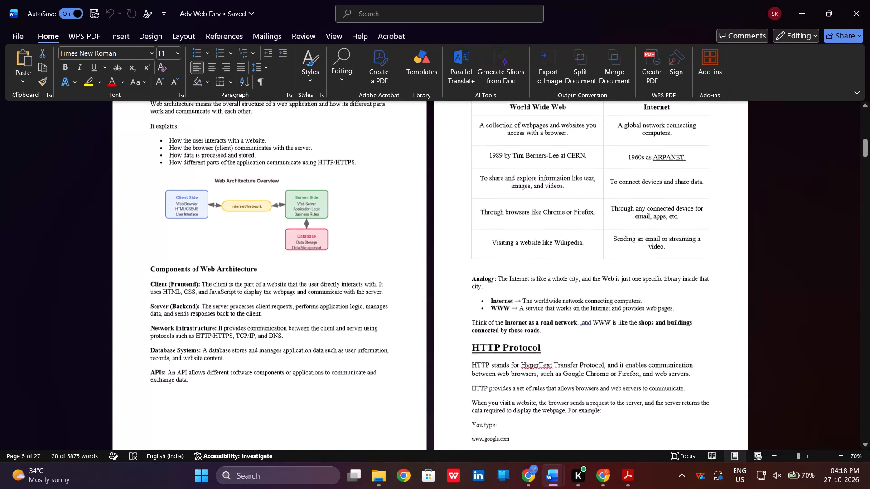
scroll(391, 364, "down", 19)
In Q.1 of the web paper, replace "its" with "Web" so the sentence reads "Explain Web architecture with diagram.".
key("alt+Tab")
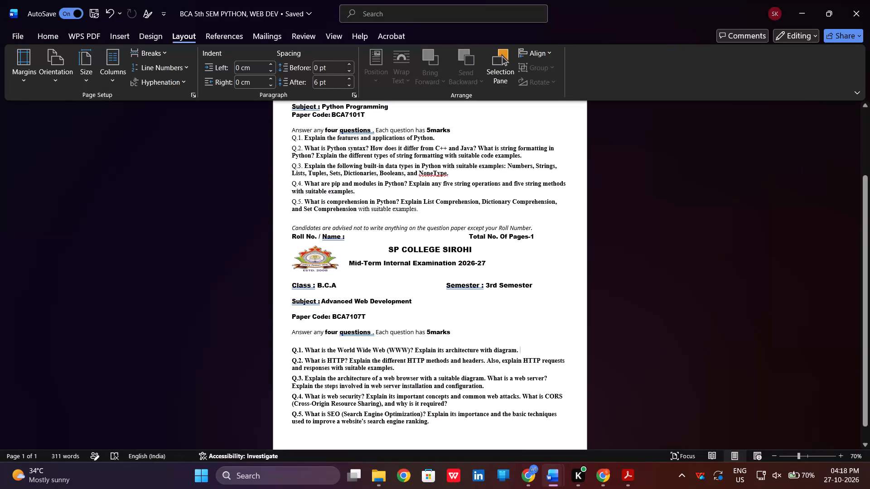
left_click(440, 349)
key("Right")
key("Right")
key("BackSpace")
key("BackSpace")
key("BackSpace")
type("Web")
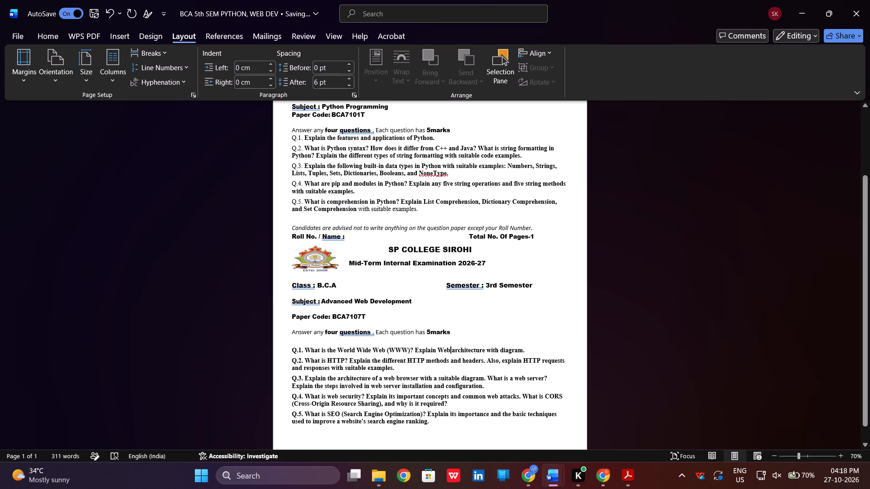
Check the wording of the web paper's Q.2 and Q.3 against the HTTP request, HTTP response and browser architecture notes.
left_click_drag(411, 372, 338, 373)
key("alt+Tab")
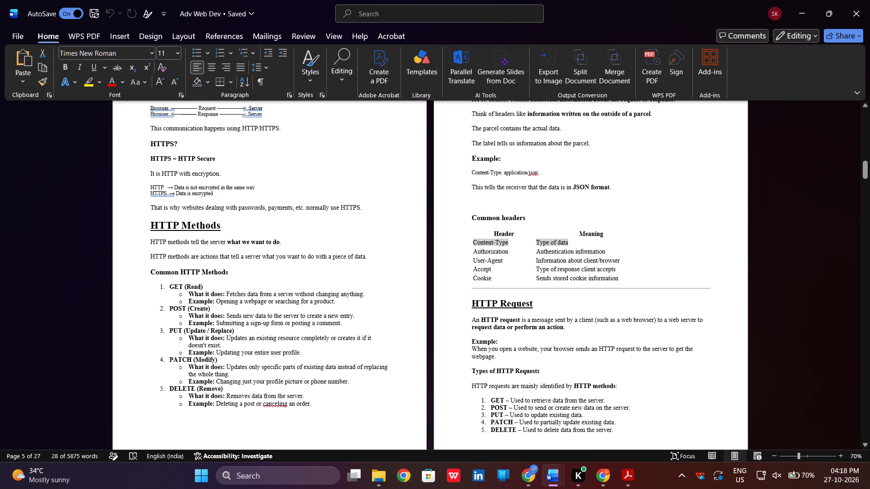
scroll(403, 366, "down", 15)
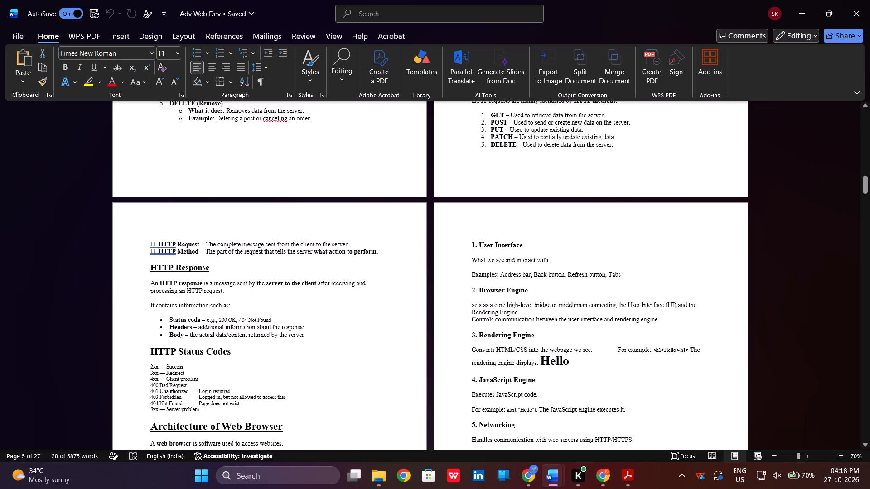
key("alt+Tab")
left_click(354, 375)
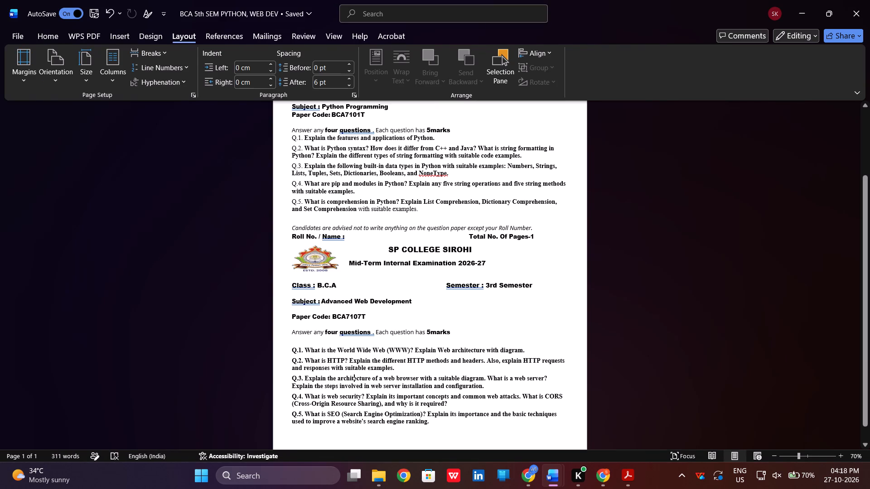
key("alt+Tab")
scroll(316, 365, "up", 7)
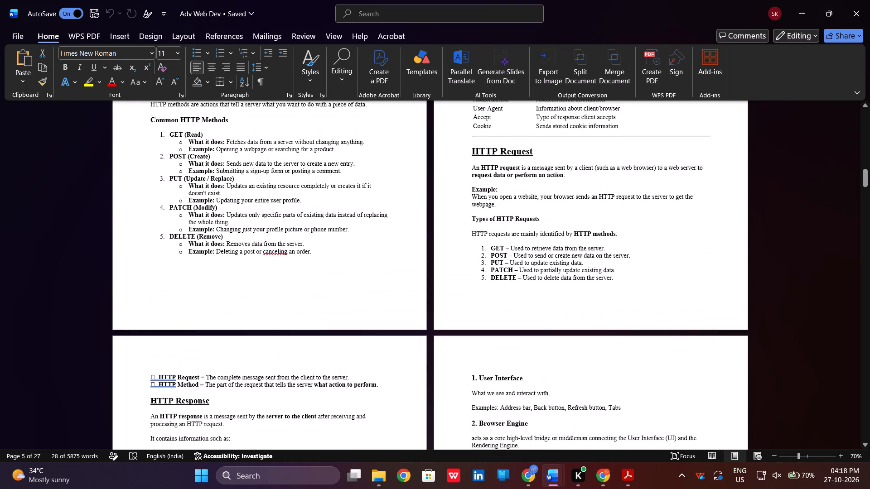
scroll(316, 365, "down", 11)
key("alt+Tab")
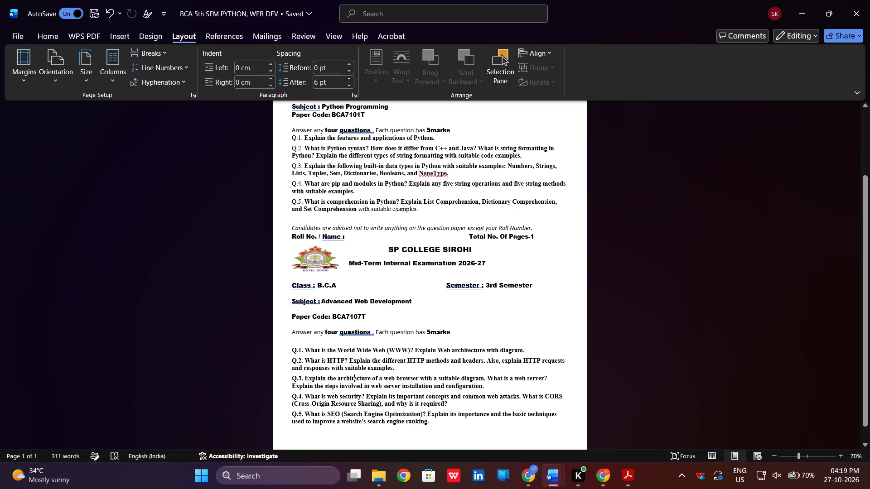
Review the web server, web security, CORS and SEO notes against Q.3 to Q.5 of the web paper.
key("alt+Tab")
scroll(316, 380, "down", 19)
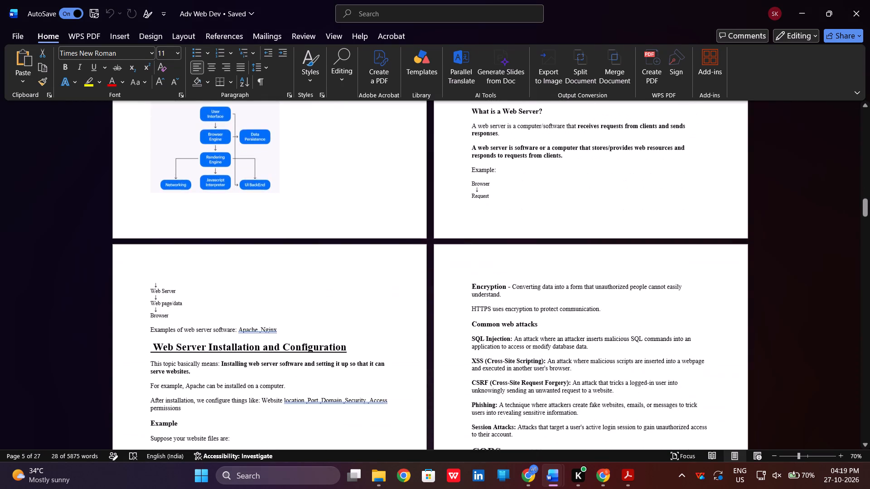
scroll(323, 373, "down", 8)
key("alt+Tab")
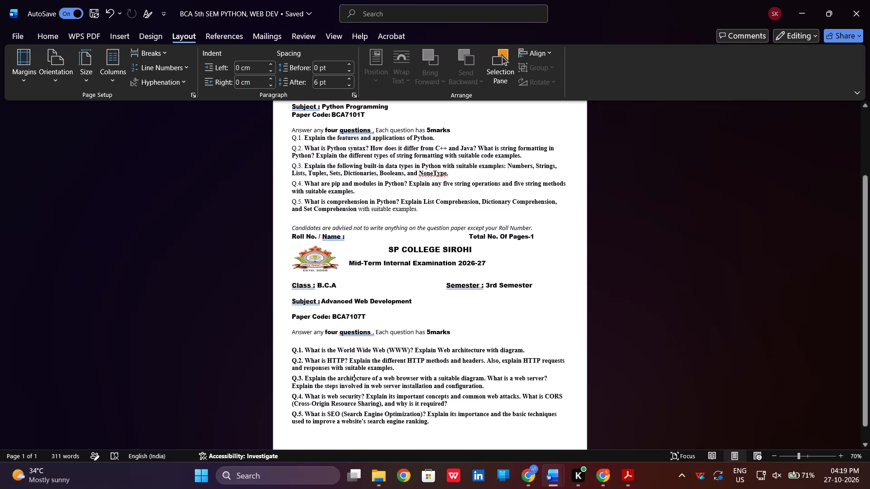
scroll(348, 379, "down", 2)
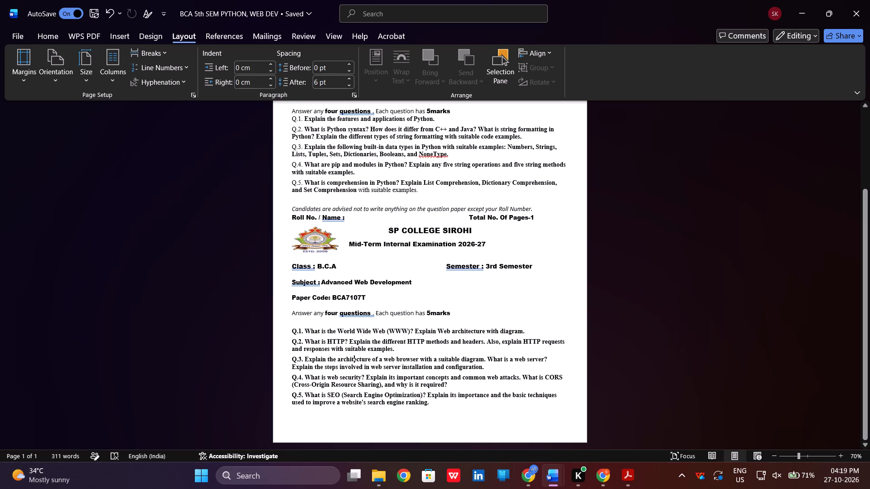
key("alt+Tab")
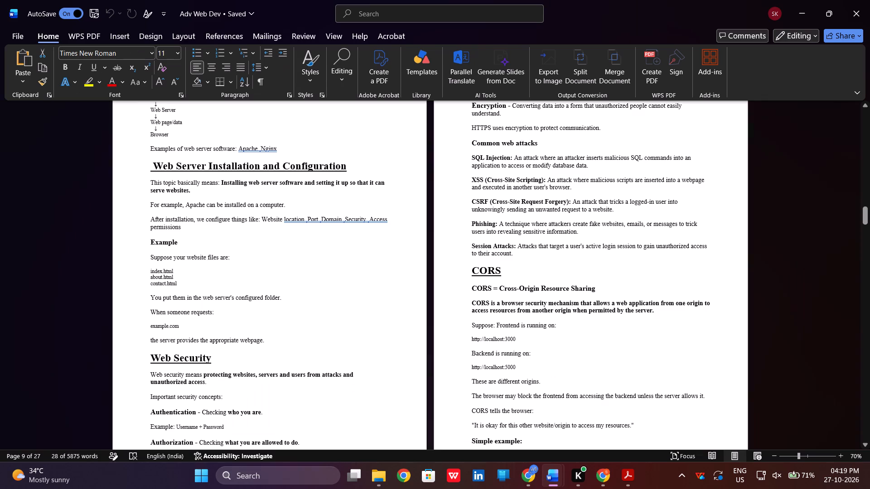
scroll(418, 359, "down", 20)
scroll(418, 359, "down", 4)
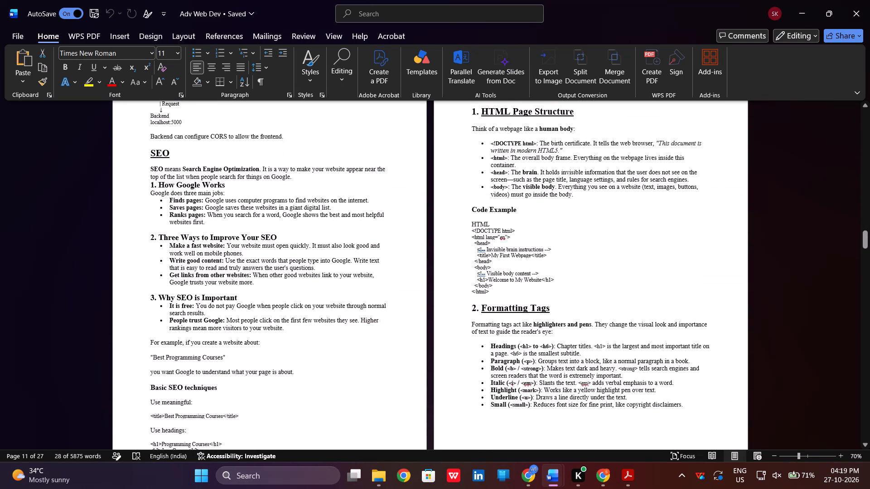
Copy the HTML topics paragraph of Unit-I from the syllabus at the start of the Adv Web Dev notes.
scroll(417, 355, "up", 5)
left_click_drag(865, 234, 869, 152)
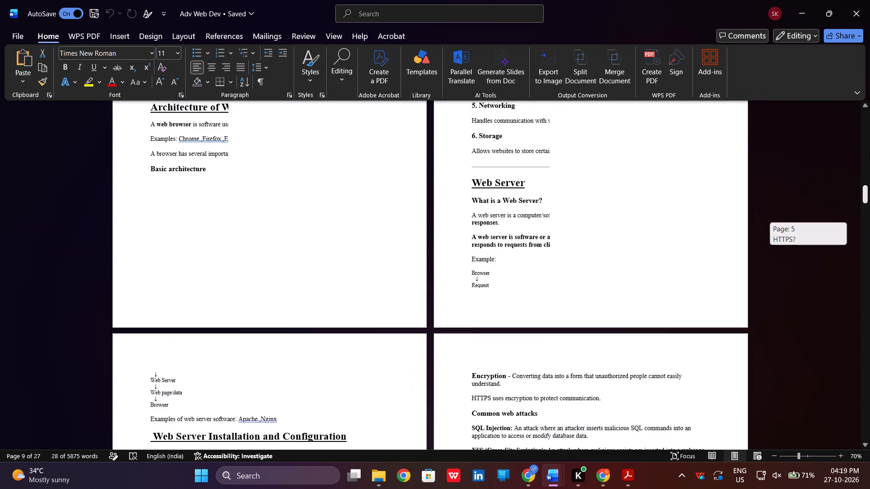
left_click_drag(869, 152, 869, 89)
left_click(252, 190)
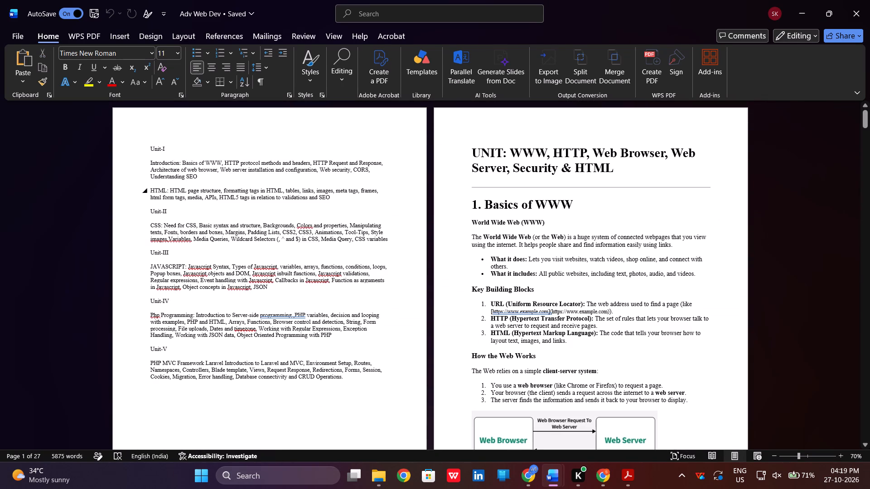
left_click_drag(149, 188, 339, 192)
left_click_drag(337, 199, 324, 196)
left_click_drag(324, 196, 155, 191)
key("ctrl+c")
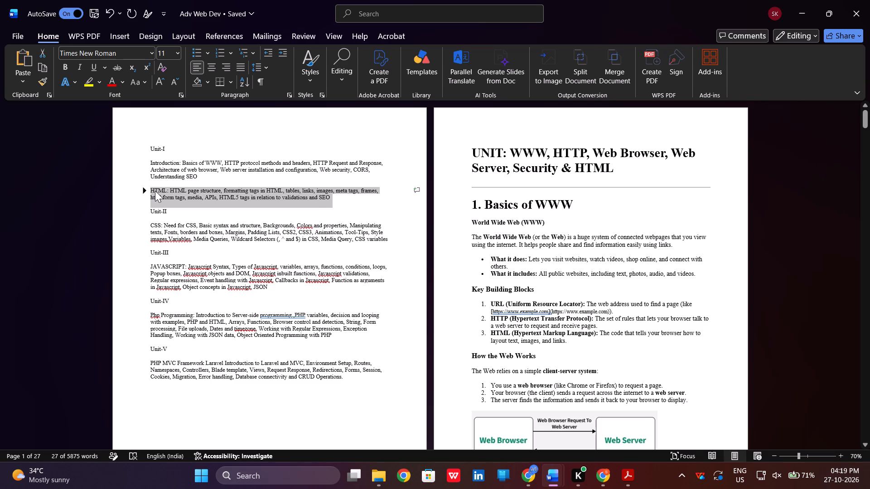
key("alt+Tab")
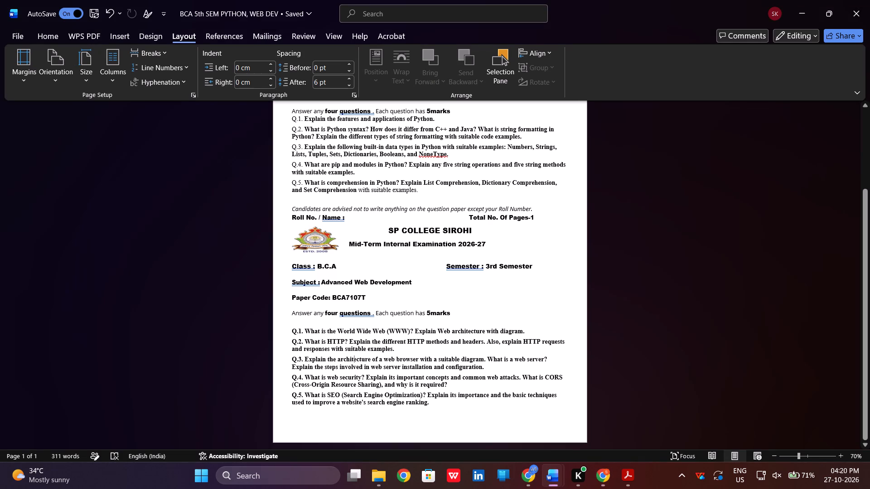
left_click_drag(421, 401, 312, 395)
key("ctrl+v")
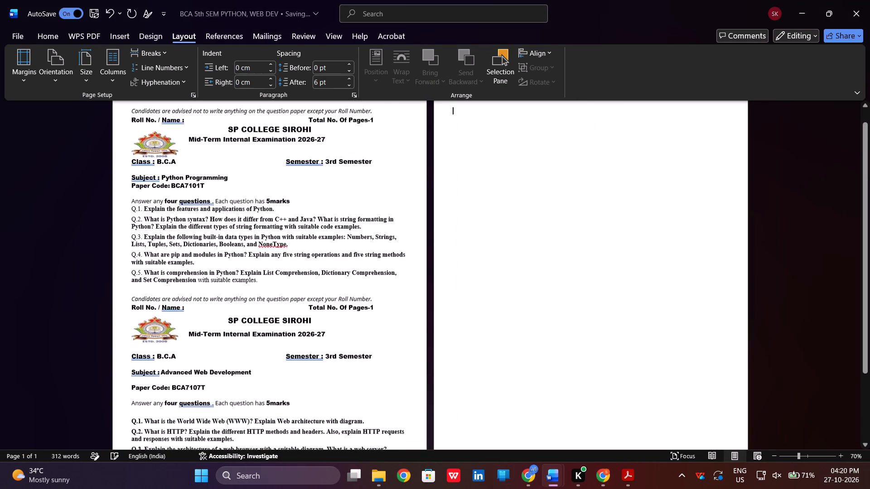
Change the pasted Q.5 to text only so it takes on the formatting of the web paper's other questions.
right_click(312, 402)
scroll(312, 402, "down", 7)
left_click(243, 396)
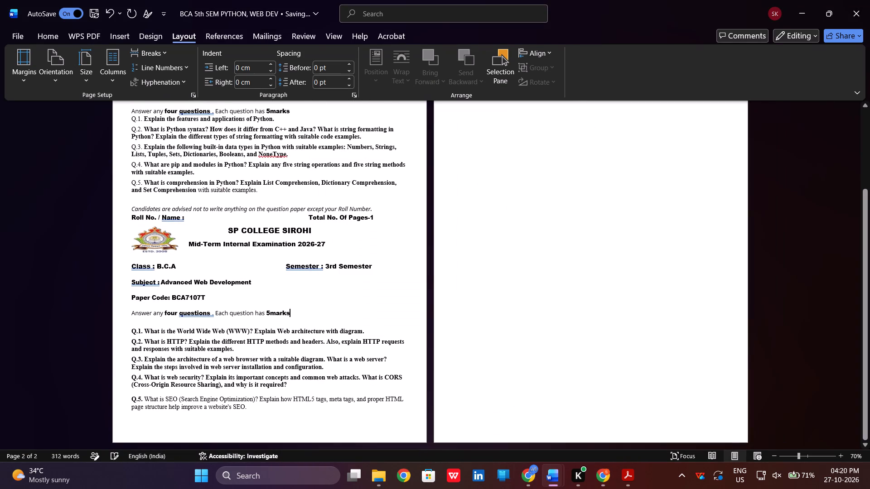
right_click(251, 407)
left_click(243, 415)
left_click(275, 415)
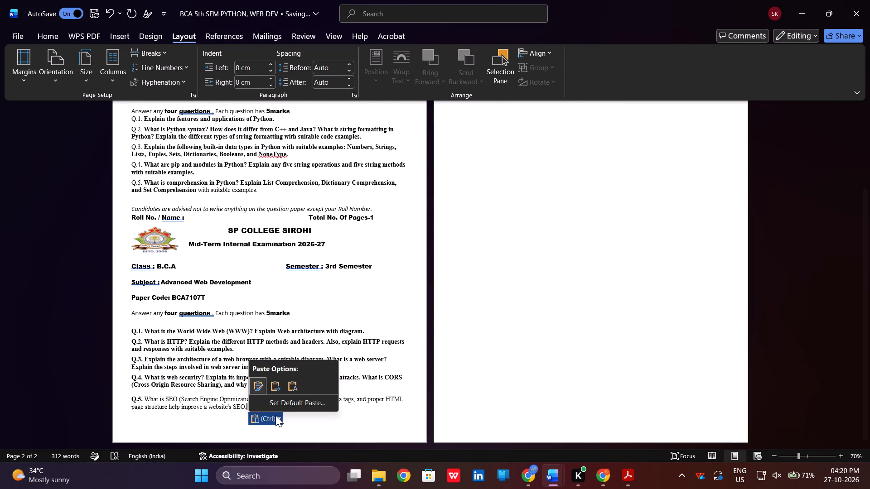
left_click(286, 385)
left_click(509, 379)
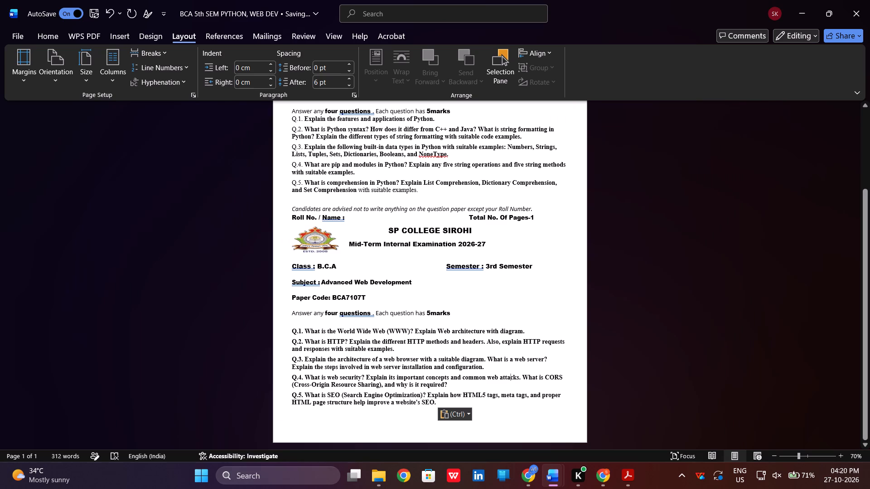
Save the BCA 5th SEM PYTHON, WEB DEV document.
scroll(359, 388, "up", 14)
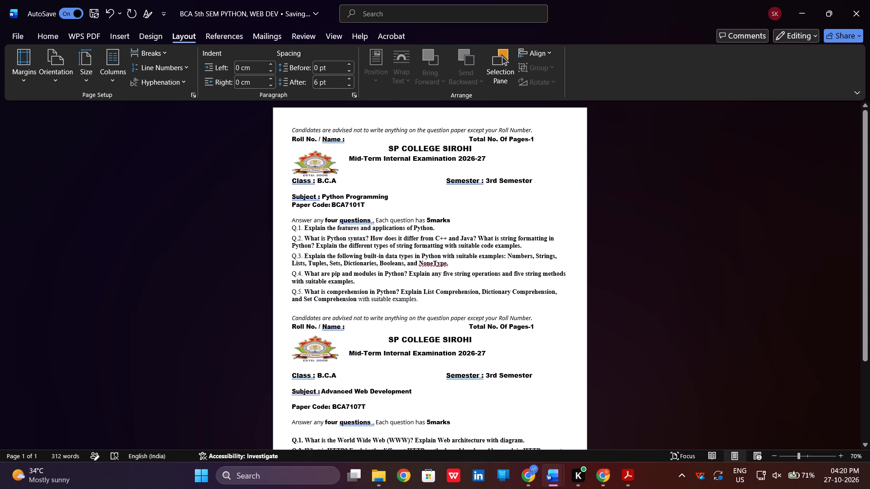
scroll(359, 388, "up", 3)
key("ctrl+s")
Review the headers, spacing and questions of the Python and Advanced Web Development papers on the page.
scroll(351, 333, "down", 4)
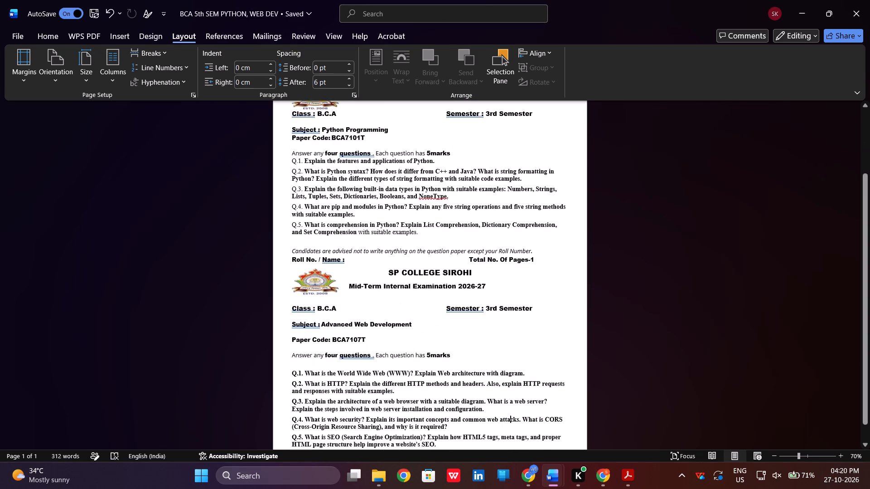
scroll(351, 333, "down", 7)
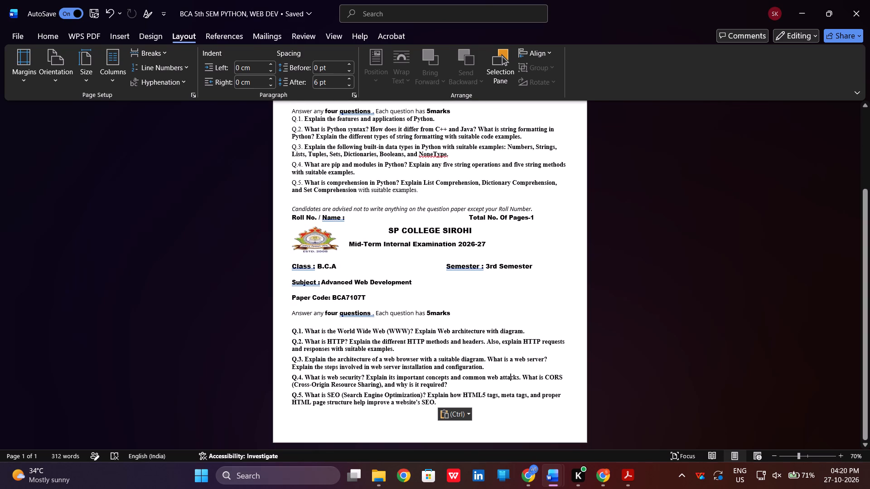
scroll(419, 351, "up", 11)
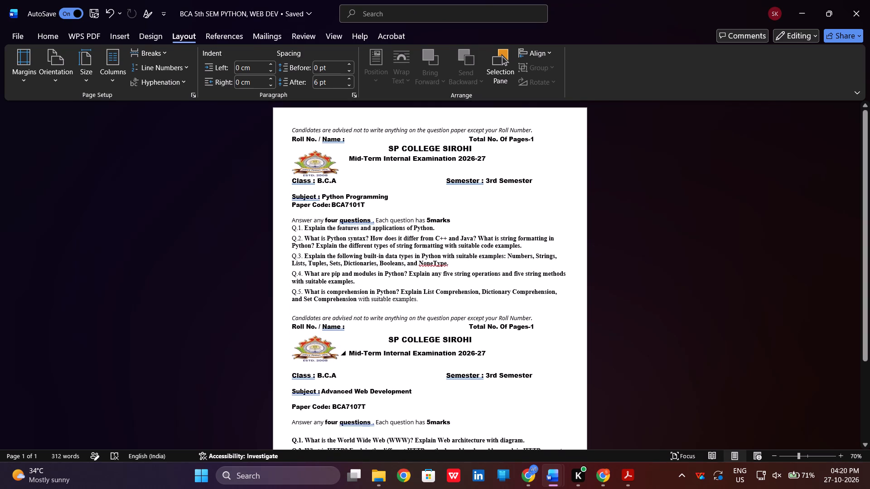
scroll(419, 351, "up", 12)
scroll(379, 287, "down", 15)
scroll(372, 297, "up", 20)
scroll(384, 250, "down", 5)
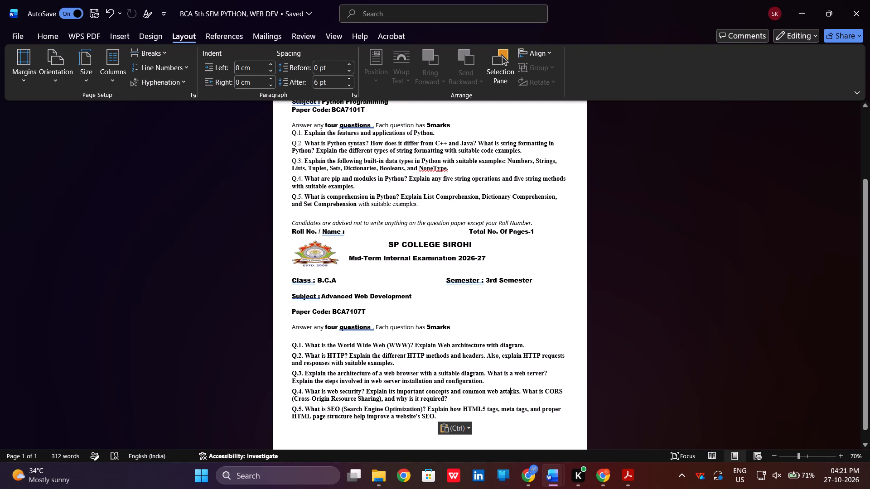
scroll(338, 312, "up", 3)
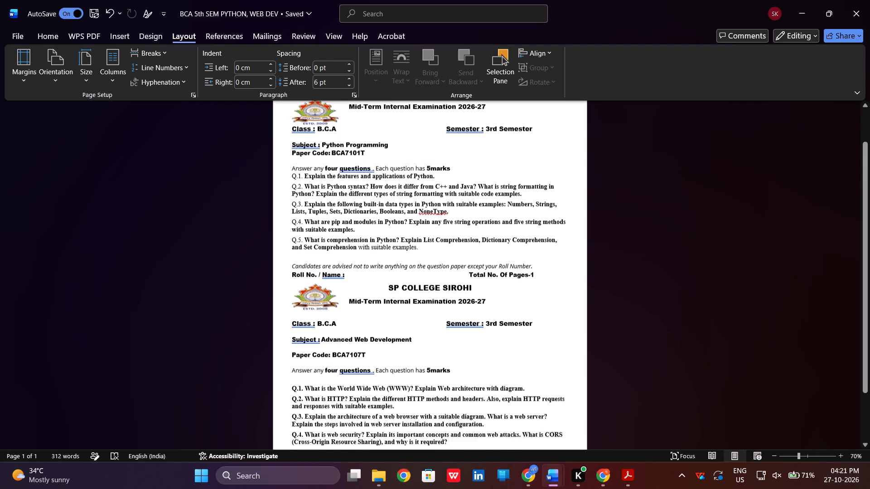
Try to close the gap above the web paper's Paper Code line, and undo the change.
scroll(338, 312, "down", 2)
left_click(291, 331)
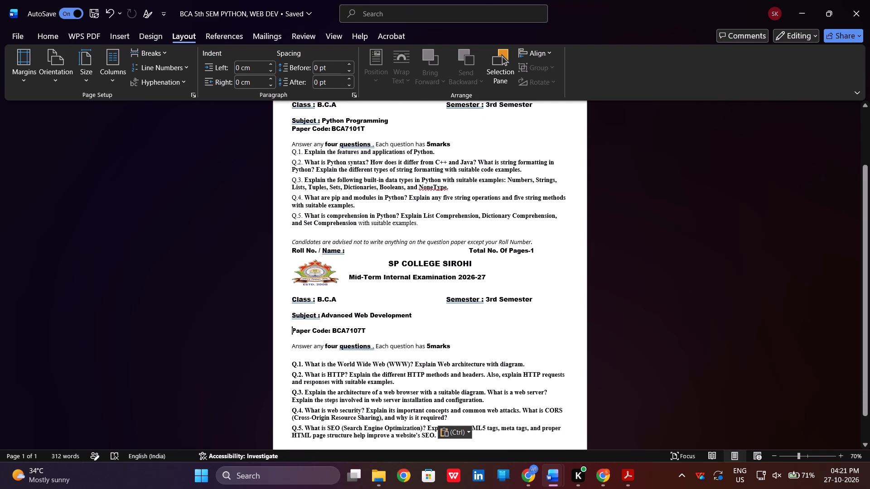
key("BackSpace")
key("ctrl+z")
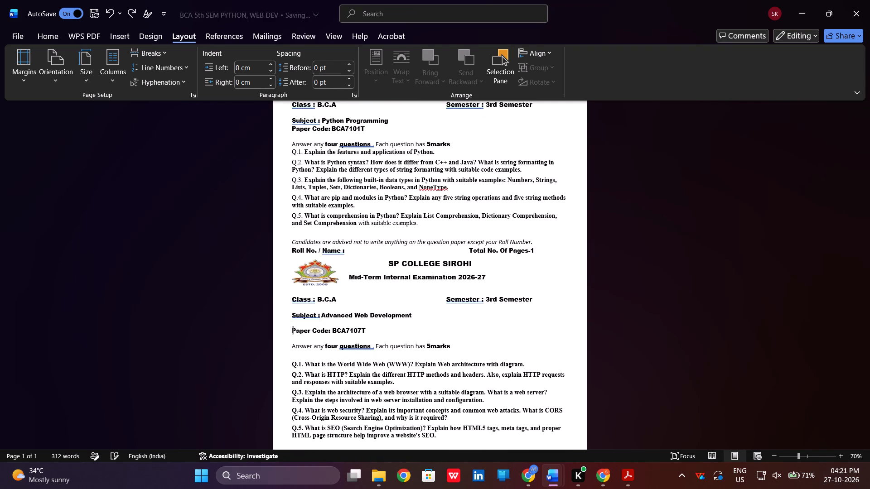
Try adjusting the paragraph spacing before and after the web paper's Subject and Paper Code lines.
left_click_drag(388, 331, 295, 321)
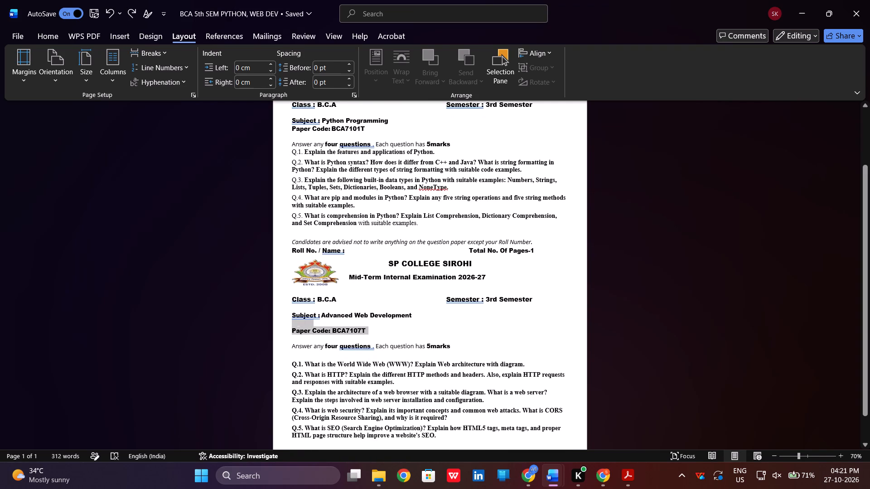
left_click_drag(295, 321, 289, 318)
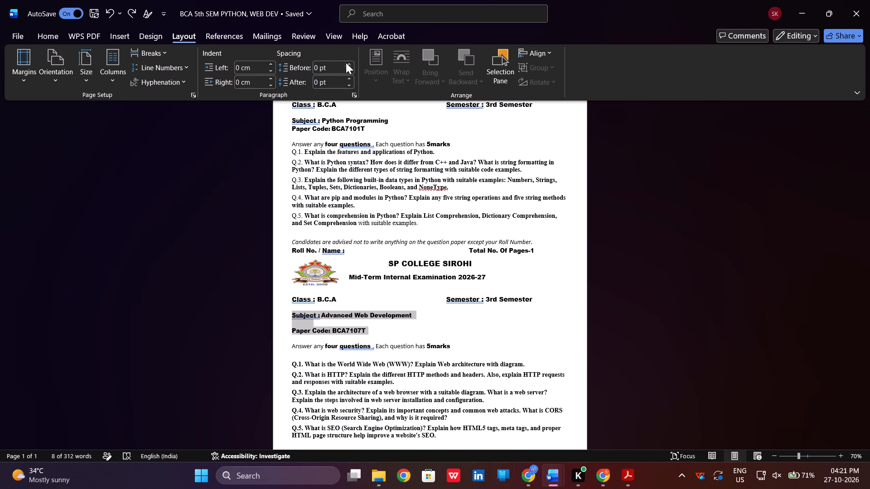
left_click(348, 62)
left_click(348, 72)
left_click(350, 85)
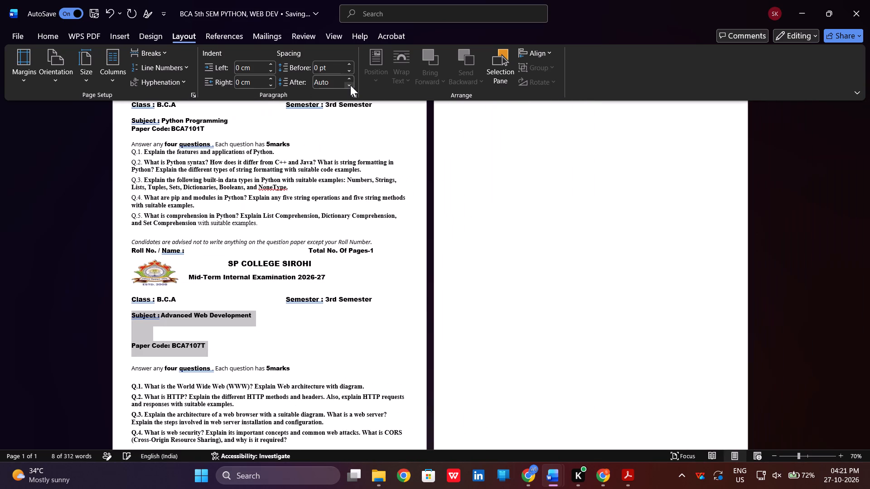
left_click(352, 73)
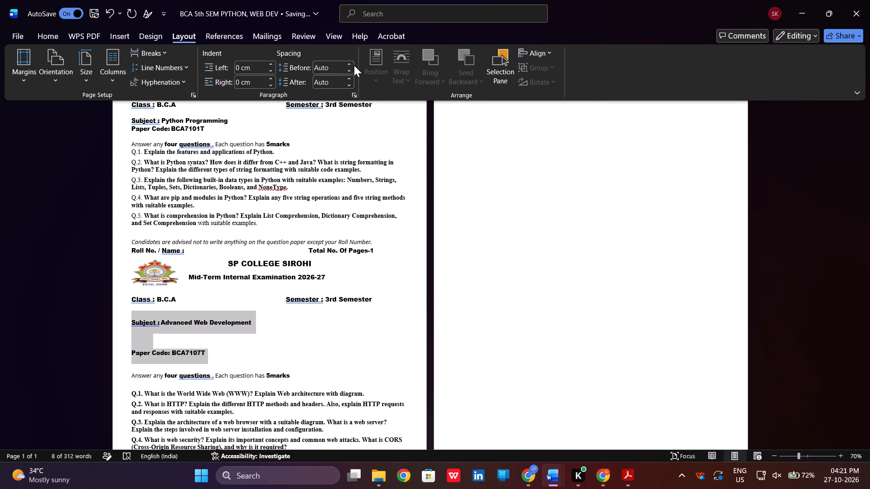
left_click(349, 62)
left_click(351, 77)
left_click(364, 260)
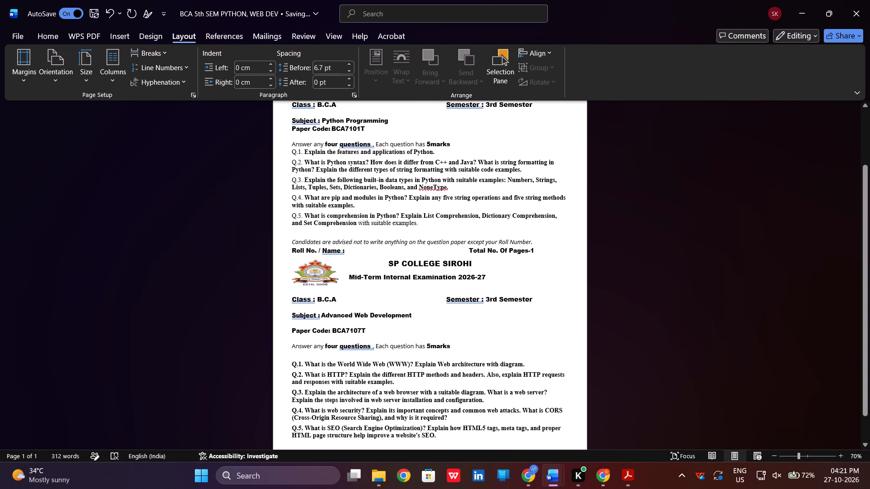
Delete the blank line between the web paper's Subject and Paper Code lines, and save the document.
left_click(289, 330)
key("BackSpace")
key("BackSpace")
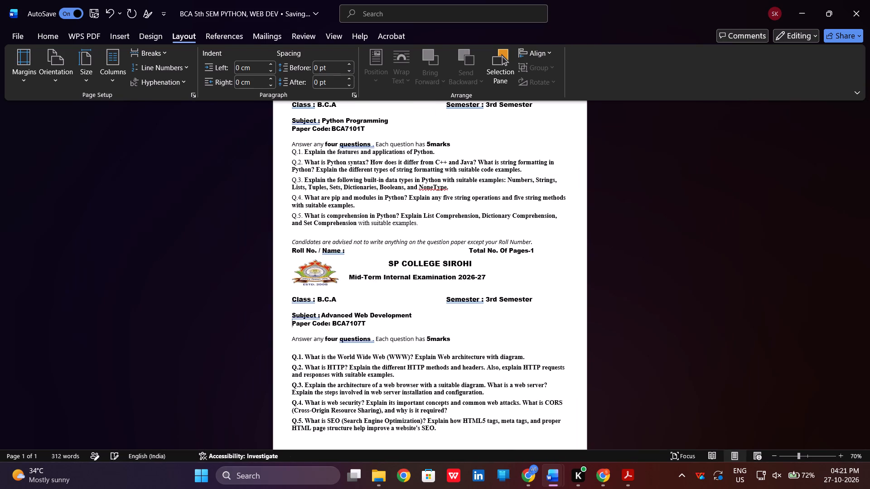
scroll(411, 365, "down", 2)
scroll(411, 365, "up", 3)
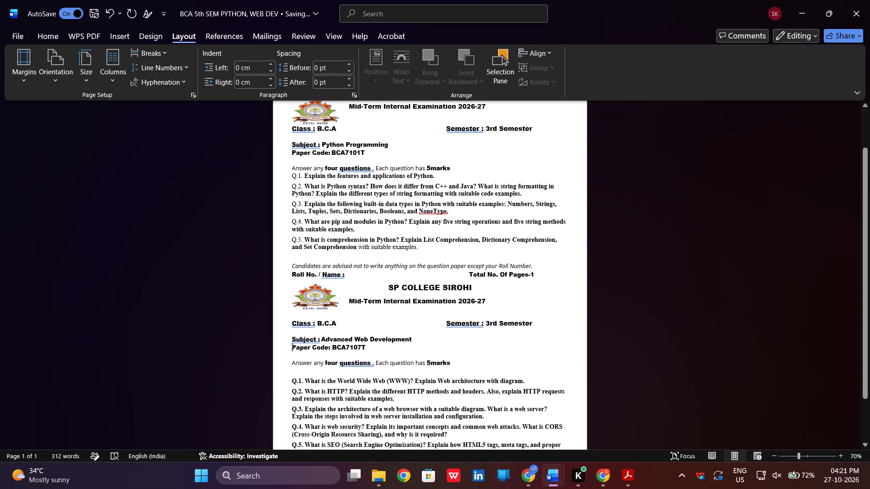
scroll(322, 392, "down", 2)
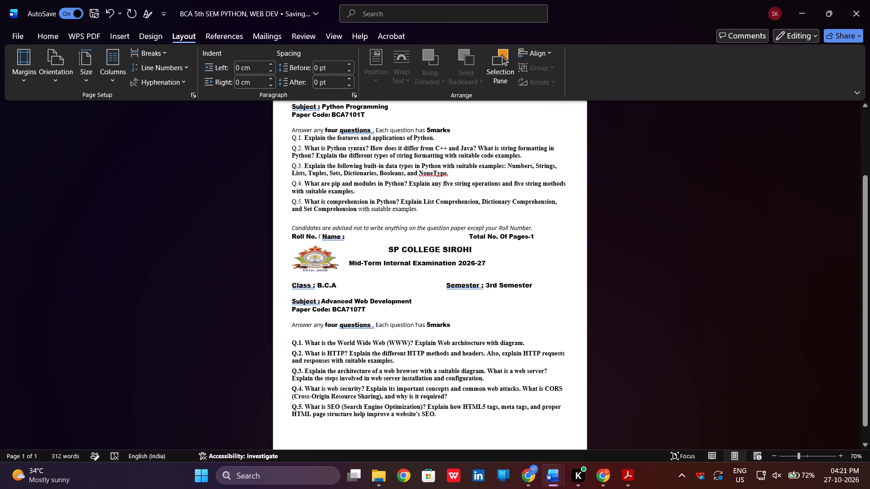
key("ctrl+s")
Save a copy of the document as PDF in the MID TERM exam folder on the Desktop.
left_click(11, 32)
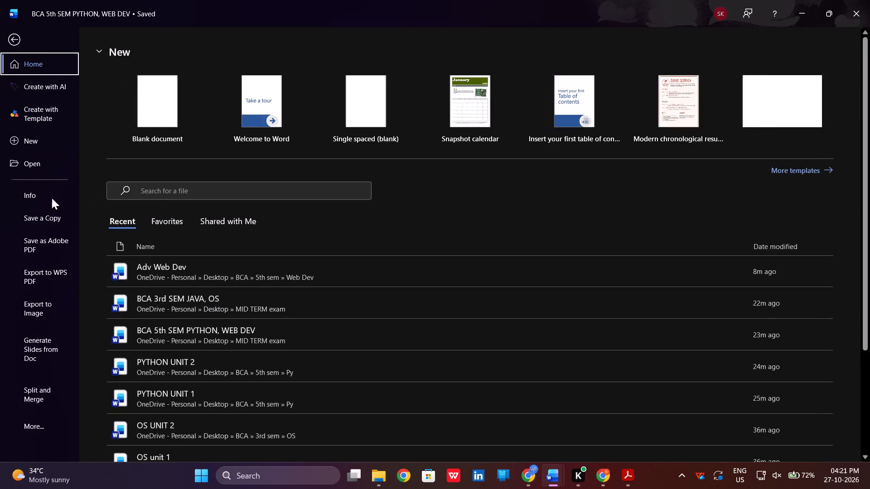
left_click(51, 218)
left_click(191, 232)
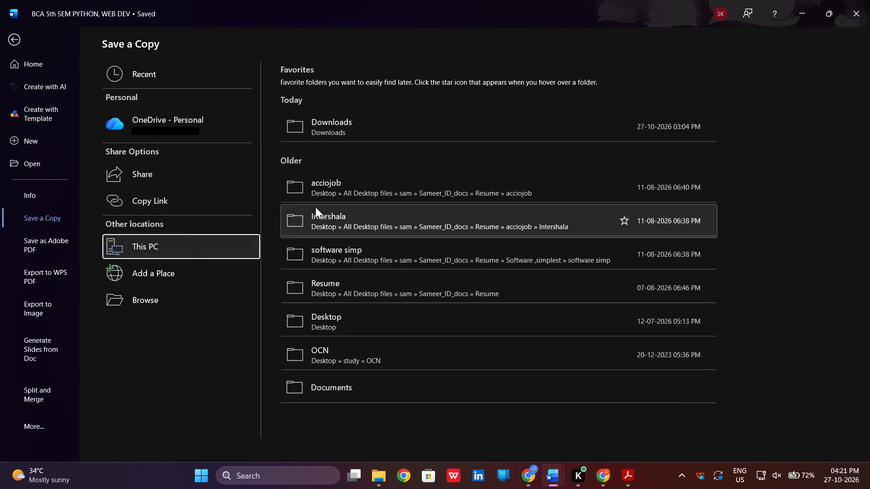
left_click(371, 318)
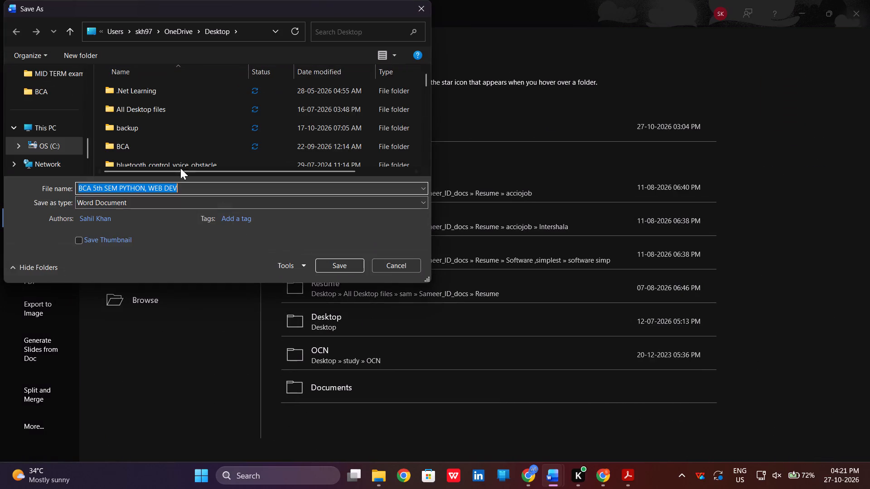
scroll(150, 125, "down", 2)
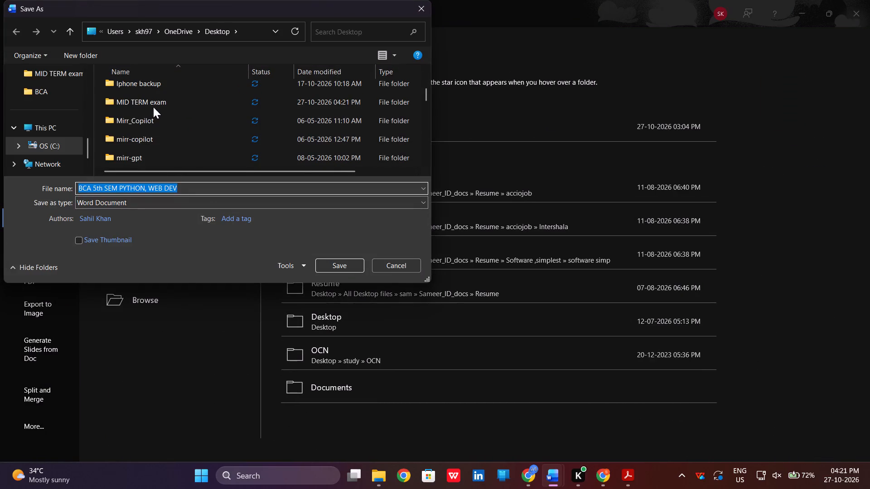
double_click(153, 106)
left_click(152, 203)
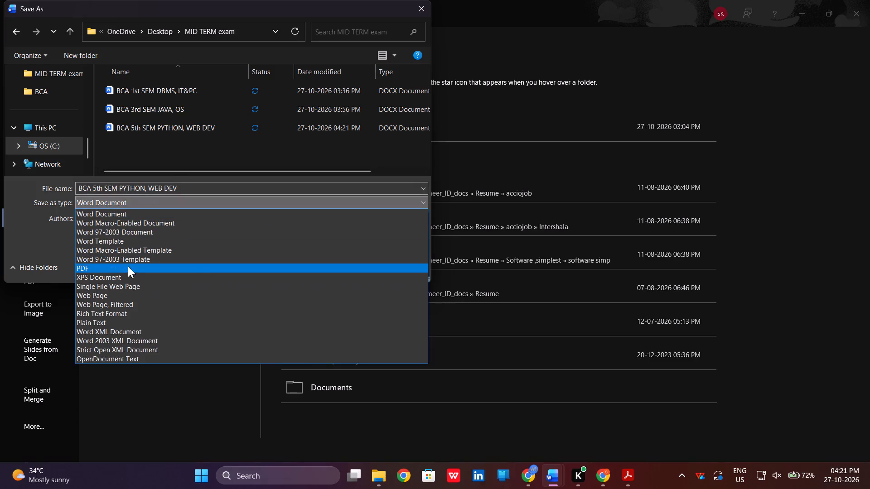
Save the BCA 5th SEM PYTHON, WEB DEV copy in PDF format in the MID TERM exam folder.
left_click(128, 267)
left_click(334, 291)
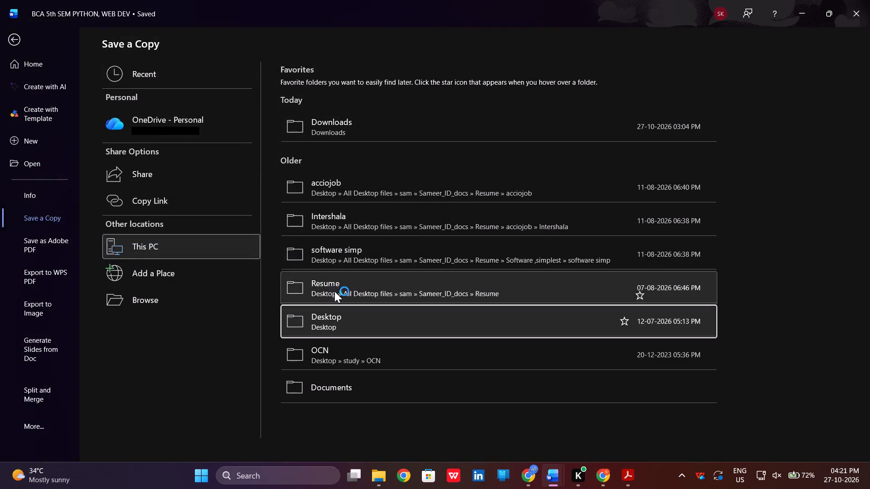
Switch to the Ajit Foundation Gmail page in Chrome and close both Mid term exam format documents.
key("alt+Tab")
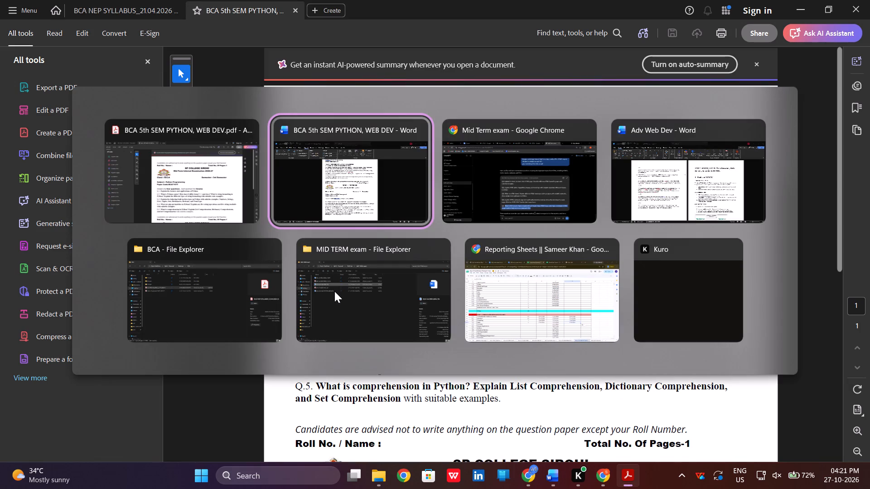
left_click(564, 301, "alt")
left_click(155, 13)
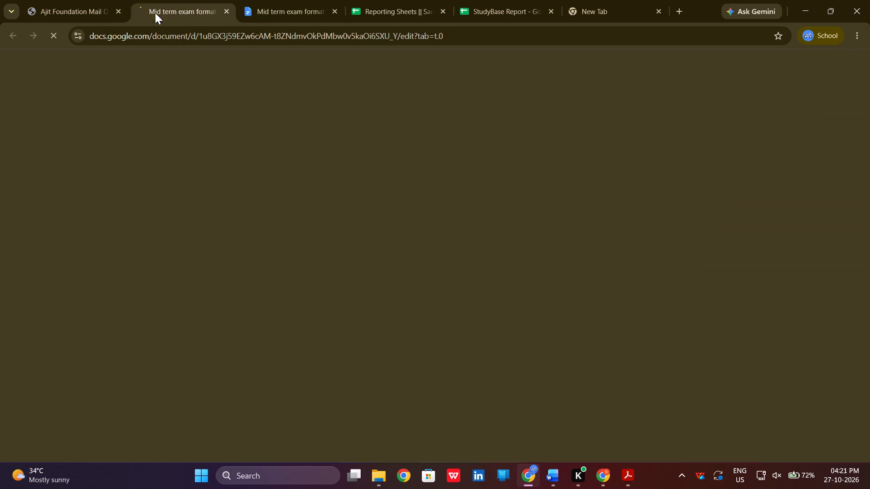
left_click(62, 13)
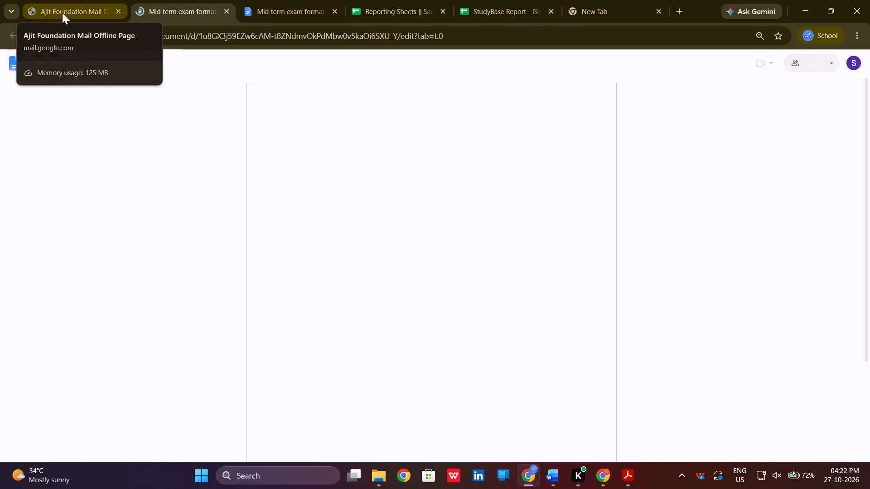
left_click(338, 11)
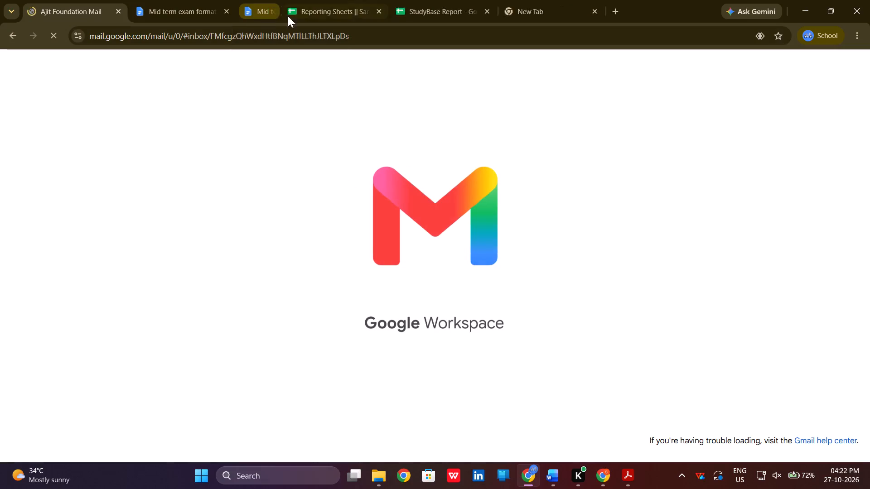
left_click(228, 11)
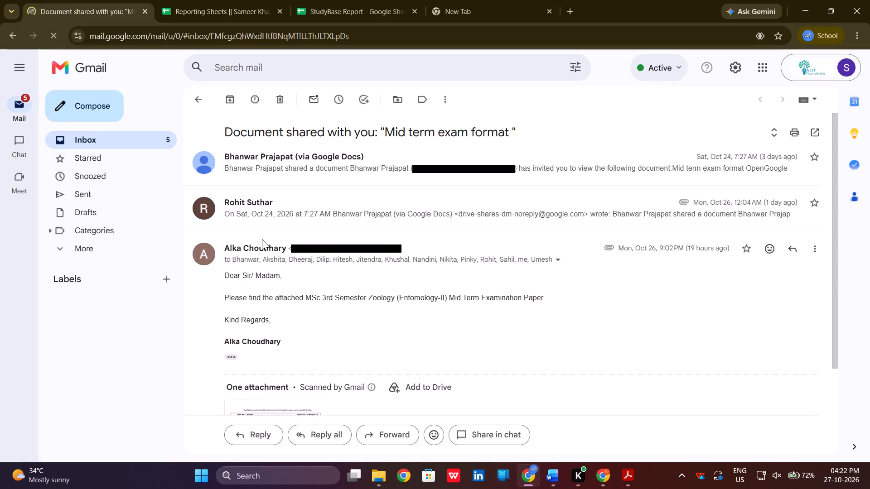
Start a reply to all on the message with the MSc 3rd Semester Zoology paper.
scroll(291, 271, "down", 17)
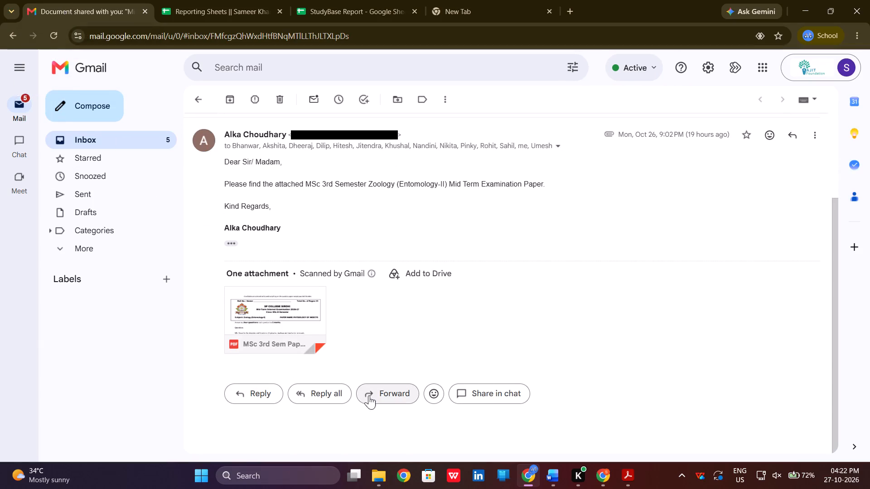
scroll(296, 273, "up", 5)
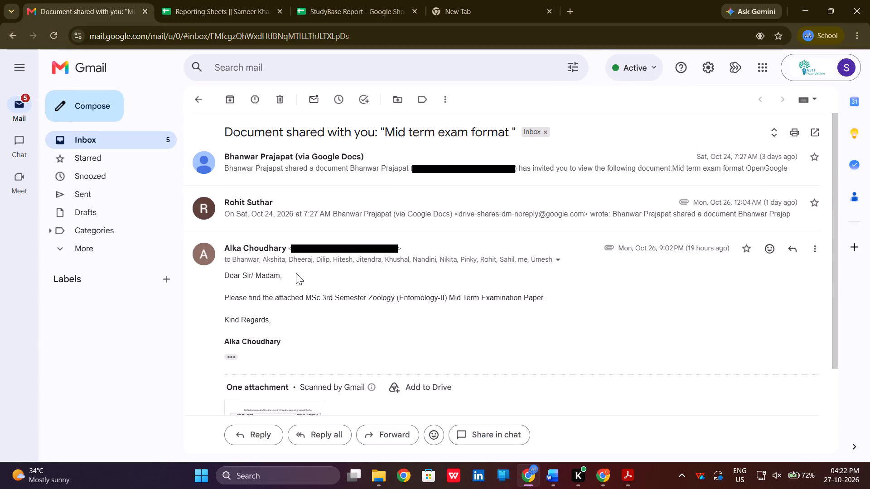
scroll(296, 273, "down", 9)
left_click(336, 393)
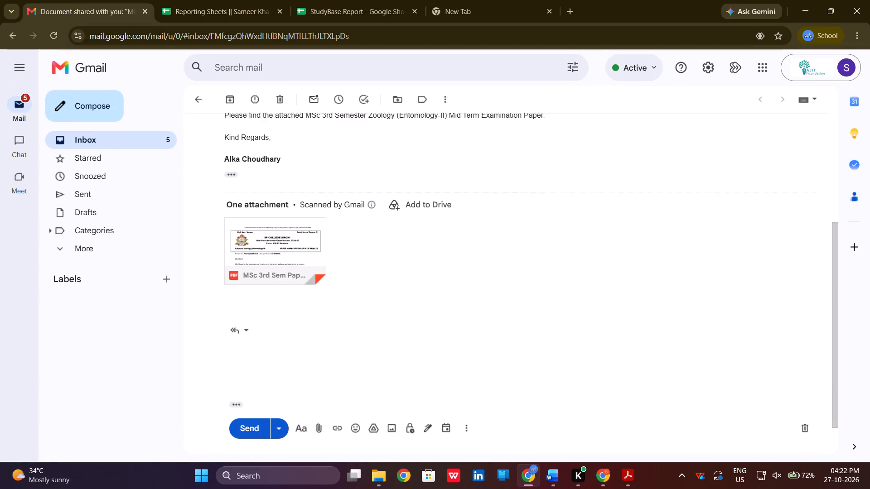
Attach the PDFs BCA 1st SEM DBMS, IT&PC, BCA 3rd SEM JAVA, OS and BCA 5th SEM PYTHON, WEB DEV from the MID TERM exam folder, checking the Wi-Fi connection.
left_click(319, 429)
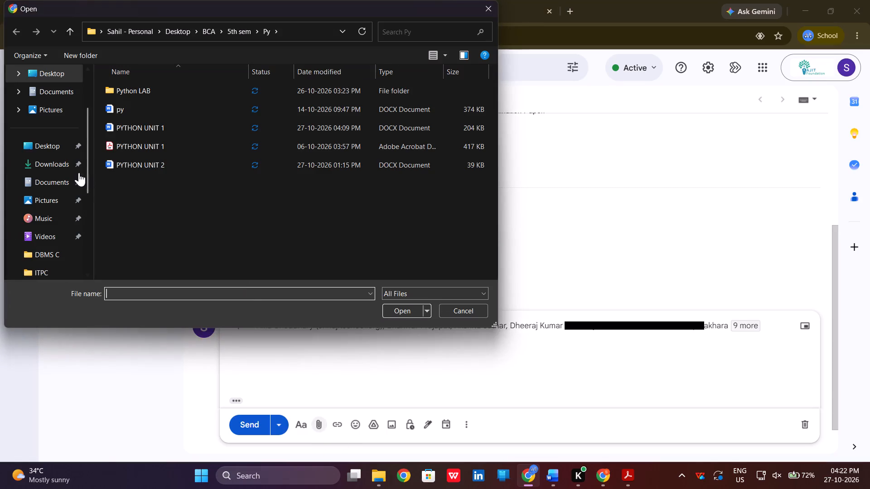
scroll(59, 241, "down", 3)
scroll(59, 241, "up", 2)
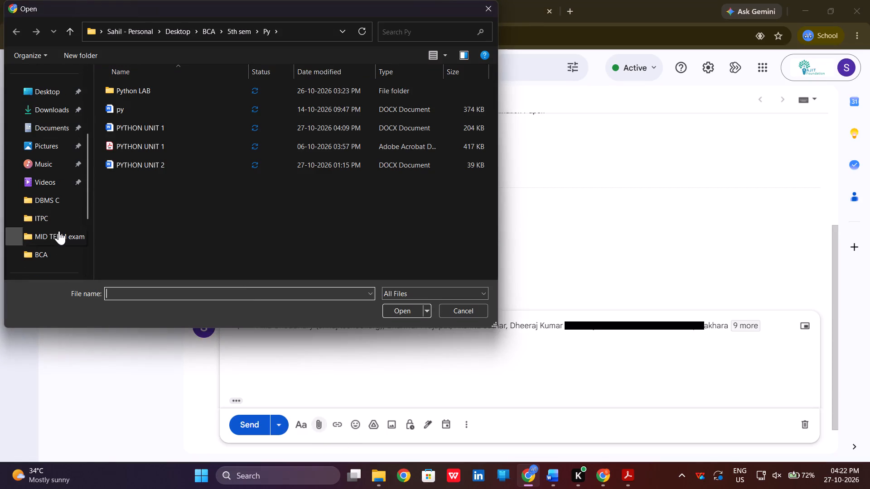
double_click(58, 240)
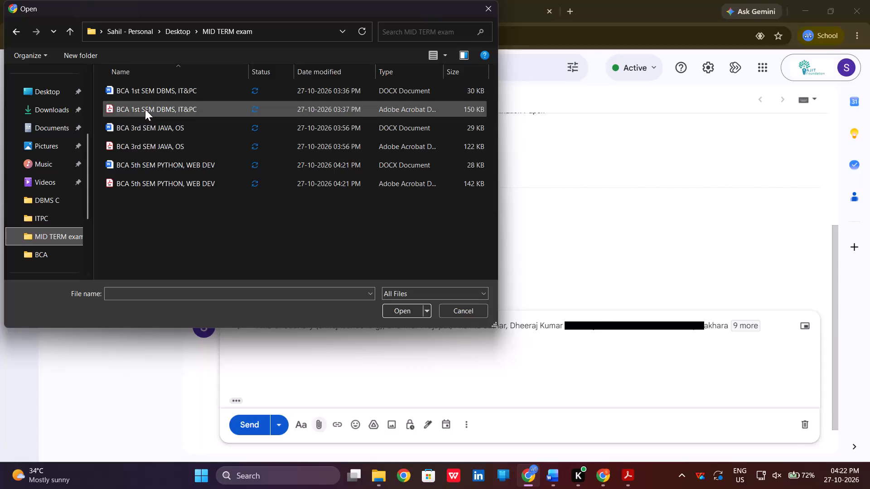
left_click(145, 109, "ctrl")
left_click(131, 149, "ctrl")
left_click(146, 187, "ctrl")
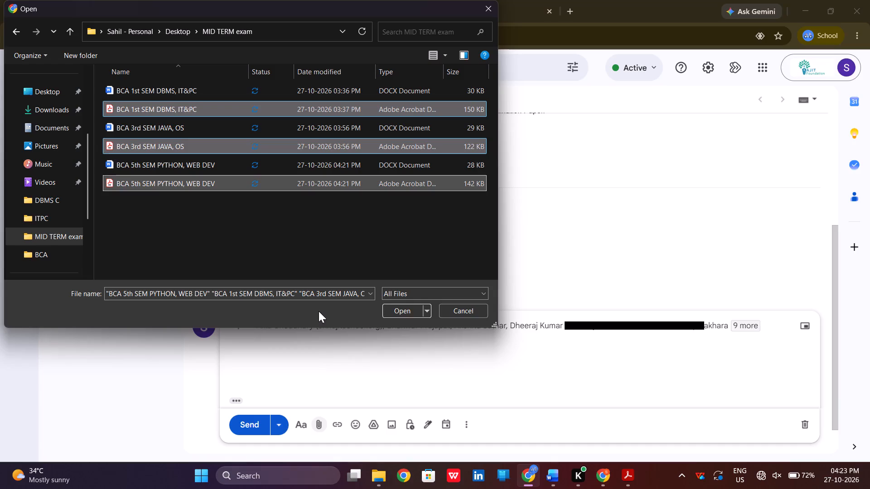
left_click(762, 471)
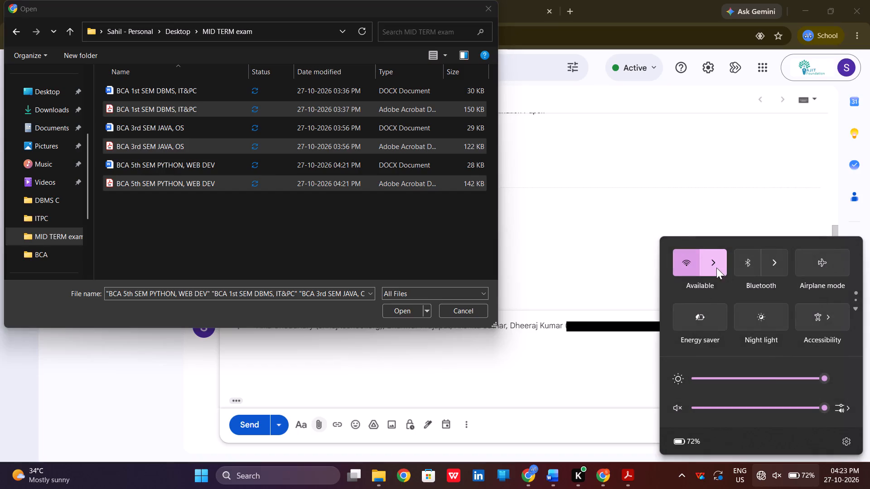
left_click(720, 263)
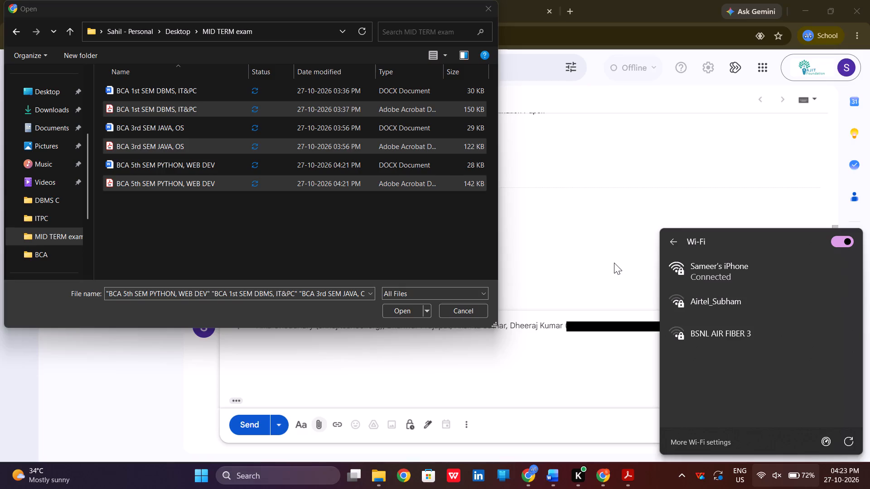
left_click(390, 310)
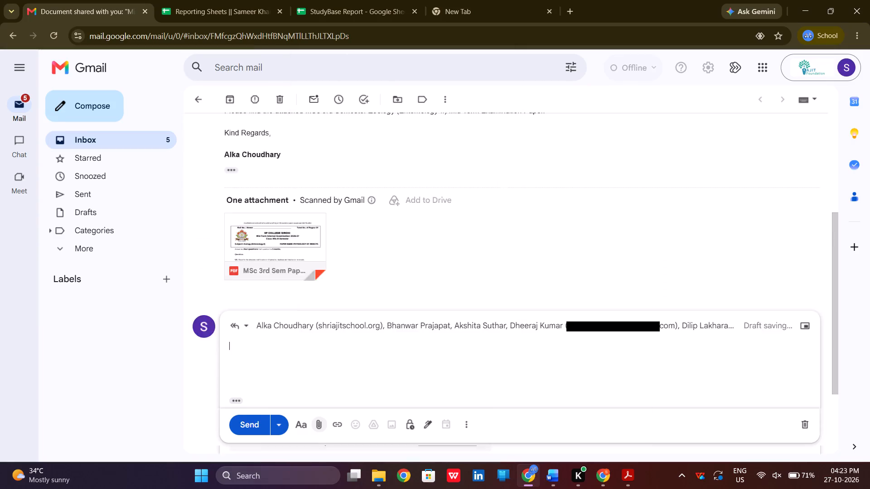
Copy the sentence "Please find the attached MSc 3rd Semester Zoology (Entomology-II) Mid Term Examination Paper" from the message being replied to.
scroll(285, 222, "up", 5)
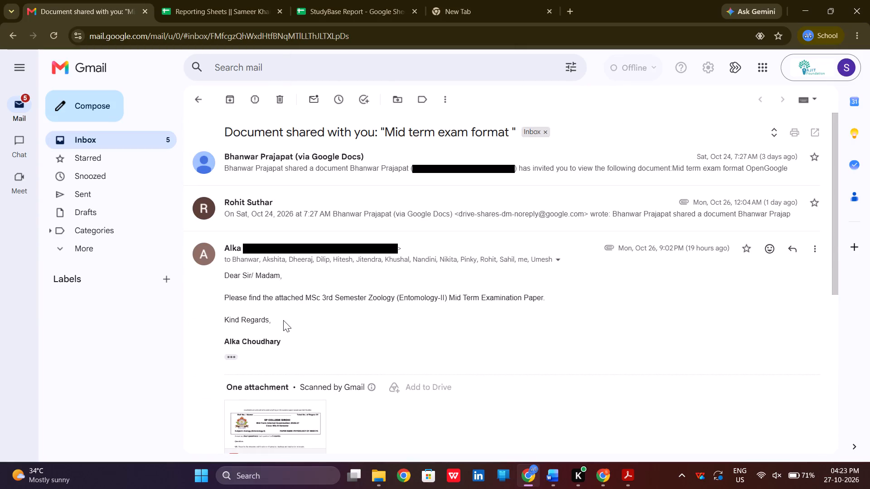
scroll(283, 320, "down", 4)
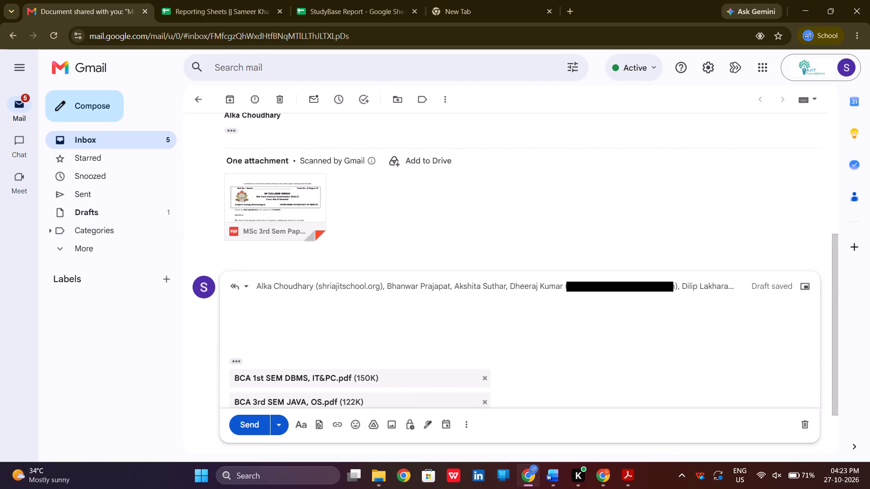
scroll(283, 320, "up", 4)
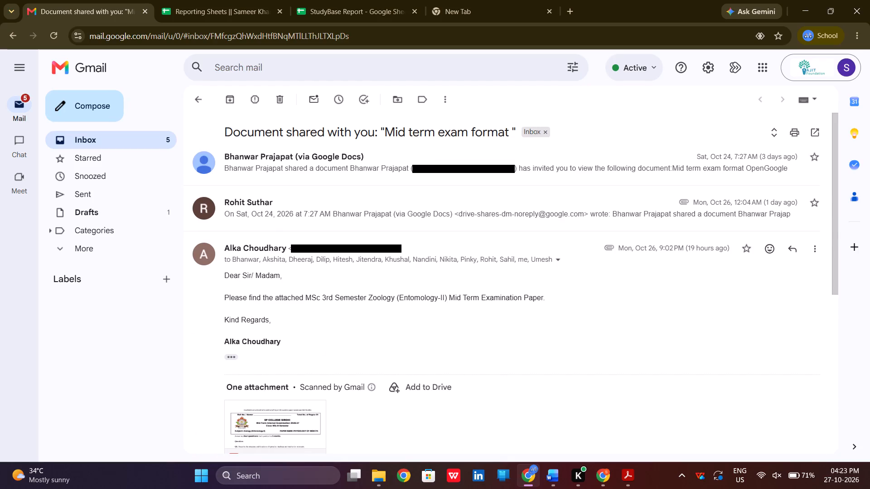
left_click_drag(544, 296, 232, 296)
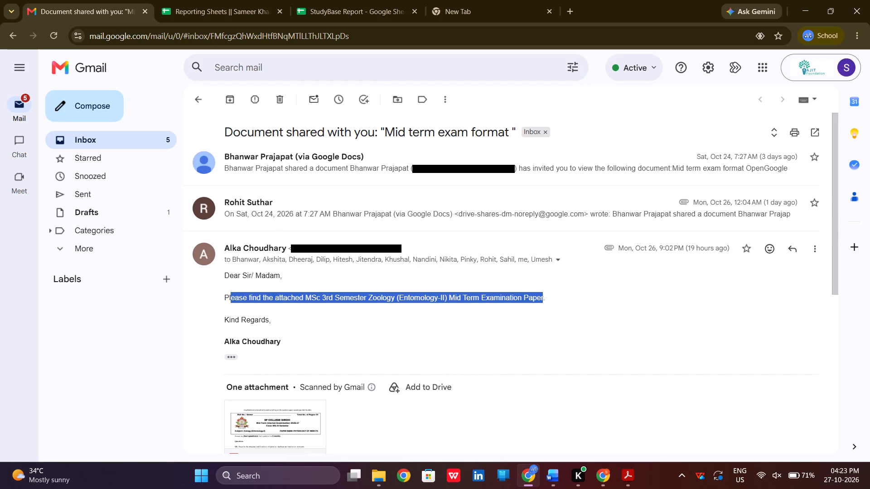
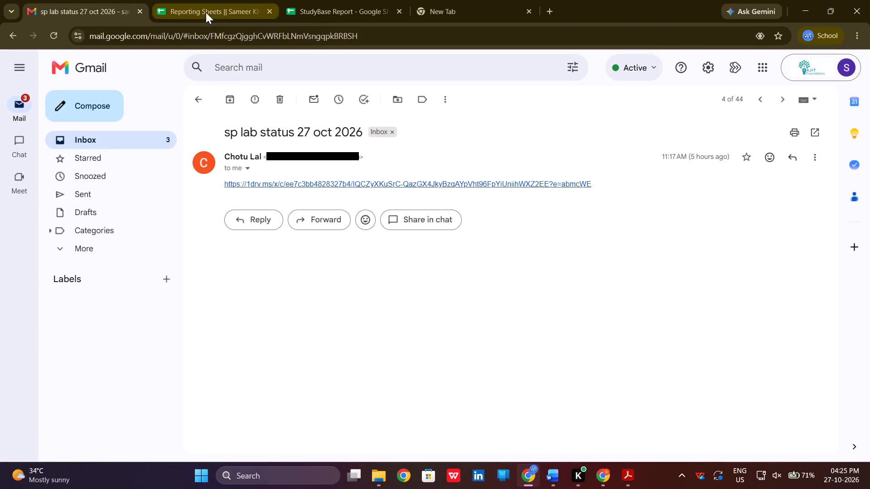
left_click(206, 12)
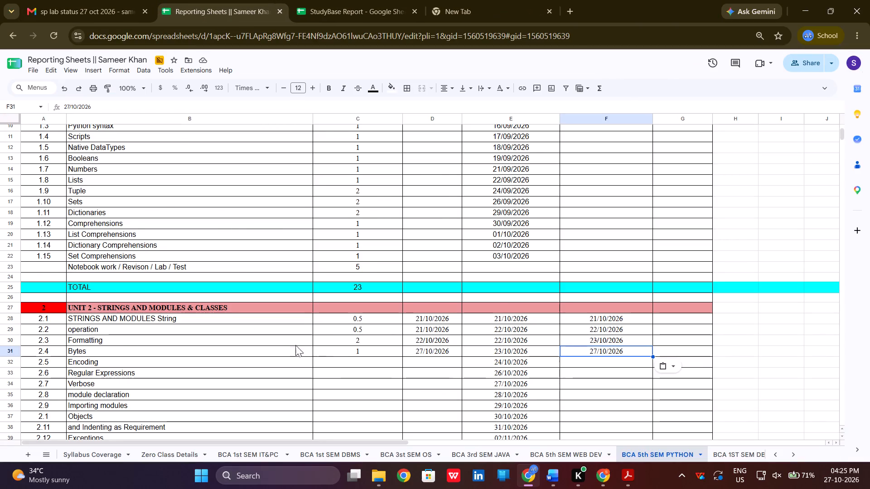
scroll(326, 344, "down", 2)
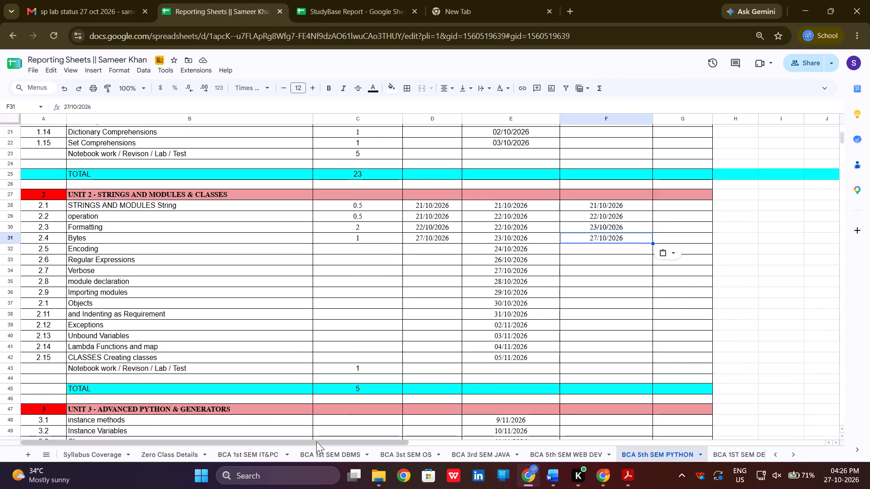
left_click(97, 453)
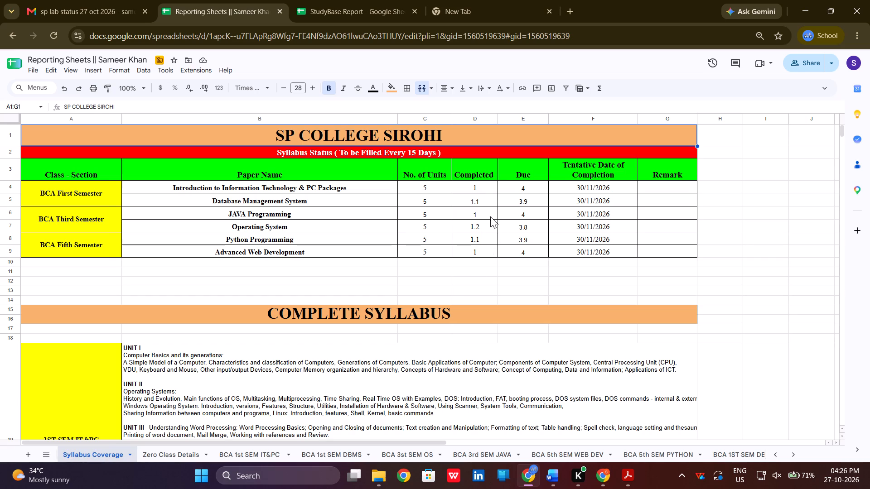
Open the Completed value of Database Management System in the Syllabus Status table for editing.
double_click(487, 197)
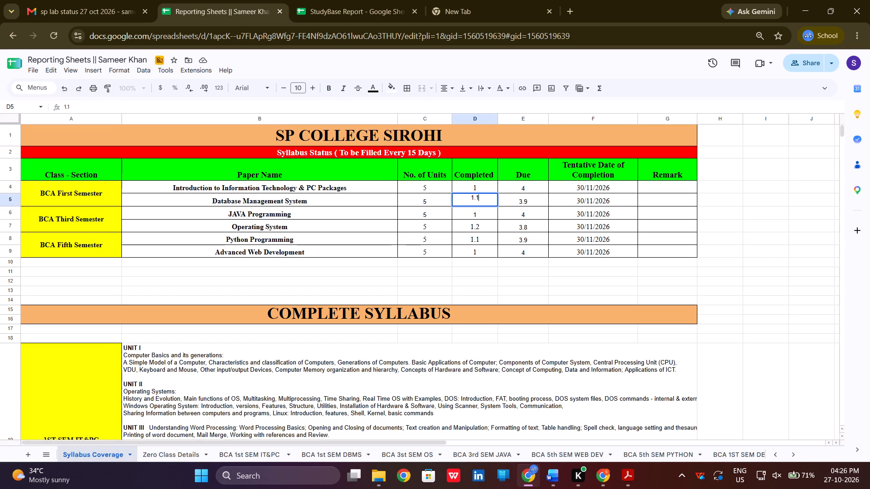
Set the Completed value to 1.2 for Database Management System, followed by Introduction to Information Technology & PC Packages.
key("BackSpace")
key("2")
key("Return")
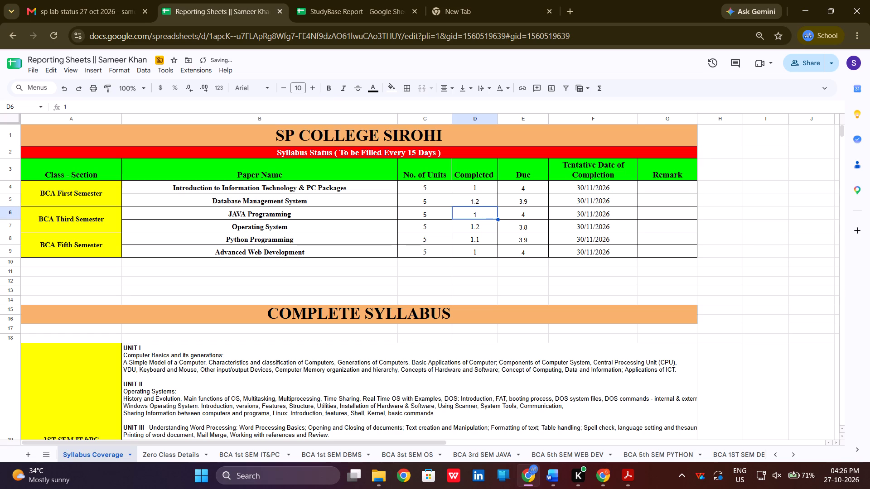
double_click(470, 191)
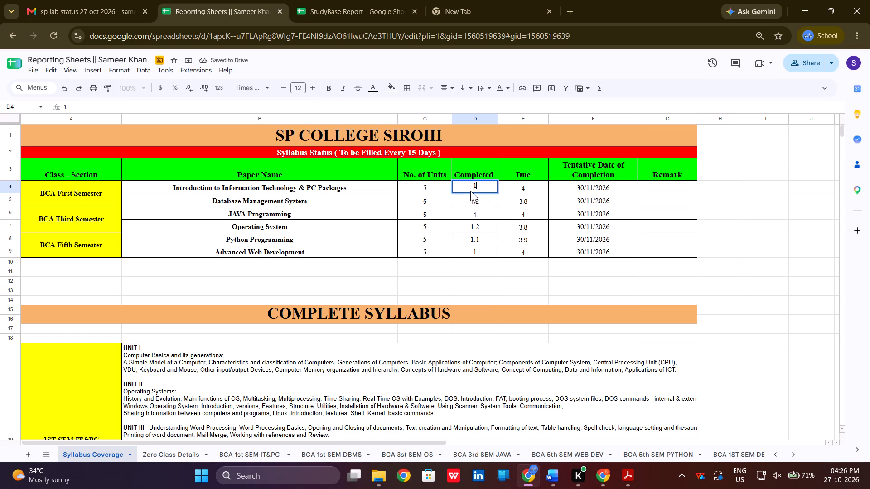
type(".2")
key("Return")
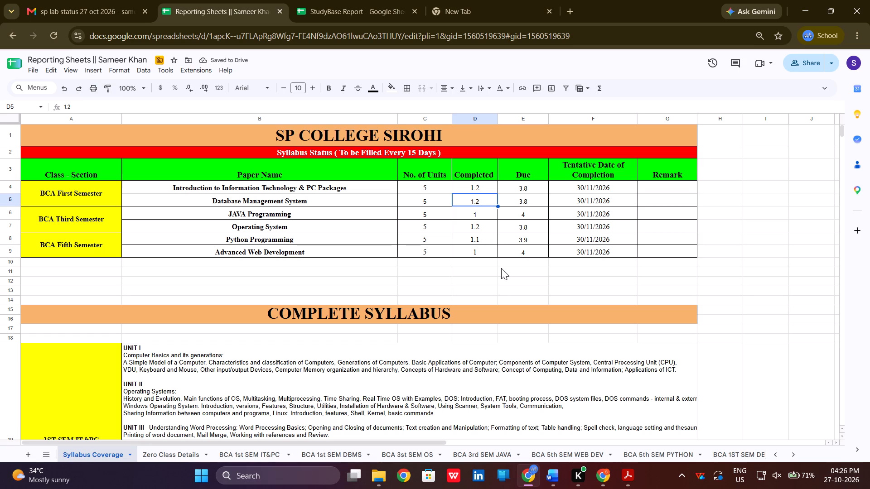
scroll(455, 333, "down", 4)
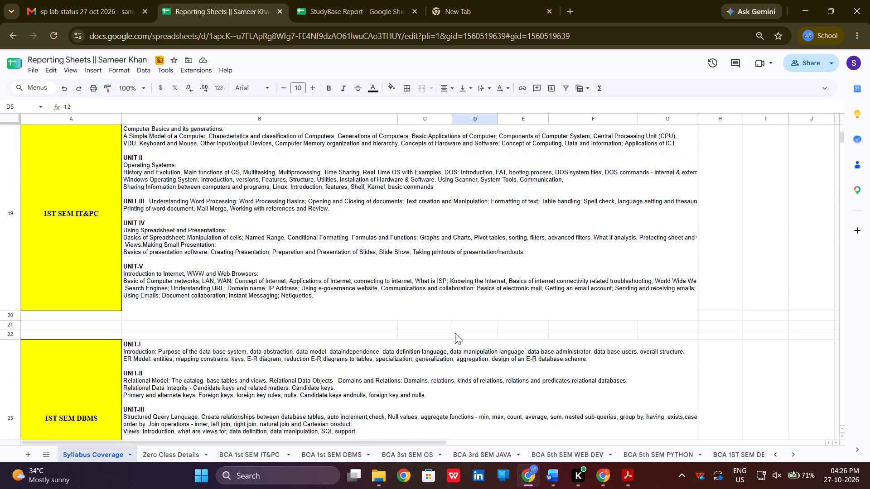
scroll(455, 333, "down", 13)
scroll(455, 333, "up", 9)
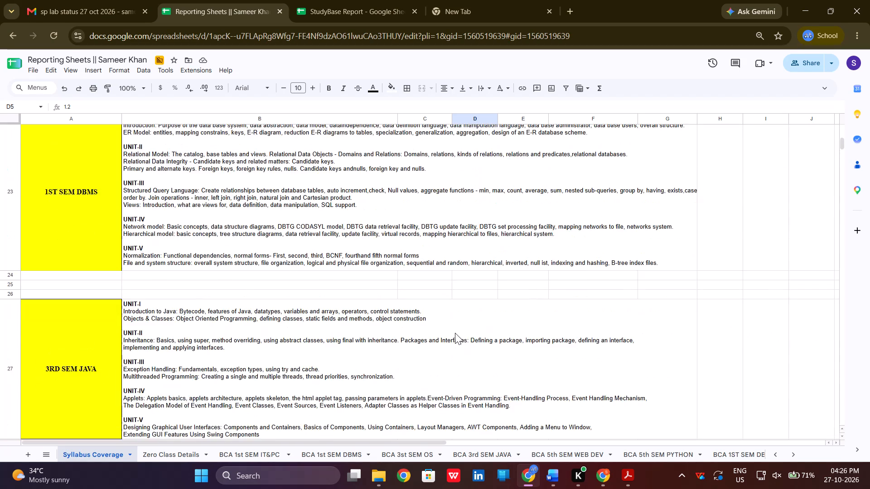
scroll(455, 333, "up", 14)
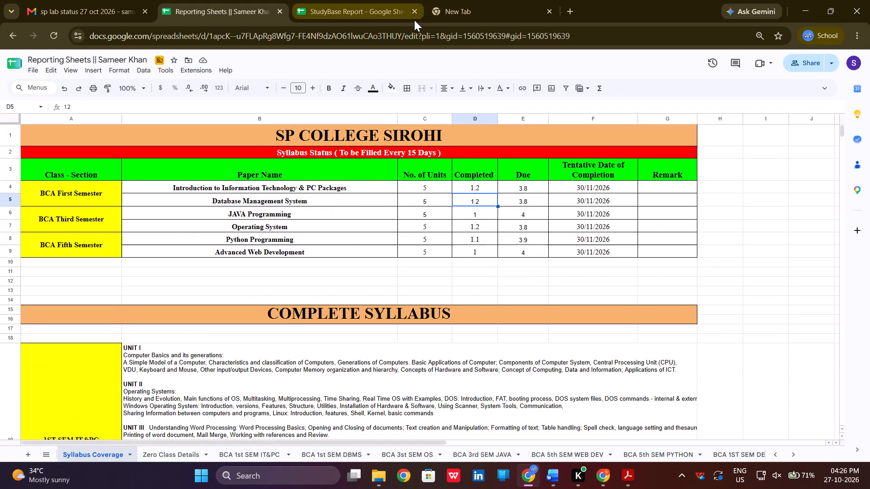
Check the StudyBase Report sheet briefly and switch to the sp lab status 27 oct 2026 email in Gmail.
left_click(366, 15)
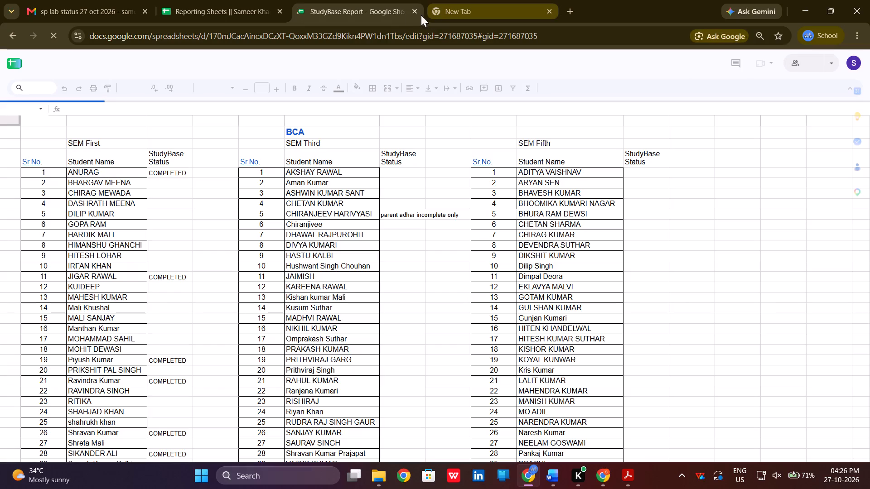
left_click(75, 18)
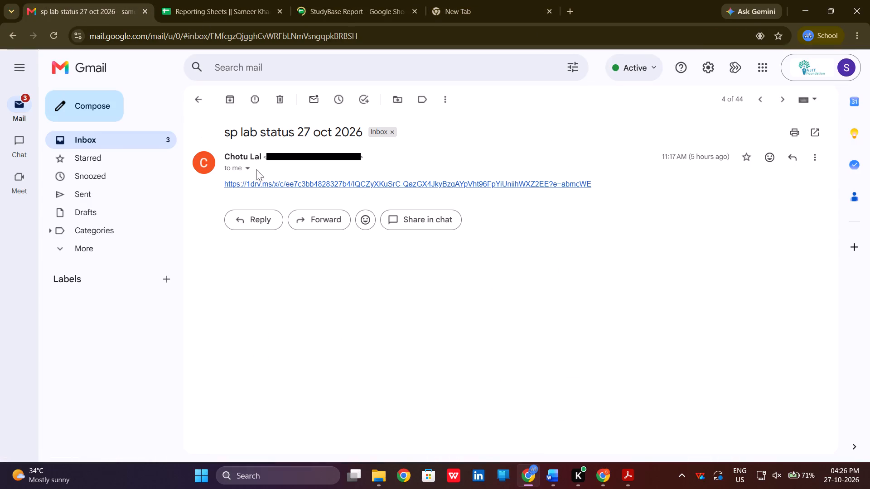
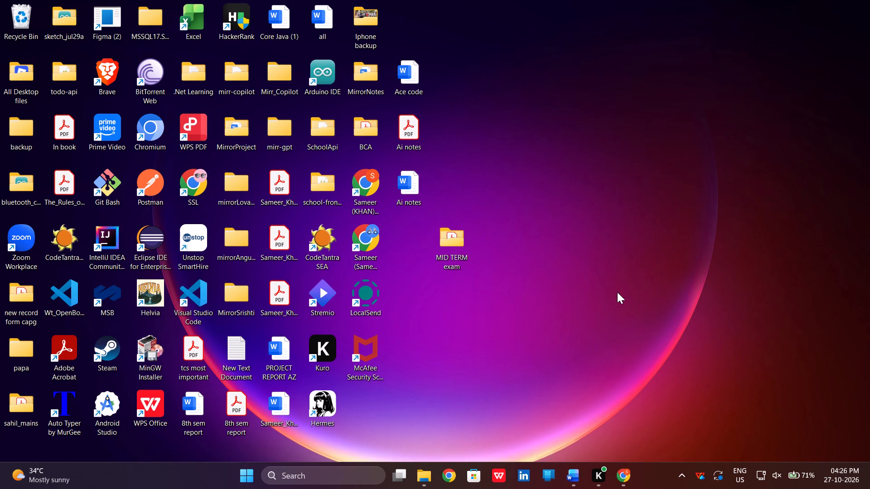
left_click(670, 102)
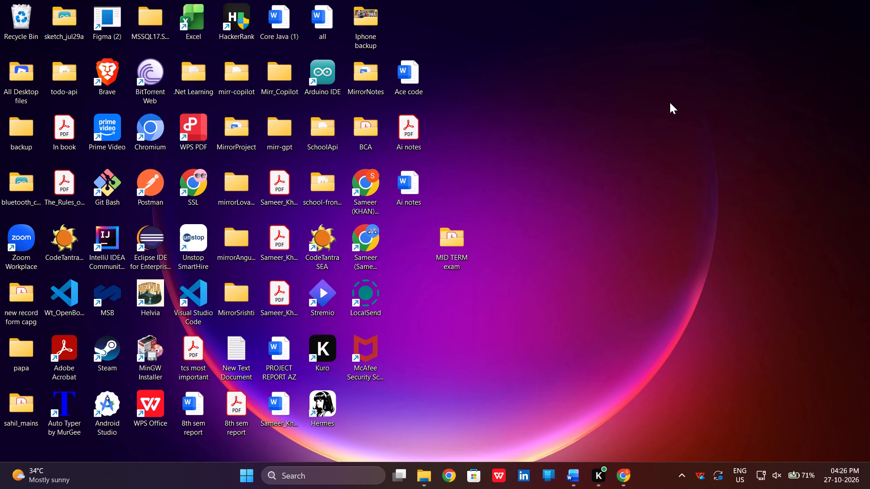